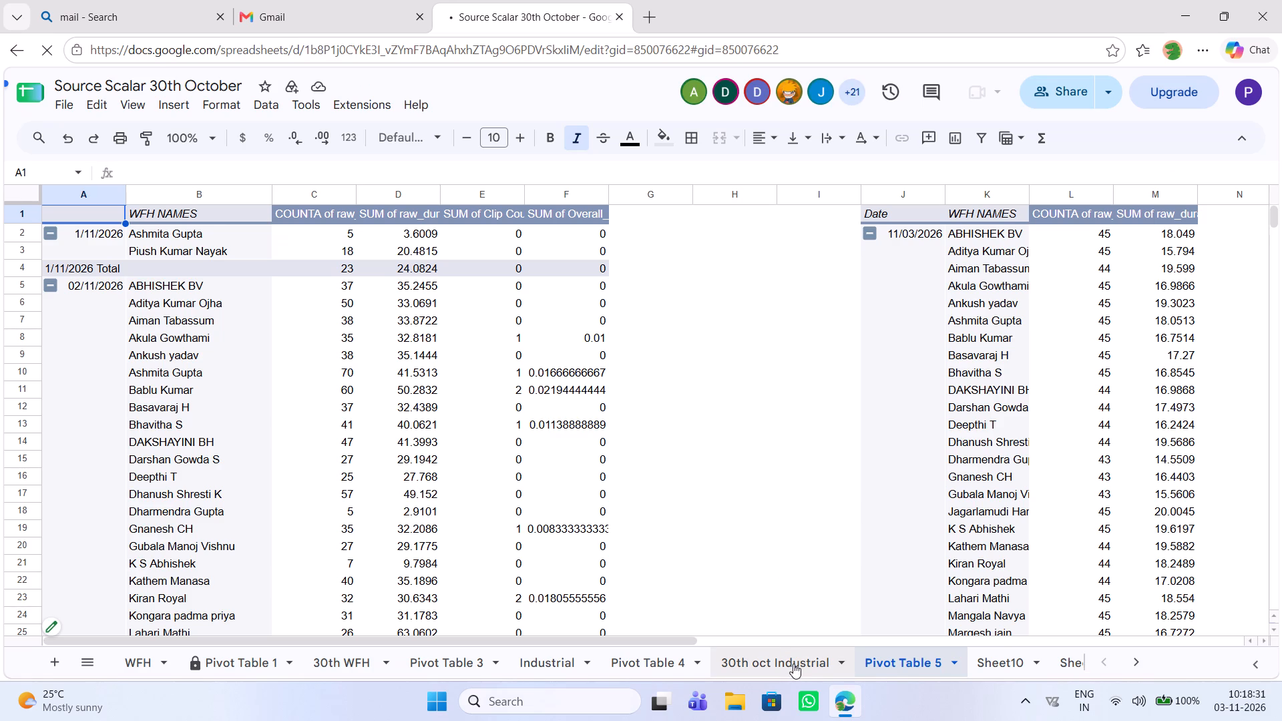
Create a filter view on the Industrial sheet.
{"action": "left_click", "coordinate": [539, 662]}
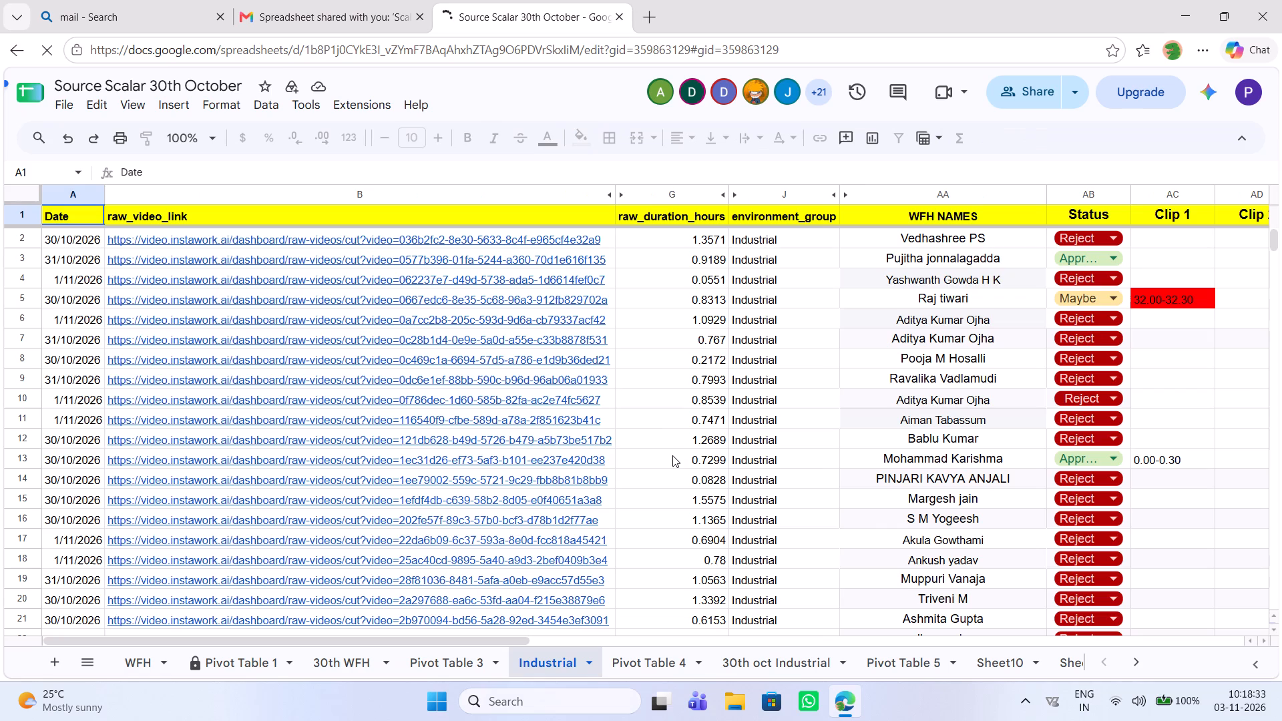
{"action": "scroll", "coordinate": [672, 455], "scroll_direction": "left", "scroll_amount": 4}
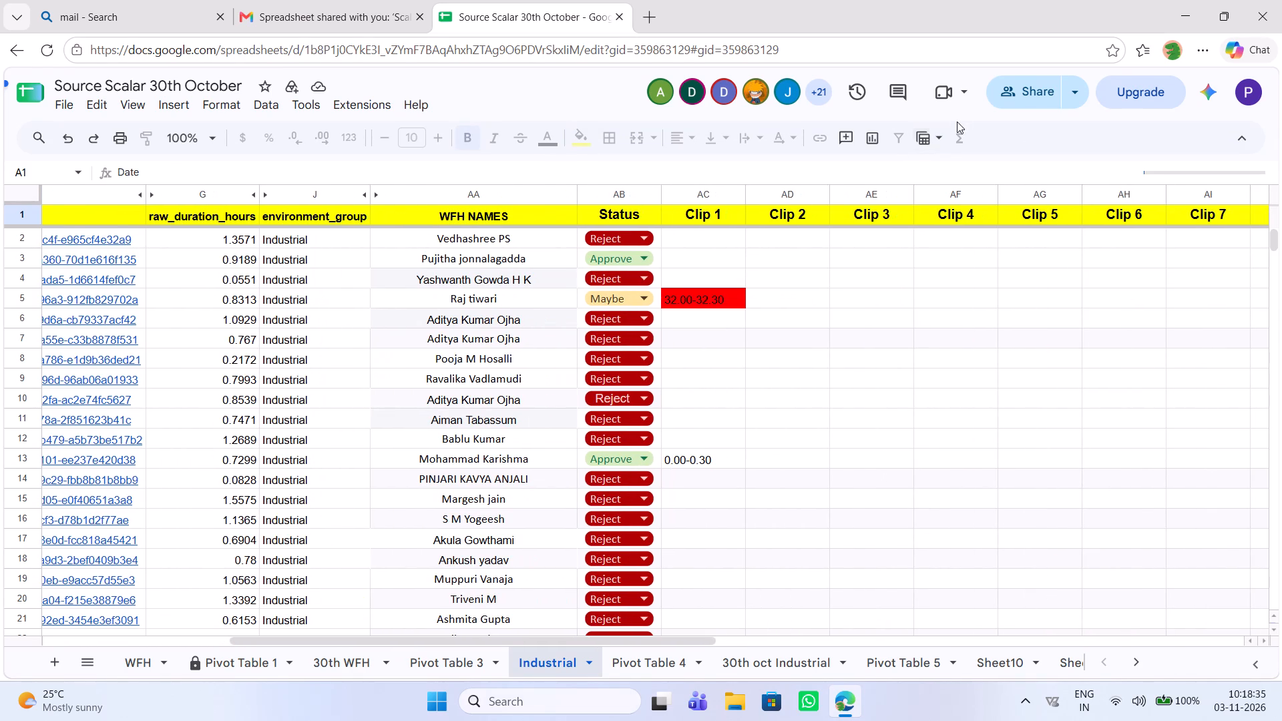
{"action": "left_click", "coordinate": [942, 140]}
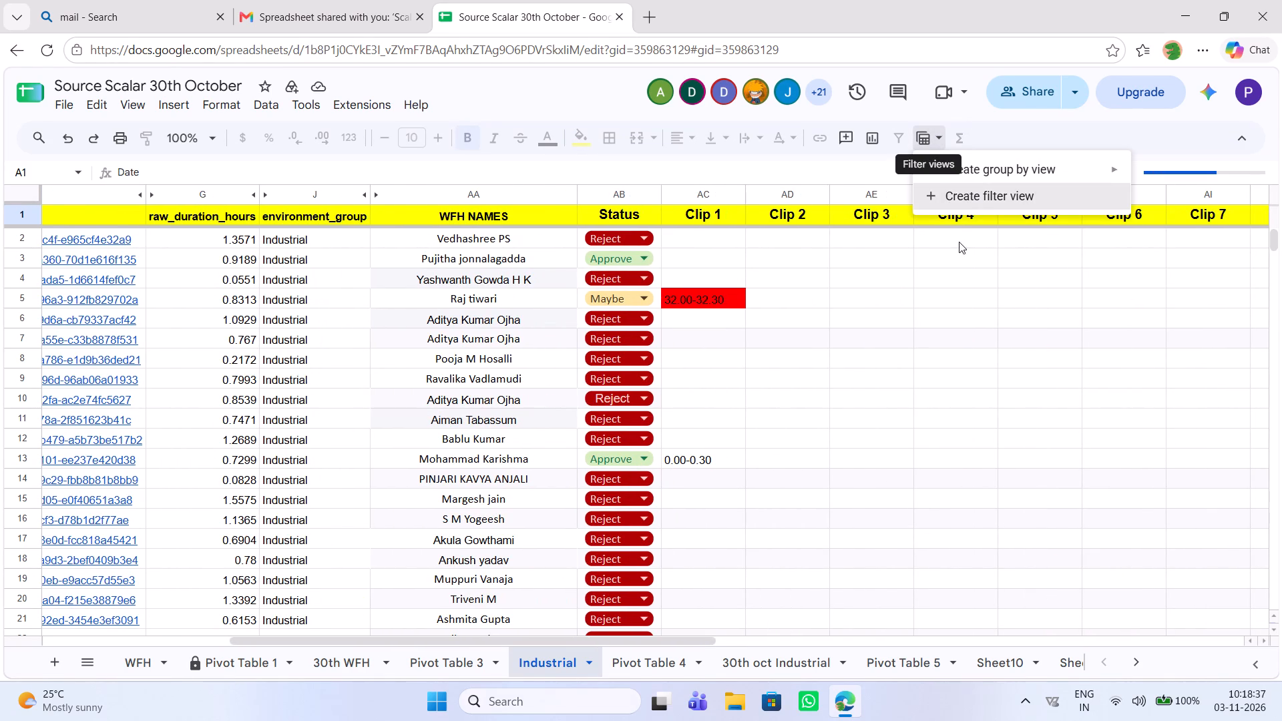
{"action": "left_click", "coordinate": [964, 198]}
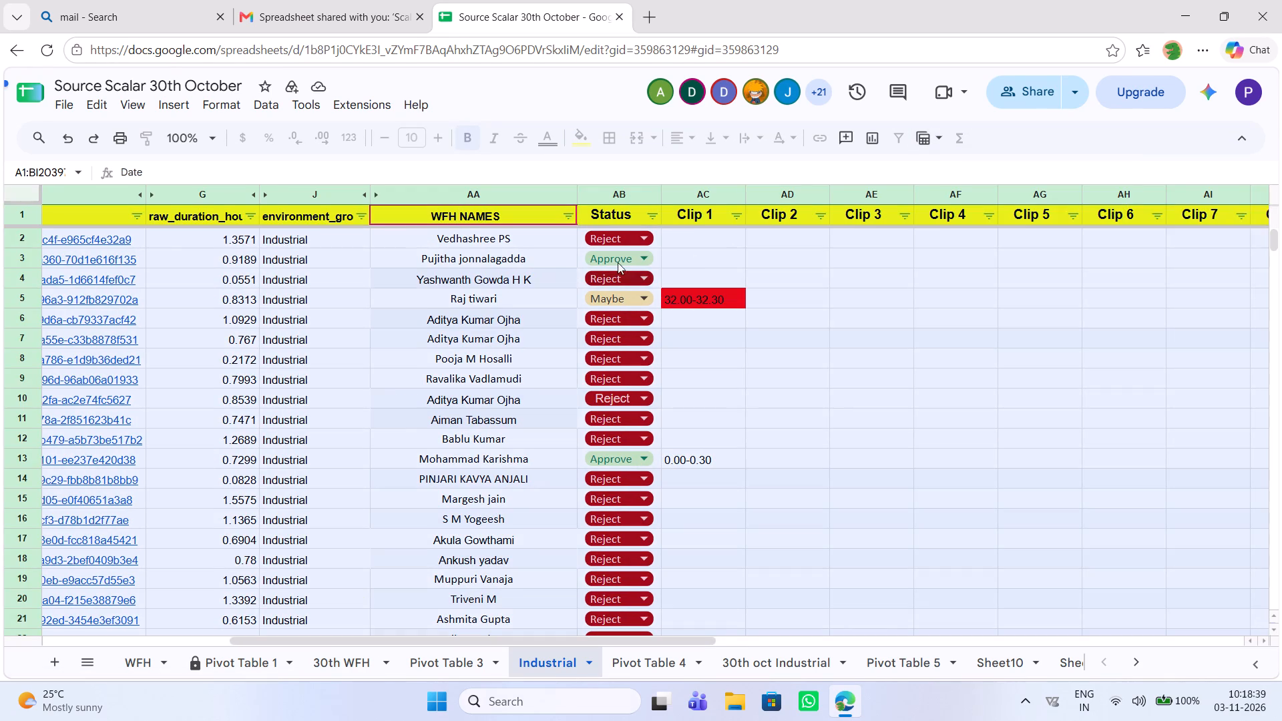
Filter the WFH NAMES column to only the person found by searching for "poo".
{"action": "left_click", "coordinate": [563, 248]}
{"action": "left_click_drag", "start_coordinate": [417, 447], "coordinate": [399, 495]}
{"action": "left_click", "coordinate": [417, 452]}
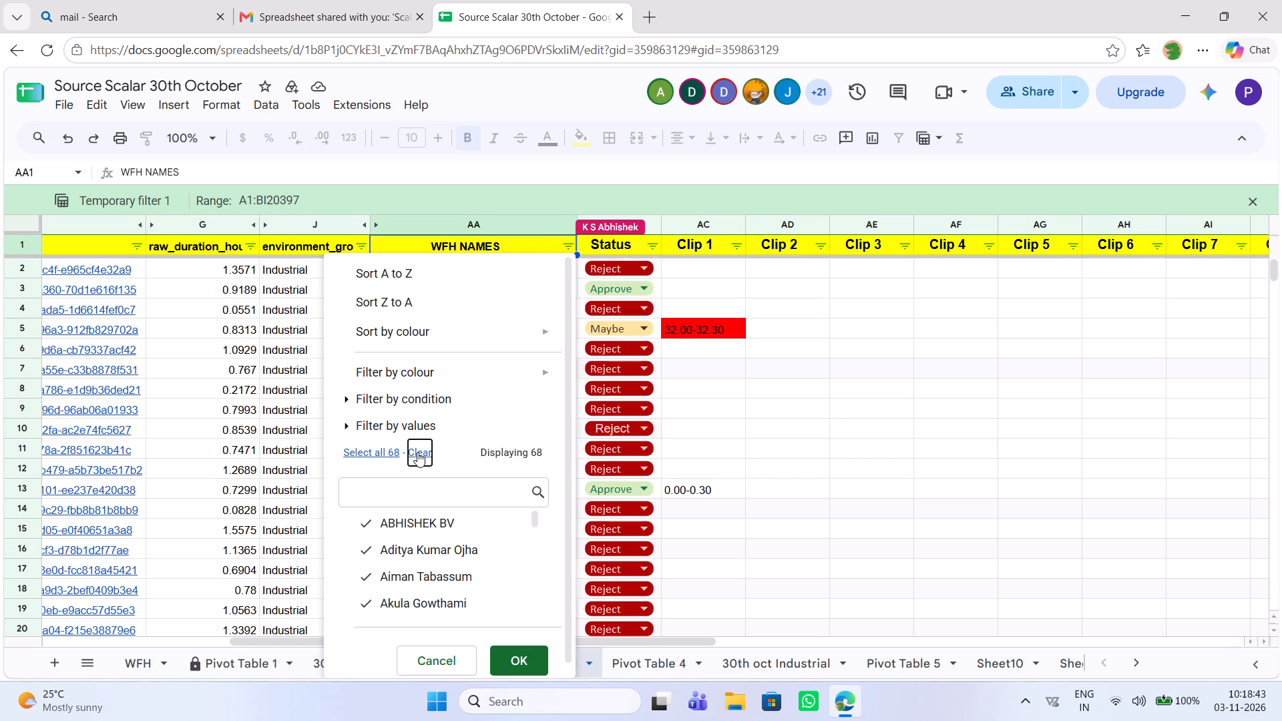
{"action": "left_click", "coordinate": [410, 490]}
{"action": "type", "text": "poo"}
{"action": "key", "text": "Return"}
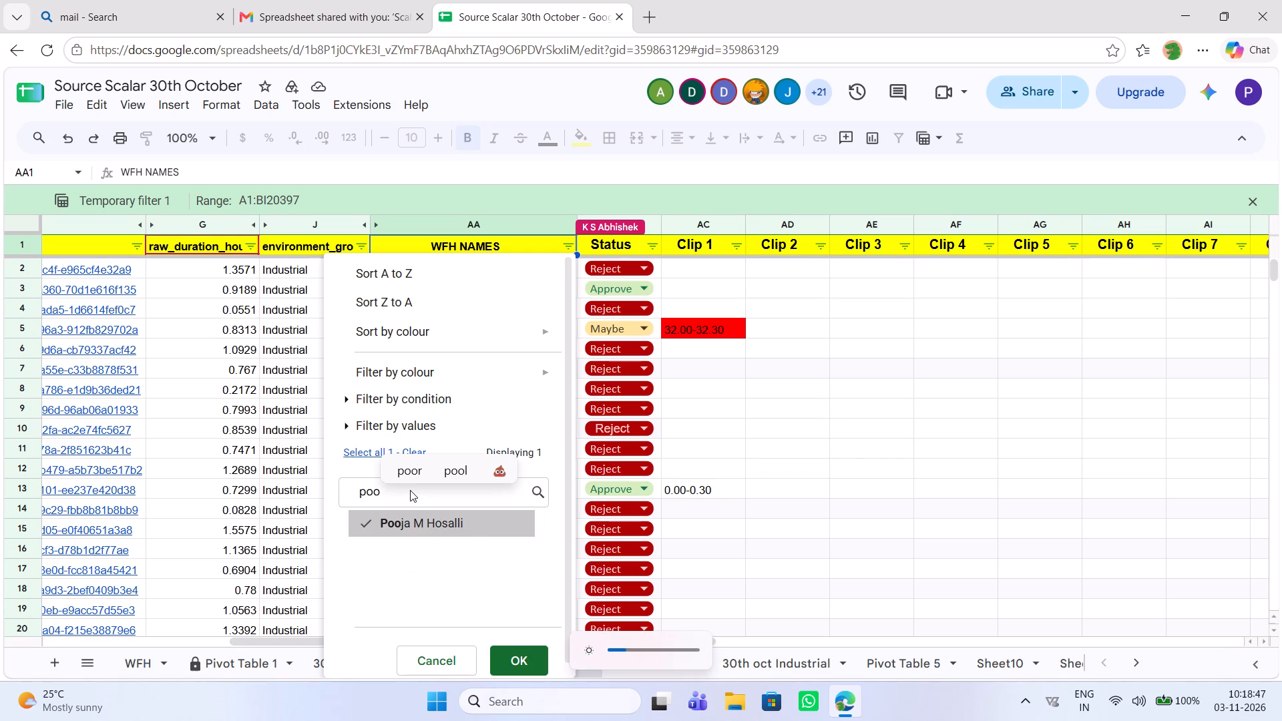
{"action": "left_click", "coordinate": [522, 662]}
Filter the Date column to show only 11/3/2026.
{"action": "scroll", "coordinate": [588, 518], "scroll_direction": "down", "scroll_amount": 20}
{"action": "scroll", "coordinate": [588, 518], "scroll_direction": "down", "scroll_amount": 3}
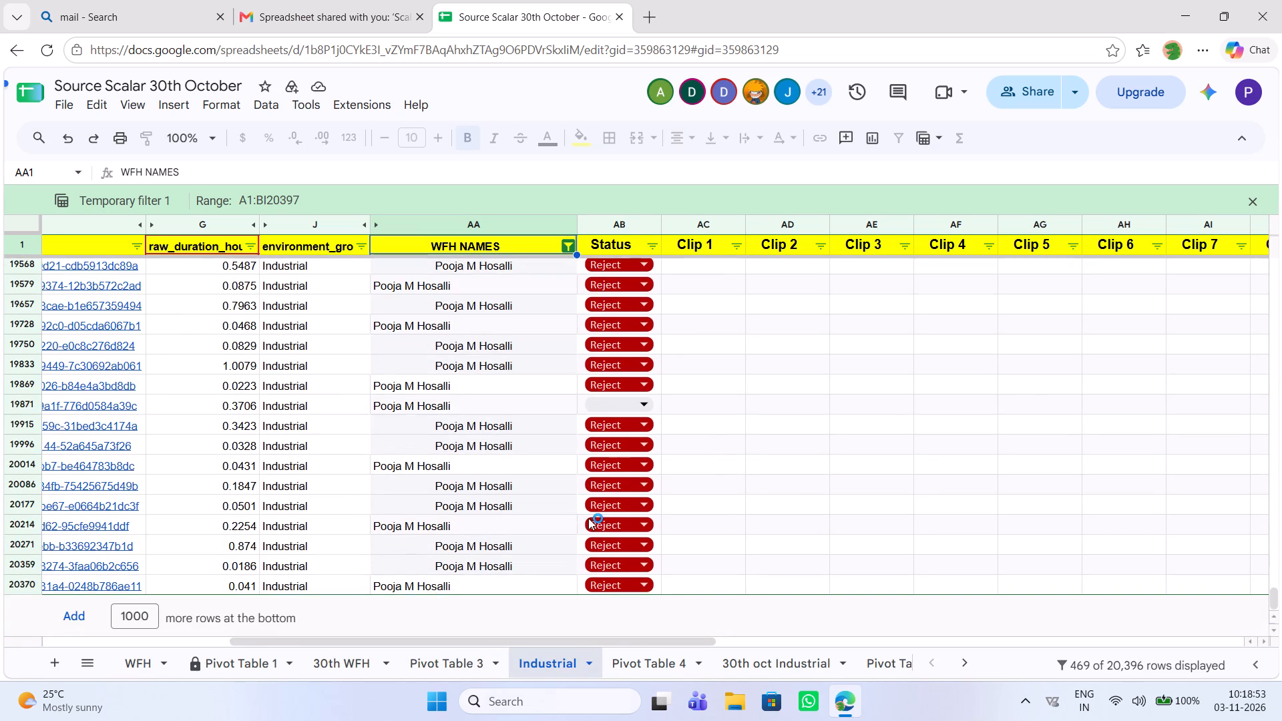
{"action": "scroll", "coordinate": [588, 518], "scroll_direction": "up", "scroll_amount": 20}
{"action": "scroll", "coordinate": [588, 518], "scroll_direction": "up", "scroll_amount": 5}
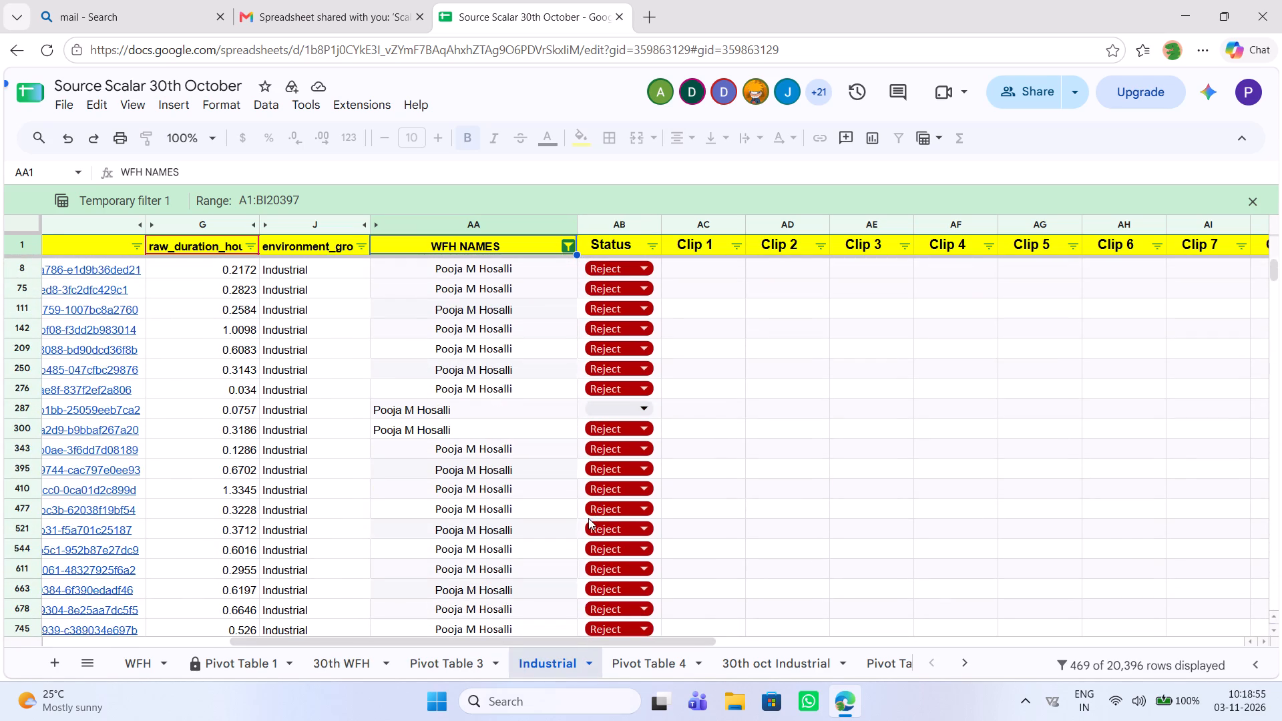
{"action": "scroll", "coordinate": [588, 518], "scroll_direction": "up", "scroll_amount": 2}
{"action": "scroll", "coordinate": [514, 468], "scroll_direction": "right", "scroll_amount": 8}
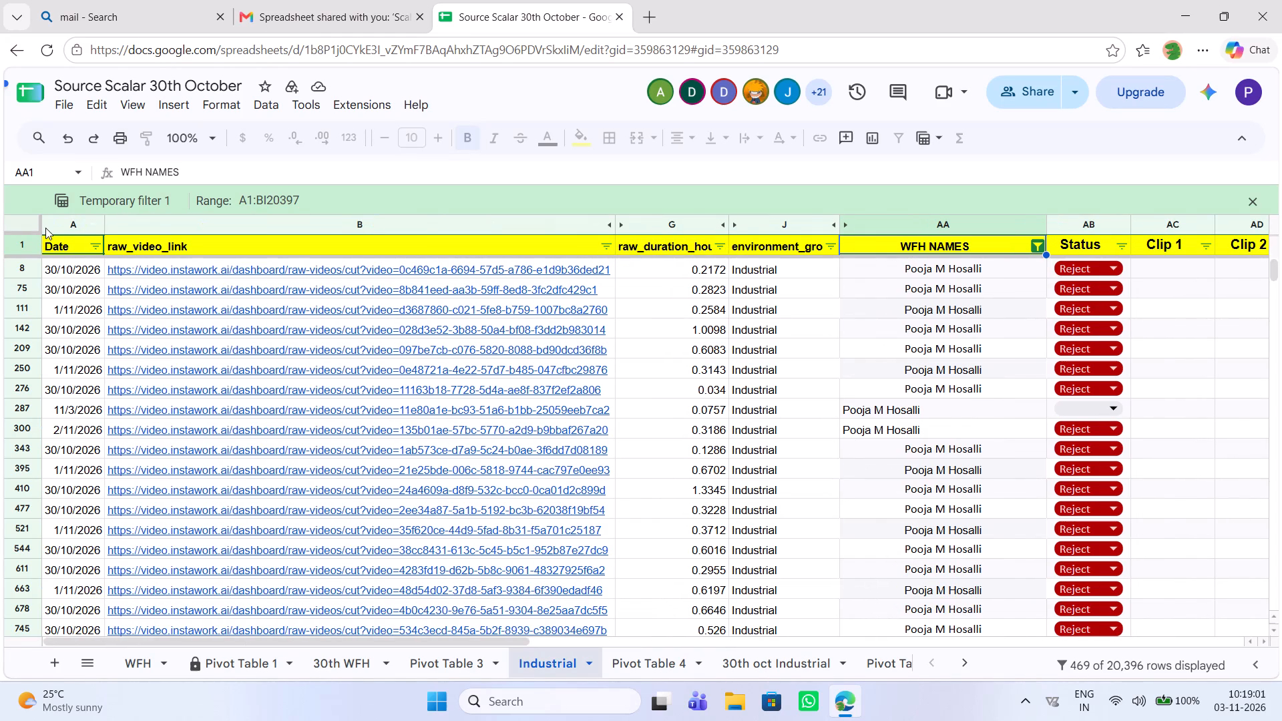
{"action": "left_click", "coordinate": [95, 240]}
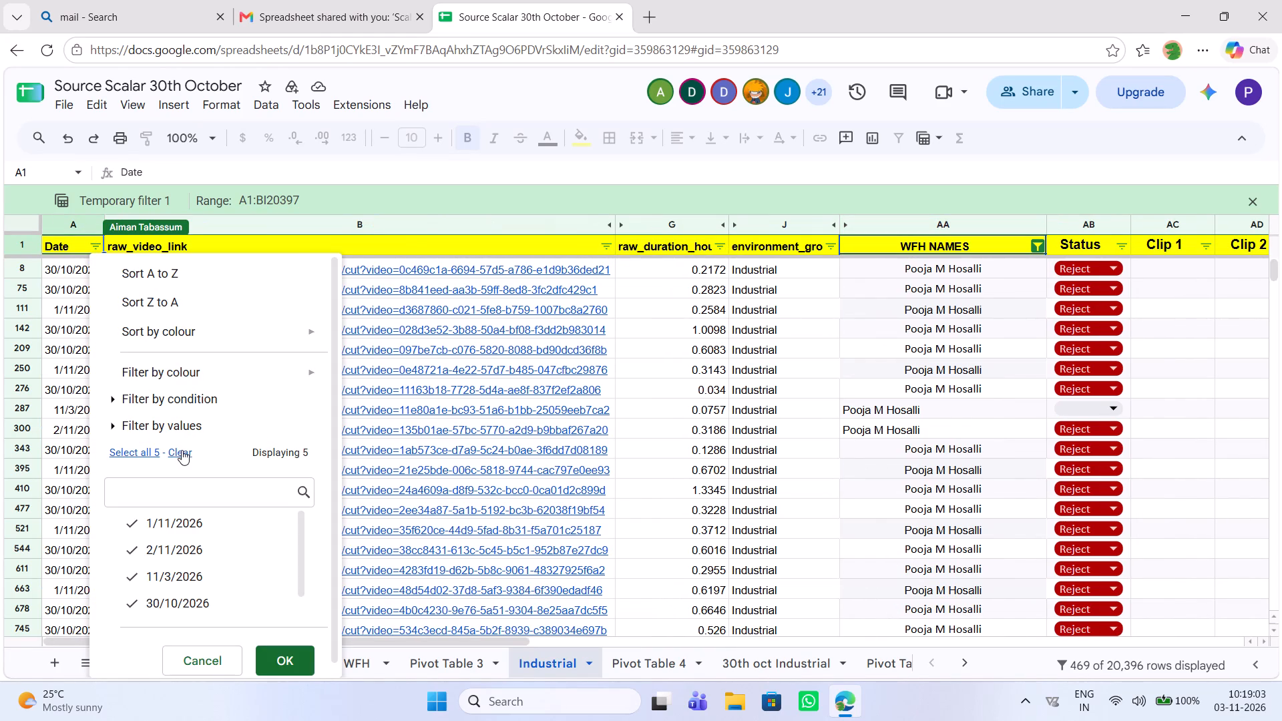
{"action": "left_click", "coordinate": [182, 450]}
{"action": "scroll", "coordinate": [197, 522], "scroll_direction": "down", "scroll_amount": 3}
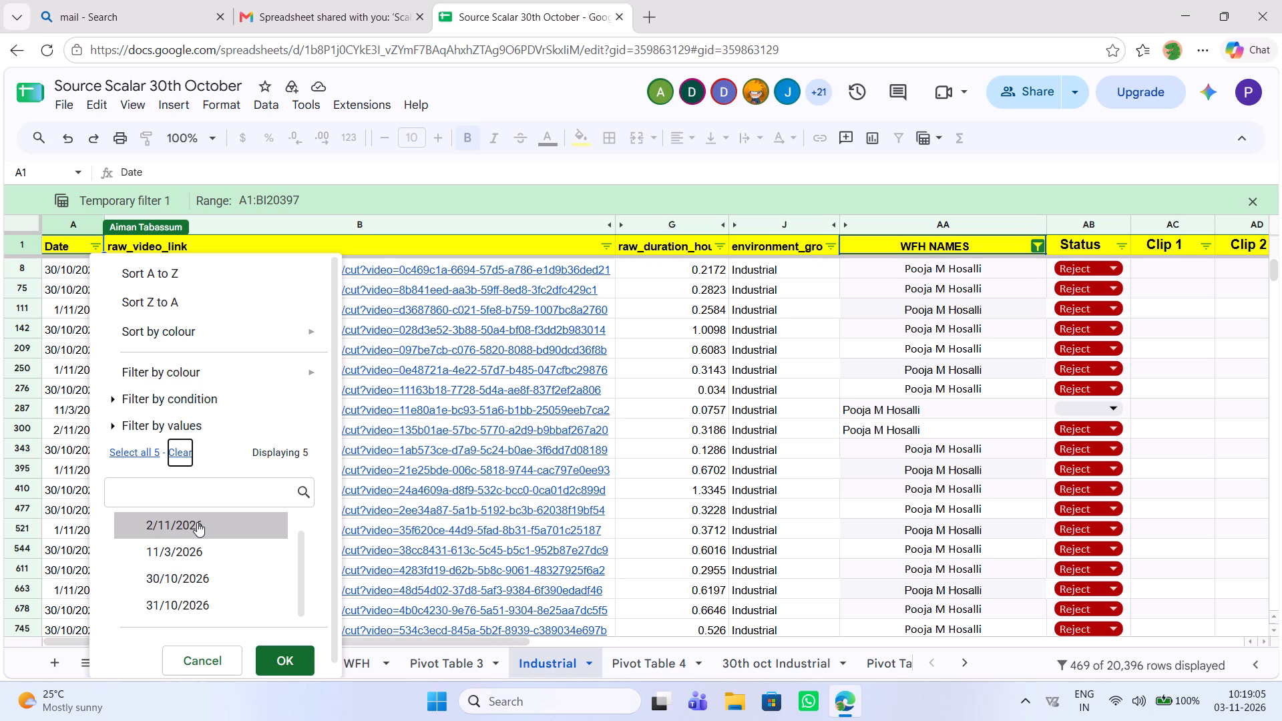
{"action": "scroll", "coordinate": [197, 568], "scroll_direction": "up", "scroll_amount": 4}
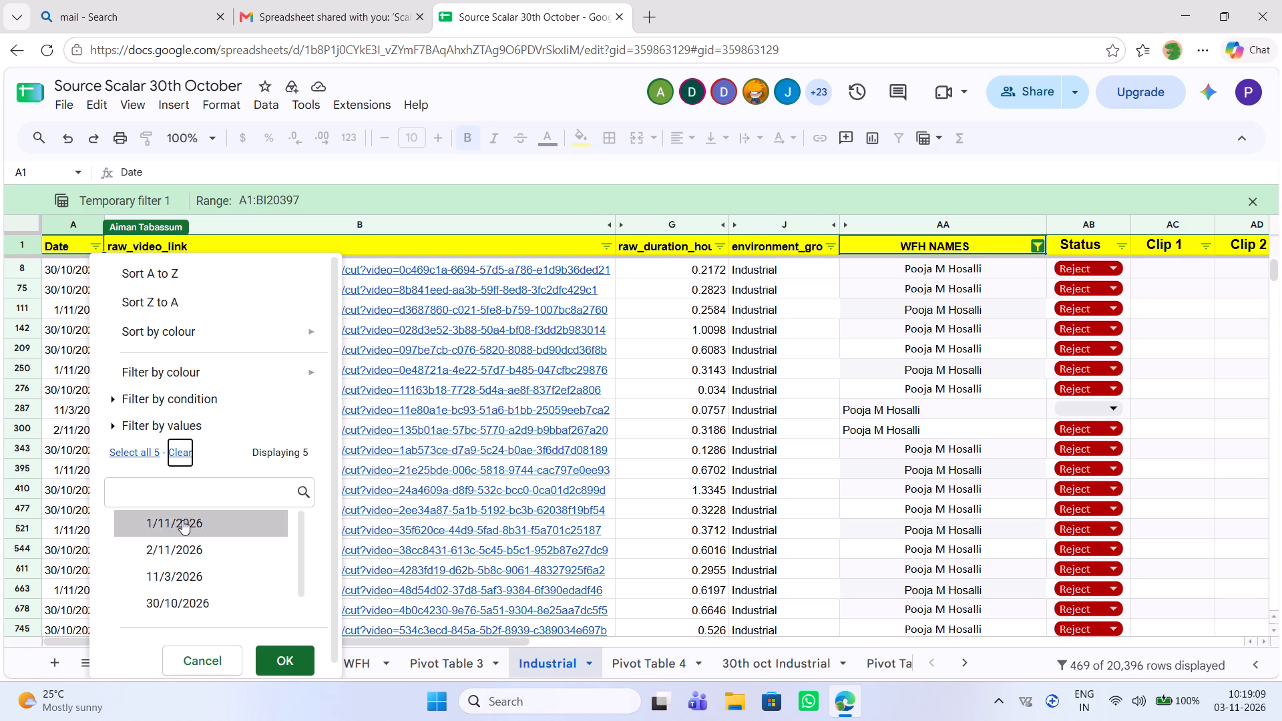
{"action": "scroll", "coordinate": [196, 557], "scroll_direction": "down", "scroll_amount": 2}
{"action": "left_click", "coordinate": [196, 557]}
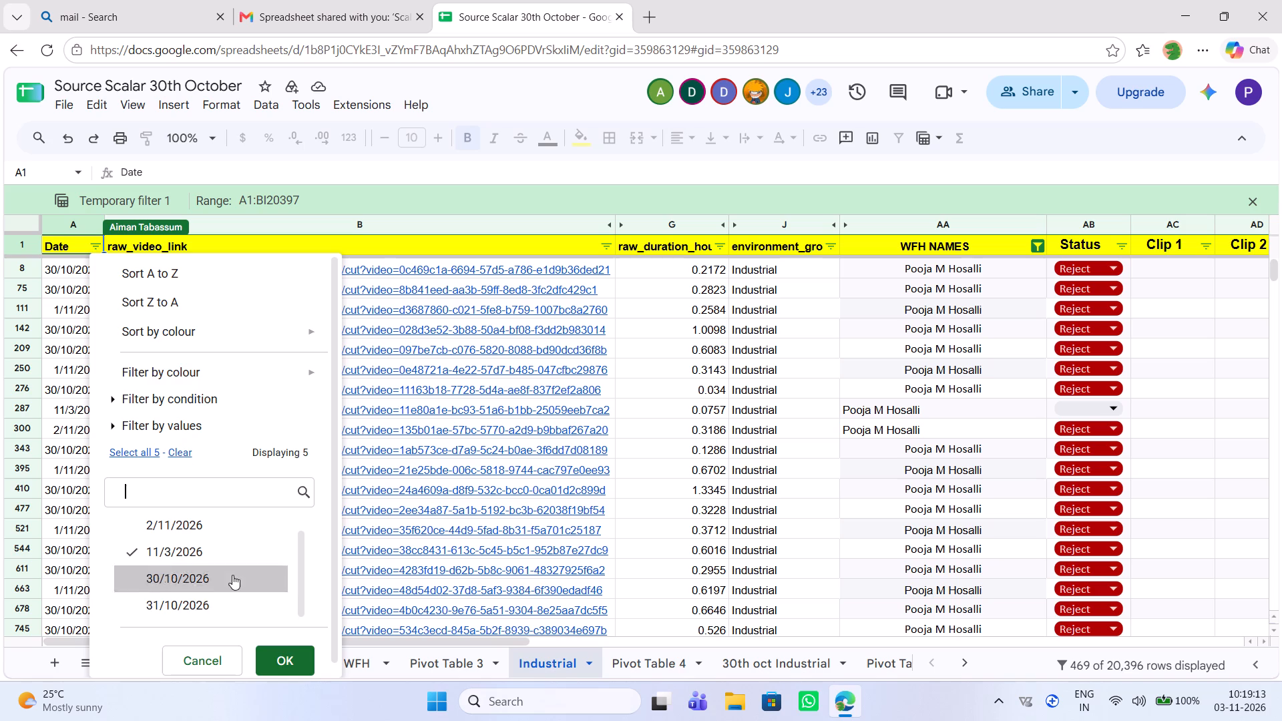
{"action": "left_click", "coordinate": [300, 657]}
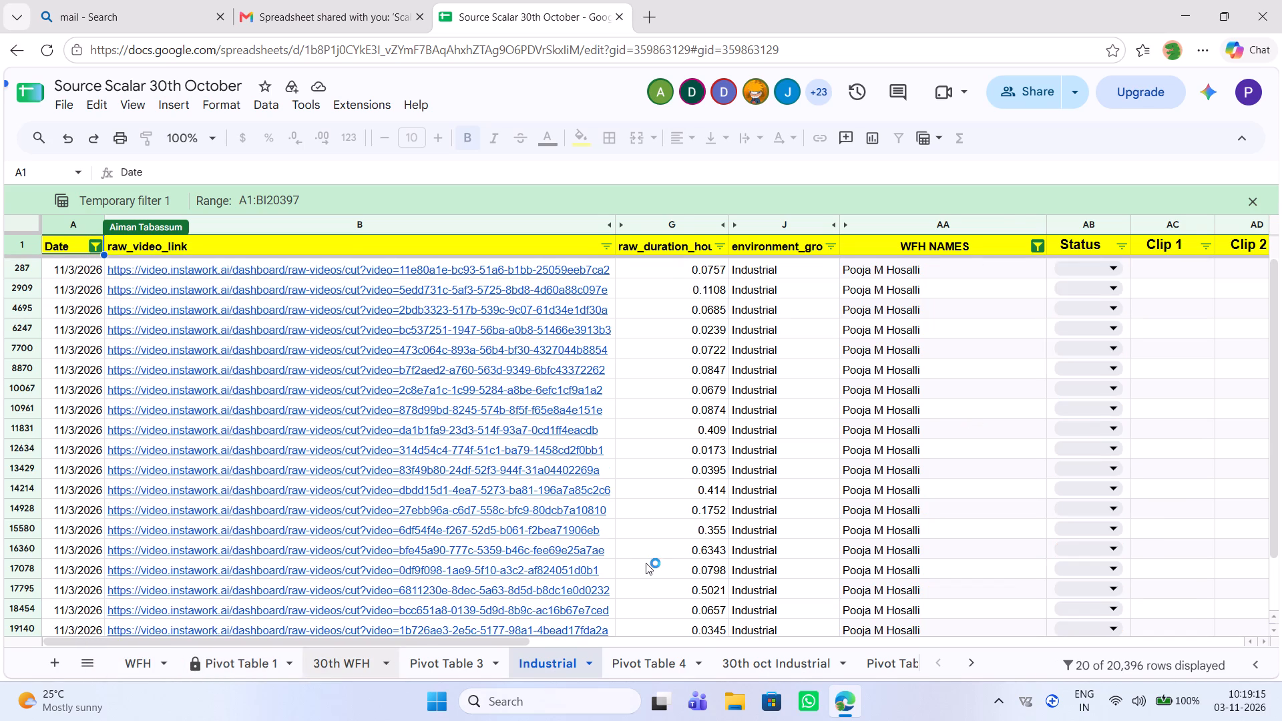
Check the sum of the raw_duration_hours values across all the filtered rows.
{"action": "scroll", "coordinate": [646, 563], "scroll_direction": "left", "scroll_amount": 2}
{"action": "scroll", "coordinate": [646, 563], "scroll_direction": "right", "scroll_amount": 3}
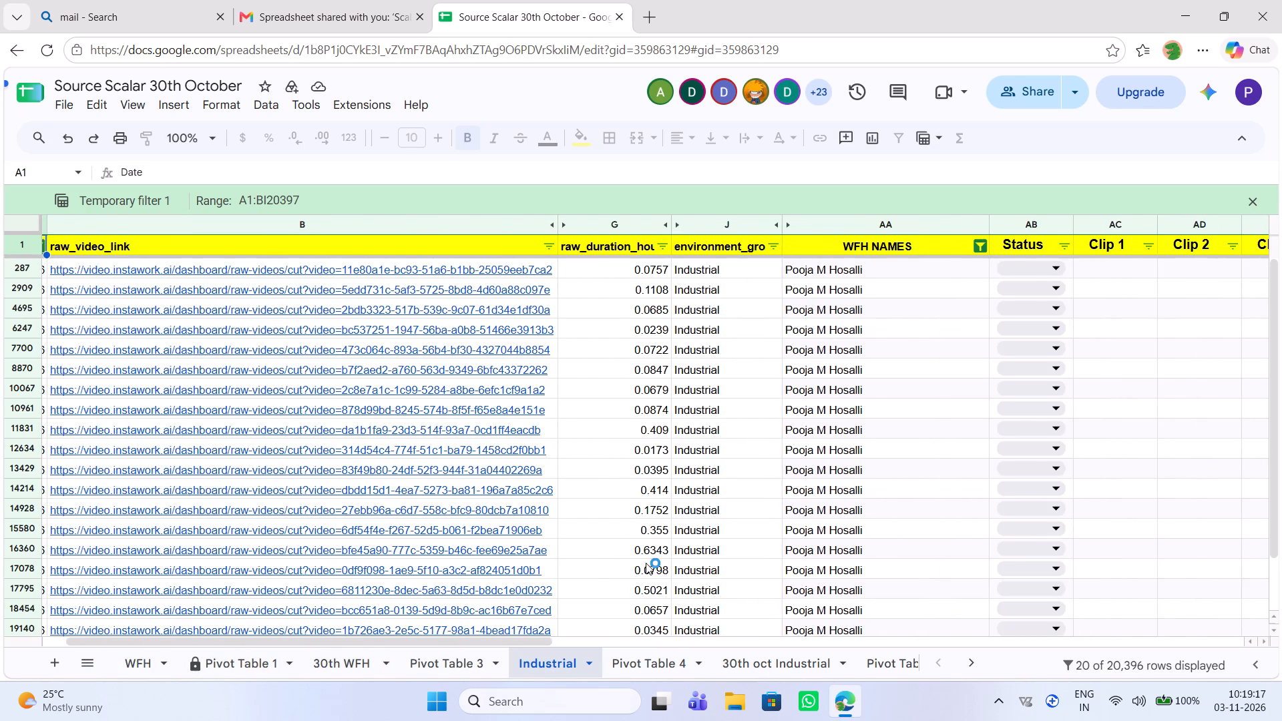
{"action": "scroll", "coordinate": [646, 563], "scroll_direction": "left", "scroll_amount": 4}
{"action": "scroll", "coordinate": [646, 563], "scroll_direction": "down", "scroll_amount": 5}
{"action": "scroll", "coordinate": [646, 563], "scroll_direction": "up", "scroll_amount": 3}
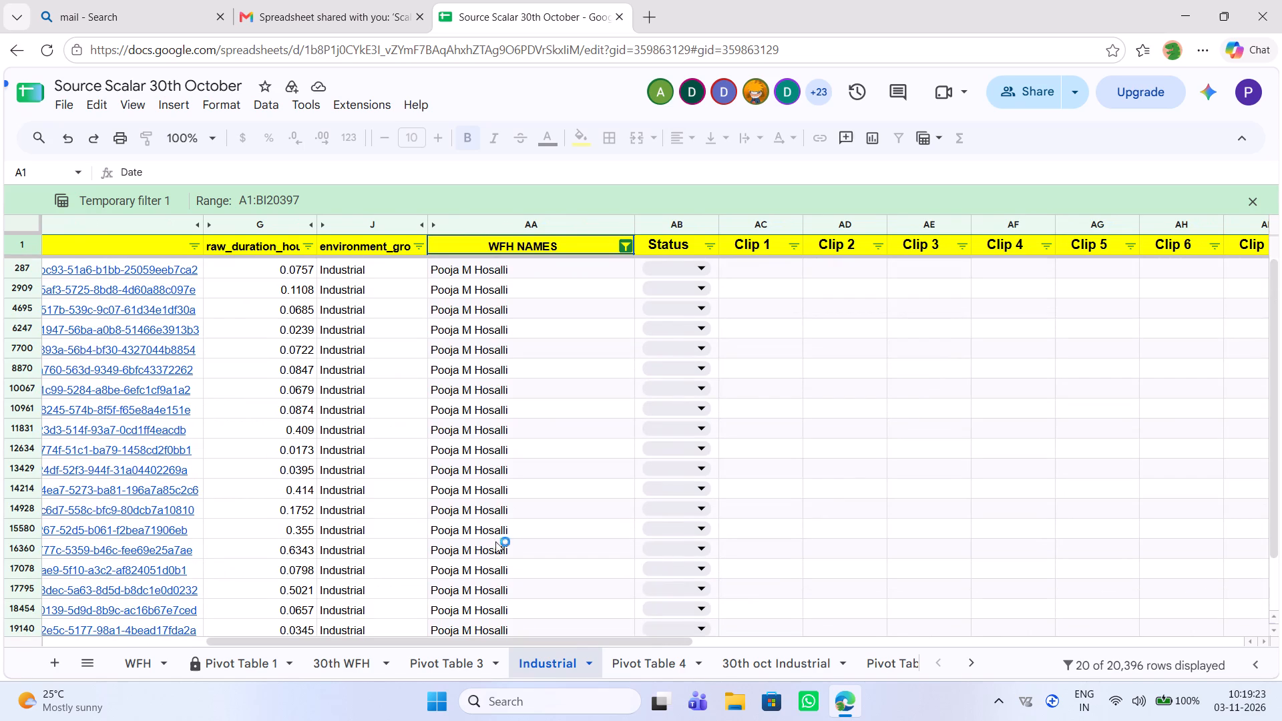
{"action": "left_click", "coordinate": [234, 267]}
{"action": "left_click_drag", "start_coordinate": [234, 267], "coordinate": [234, 272]}
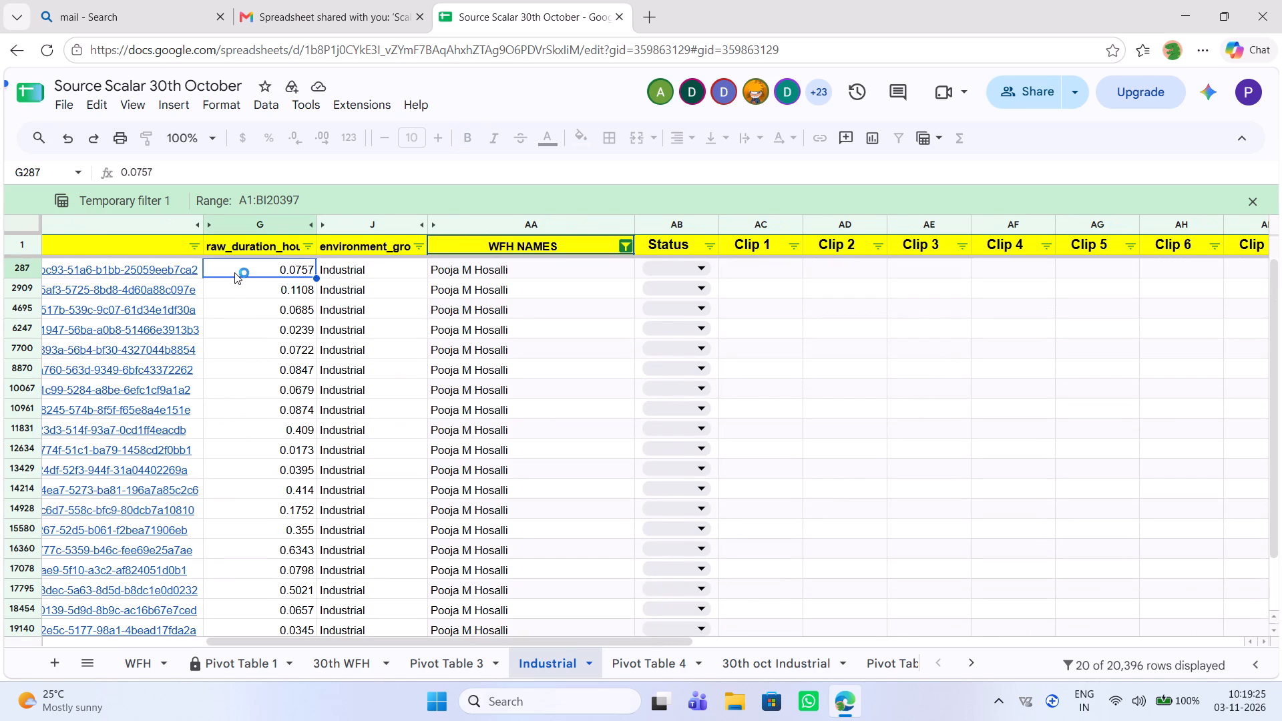
{"action": "left_click_drag", "start_coordinate": [234, 272], "coordinate": [244, 652]}
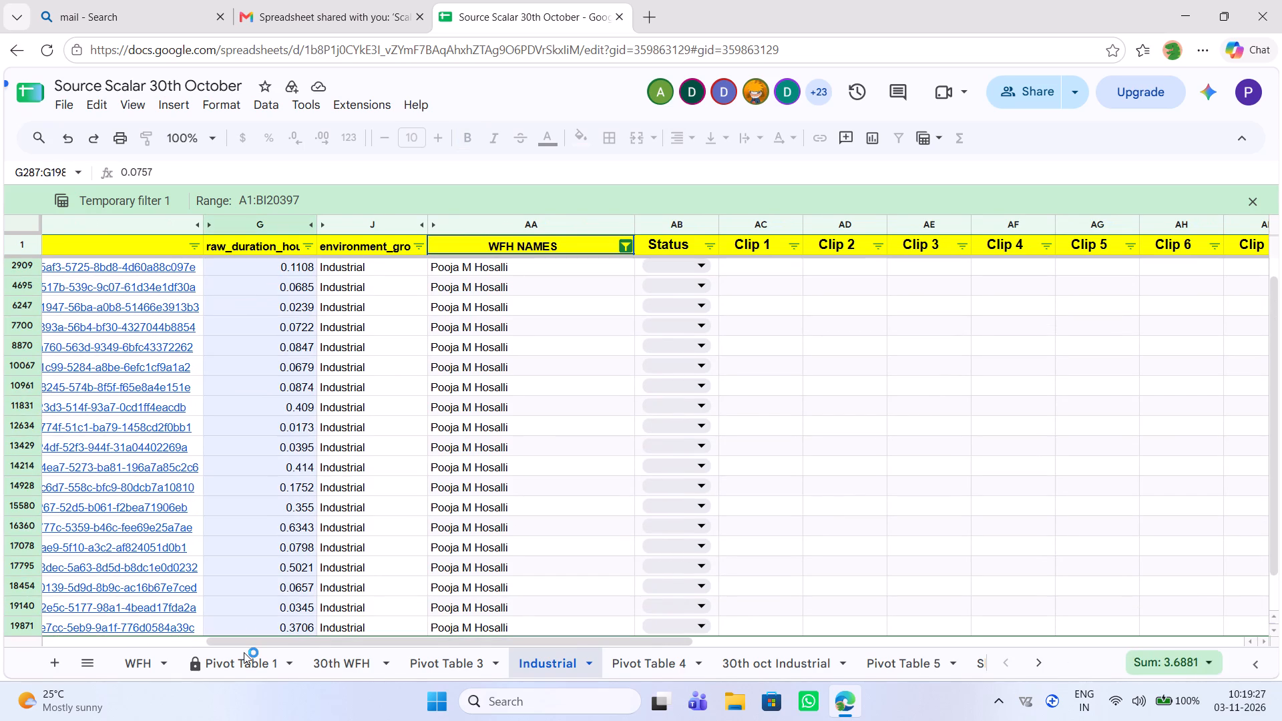
{"action": "left_click_drag", "start_coordinate": [244, 652], "coordinate": [264, 633]}
{"action": "left_click_drag", "start_coordinate": [264, 633], "coordinate": [272, 630]}
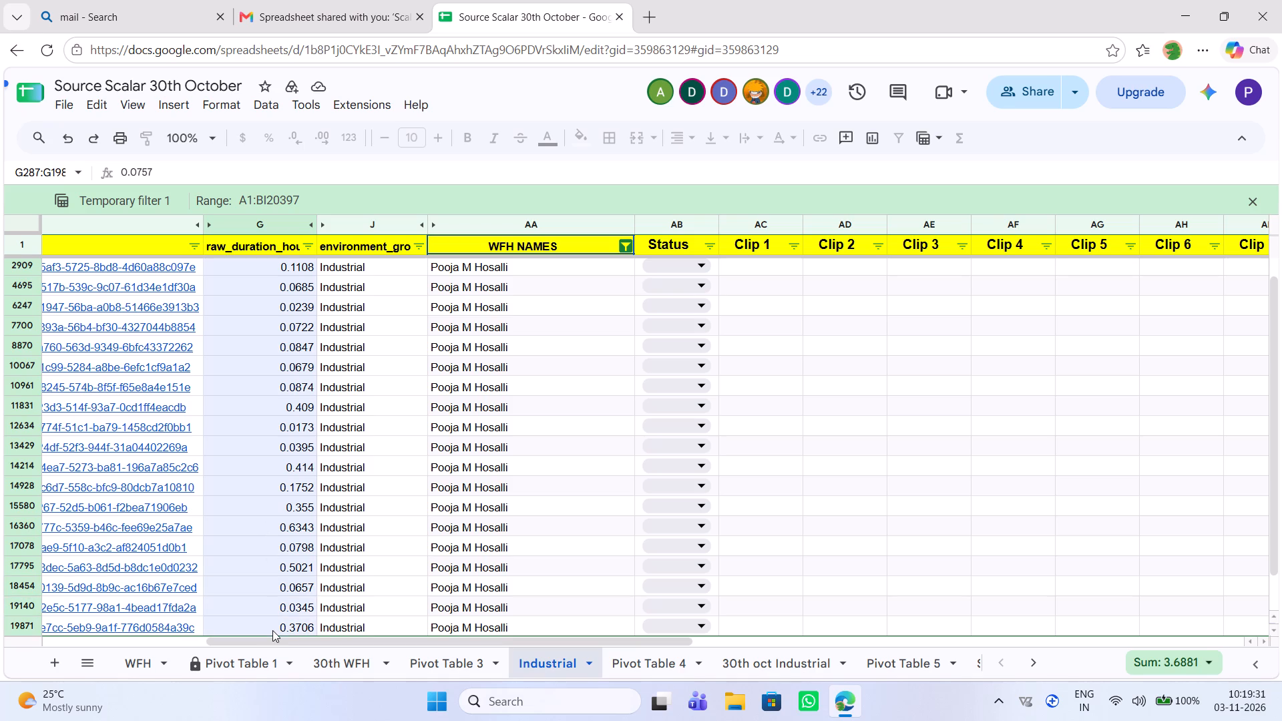
{"action": "left_click_drag", "start_coordinate": [272, 630], "coordinate": [292, 643]}
{"action": "scroll", "coordinate": [421, 482], "scroll_direction": "down", "scroll_amount": 2}
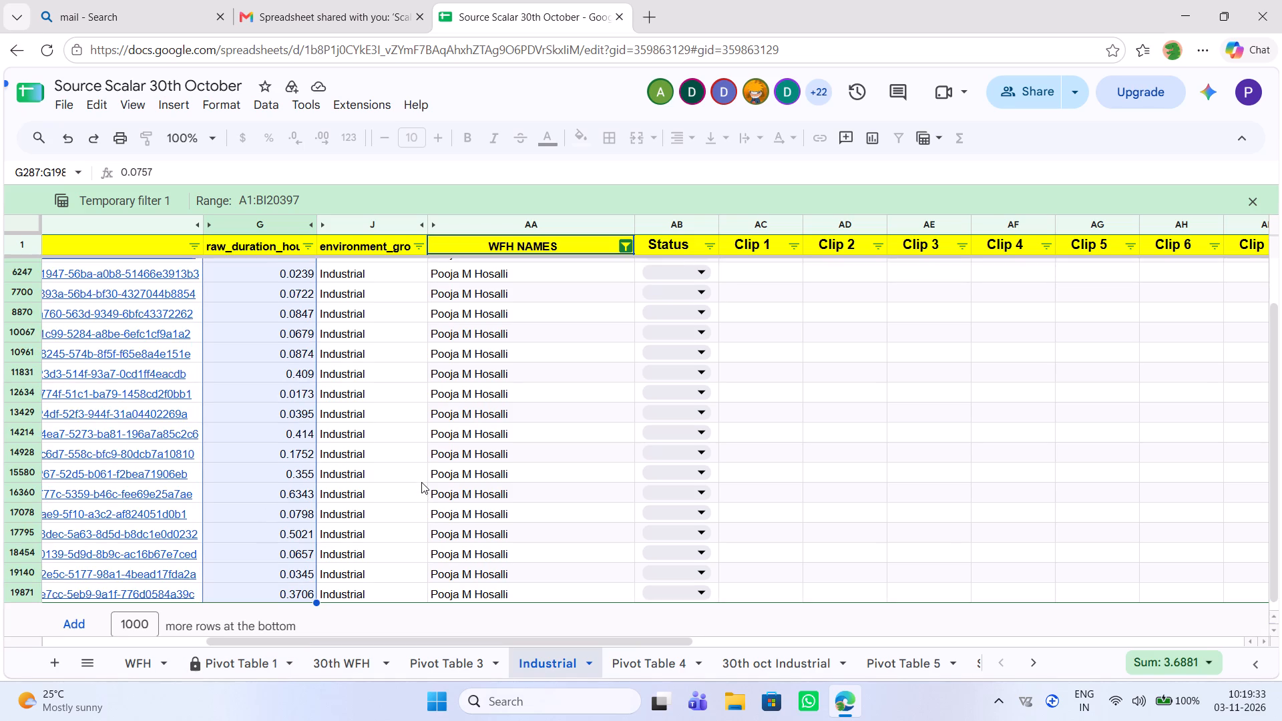
{"action": "scroll", "coordinate": [421, 482], "scroll_direction": "down", "scroll_amount": 1}
{"action": "scroll", "coordinate": [421, 482], "scroll_direction": "up", "scroll_amount": 4}
{"action": "scroll", "coordinate": [421, 482], "scroll_direction": "down", "scroll_amount": 2}
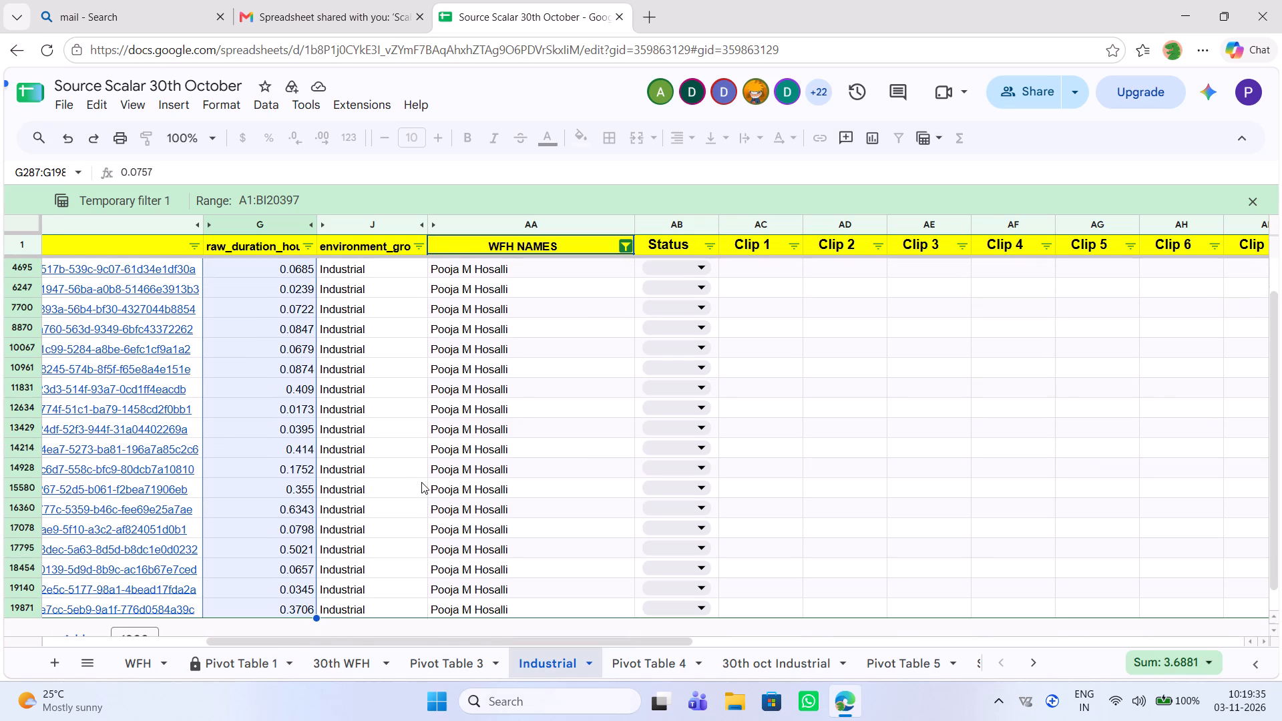
{"action": "scroll", "coordinate": [559, 393], "scroll_direction": "up", "scroll_amount": 5}
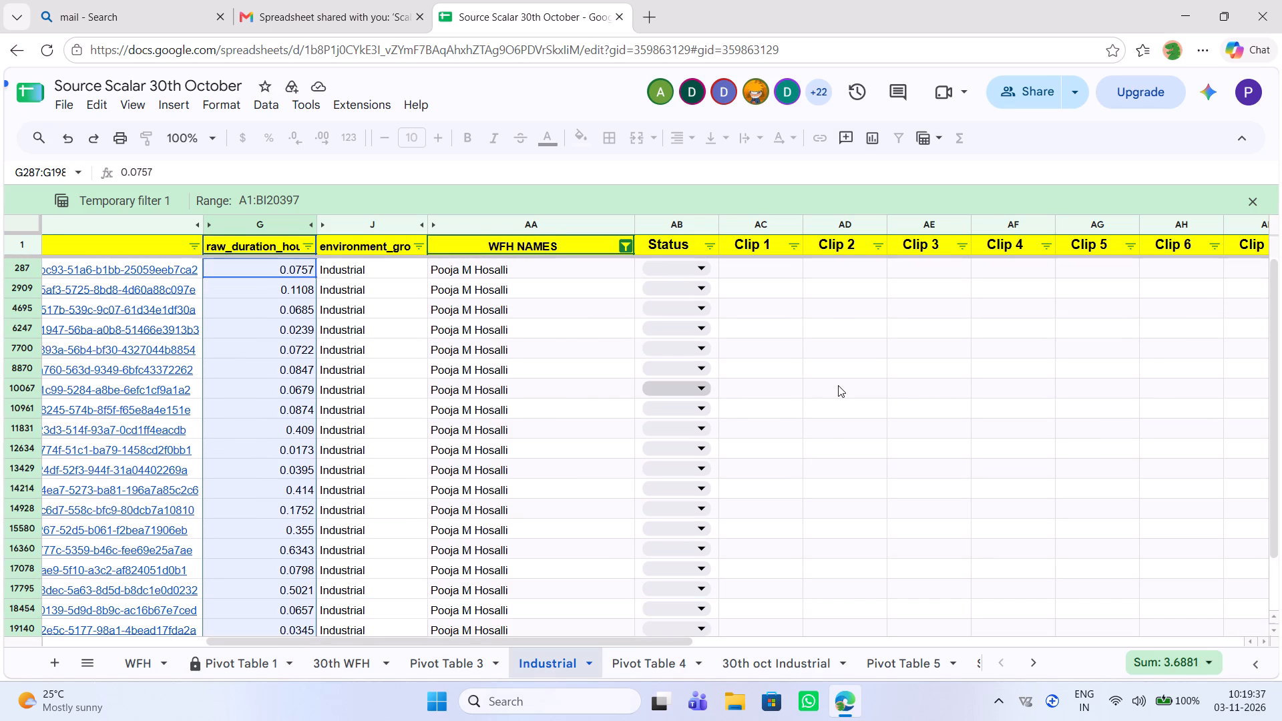
{"action": "left_click", "coordinate": [838, 385]}
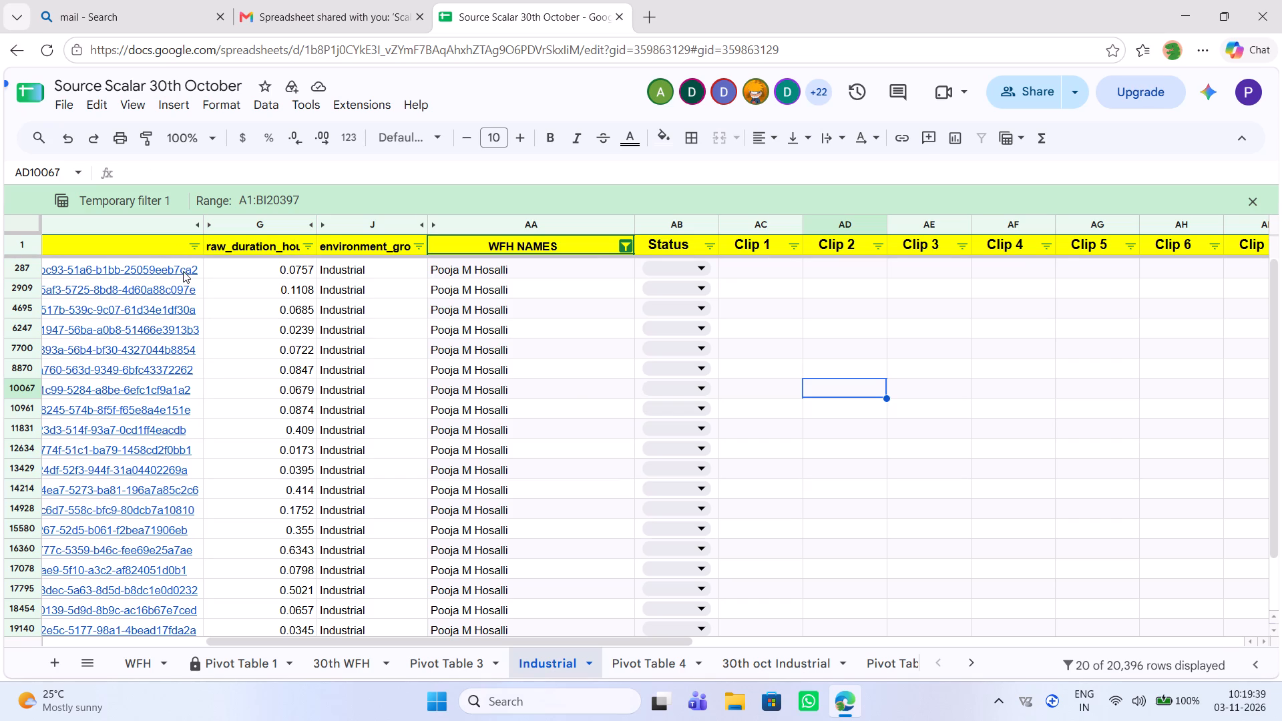
Examine the per-person counts and durations by date in the Pivot Table 4 sheet.
{"action": "left_click", "coordinate": [183, 270]}
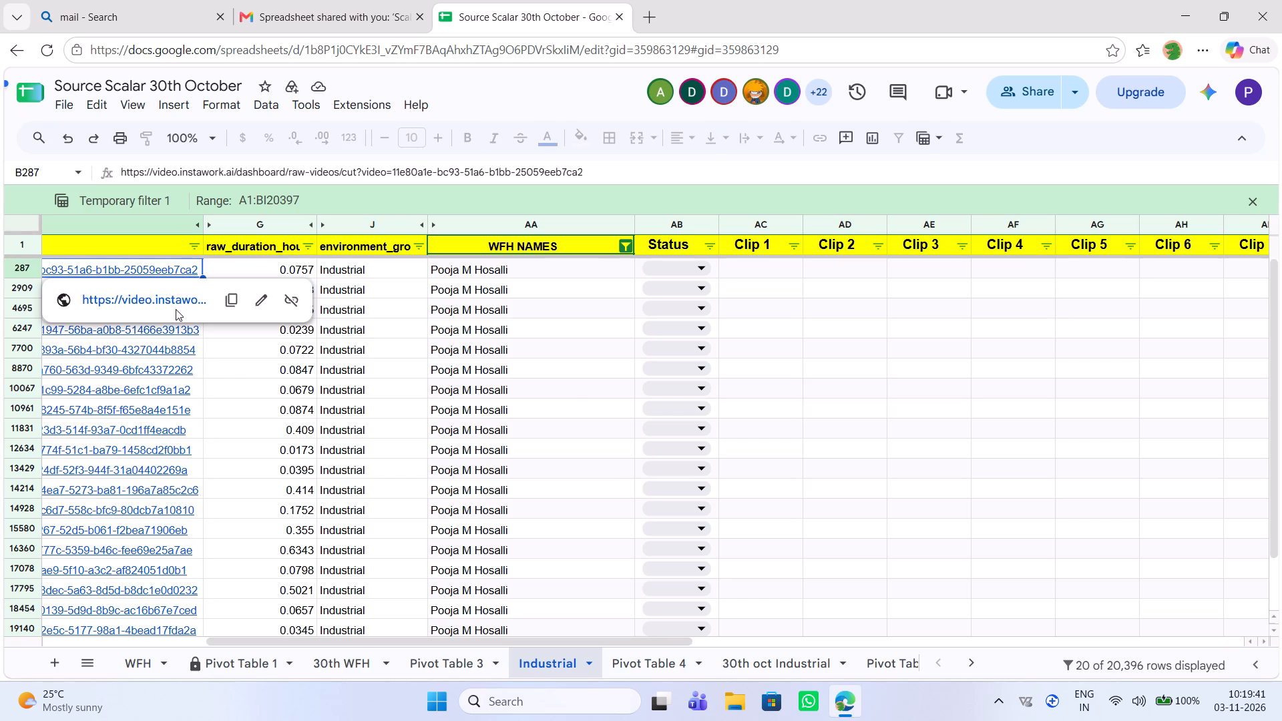
{"action": "left_click", "coordinate": [644, 656]}
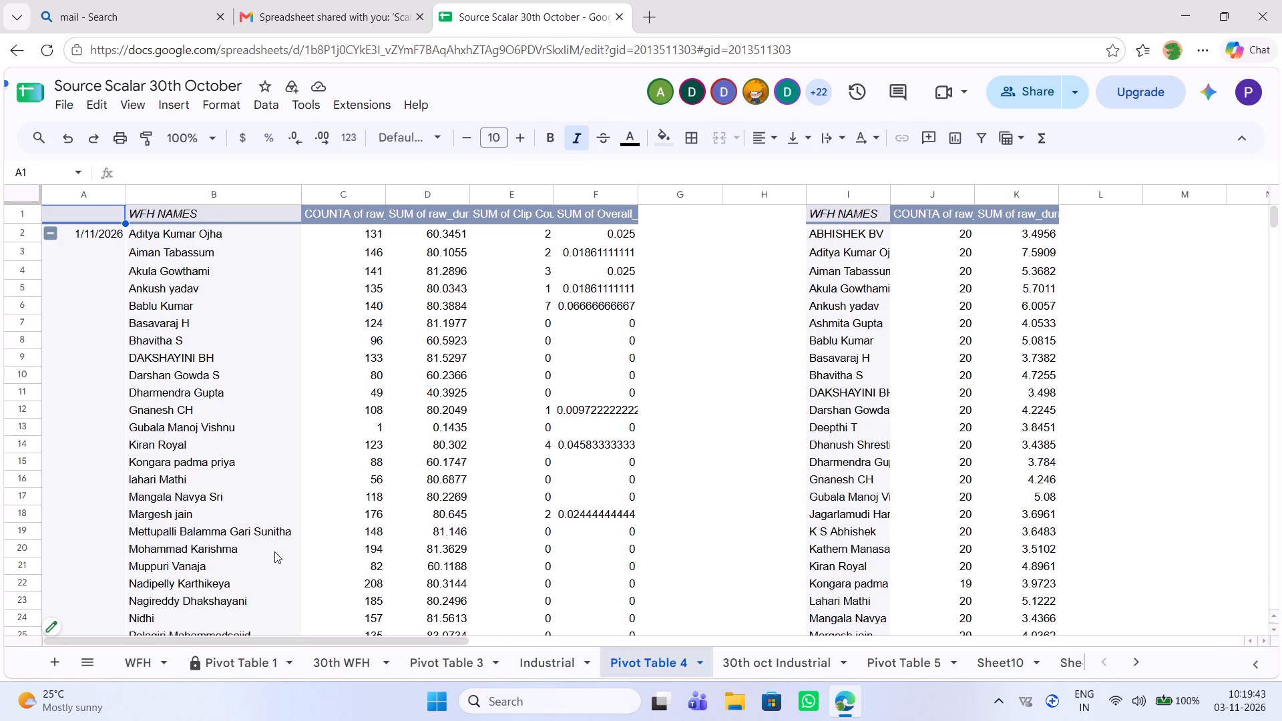
{"action": "scroll", "coordinate": [273, 550], "scroll_direction": "down", "scroll_amount": 3}
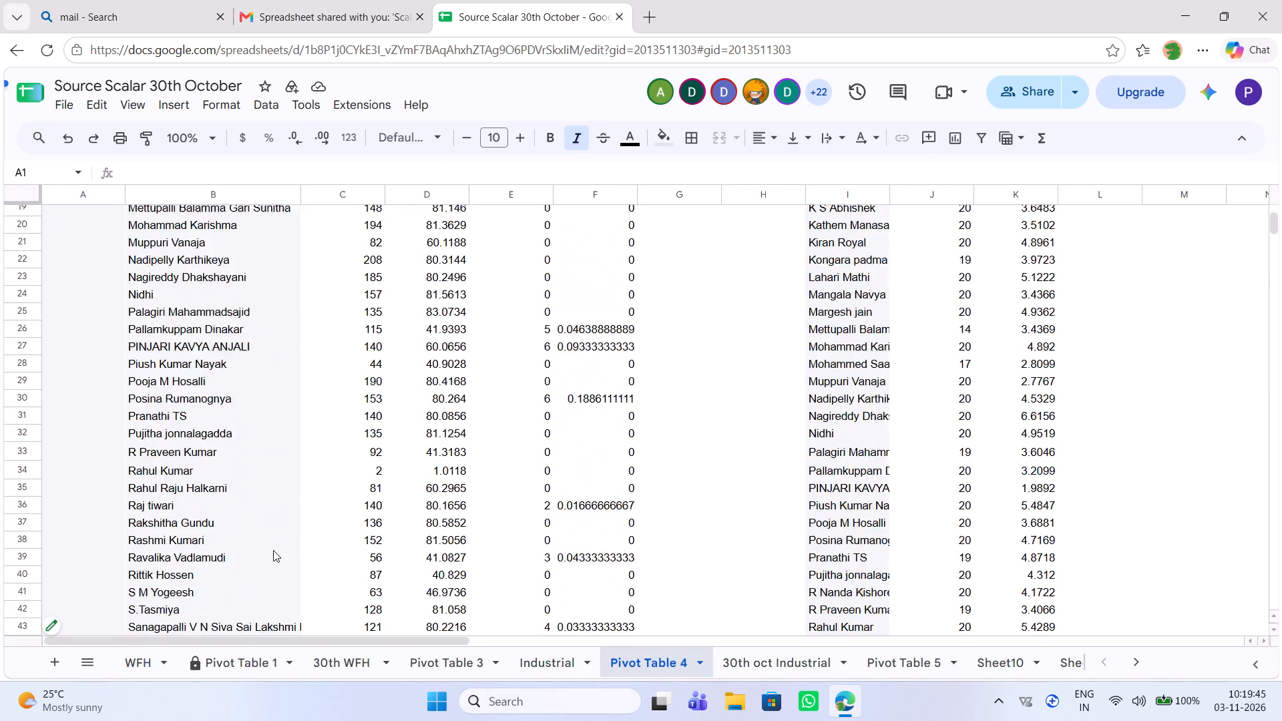
{"action": "scroll", "coordinate": [273, 550], "scroll_direction": "down", "scroll_amount": 9}
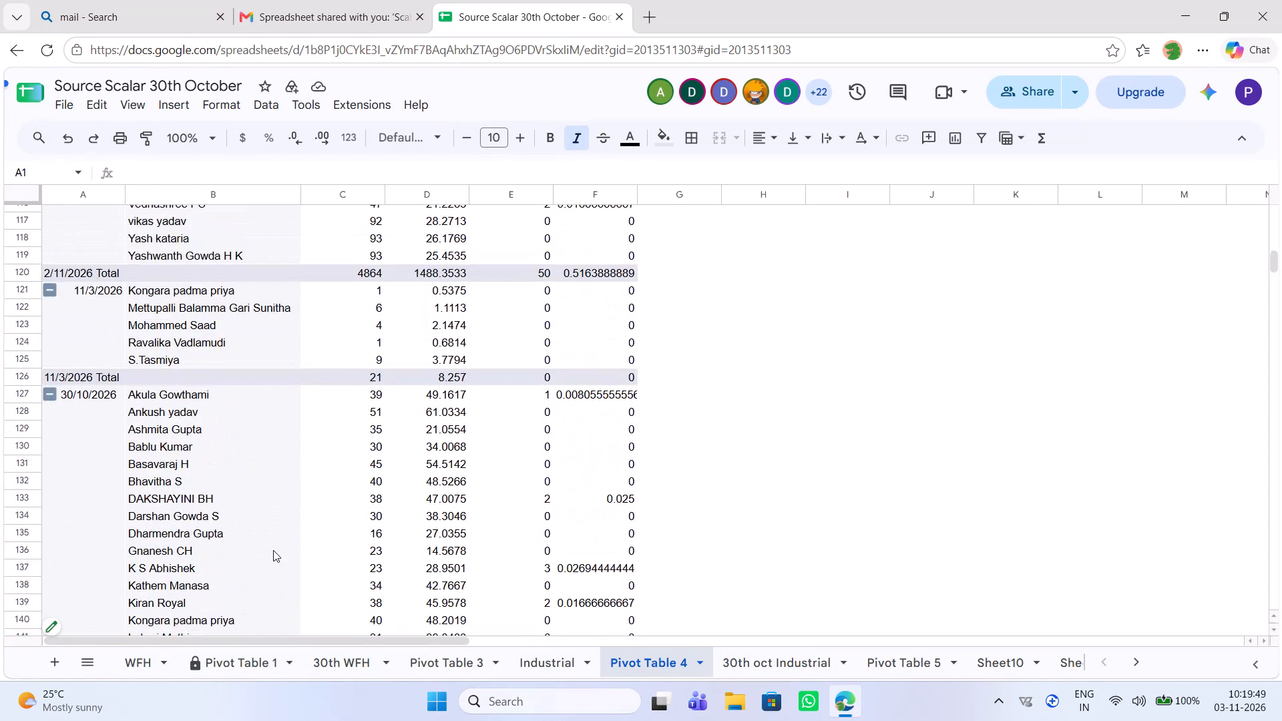
Return to the Industrial sheet and open the raw video link of the first filtered row, row 287.
{"action": "left_click", "coordinate": [538, 664]}
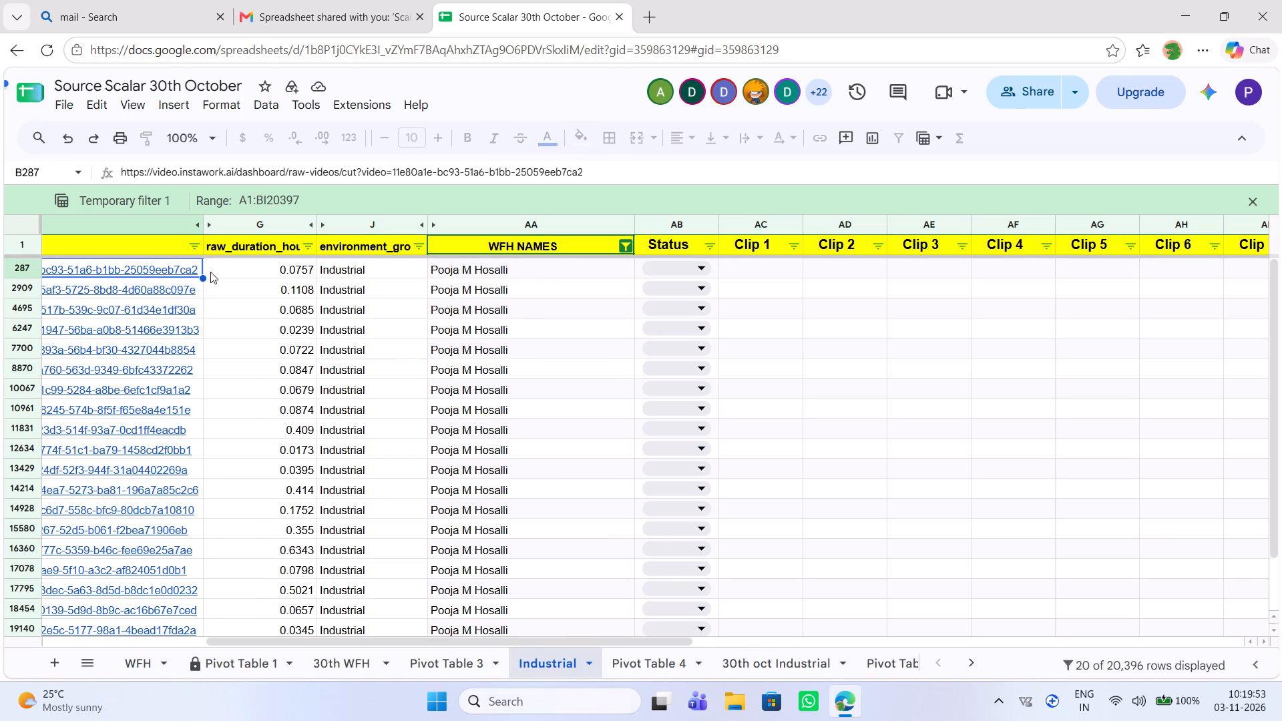
{"action": "left_click", "coordinate": [192, 269]}
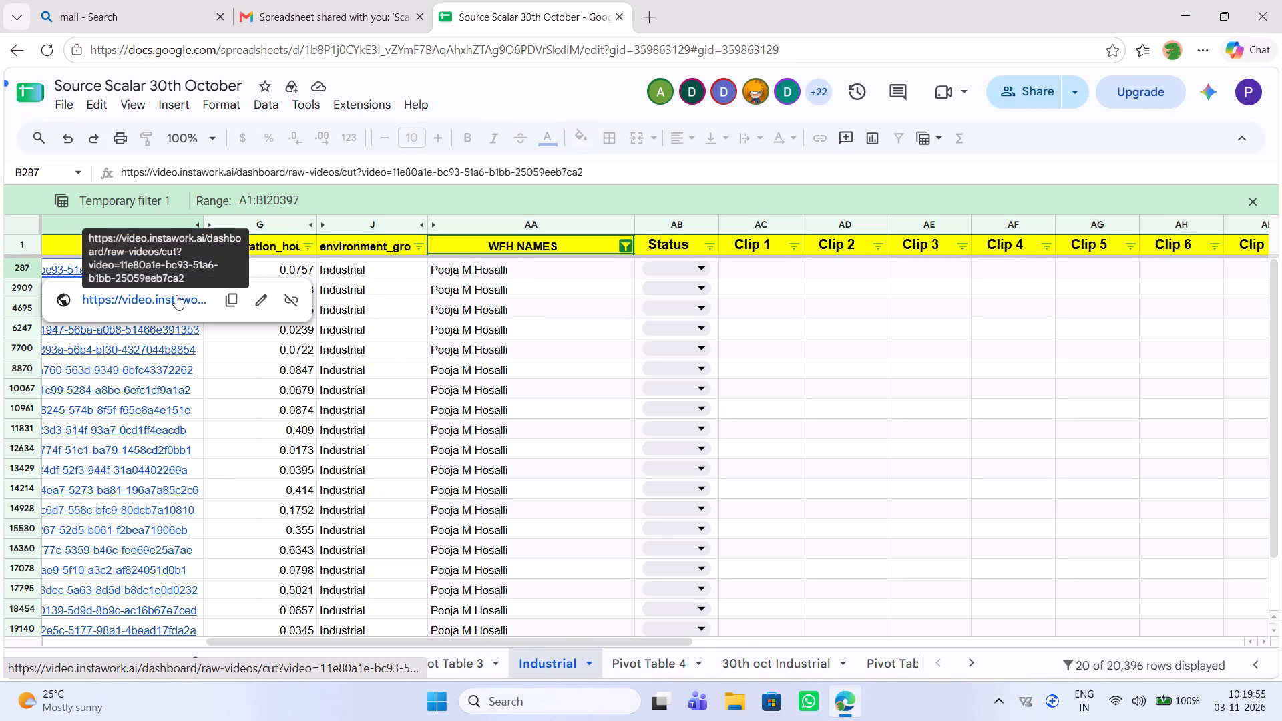
{"action": "left_click", "coordinate": [176, 295]}
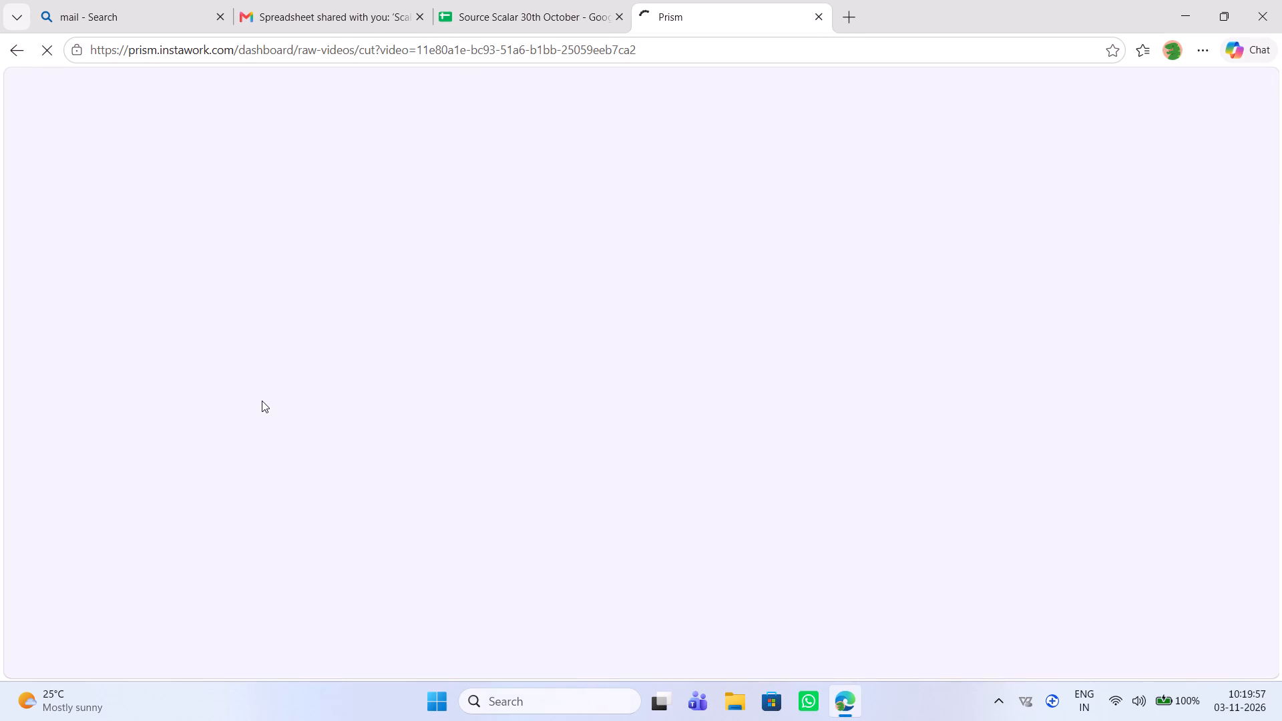
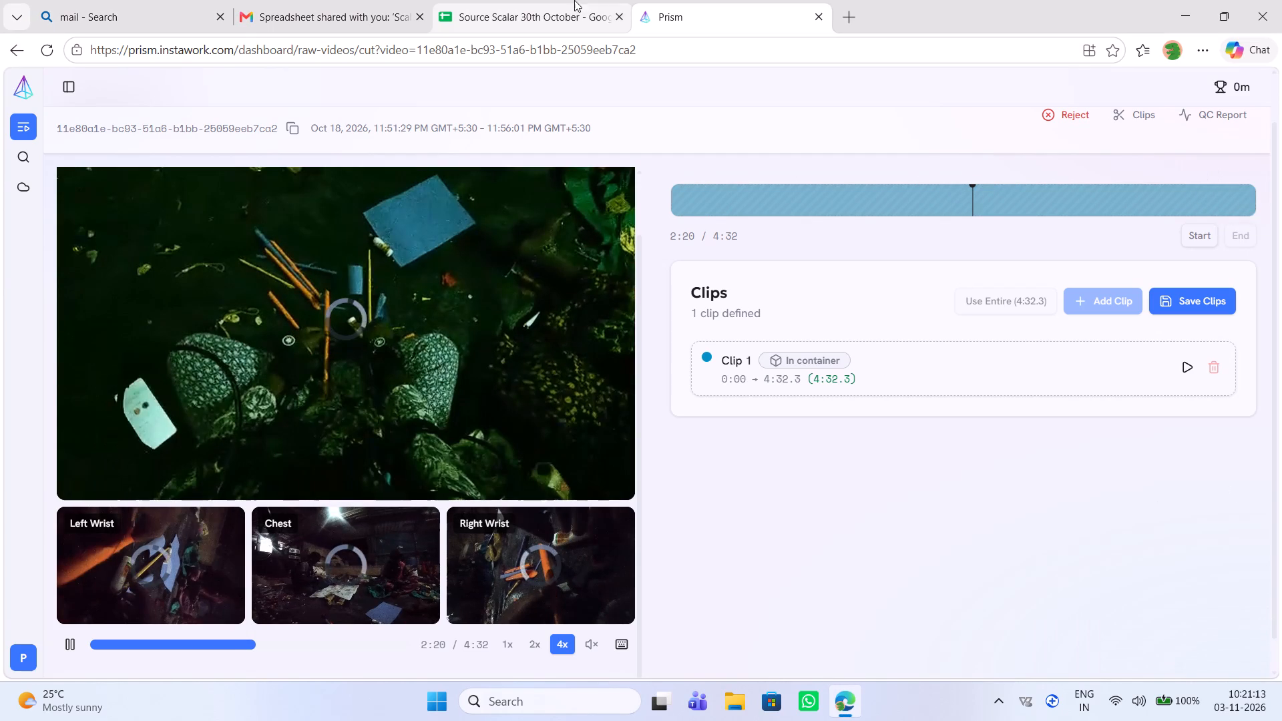
Return to the Industrial sheet and set row 287's Status to Reject.
{"action": "left_click", "coordinate": [576, 19]}
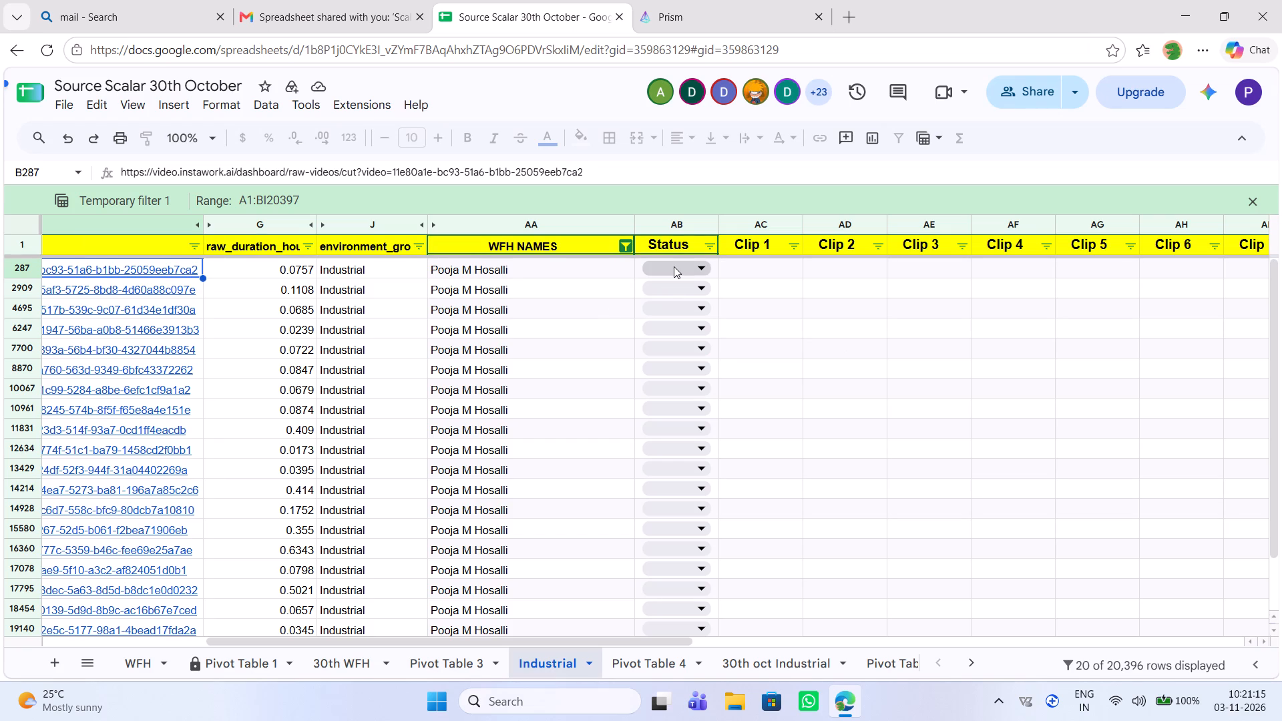
{"action": "left_click", "coordinate": [674, 266]}
{"action": "left_click", "coordinate": [725, 348]}
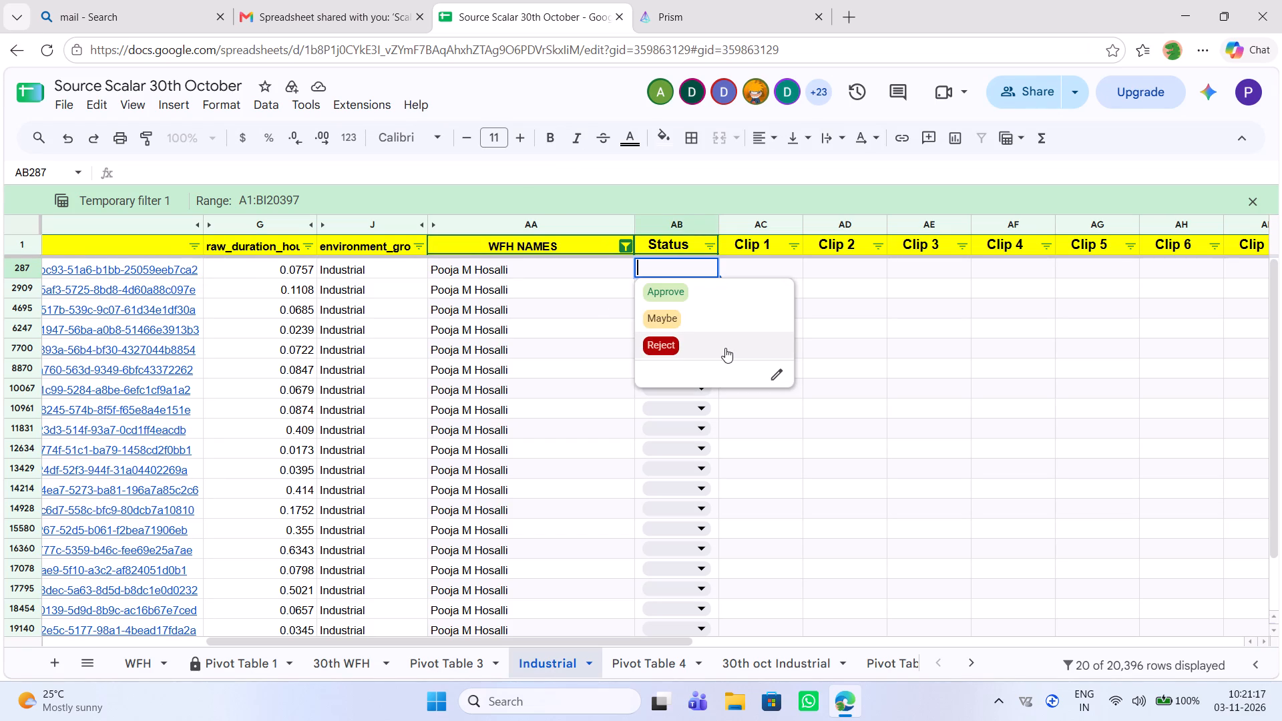
Set row 287's Segment to Task not visible and its PII Blur to NO.
{"action": "scroll", "coordinate": [725, 348], "scroll_direction": "left", "scroll_amount": 6}
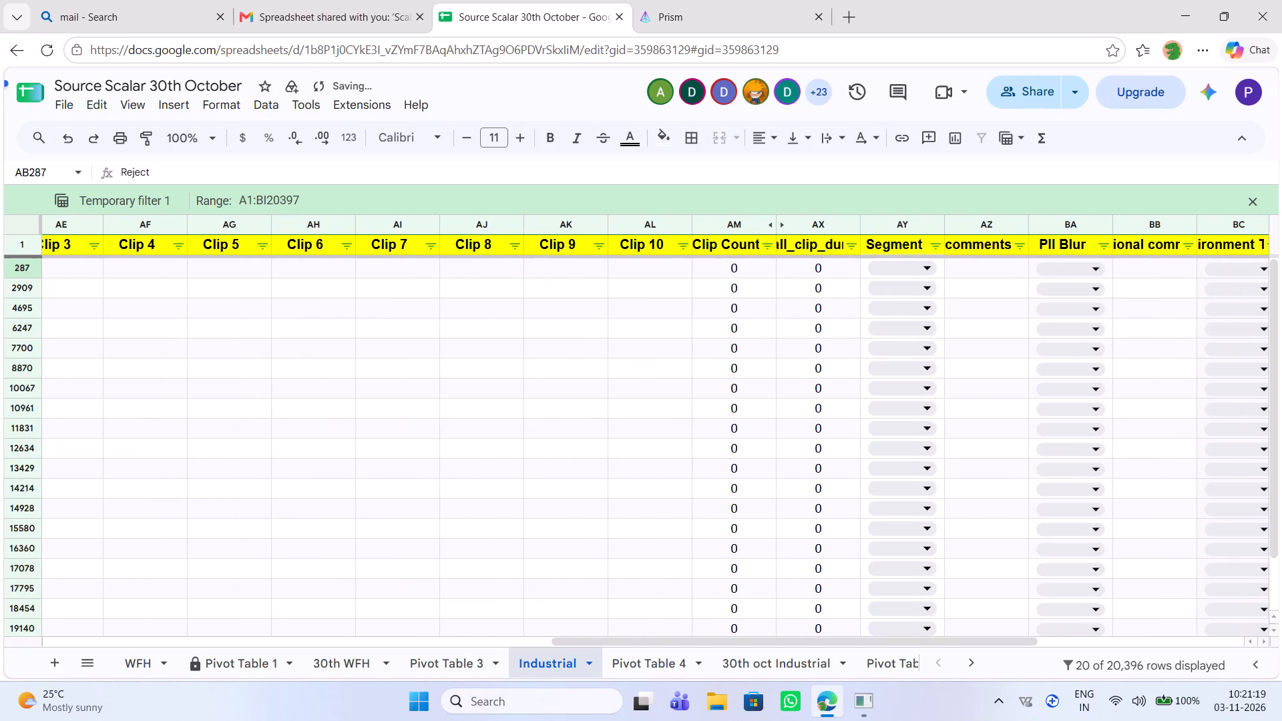
{"action": "left_click", "coordinate": [891, 268]}
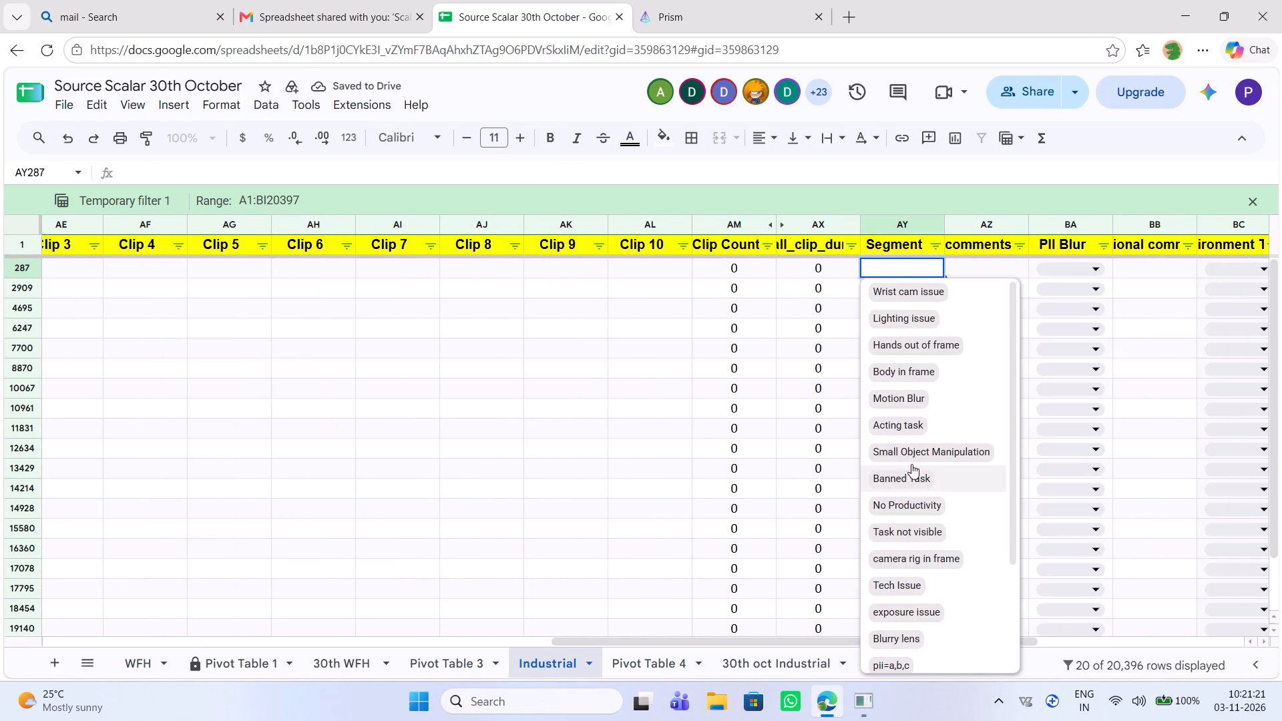
{"action": "left_click", "coordinate": [916, 535]}
{"action": "left_click", "coordinate": [1046, 273]}
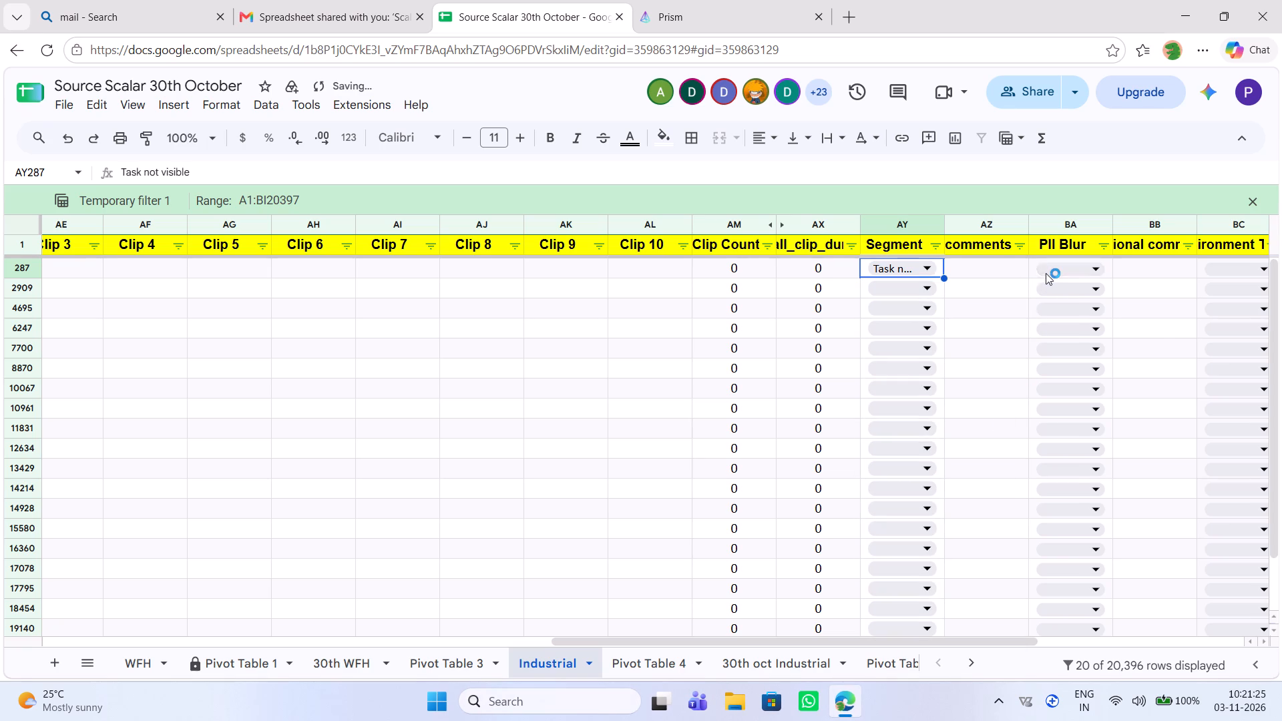
{"action": "left_click", "coordinate": [1055, 314]}
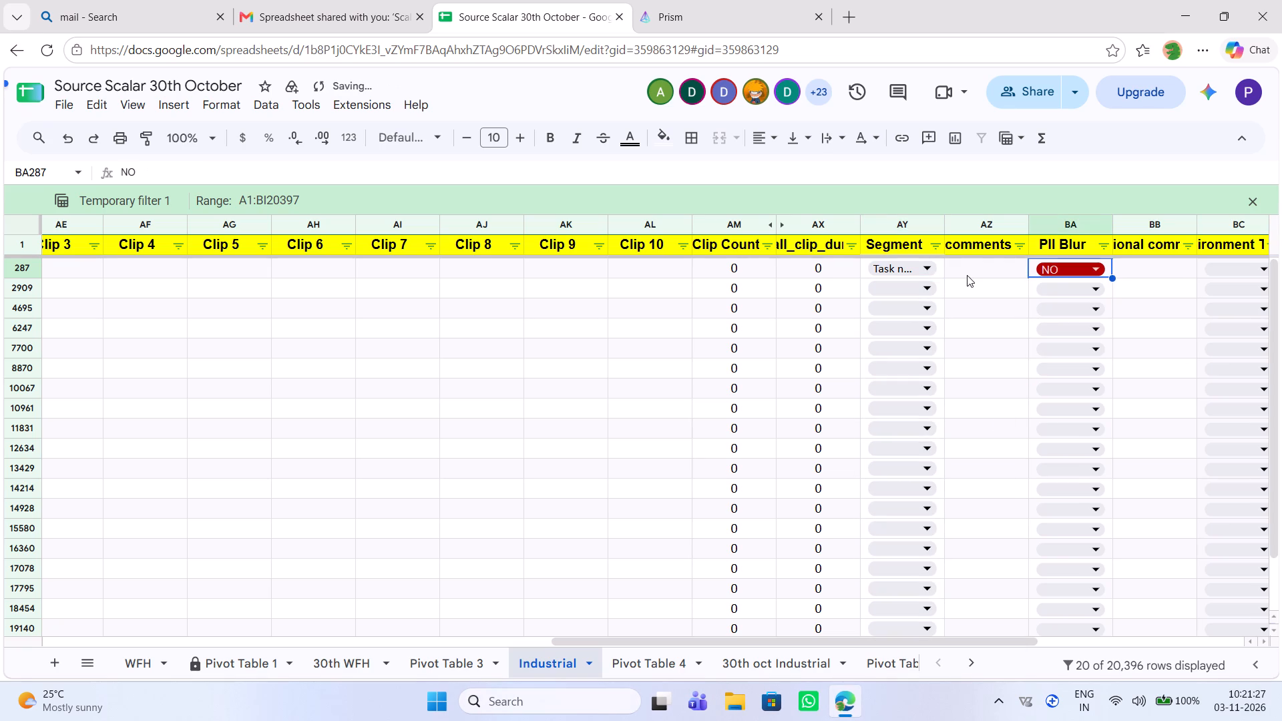
Enter the comment "dark screen" in the comments column of row 287.
{"action": "left_click", "coordinate": [967, 275]}
{"action": "type", "text": "dark screen"}
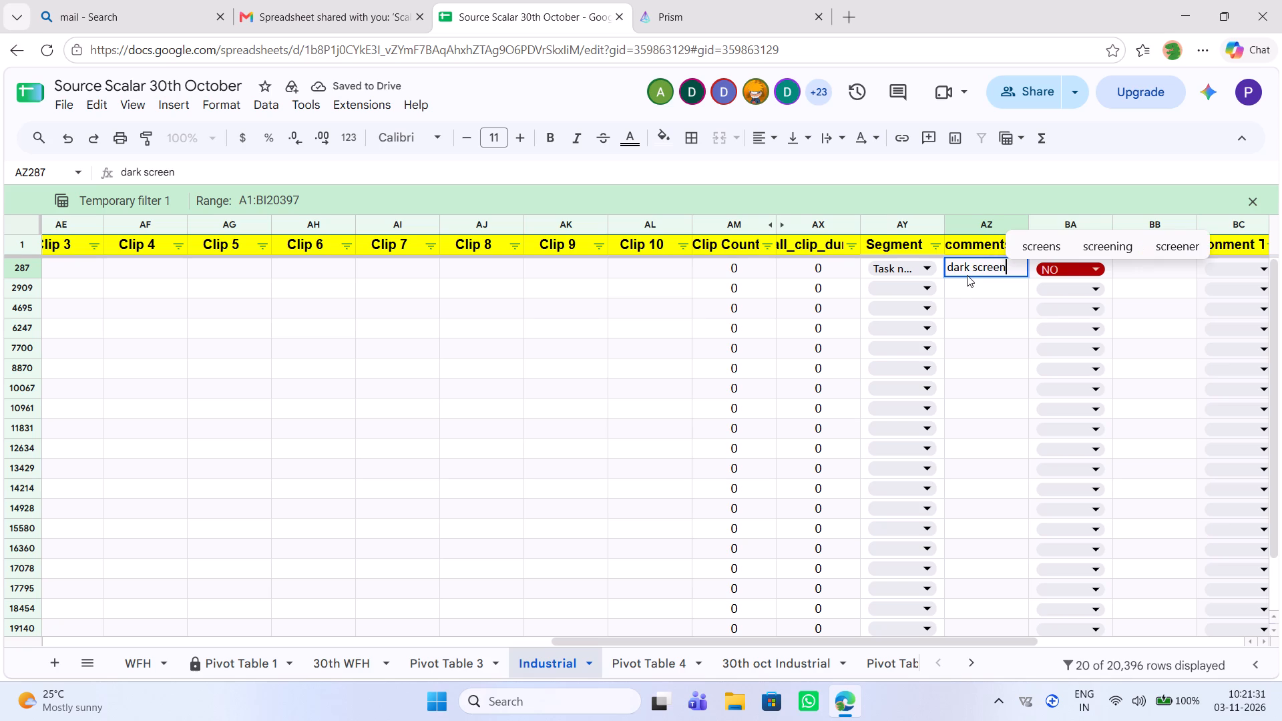
{"action": "left_click", "coordinate": [988, 291]}
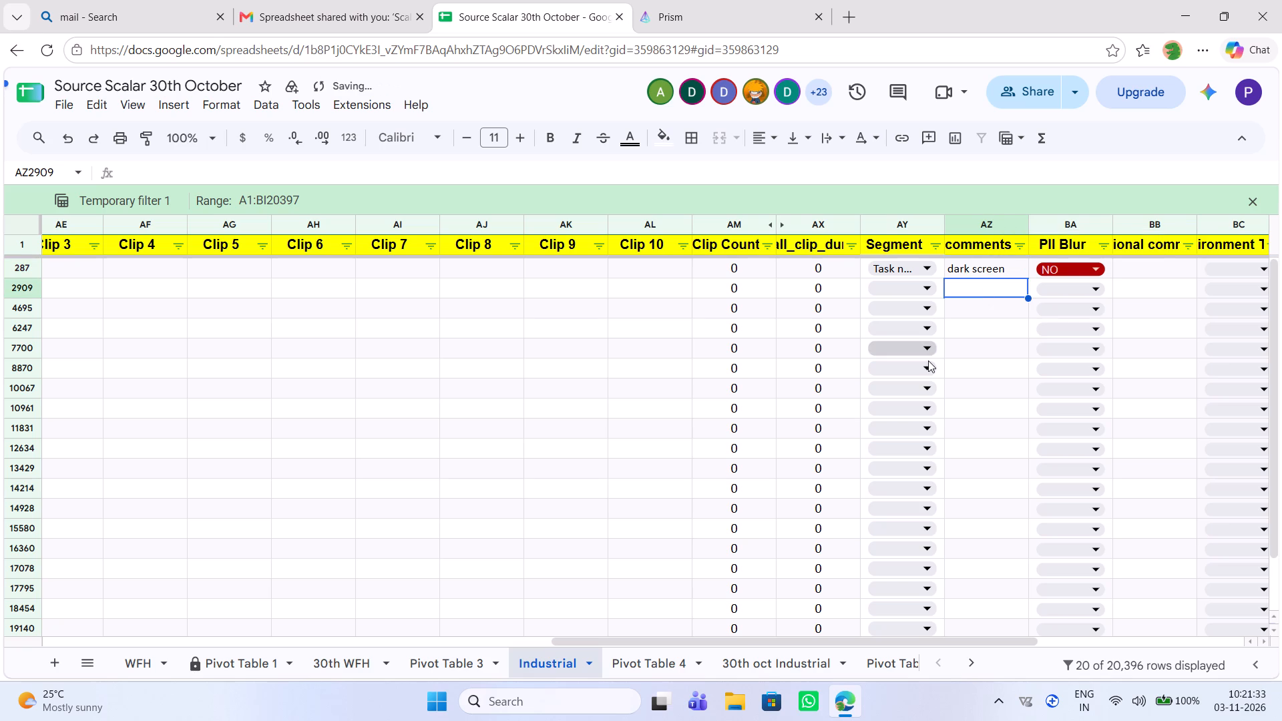
{"action": "left_click", "coordinate": [970, 390]}
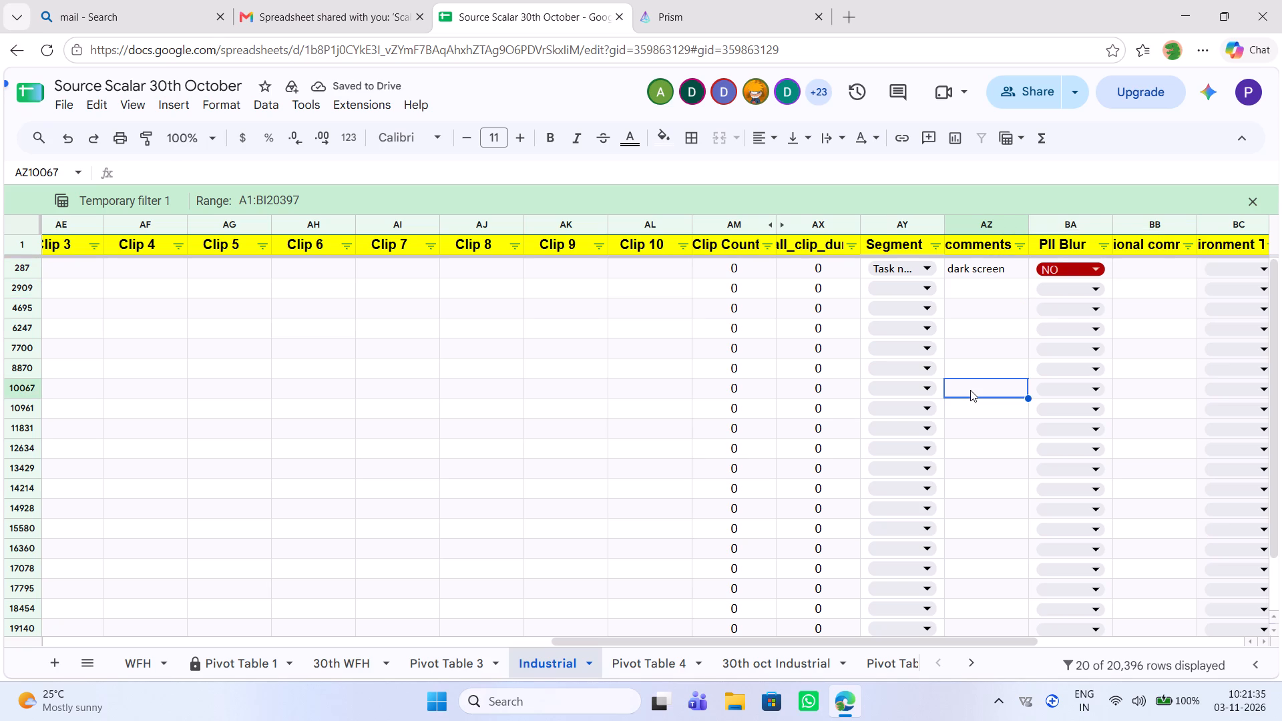
Go back to the row 287 video in Prism and close its page.
{"action": "scroll", "coordinate": [970, 390], "scroll_direction": "right", "scroll_amount": 7}
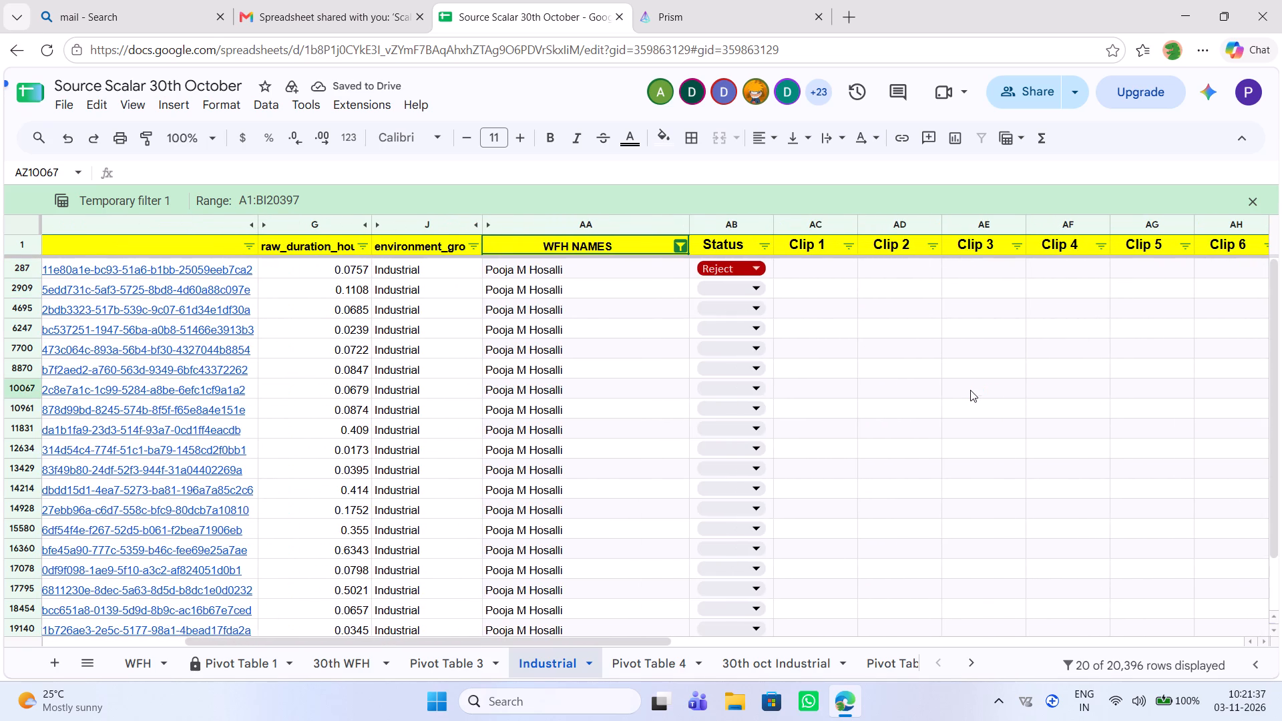
{"action": "scroll", "coordinate": [970, 390], "scroll_direction": "right", "scroll_amount": 1}
{"action": "left_click", "coordinate": [684, 14]}
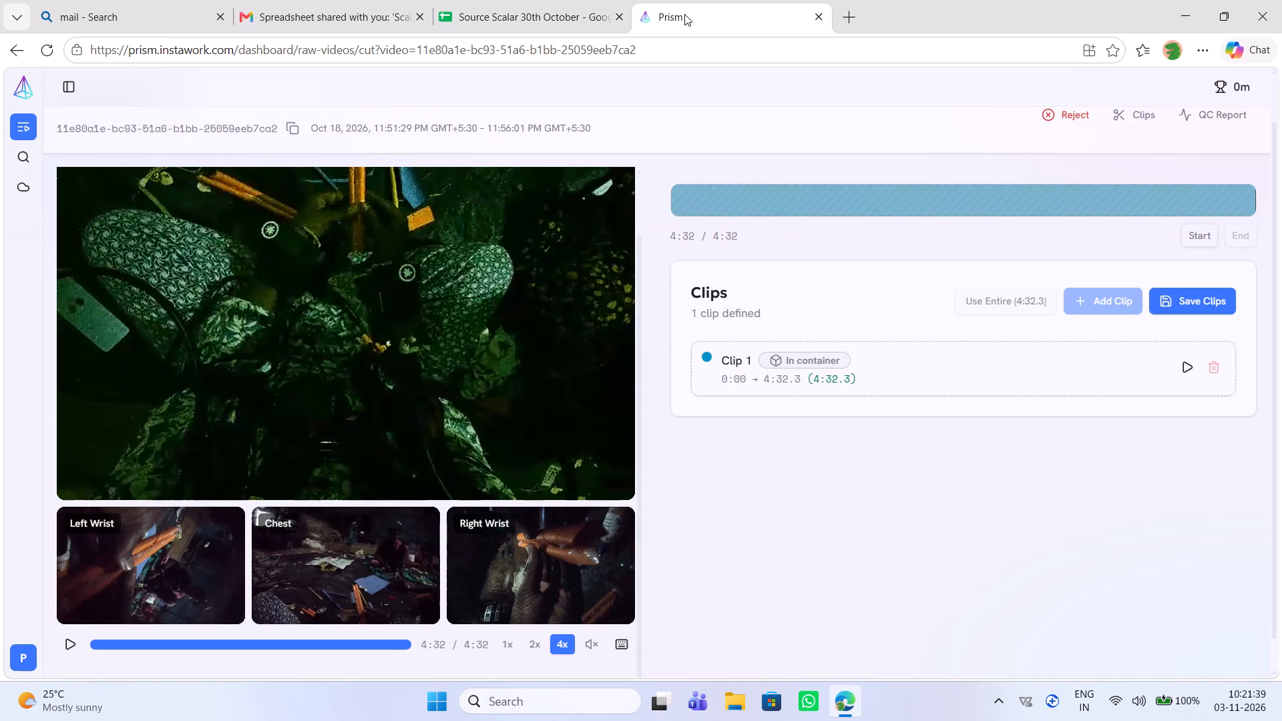
{"action": "left_click", "coordinate": [815, 15]}
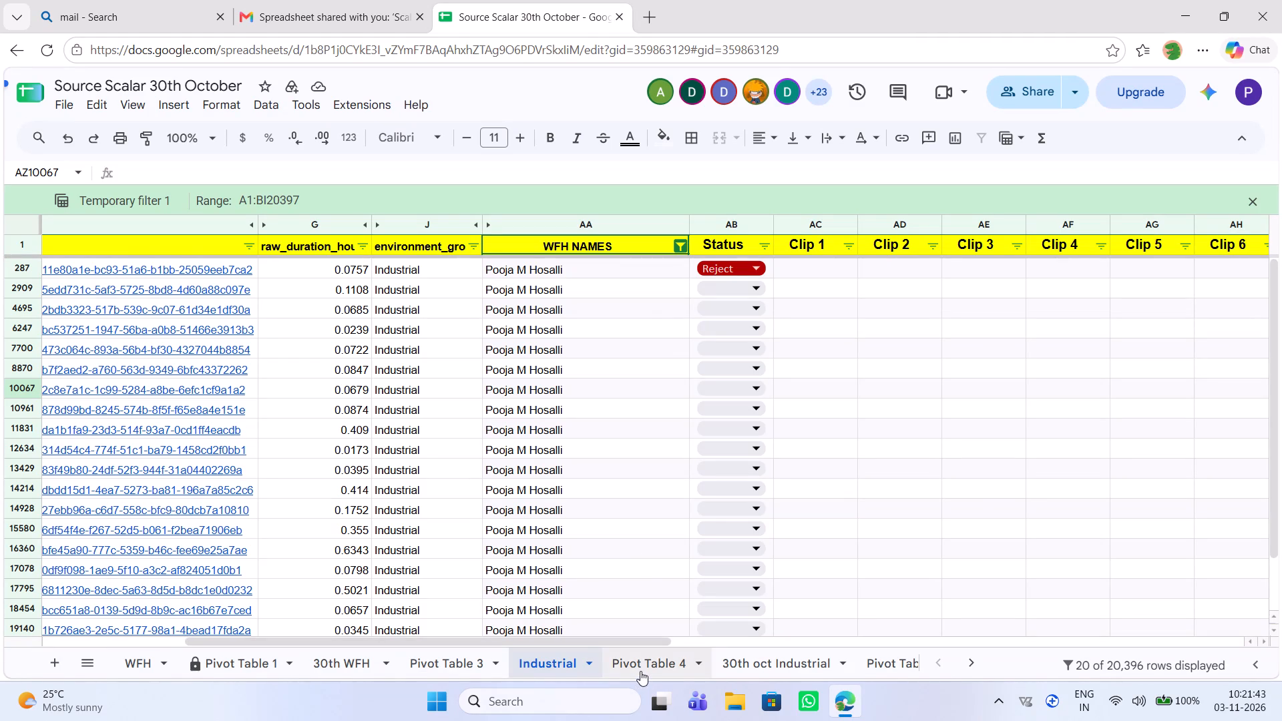
Glance at the 11/3/2026 per-person figures in the Pivot Table 4 sheet and return to the Industrial sheet.
{"action": "left_click", "coordinate": [640, 670]}
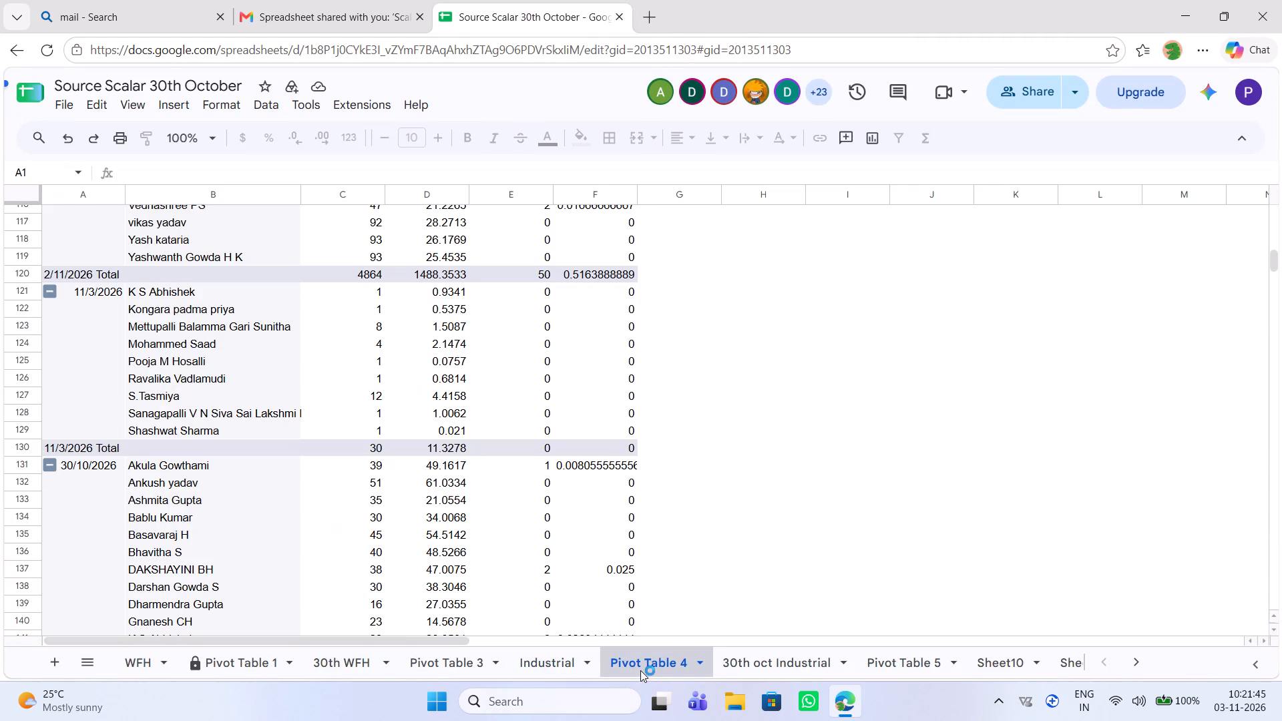
{"action": "left_click", "coordinate": [558, 661]}
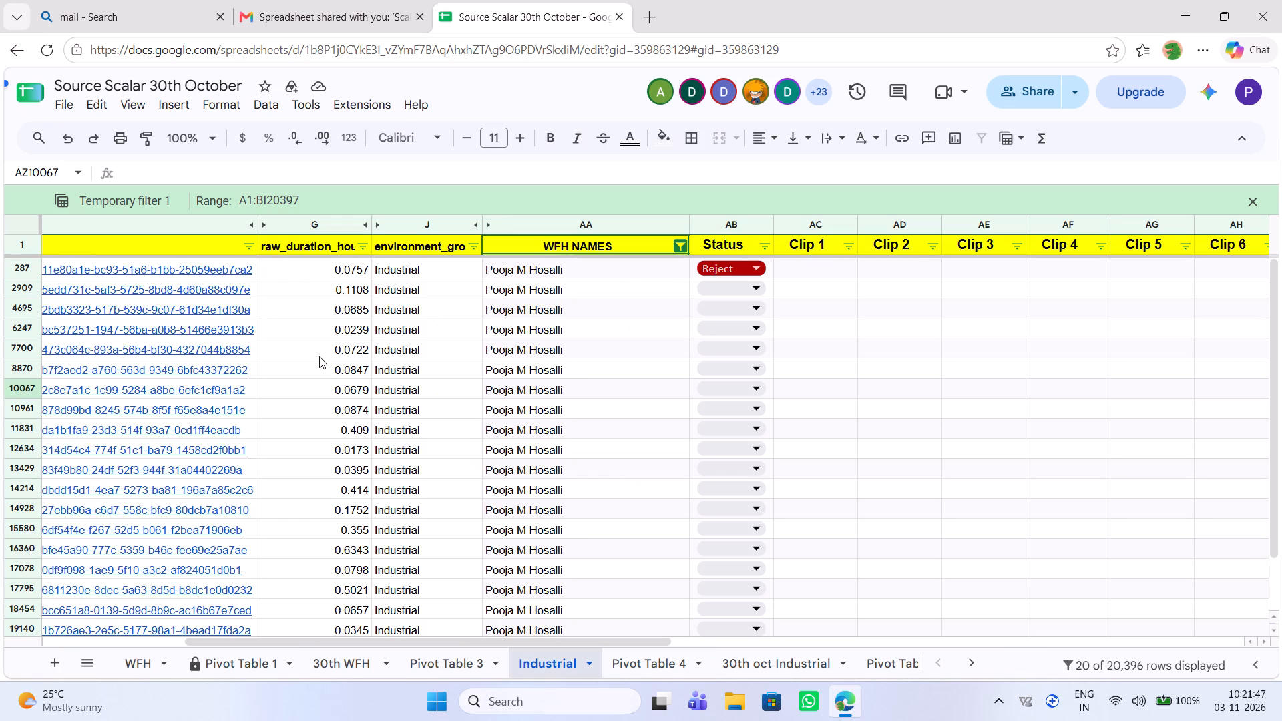
Open the raw video link of row 2909 and skip the antivirus reactivation notice.
{"action": "left_click", "coordinate": [247, 292]}
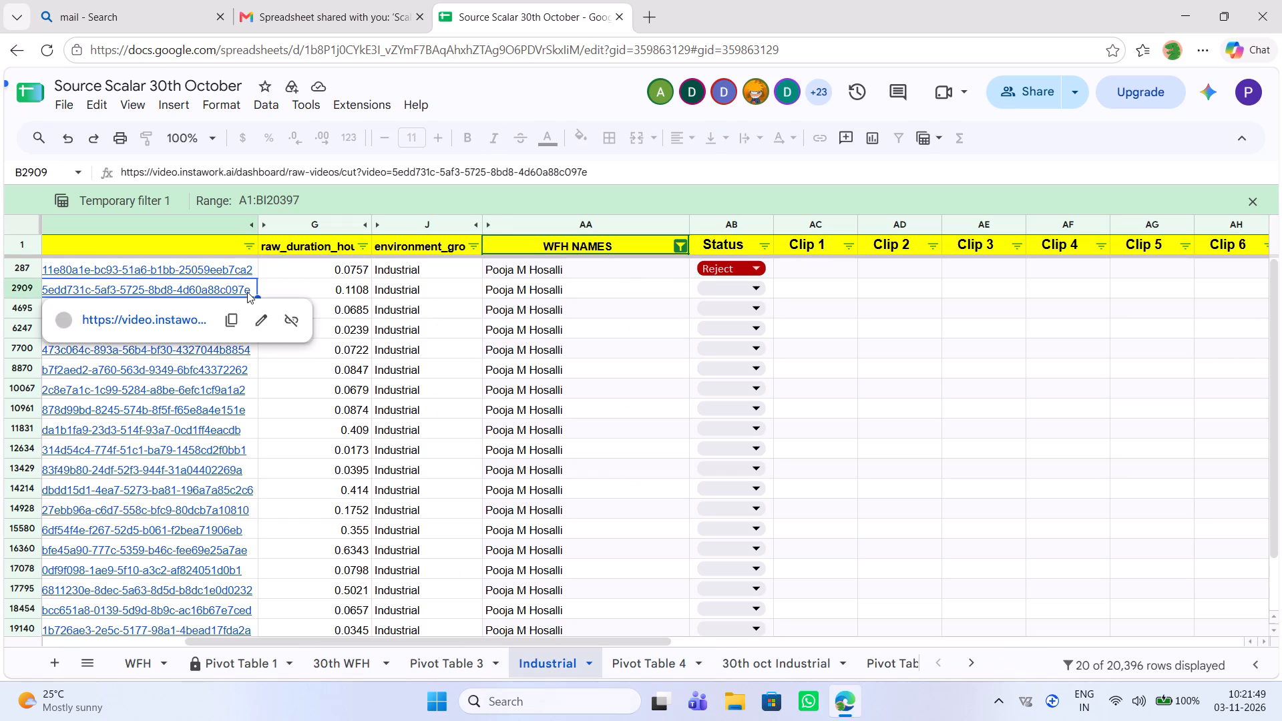
{"action": "left_click", "coordinate": [168, 315]}
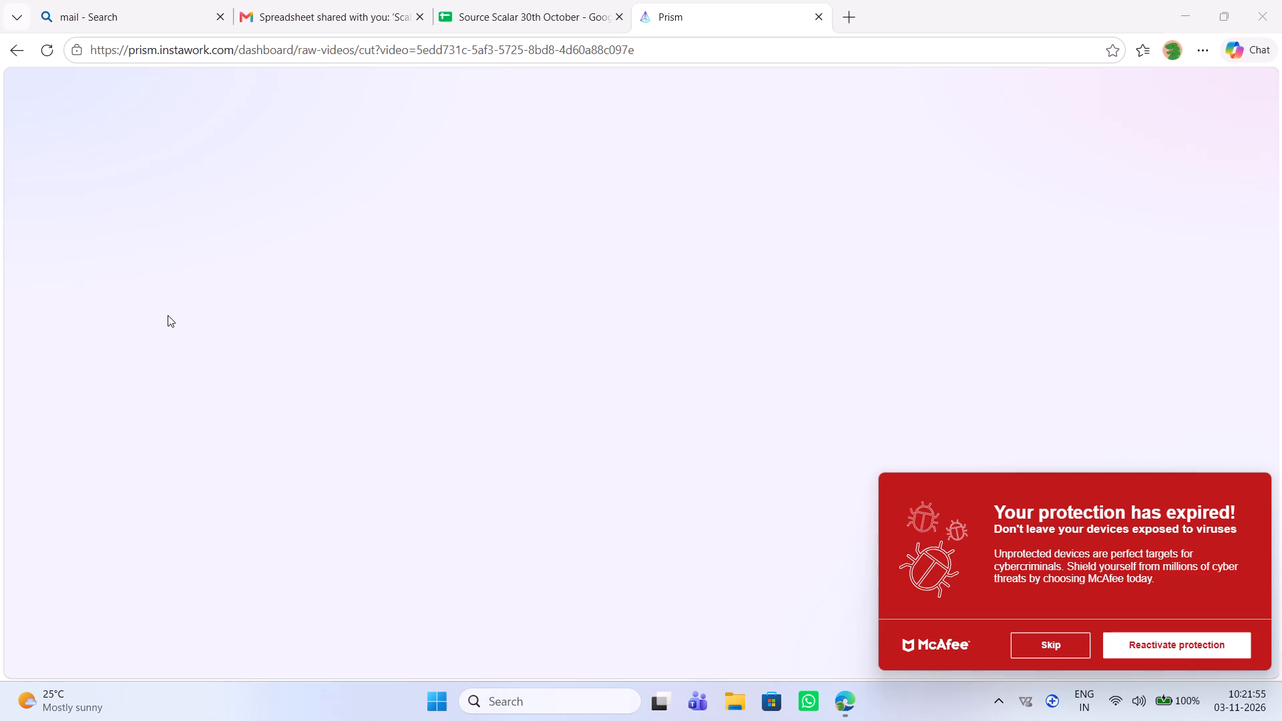
{"action": "left_click", "coordinate": [1048, 644]}
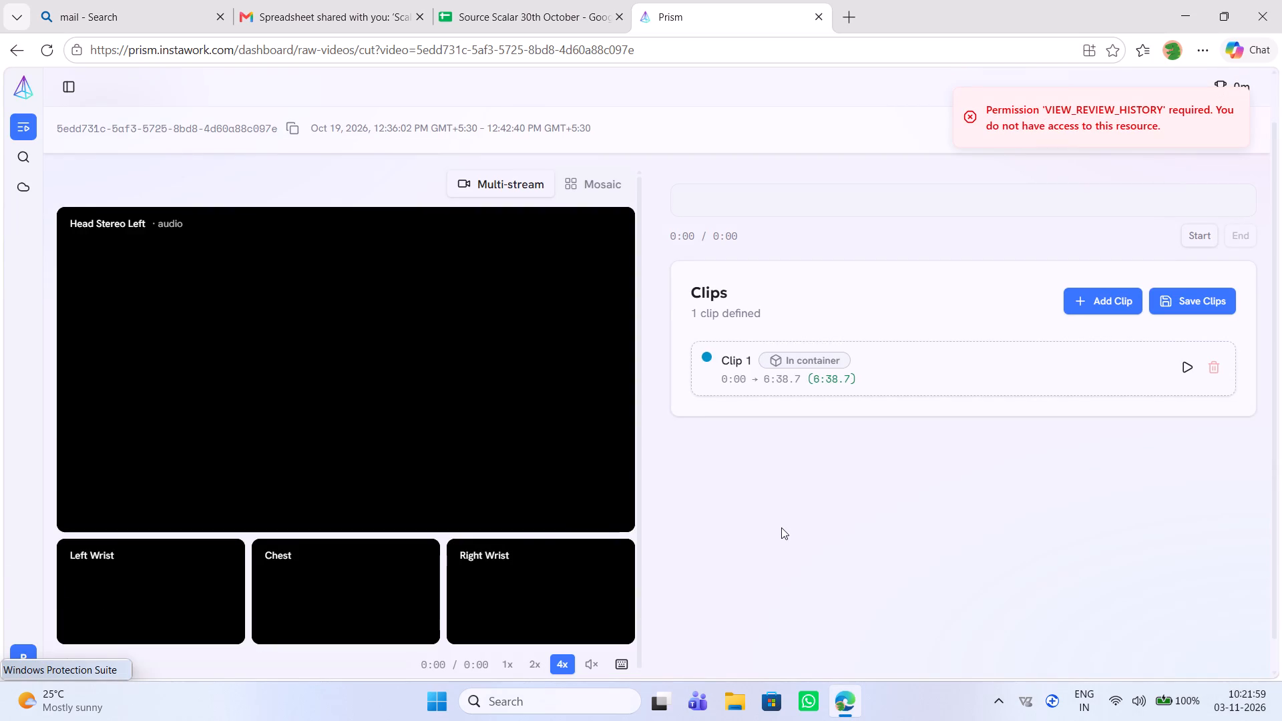
Review the row 2909 video by jumping to about 4:13 and near its end, and close its page.
{"action": "scroll", "coordinate": [527, 537], "scroll_direction": "down", "scroll_amount": 4}
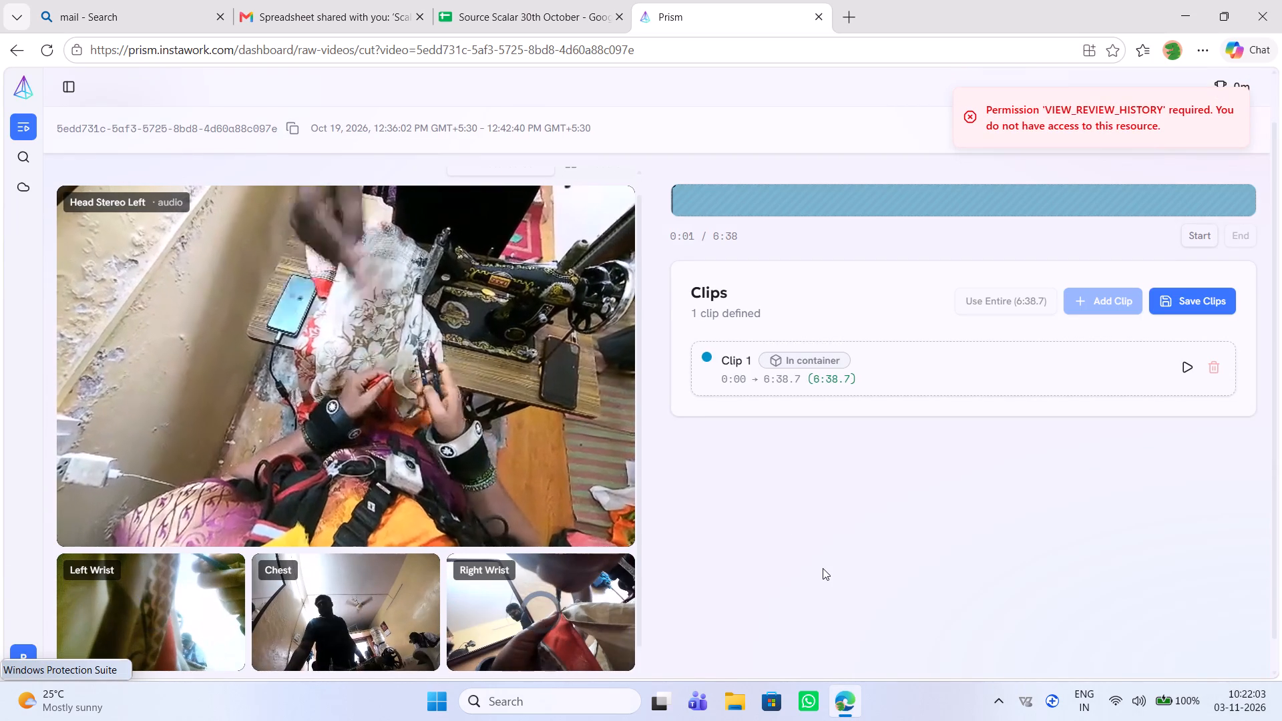
{"action": "left_click", "coordinate": [1042, 207]}
{"action": "left_click", "coordinate": [1066, 237]}
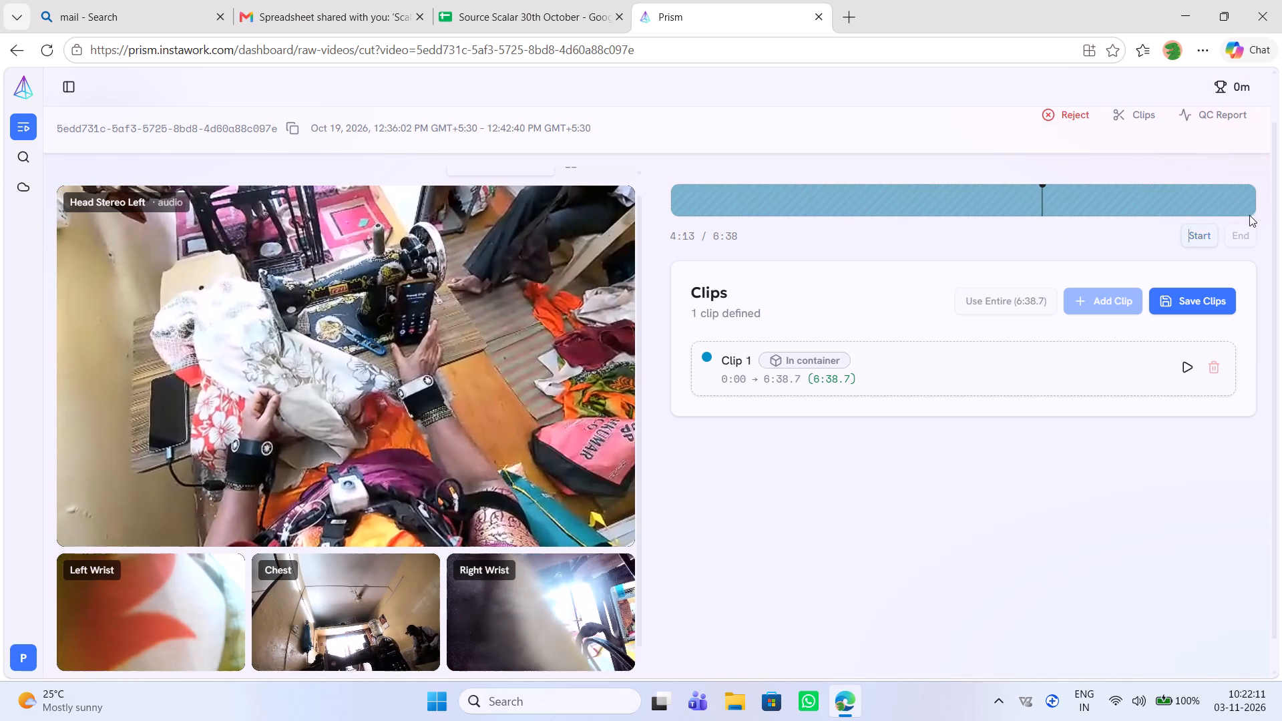
{"action": "left_click", "coordinate": [1251, 208]}
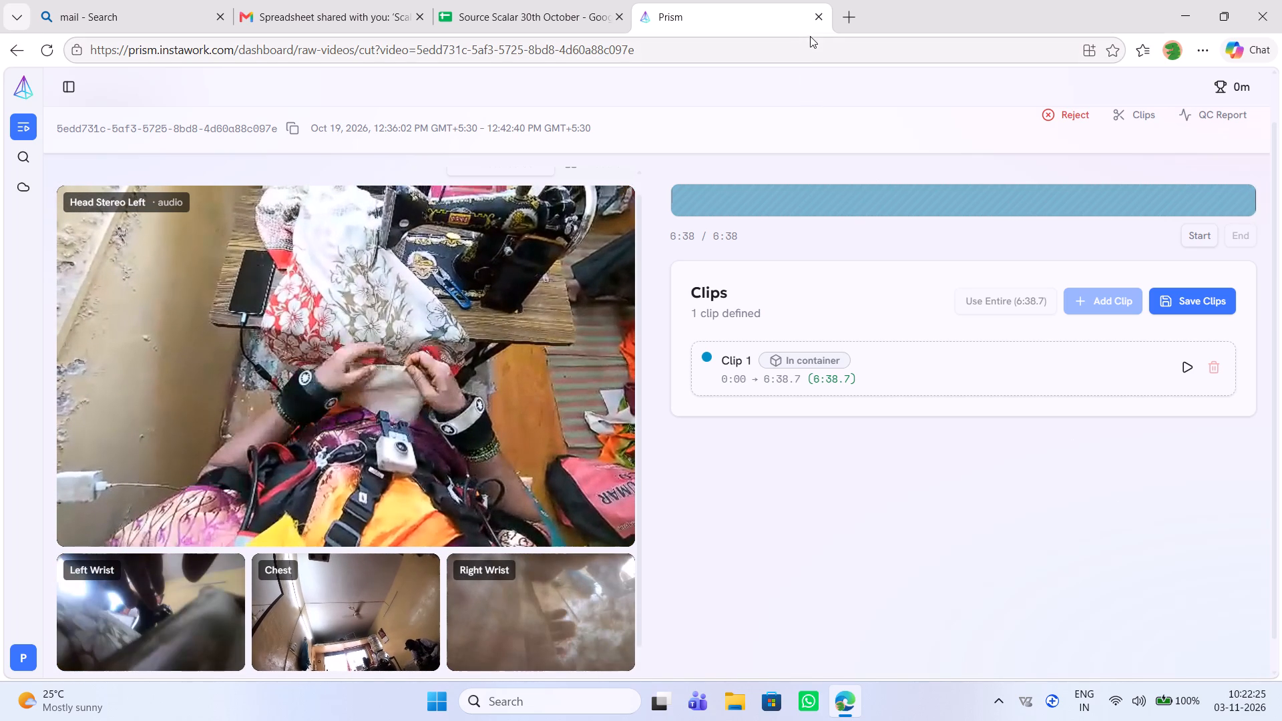
{"action": "left_click", "coordinate": [822, 17]}
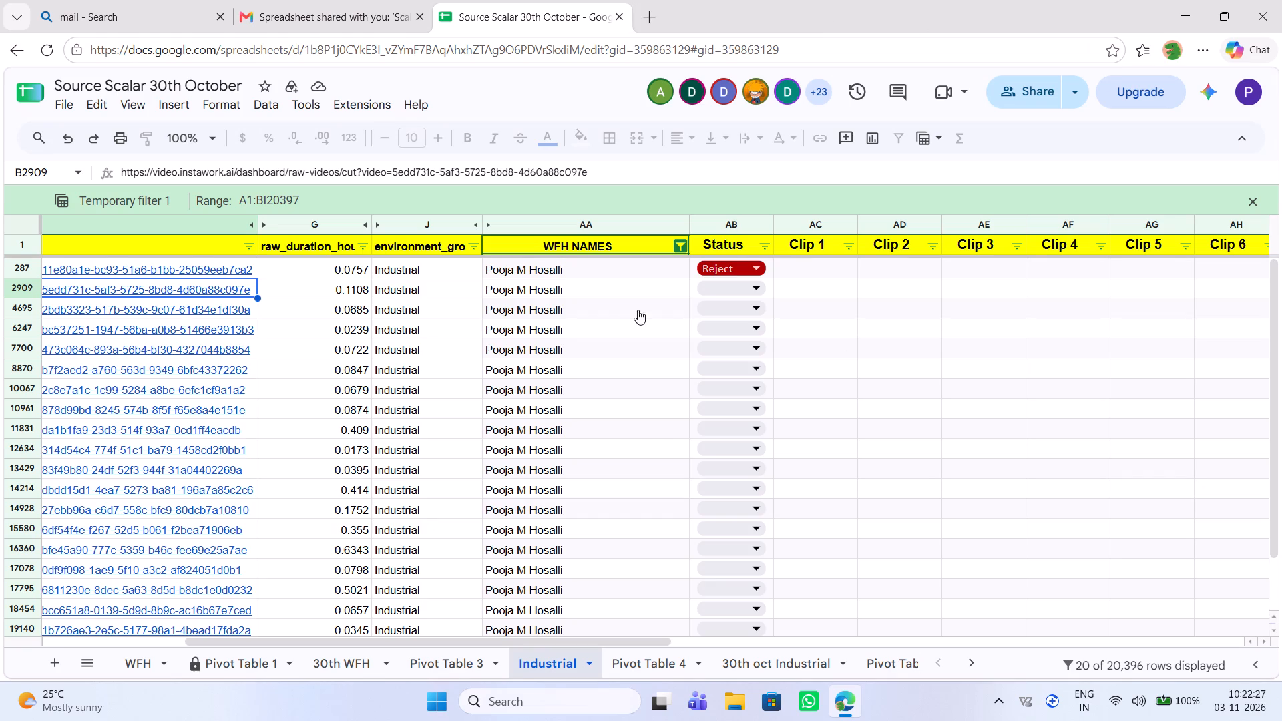
Set row 2909's Status to Reject in the Industrial sheet.
{"action": "left_click", "coordinate": [718, 284]}
{"action": "left_click", "coordinate": [765, 372]}
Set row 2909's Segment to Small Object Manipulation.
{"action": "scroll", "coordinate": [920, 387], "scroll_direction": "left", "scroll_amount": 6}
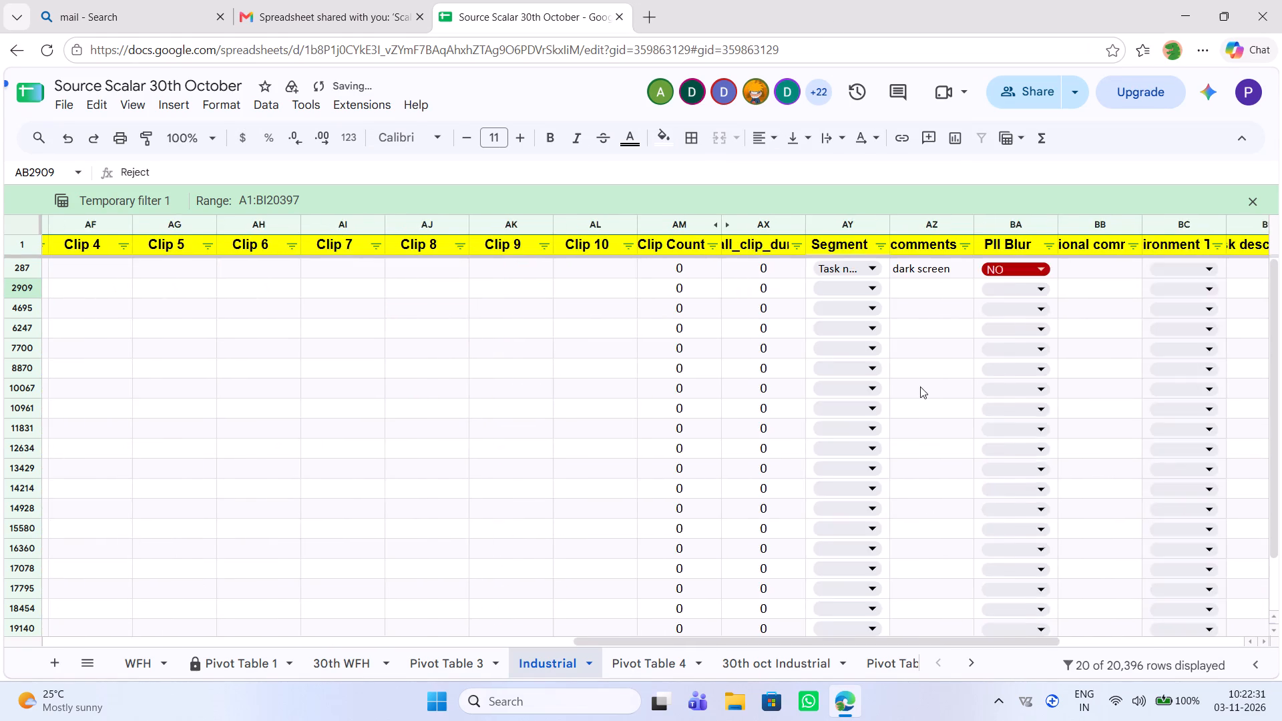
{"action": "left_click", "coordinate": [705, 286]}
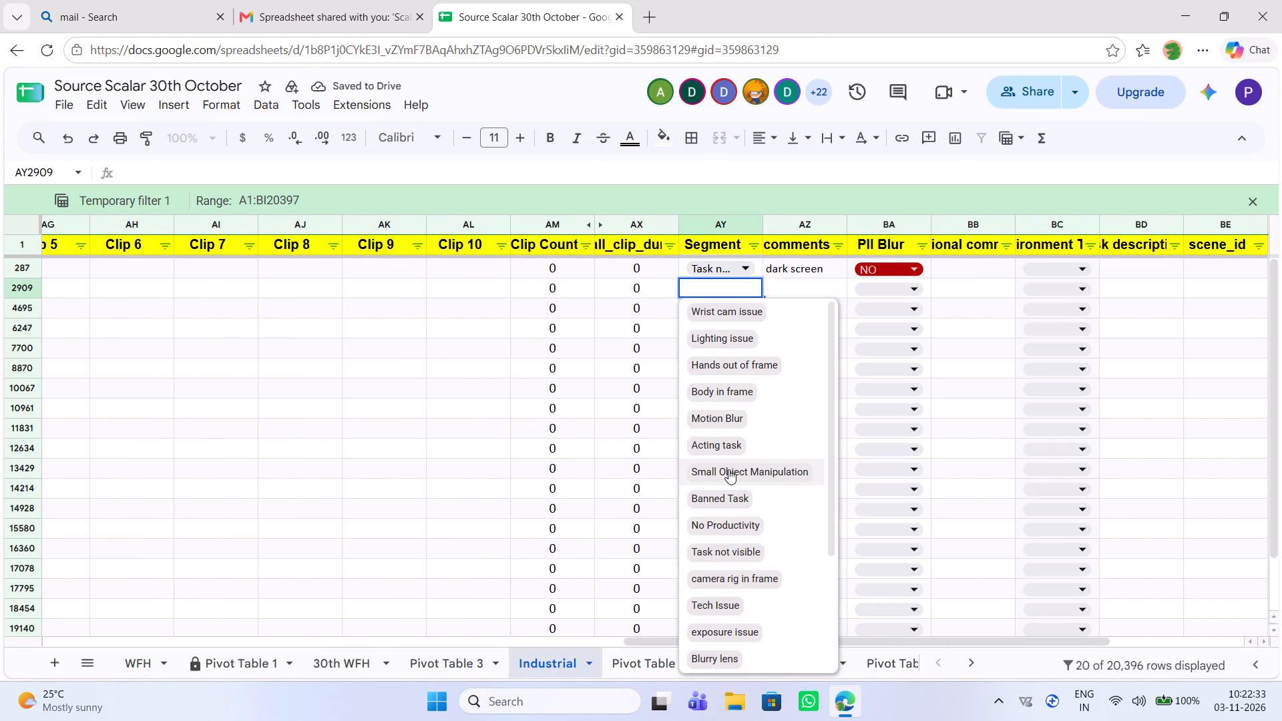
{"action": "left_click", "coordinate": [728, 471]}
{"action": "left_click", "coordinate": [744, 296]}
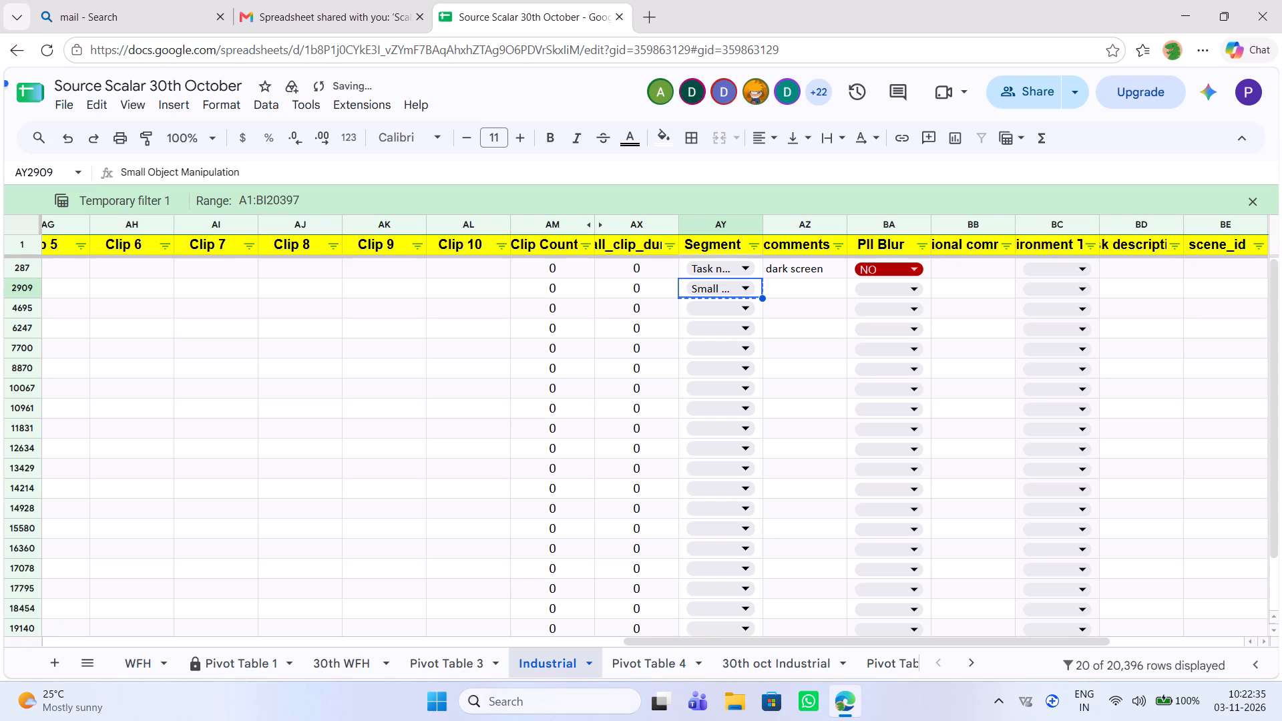
Change row 2909's Segment to Banned Task.
{"action": "left_click", "coordinate": [748, 283]}
{"action": "left_click", "coordinate": [755, 491]}
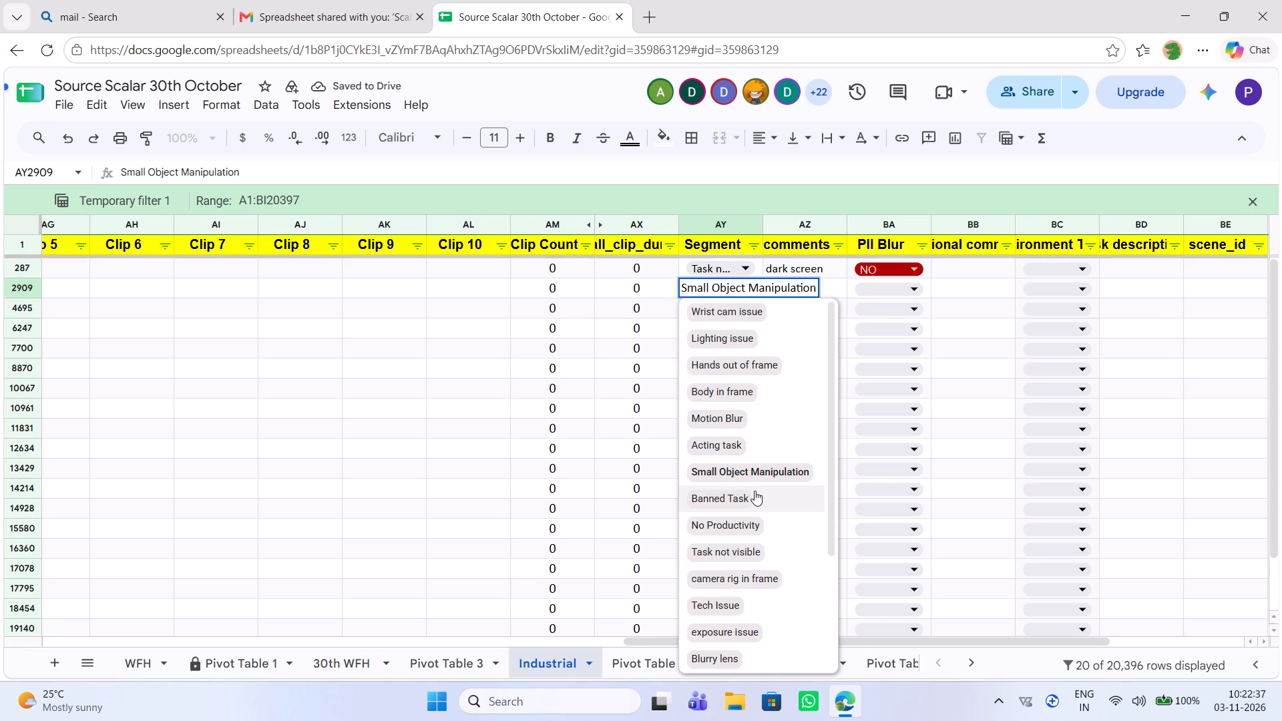
Enter the comment "task invalid" in the comments column of row 2909.
{"action": "left_click", "coordinate": [815, 290]}
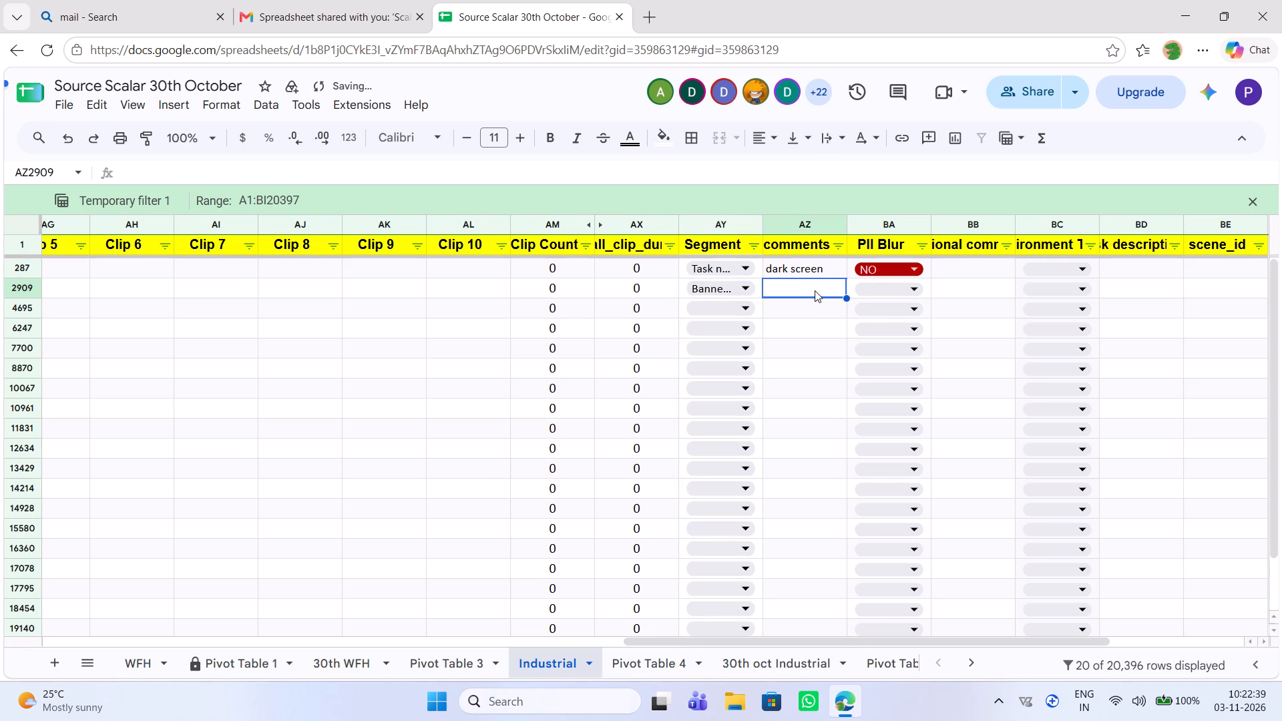
{"action": "type", "text": "task invalid"}
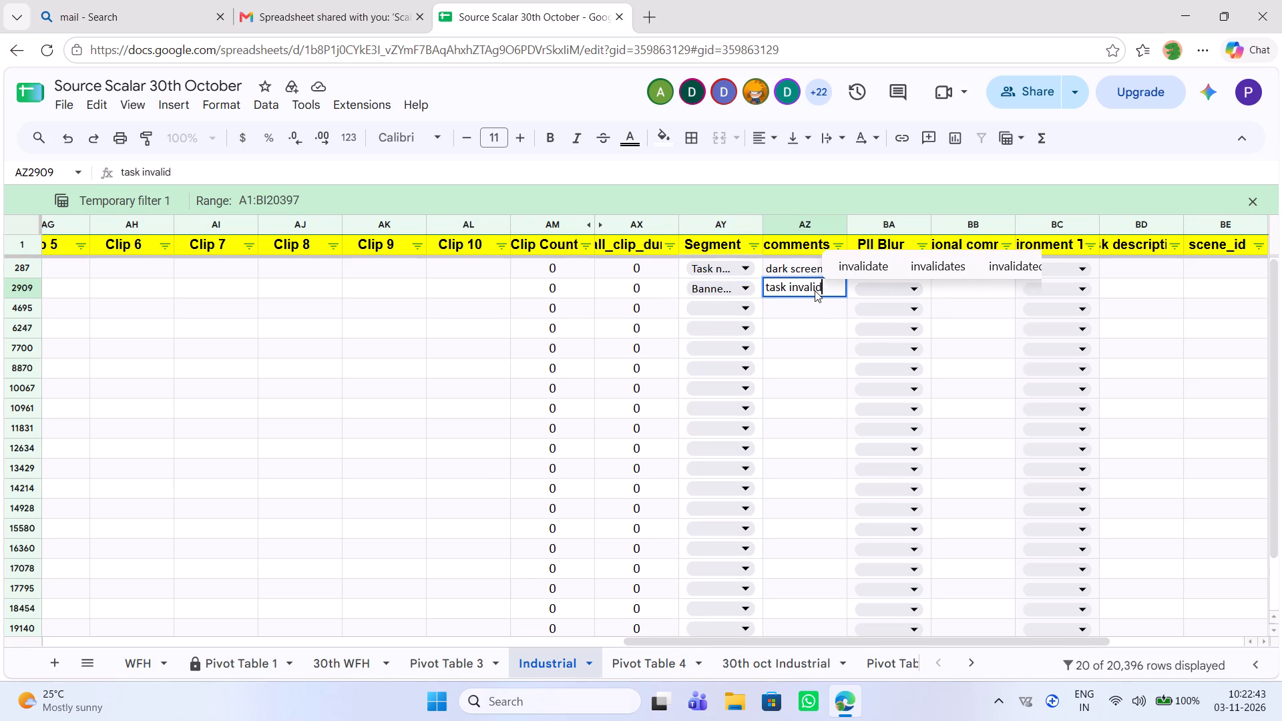
{"action": "left_click_drag", "start_coordinate": [815, 290], "coordinate": [780, 290]}
{"action": "left_click_drag", "start_coordinate": [780, 290], "coordinate": [785, 288]}
{"action": "left_click", "coordinate": [829, 288]}
{"action": "left_click_drag", "start_coordinate": [829, 288], "coordinate": [781, 284]}
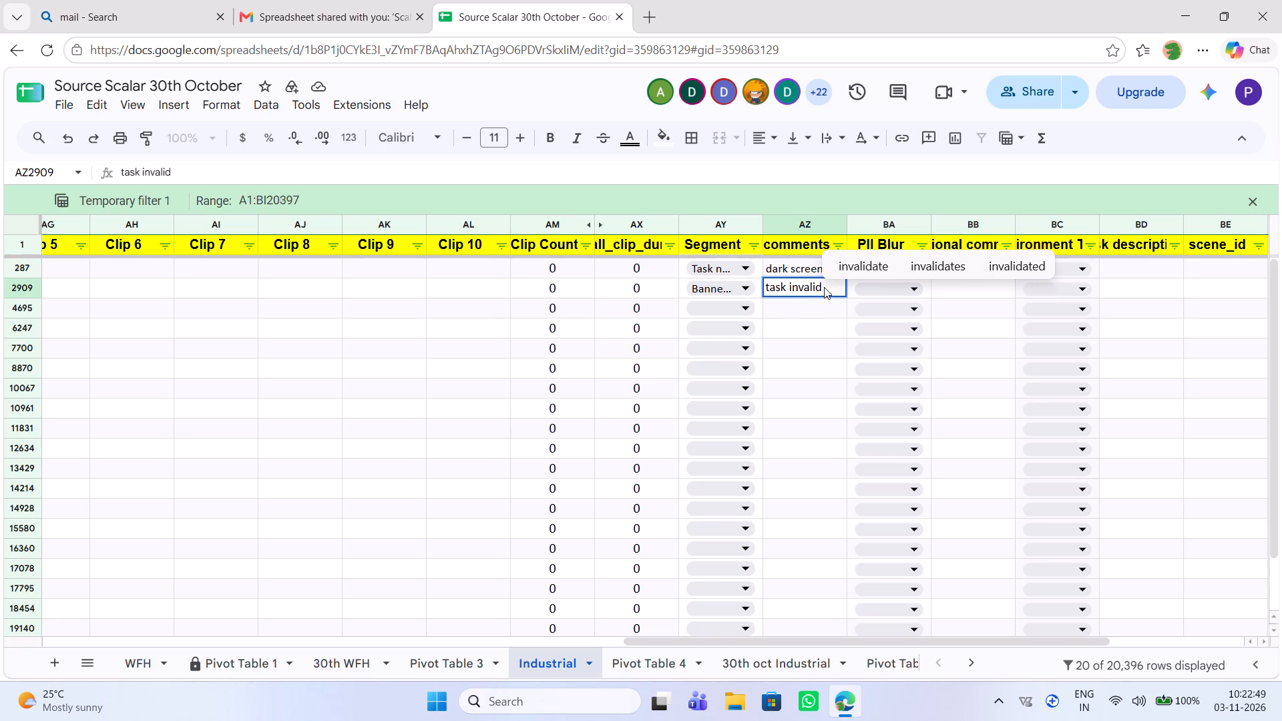
{"action": "double_click", "coordinate": [824, 287]}
{"action": "left_click", "coordinate": [824, 287]}
{"action": "left_click", "coordinate": [817, 312]}
Set row 2909's PII Blur to NO.
{"action": "left_click", "coordinate": [872, 292]}
{"action": "left_click", "coordinate": [875, 329]}
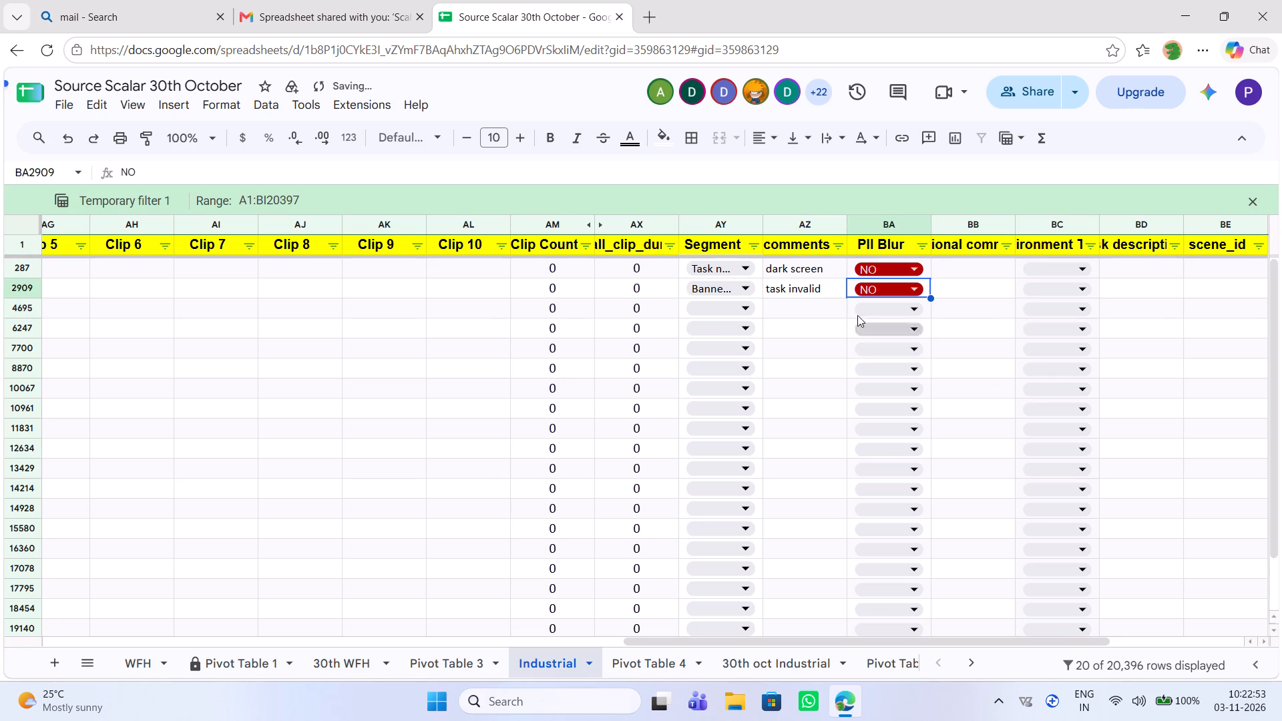
Copy the text "task invalid" from row 2909's comments cell and leave the cell unchanged.
{"action": "double_click", "coordinate": [833, 288]}
{"action": "left_click_drag", "start_coordinate": [833, 288], "coordinate": [817, 286]}
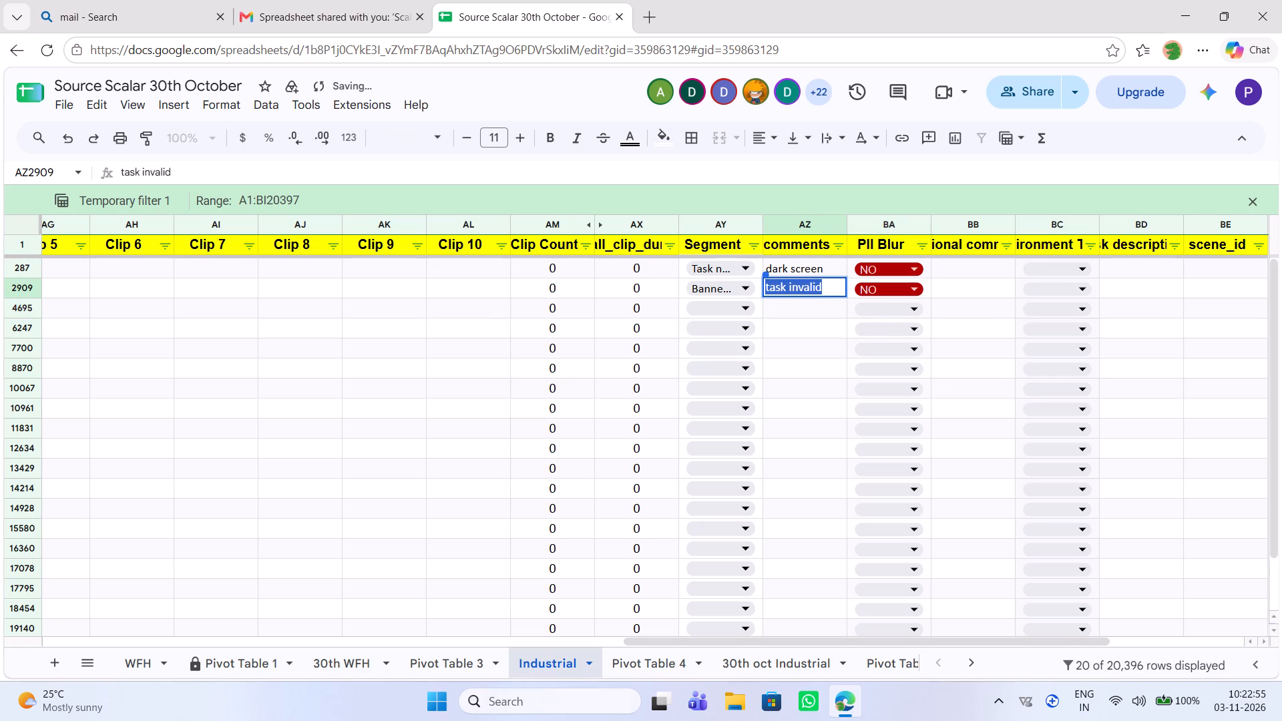
{"action": "key", "text": "ctrl+c"}
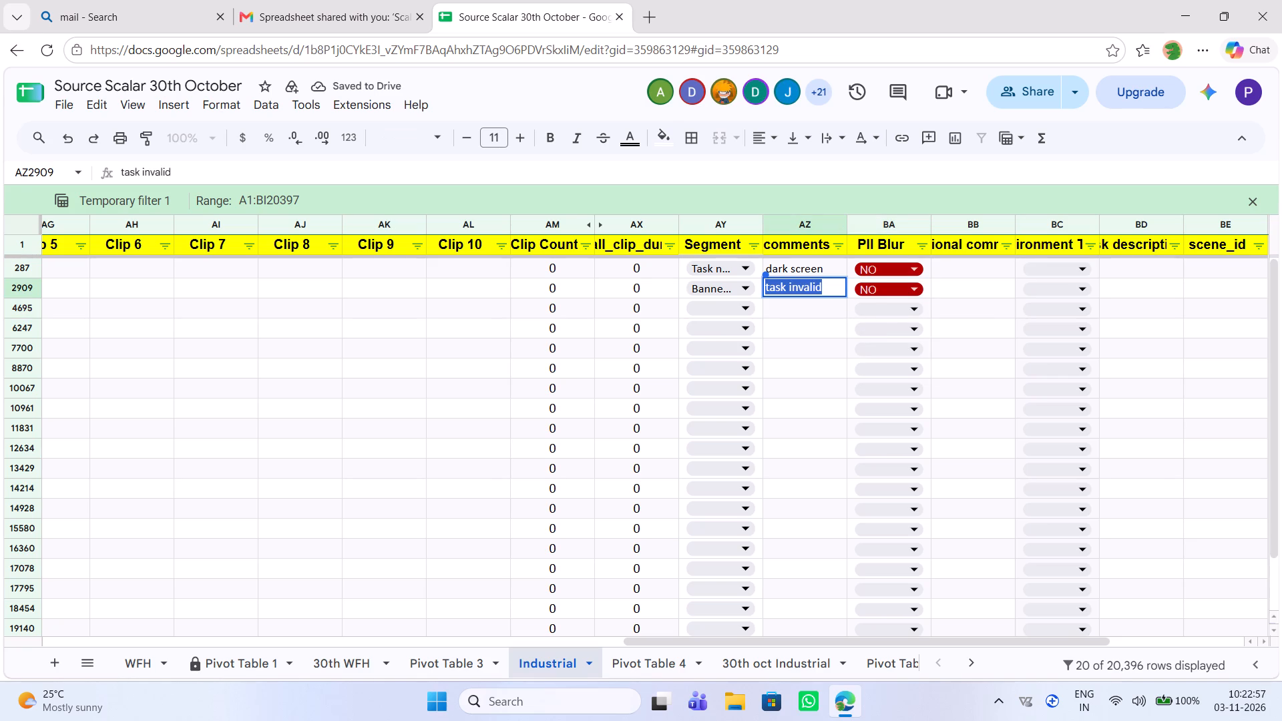
{"action": "left_click", "coordinate": [785, 415]}
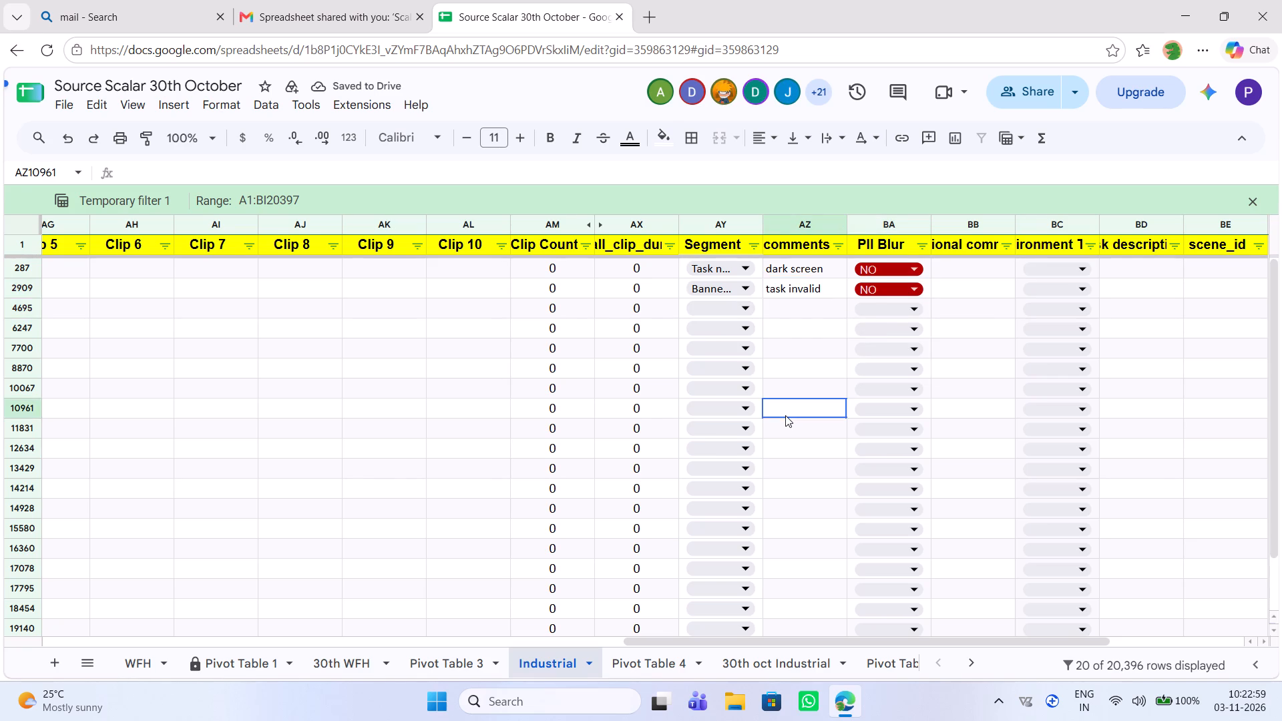
Reopen row 2909's linked video in Prism, check it up to its end, and close it.
{"action": "scroll", "coordinate": [785, 415], "scroll_direction": "right", "scroll_amount": 8}
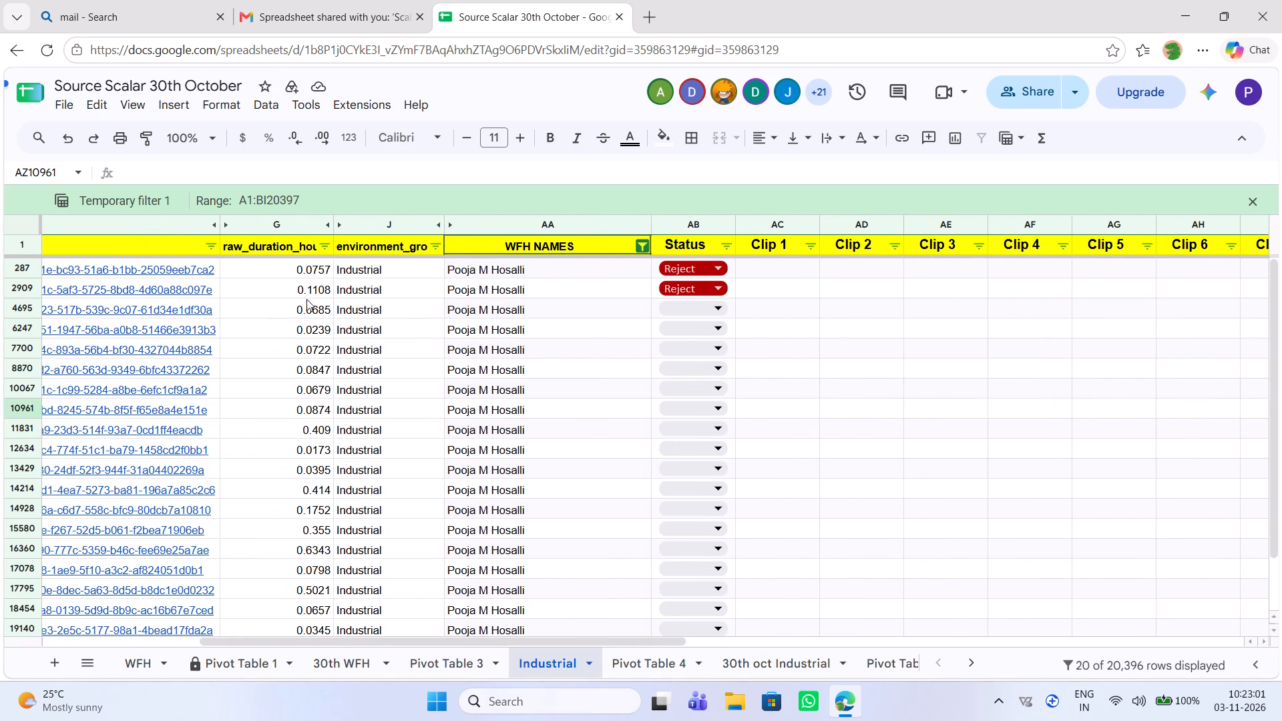
{"action": "left_click", "coordinate": [206, 293]}
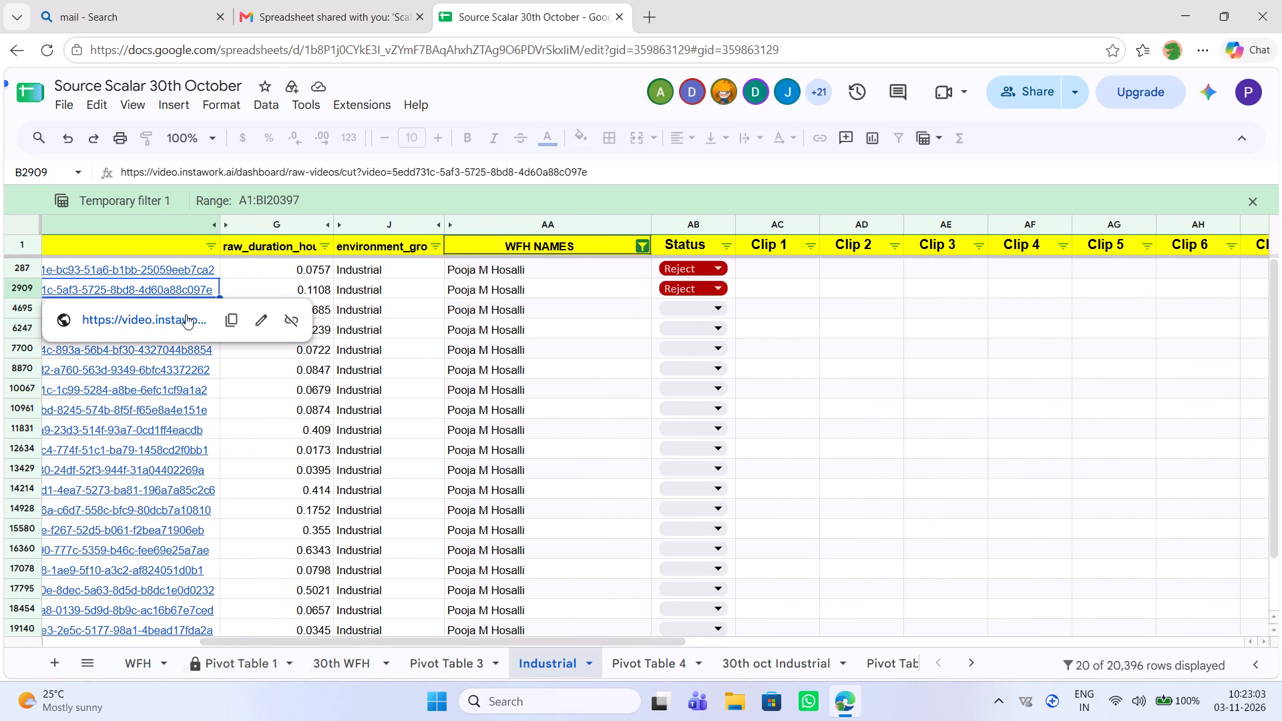
{"action": "left_click", "coordinate": [185, 316]}
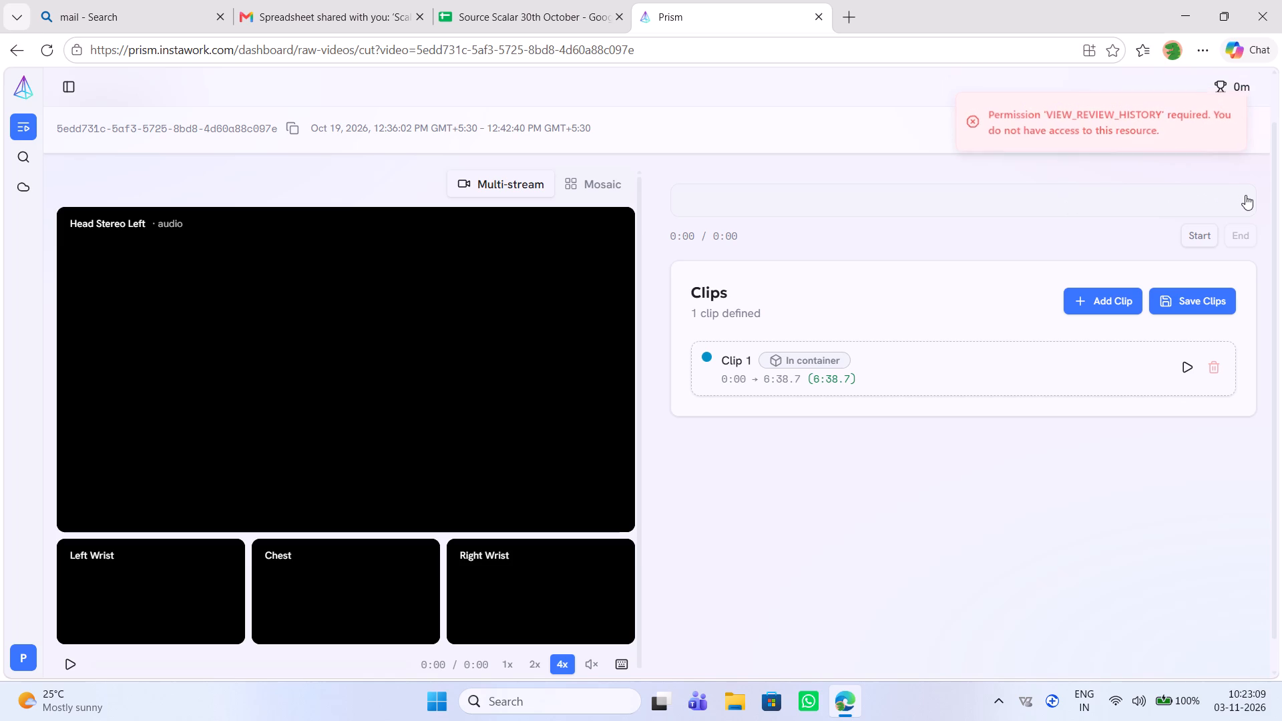
{"action": "left_click", "coordinate": [1250, 200]}
{"action": "left_click", "coordinate": [827, 142]}
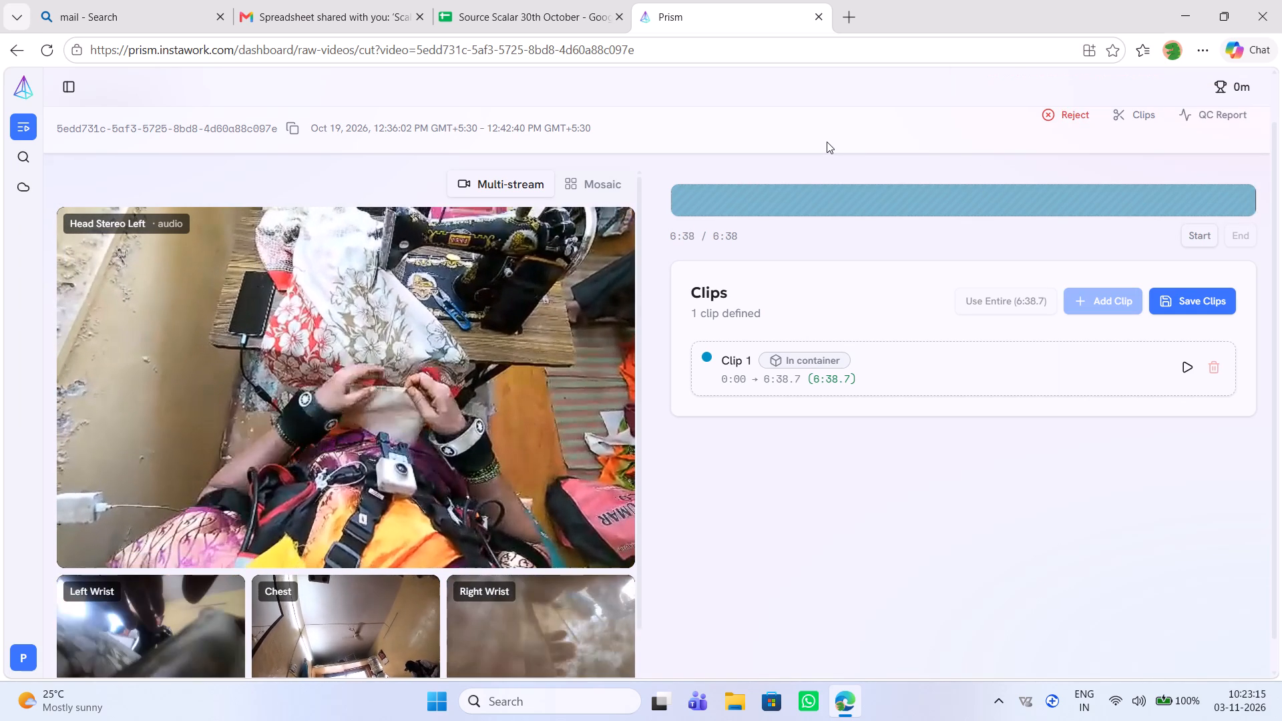
{"action": "left_click", "coordinate": [819, 20]}
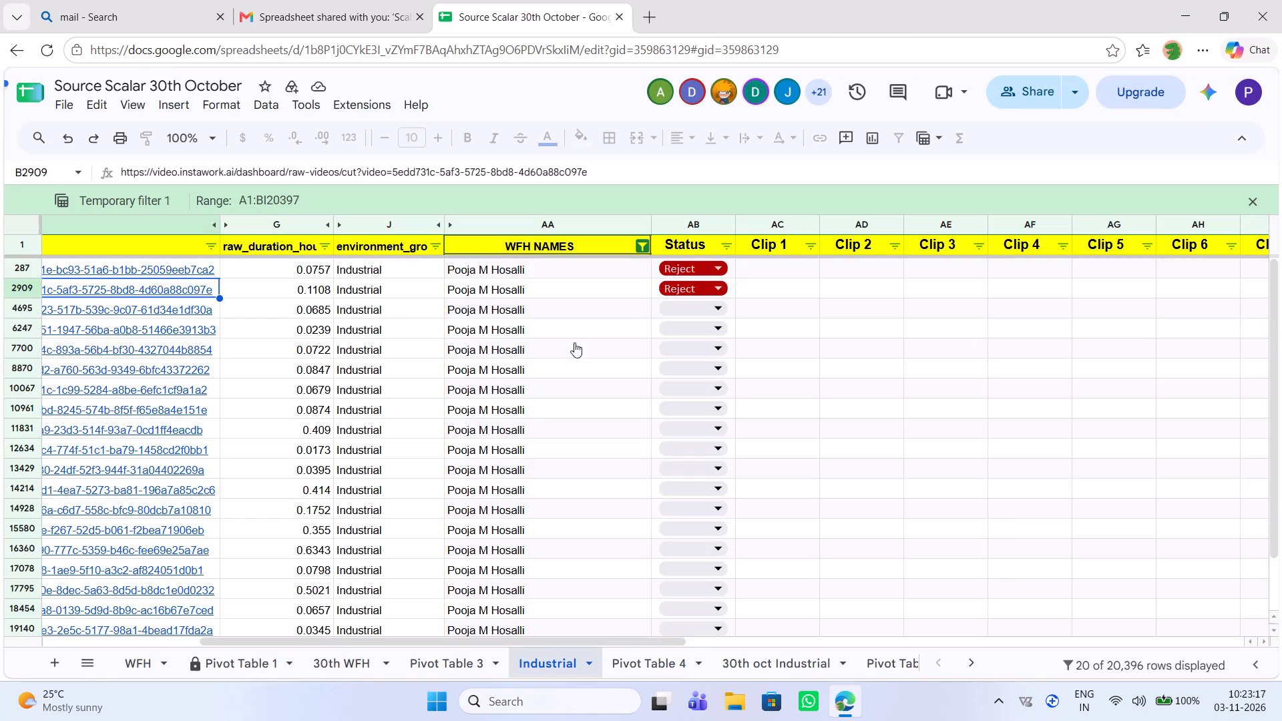
Open row 4695's linked video in Prism and examine its camera streams at several points through to the end.
{"action": "left_click", "coordinate": [200, 314]}
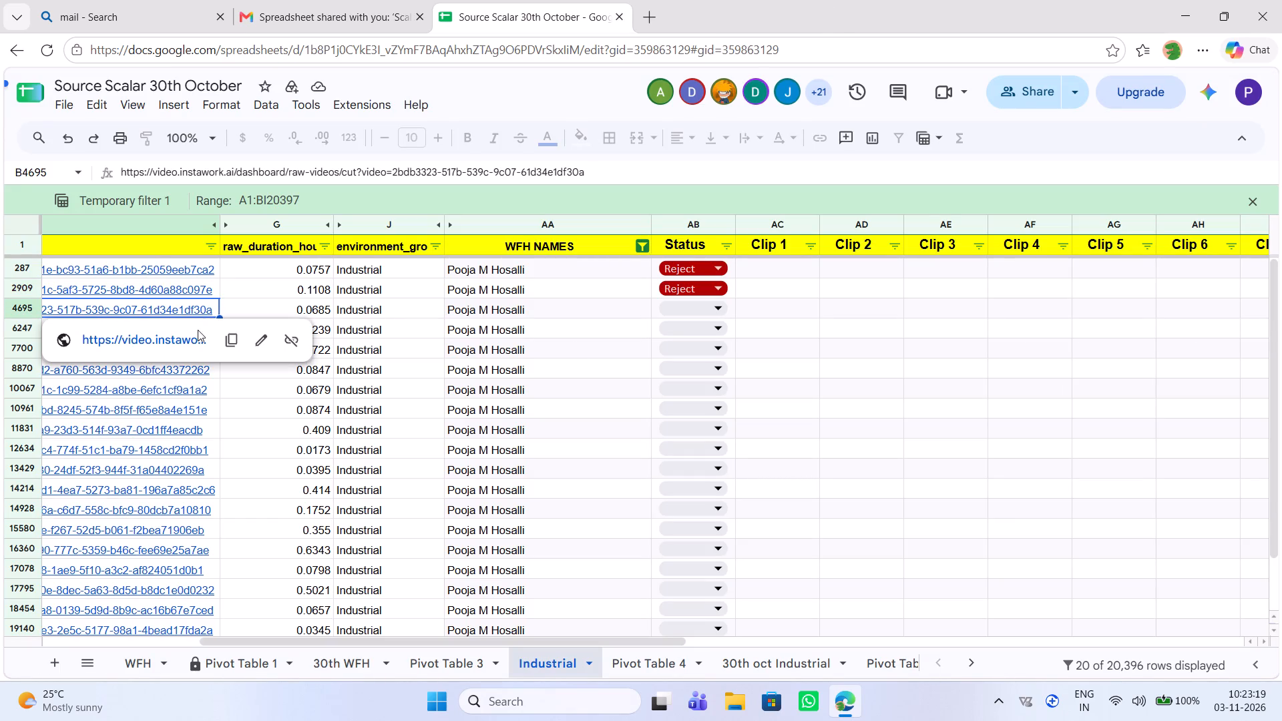
{"action": "left_click", "coordinate": [192, 336]}
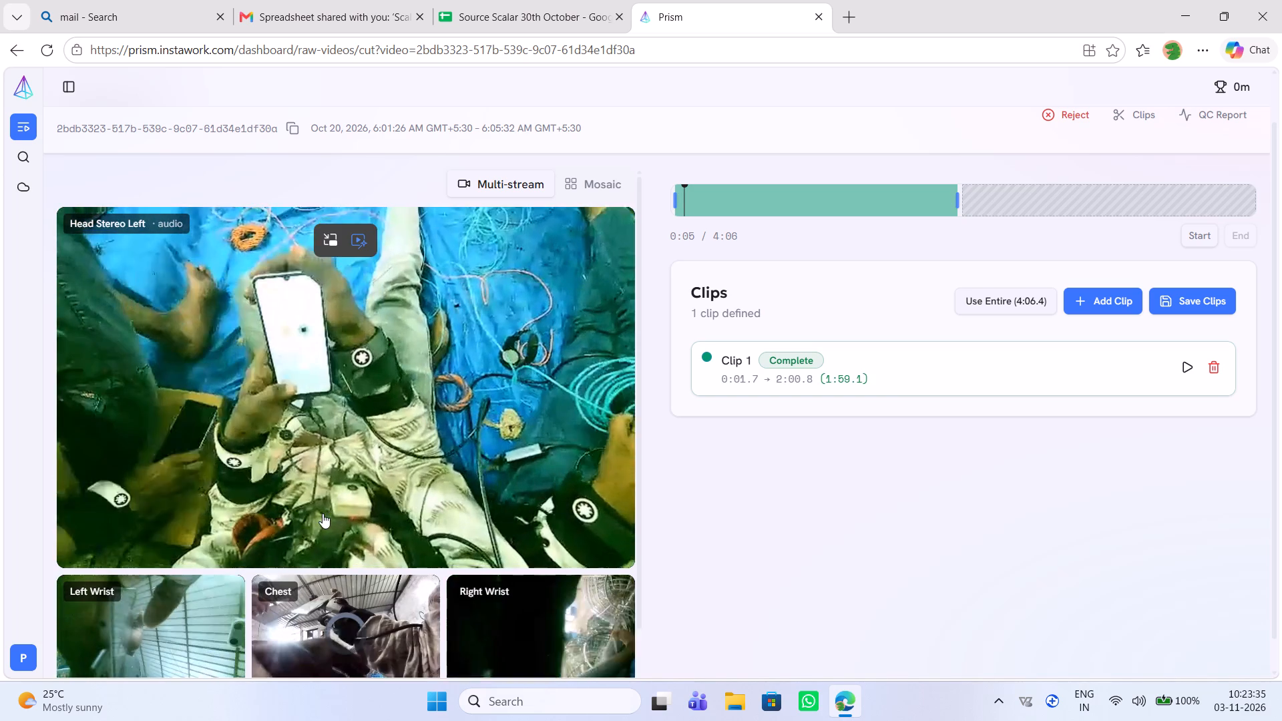
{"action": "scroll", "coordinate": [323, 513], "scroll_direction": "down", "scroll_amount": 2}
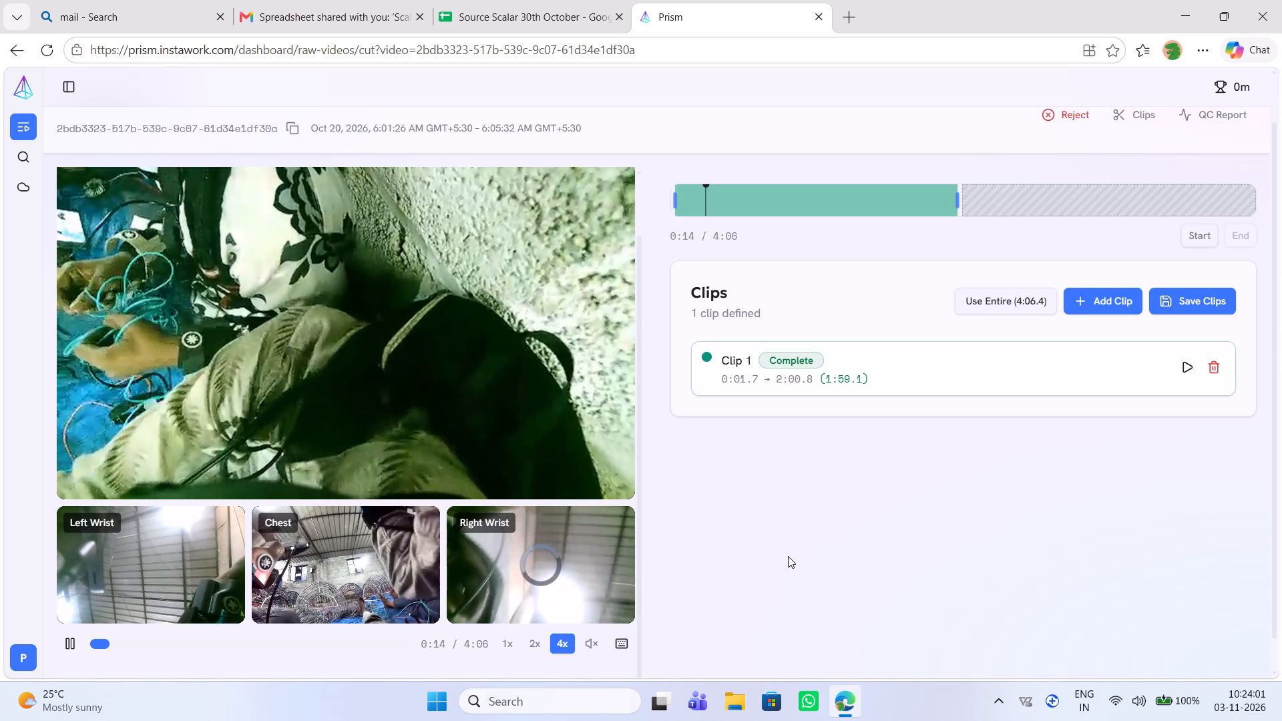
{"action": "scroll", "coordinate": [507, 514], "scroll_direction": "down", "scroll_amount": 1}
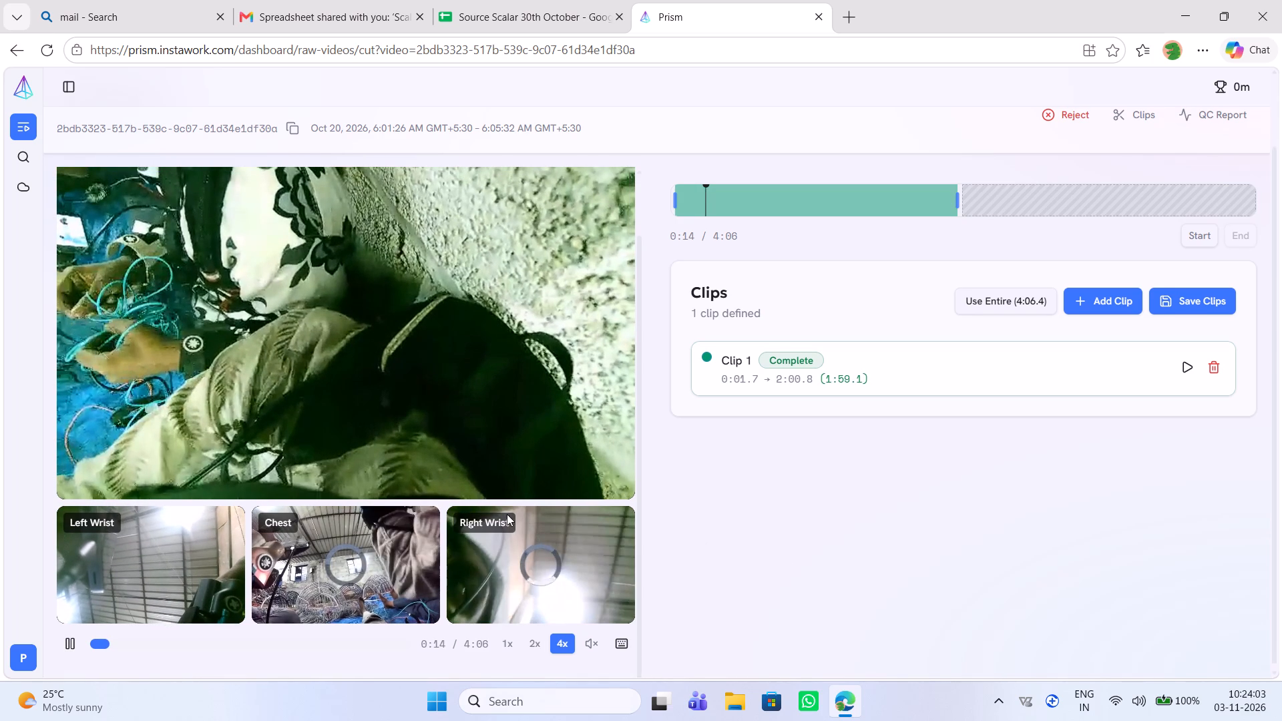
{"action": "scroll", "coordinate": [507, 514], "scroll_direction": "down", "scroll_amount": 1}
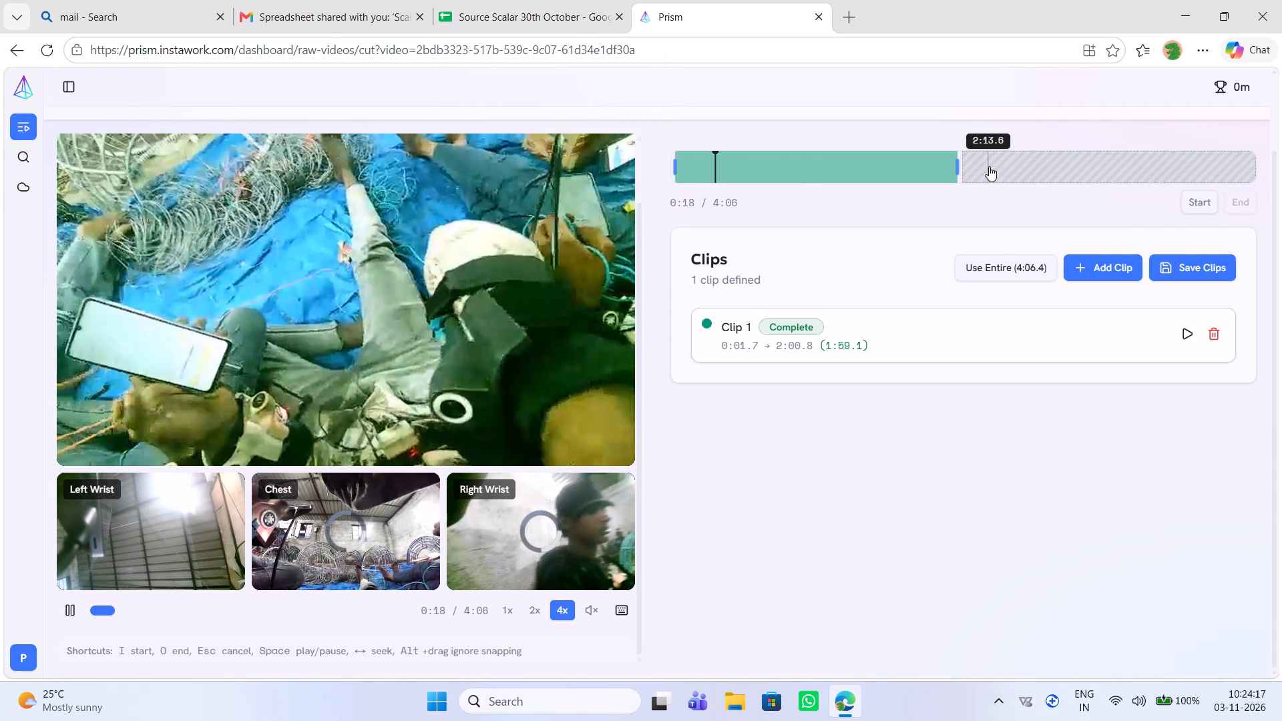
{"action": "left_click", "coordinate": [989, 166]}
{"action": "left_click", "coordinate": [1015, 212]}
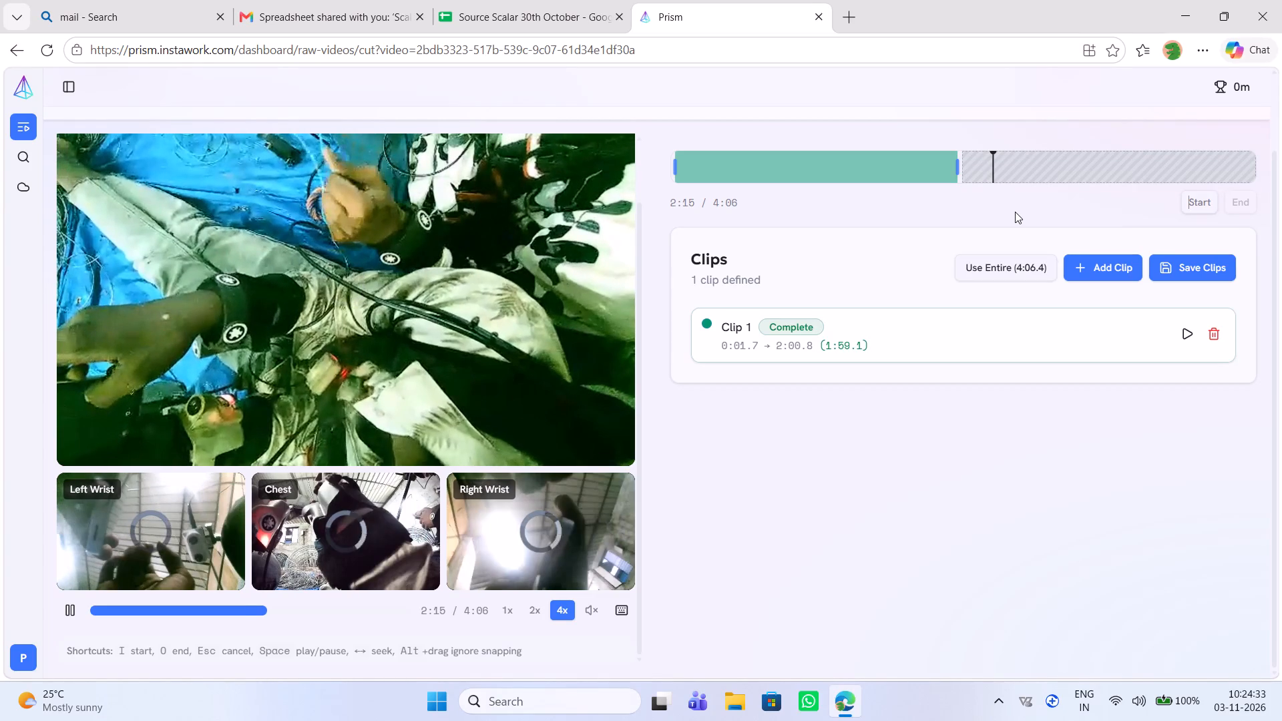
{"action": "left_click", "coordinate": [1113, 169]}
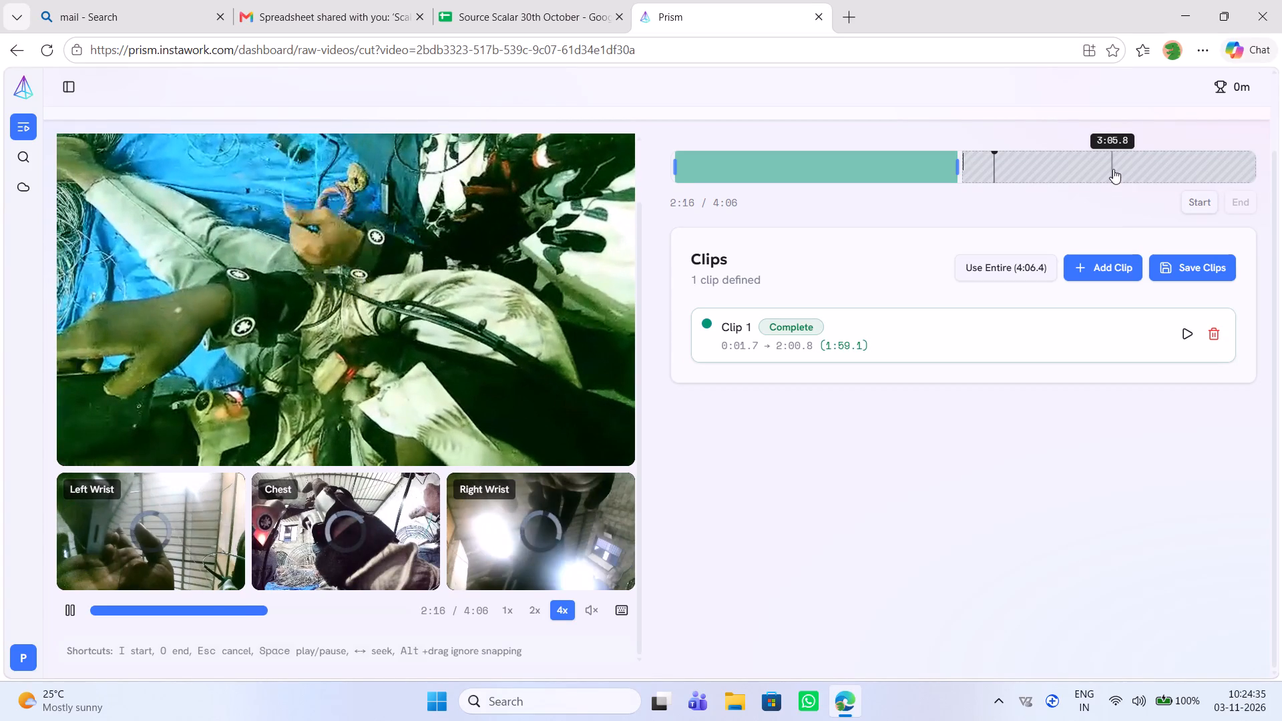
{"action": "left_click", "coordinate": [1144, 196]}
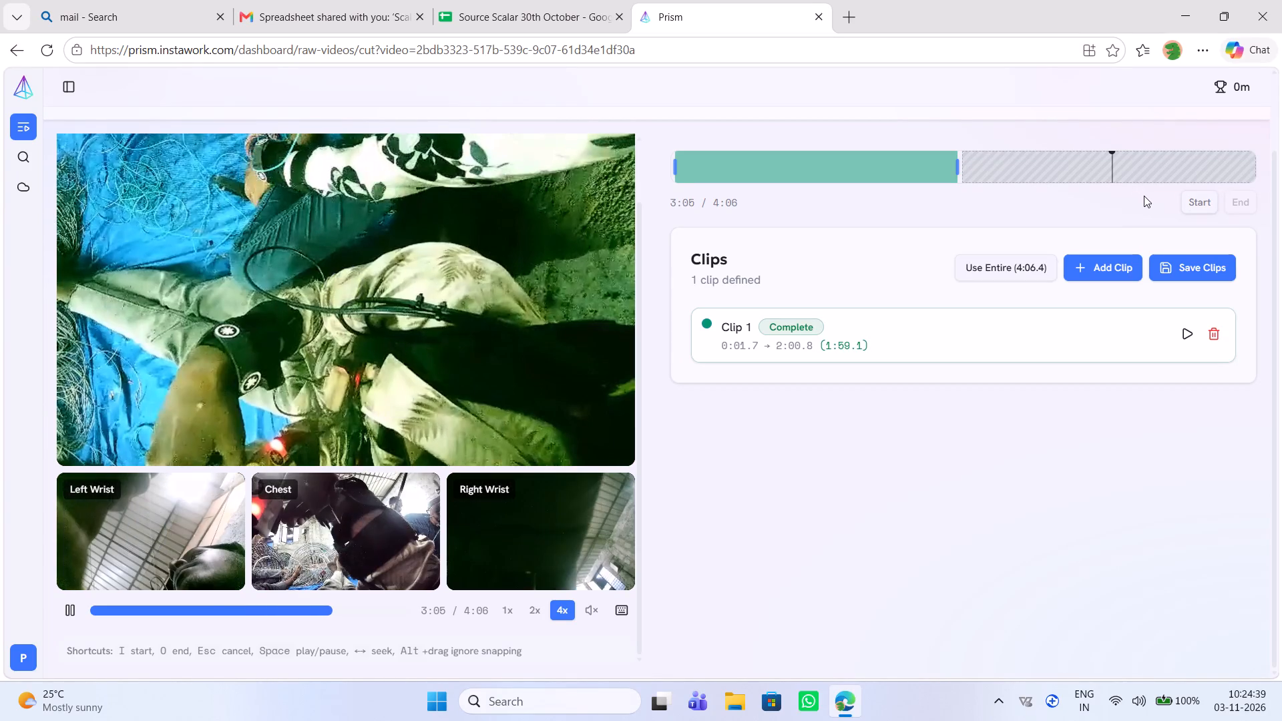
{"action": "left_click", "coordinate": [1219, 163]}
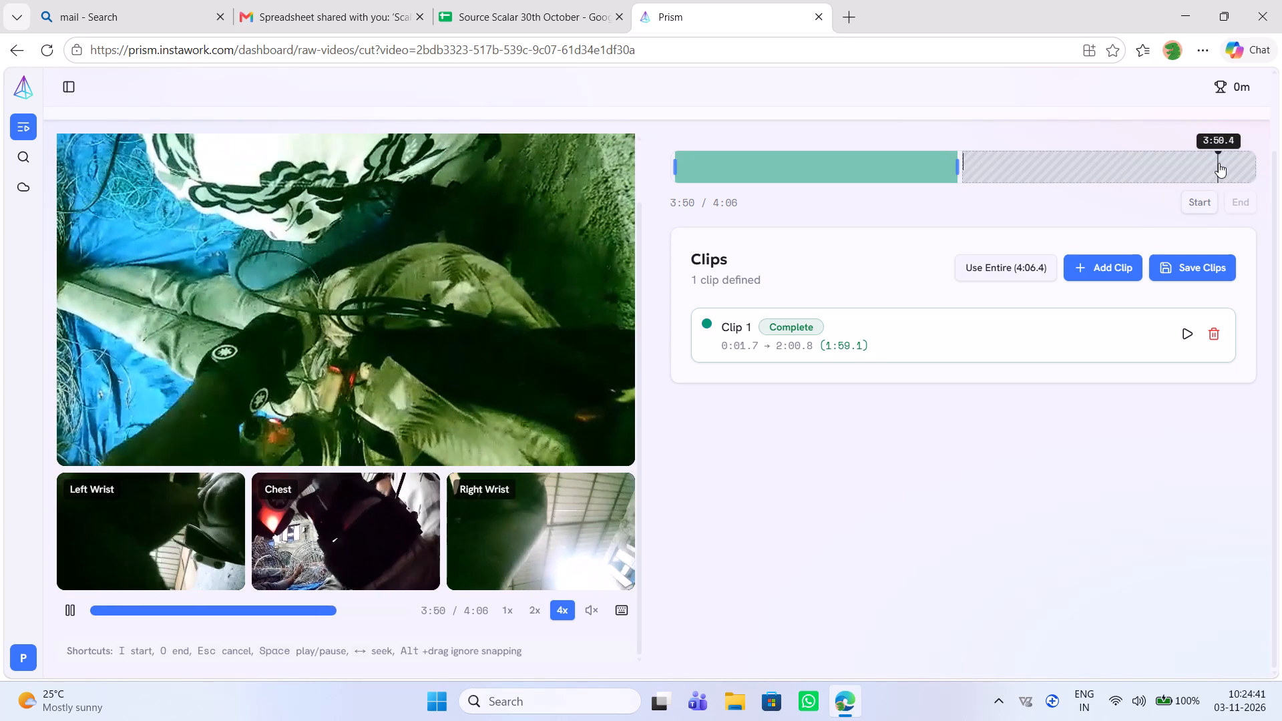
{"action": "left_click", "coordinate": [1128, 203]}
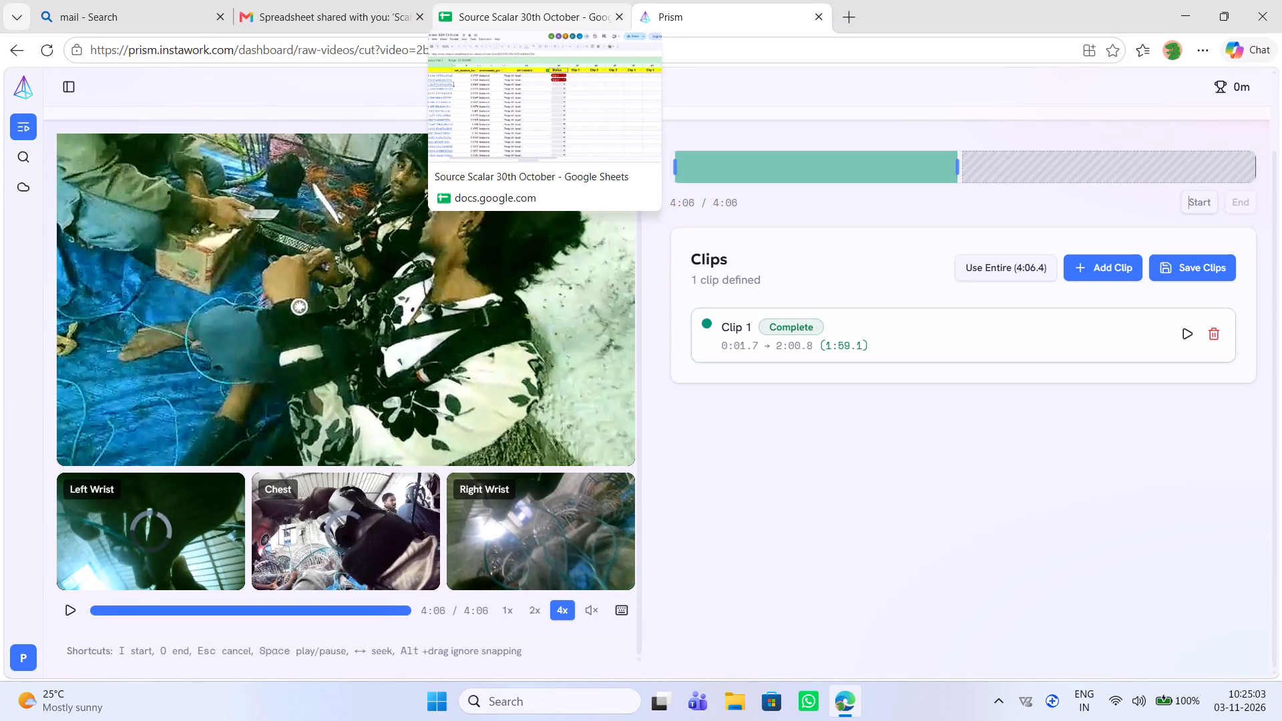
{"action": "left_click", "coordinate": [814, 86]}
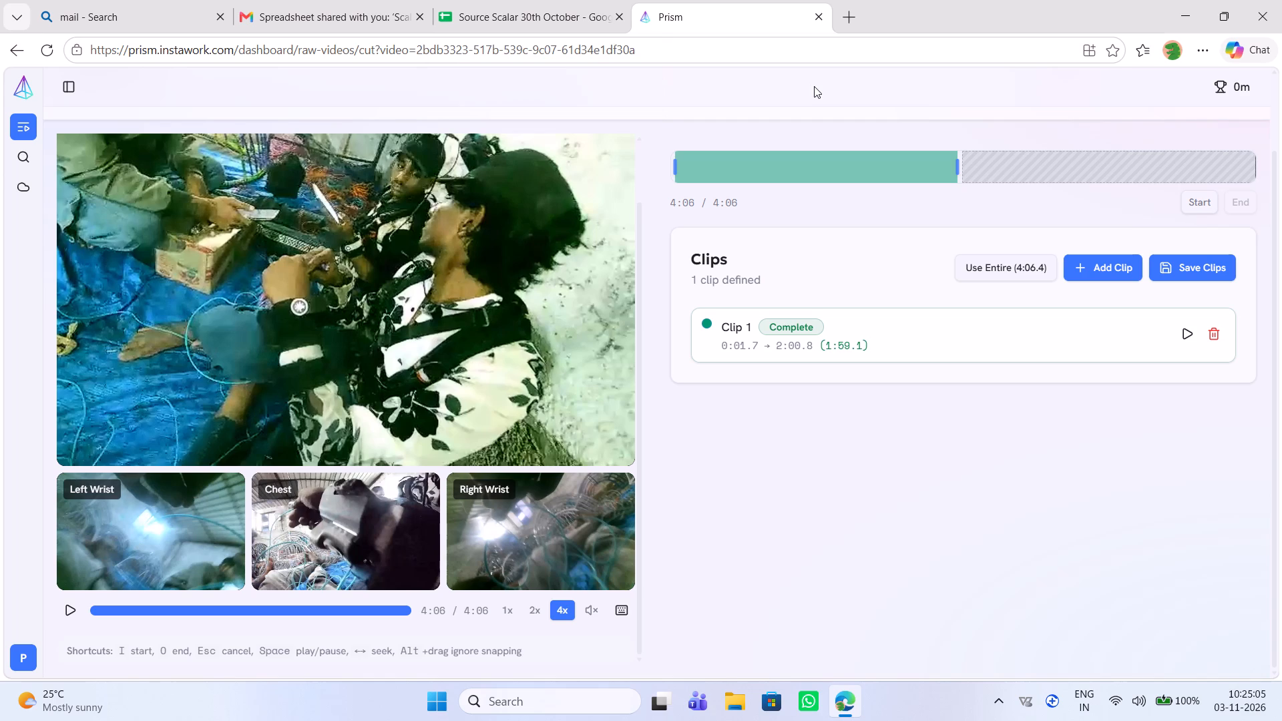
Return to the Industrial sheet and set row 4695's Status to Reject.
{"action": "left_click", "coordinate": [523, 15]}
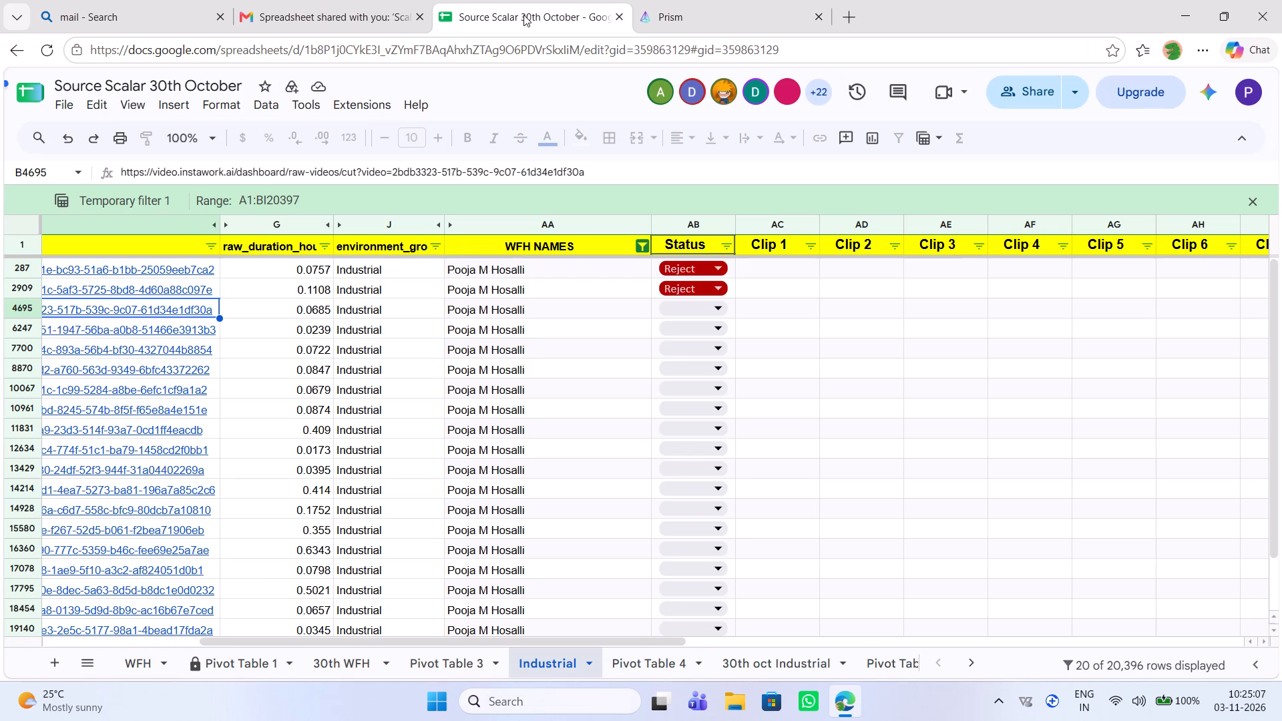
{"action": "left_click", "coordinate": [685, 306]}
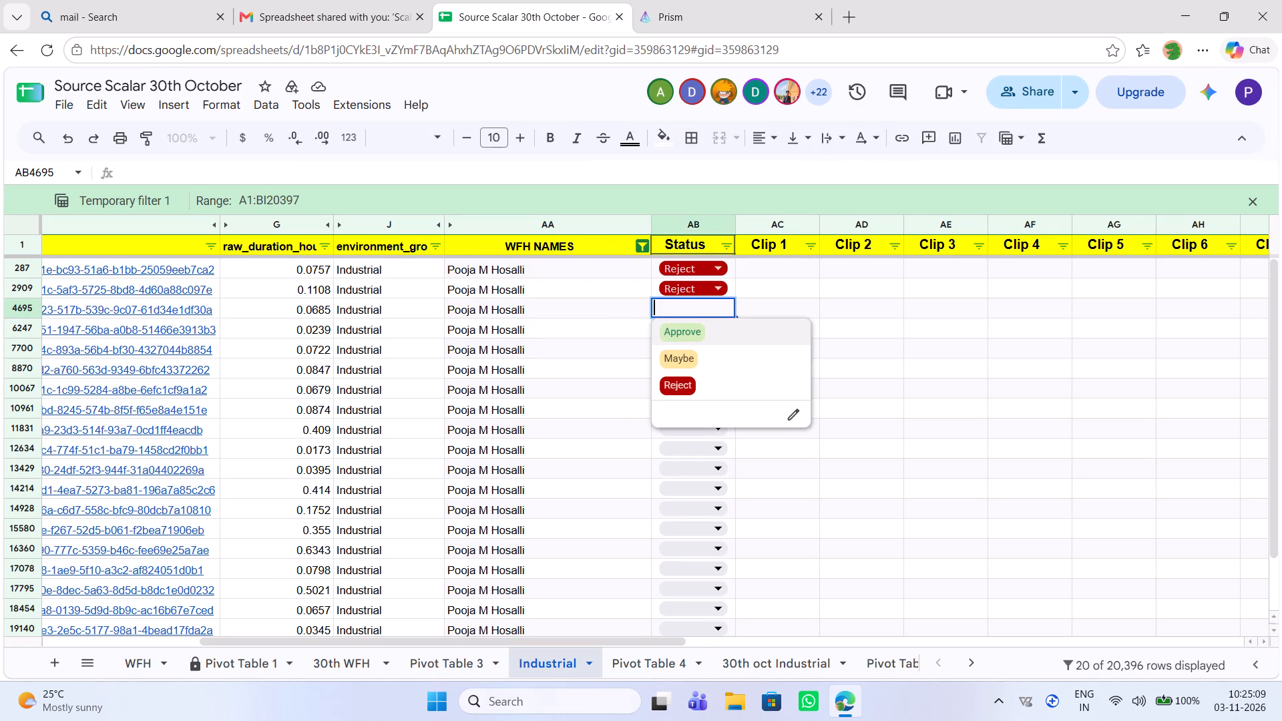
{"action": "left_click", "coordinate": [731, 377]}
Set row 4695's Segment to Hands out of frame.
{"action": "scroll", "coordinate": [852, 379], "scroll_direction": "left", "scroll_amount": 6}
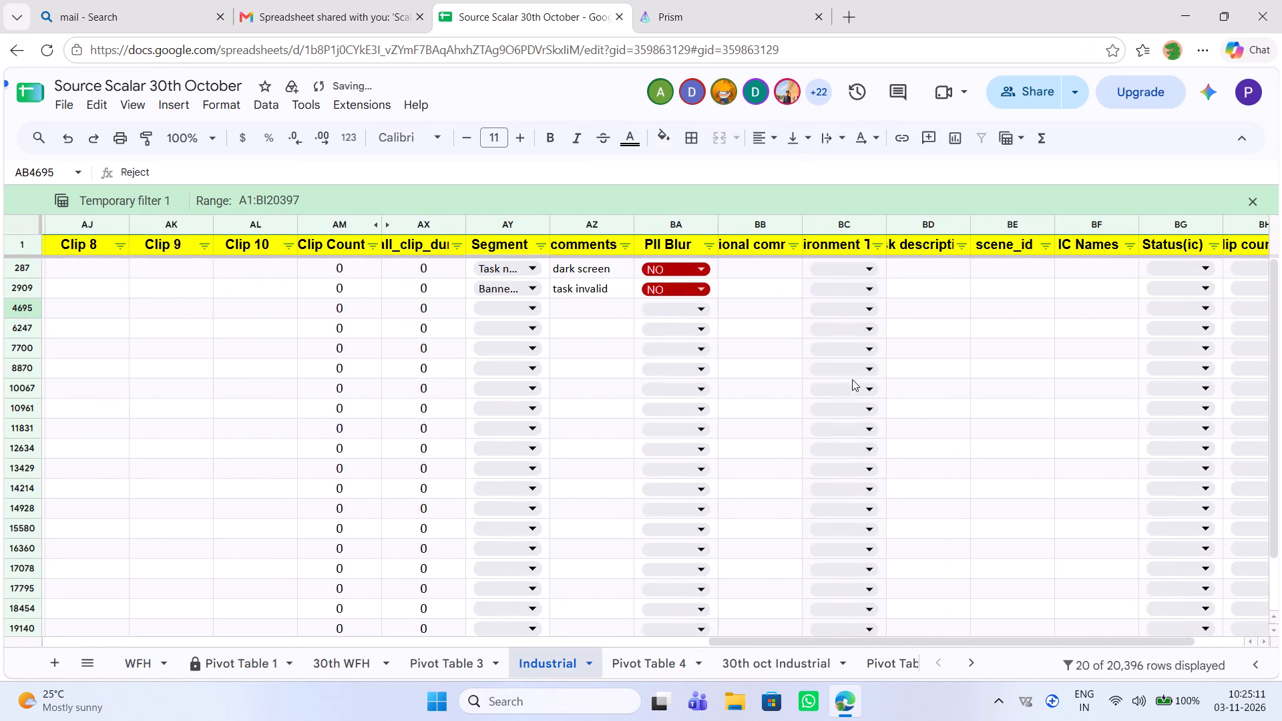
{"action": "left_click", "coordinate": [467, 314]}
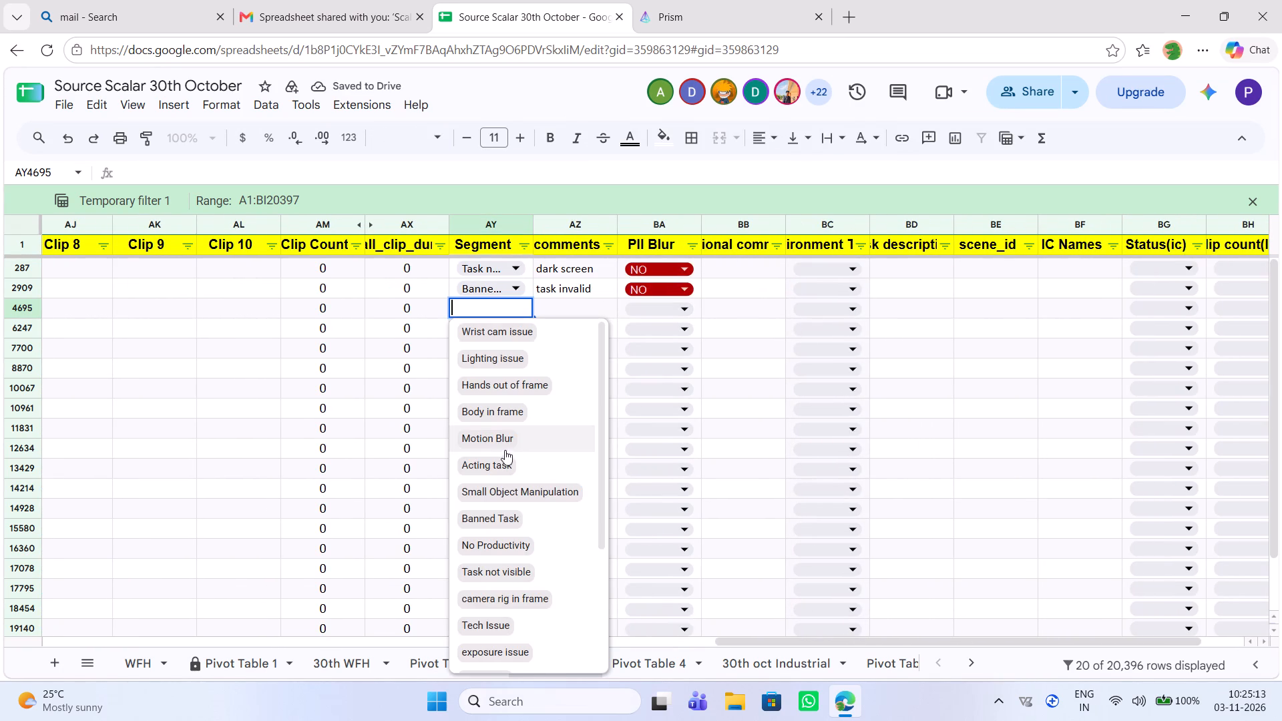
{"action": "left_click", "coordinate": [519, 384]}
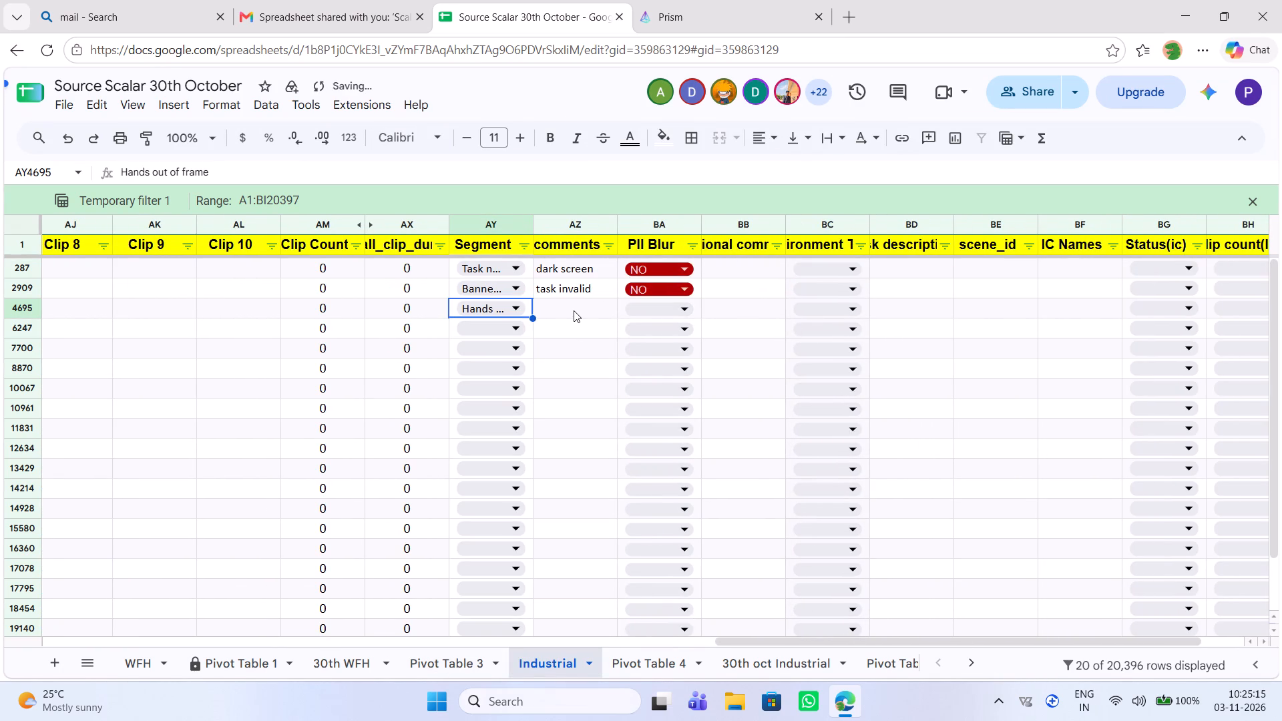
Paste the copied comment "task invalid" into row 4695's comments cell.
{"action": "left_click", "coordinate": [574, 310]}
{"action": "key", "text": "ctrl+v"}
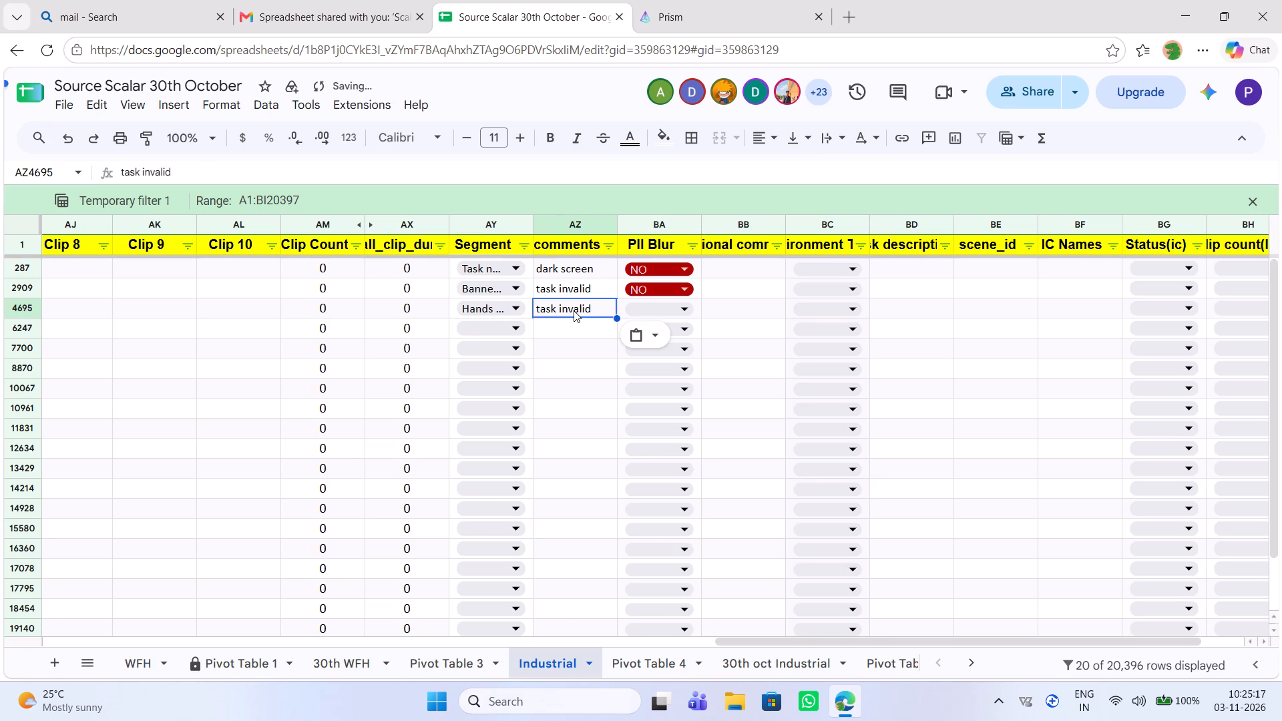
Set row 4695's PII Blur to NO.
{"action": "left_click", "coordinate": [633, 306]}
{"action": "left_click", "coordinate": [660, 345]}
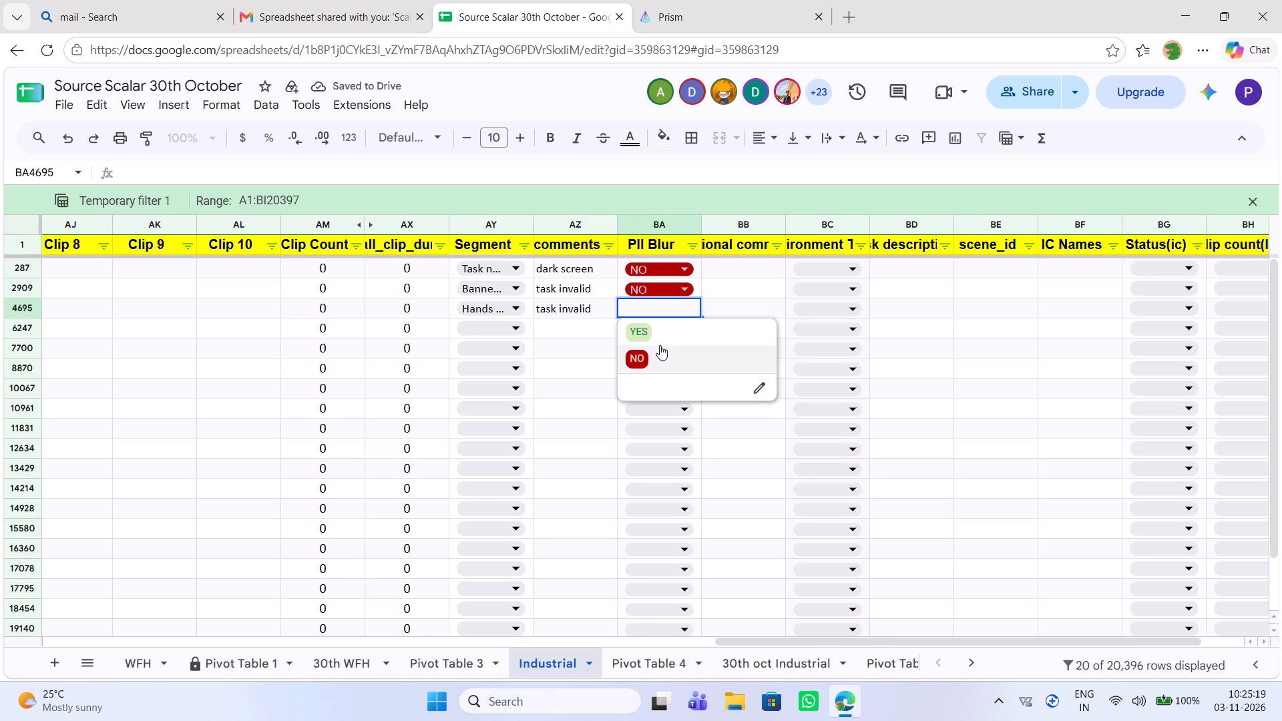
Close the reviewed video, open row 6247's linked video in Prism, and examine its camera streams through to near the end.
{"action": "left_click", "coordinate": [753, 24]}
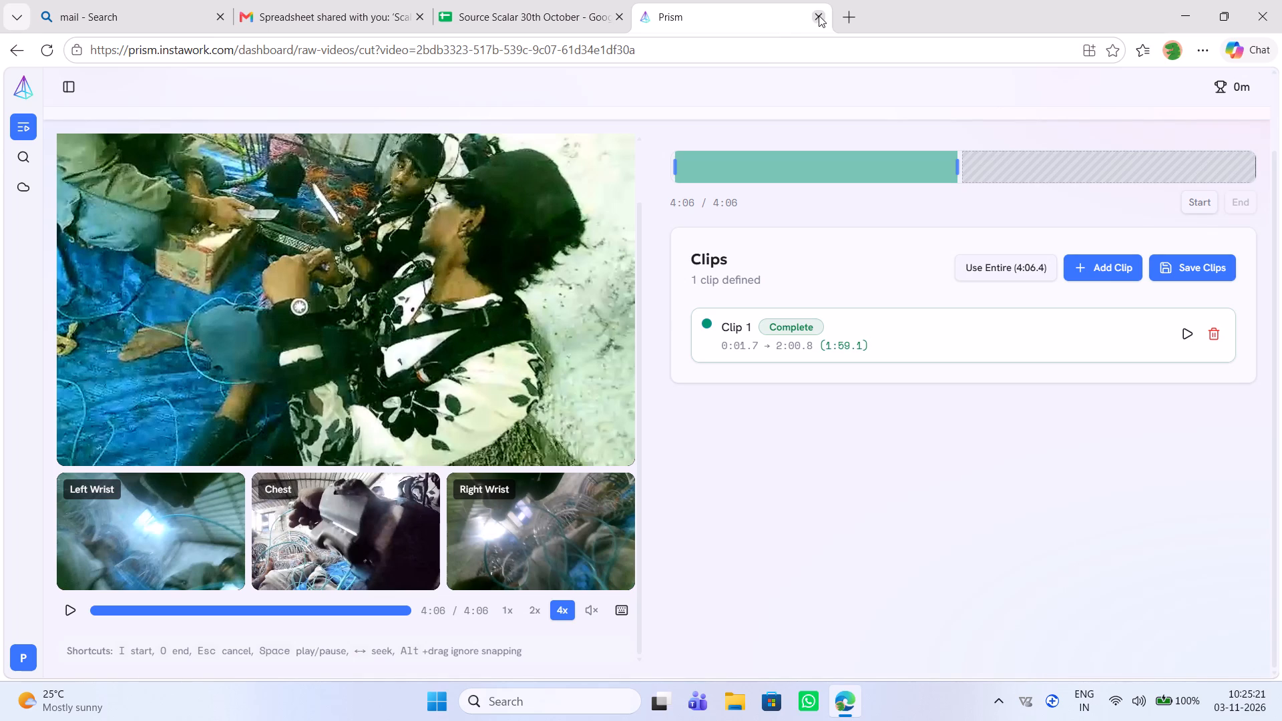
{"action": "left_click", "coordinate": [819, 15]}
{"action": "scroll", "coordinate": [485, 424], "scroll_direction": "right", "scroll_amount": 4}
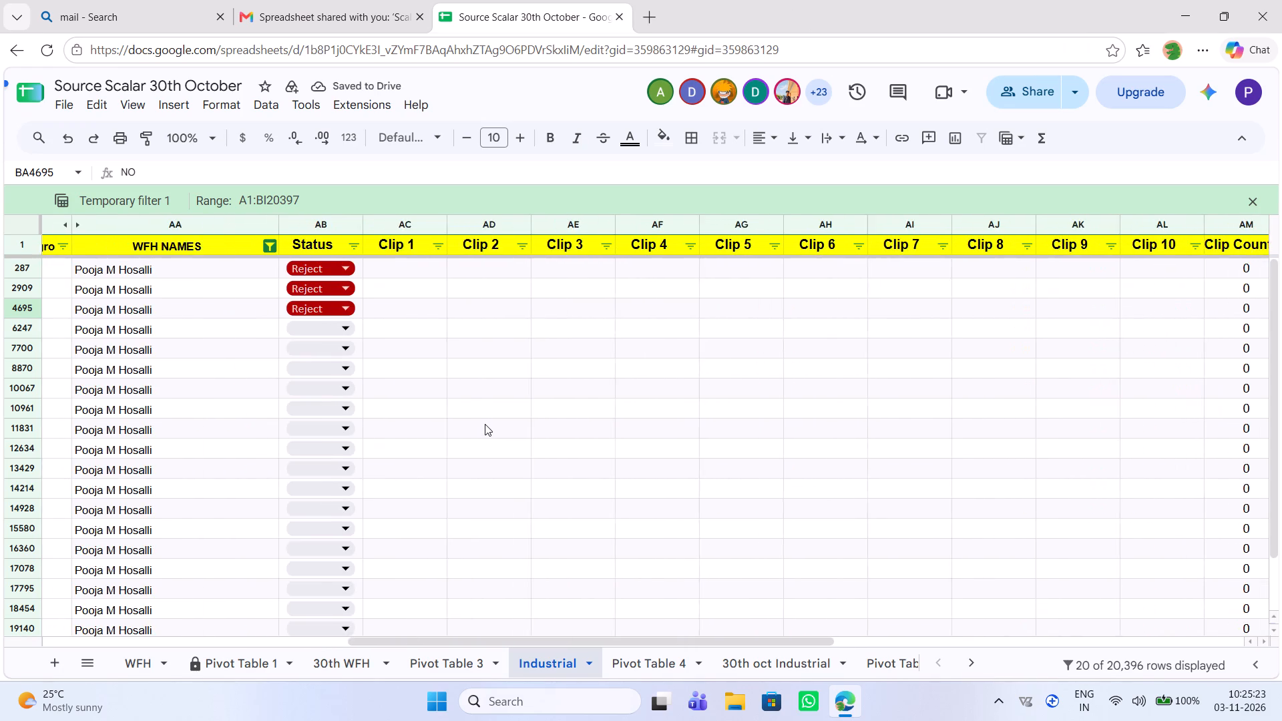
{"action": "scroll", "coordinate": [485, 424], "scroll_direction": "right", "scroll_amount": 5}
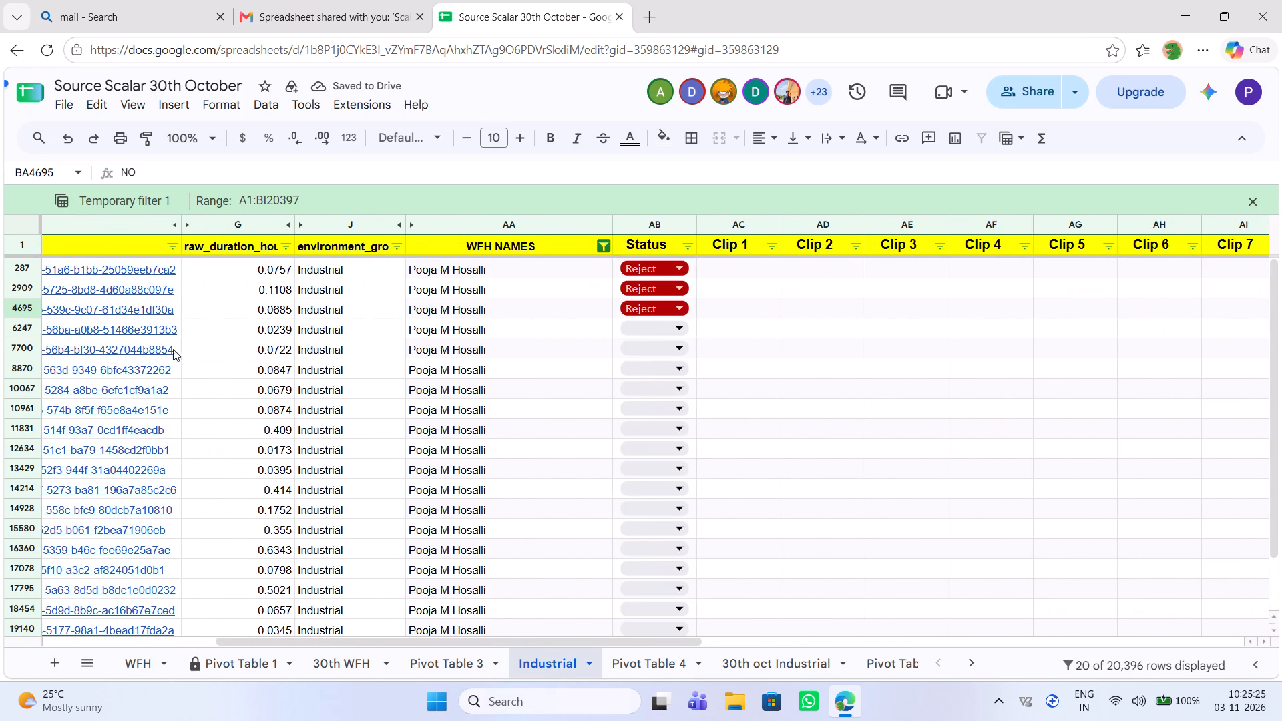
{"action": "left_click", "coordinate": [174, 333]}
{"action": "left_click", "coordinate": [170, 357]}
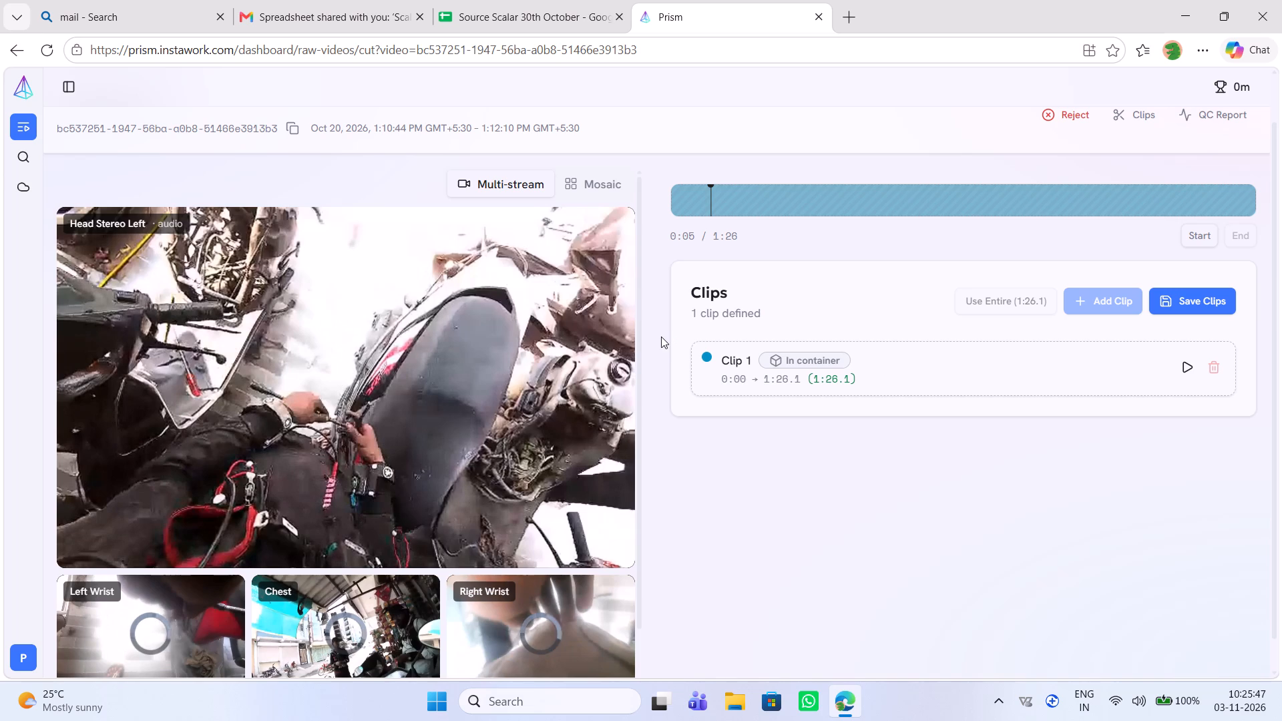
{"action": "left_click", "coordinate": [992, 198]}
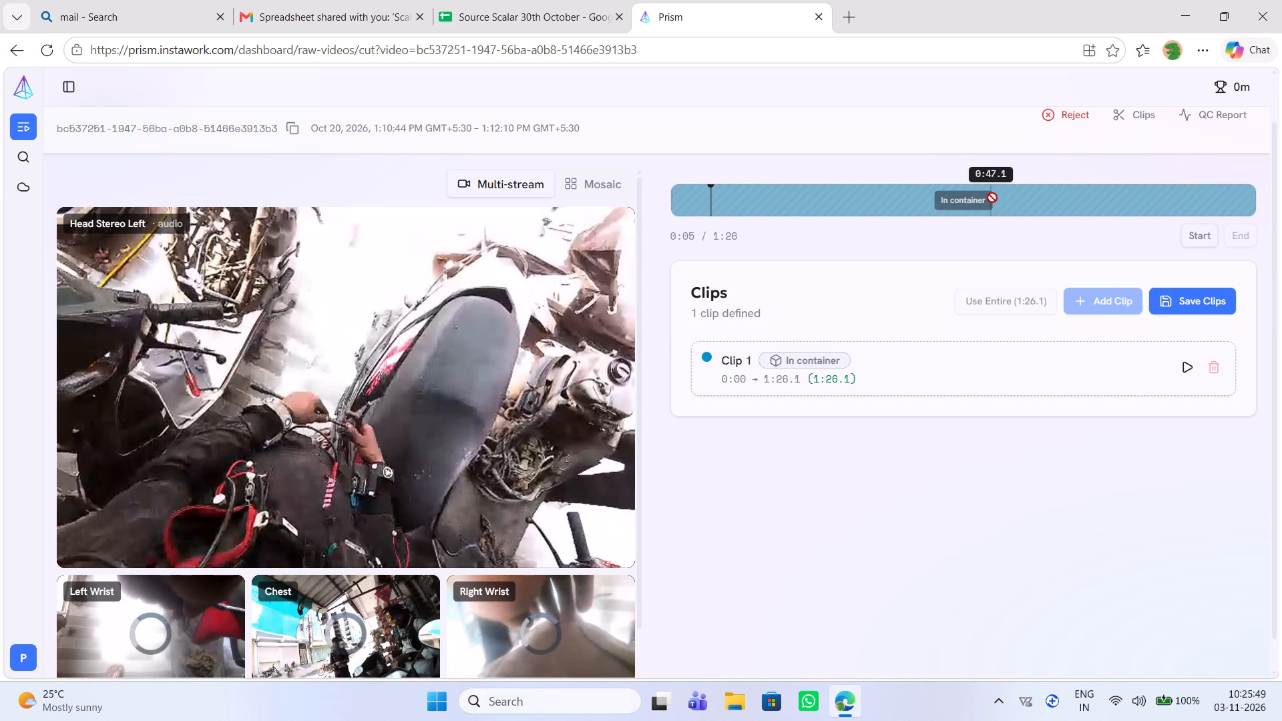
{"action": "left_click", "coordinate": [1008, 229]}
{"action": "scroll", "coordinate": [425, 449], "scroll_direction": "down", "scroll_amount": 1}
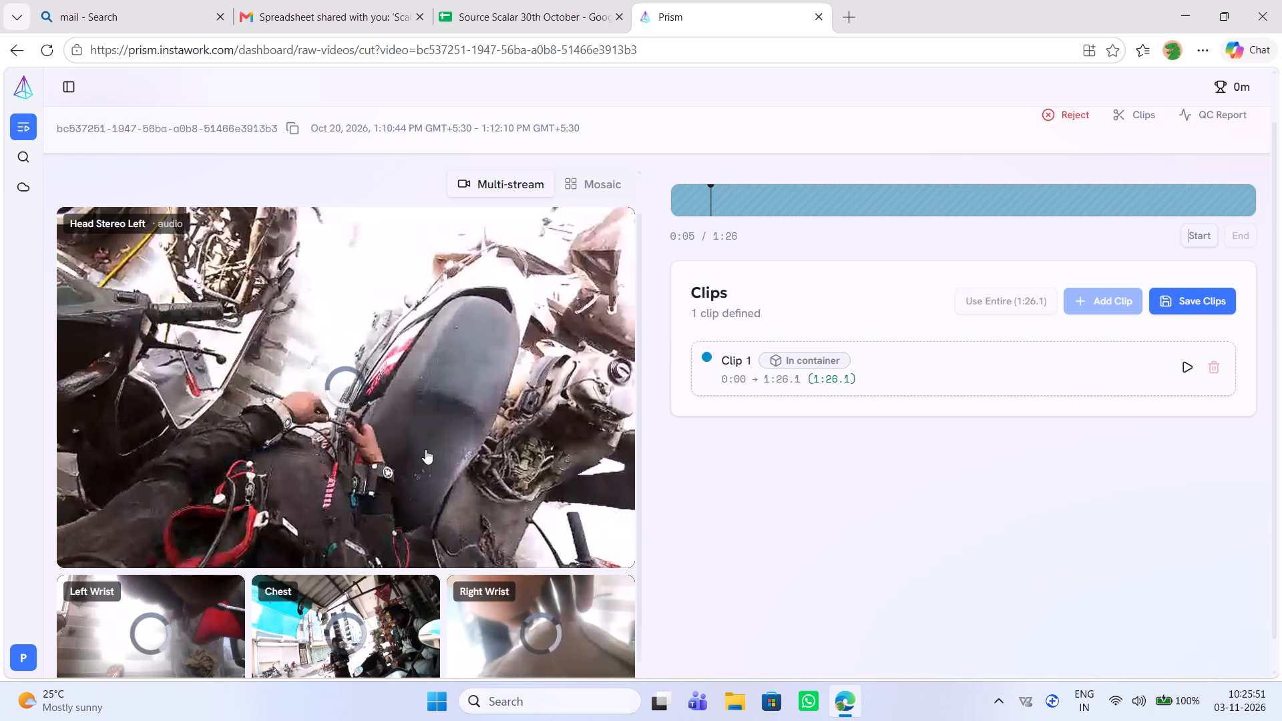
{"action": "scroll", "coordinate": [425, 449], "scroll_direction": "down", "scroll_amount": 1}
{"action": "left_click", "coordinate": [797, 565]}
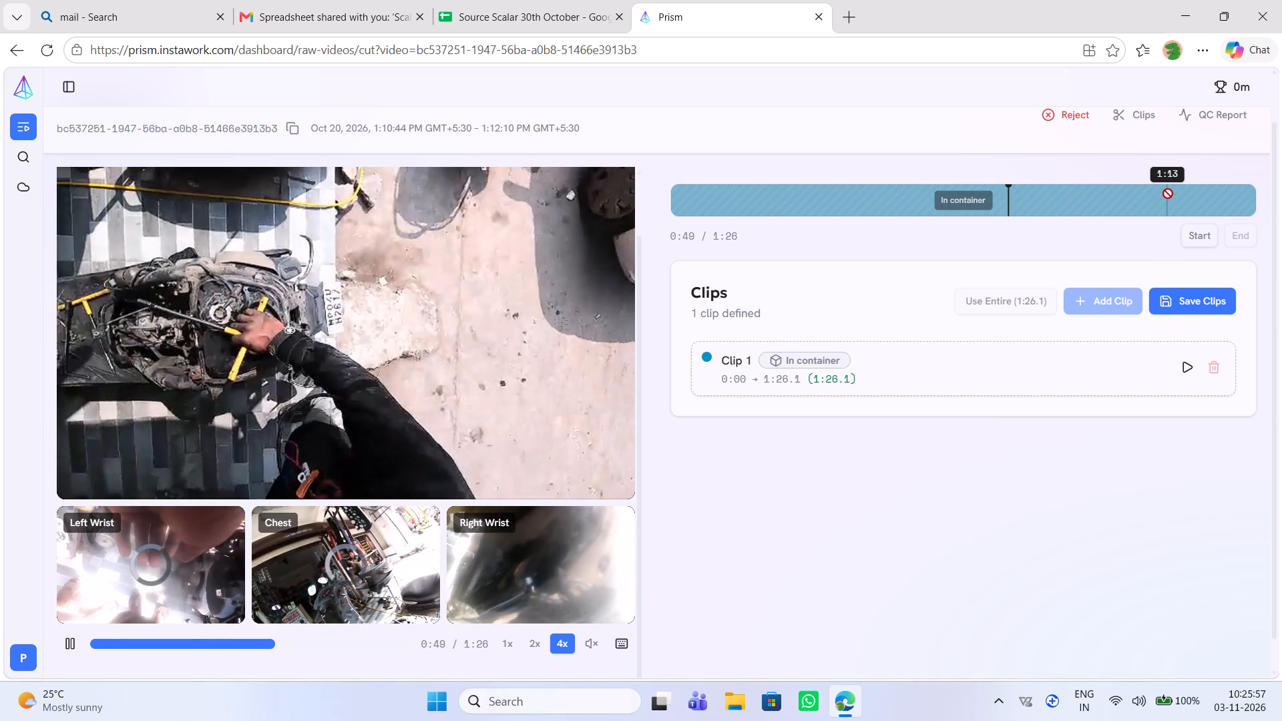
{"action": "left_click", "coordinate": [1168, 194]}
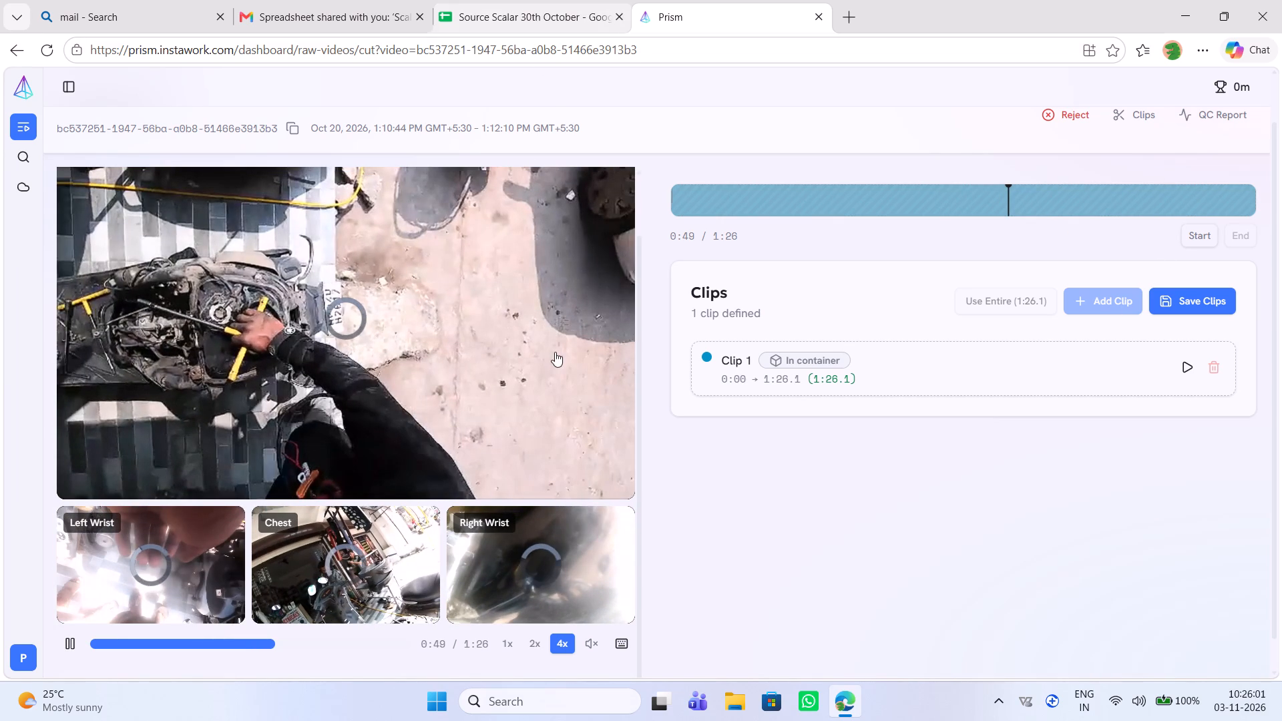
{"action": "scroll", "coordinate": [560, 385], "scroll_direction": "down", "scroll_amount": 1}
{"action": "left_click", "coordinate": [720, 494]}
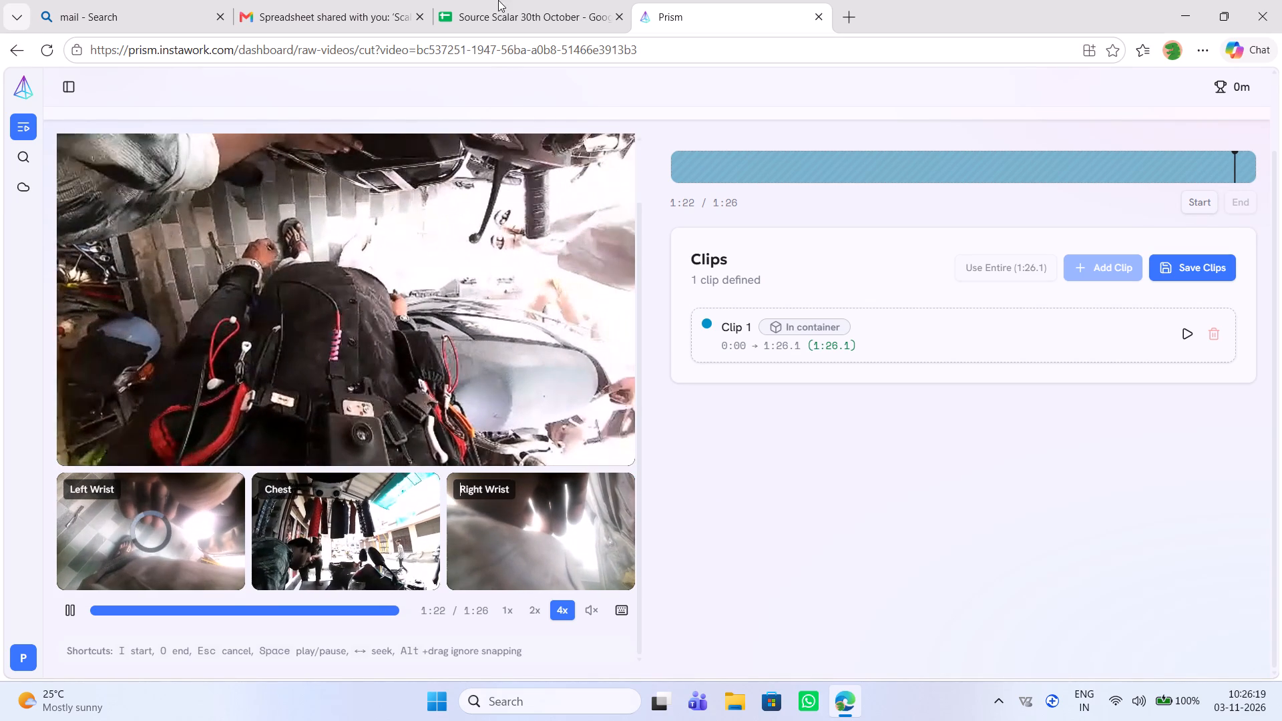
Return to the Industrial sheet and set row 6247's Status to Reject.
{"action": "left_click", "coordinate": [505, 15]}
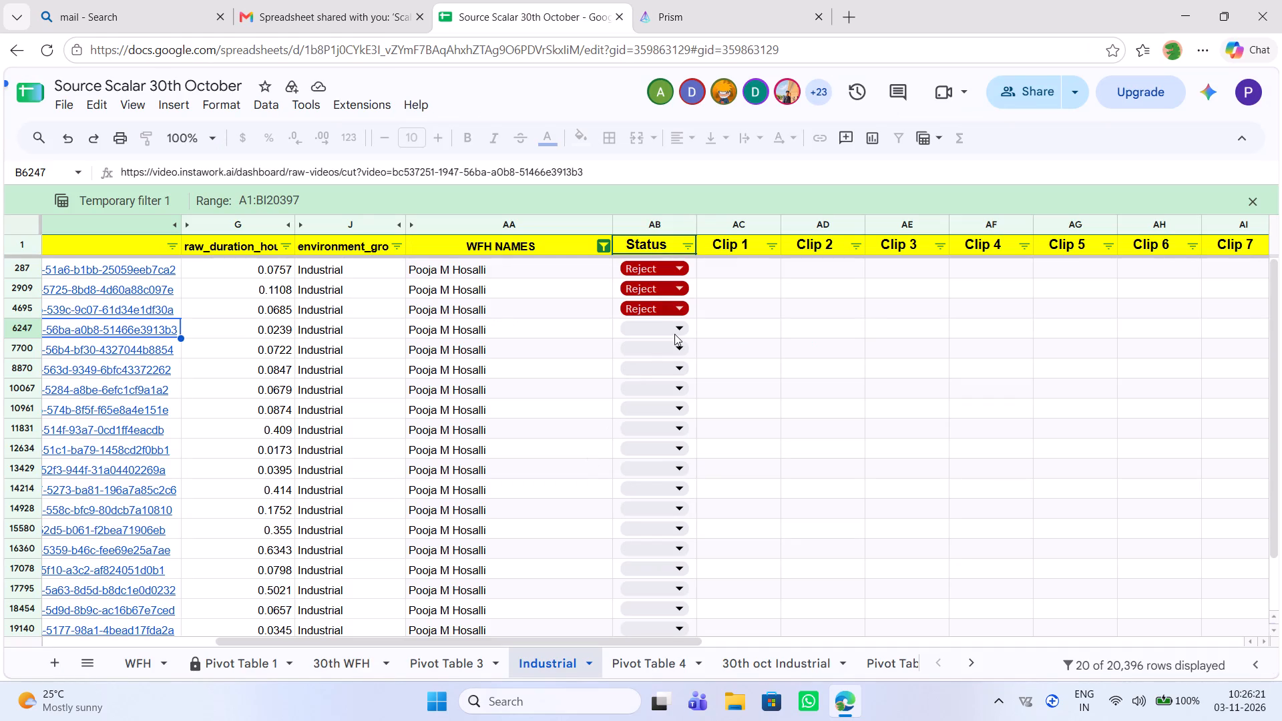
{"action": "left_click", "coordinate": [678, 327]}
{"action": "left_click", "coordinate": [718, 410]}
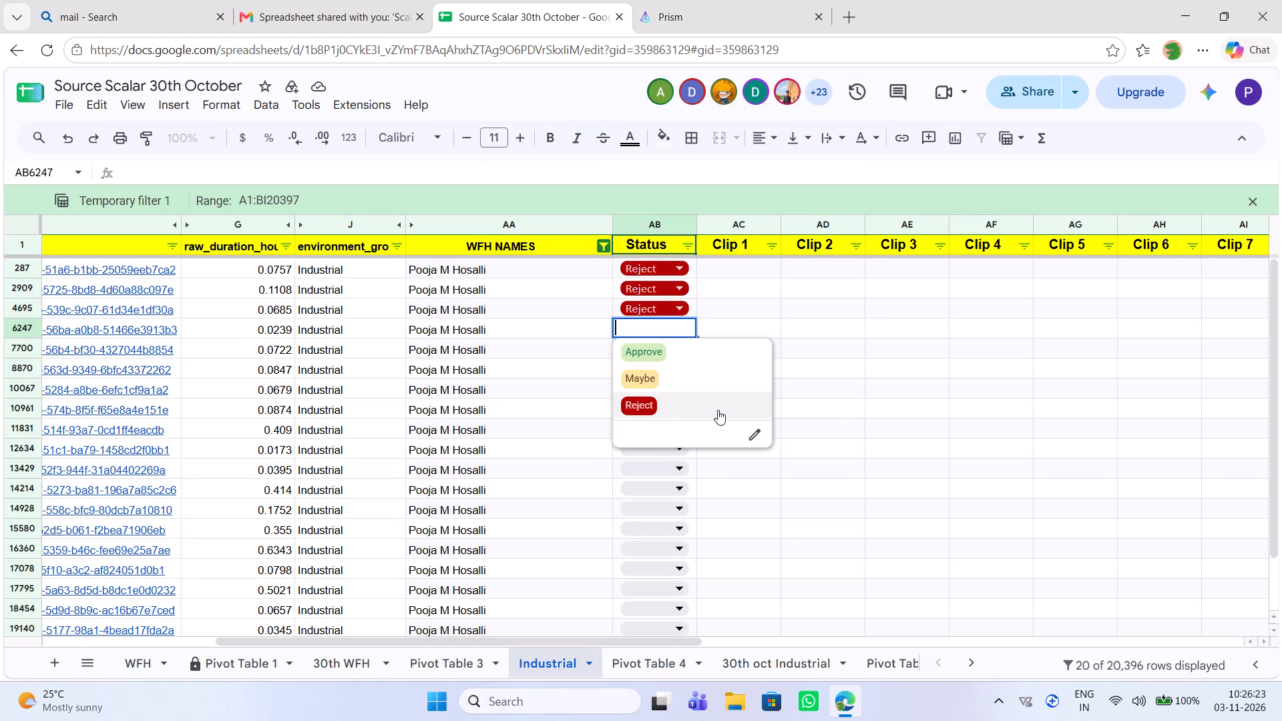
Set row 6247's Segment to Hands out of frame.
{"action": "scroll", "coordinate": [836, 409], "scroll_direction": "left", "scroll_amount": 6}
{"action": "left_click", "coordinate": [941, 332]}
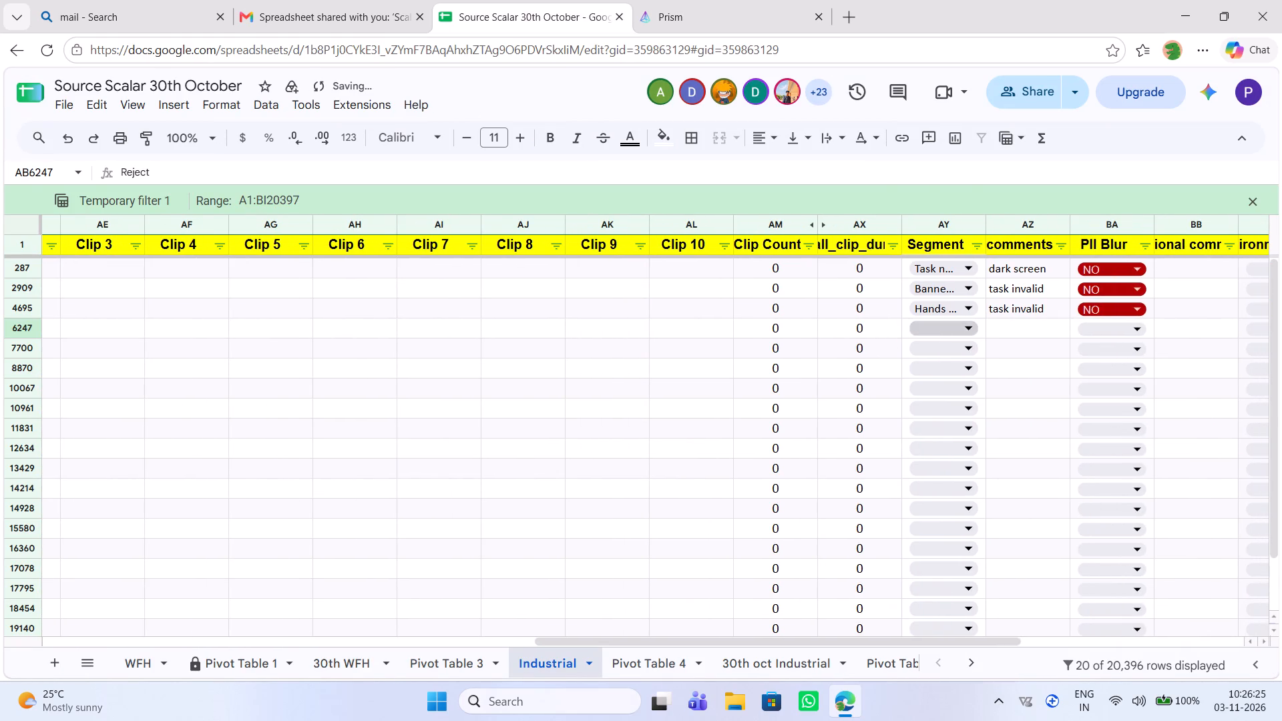
{"action": "left_click", "coordinate": [952, 397]}
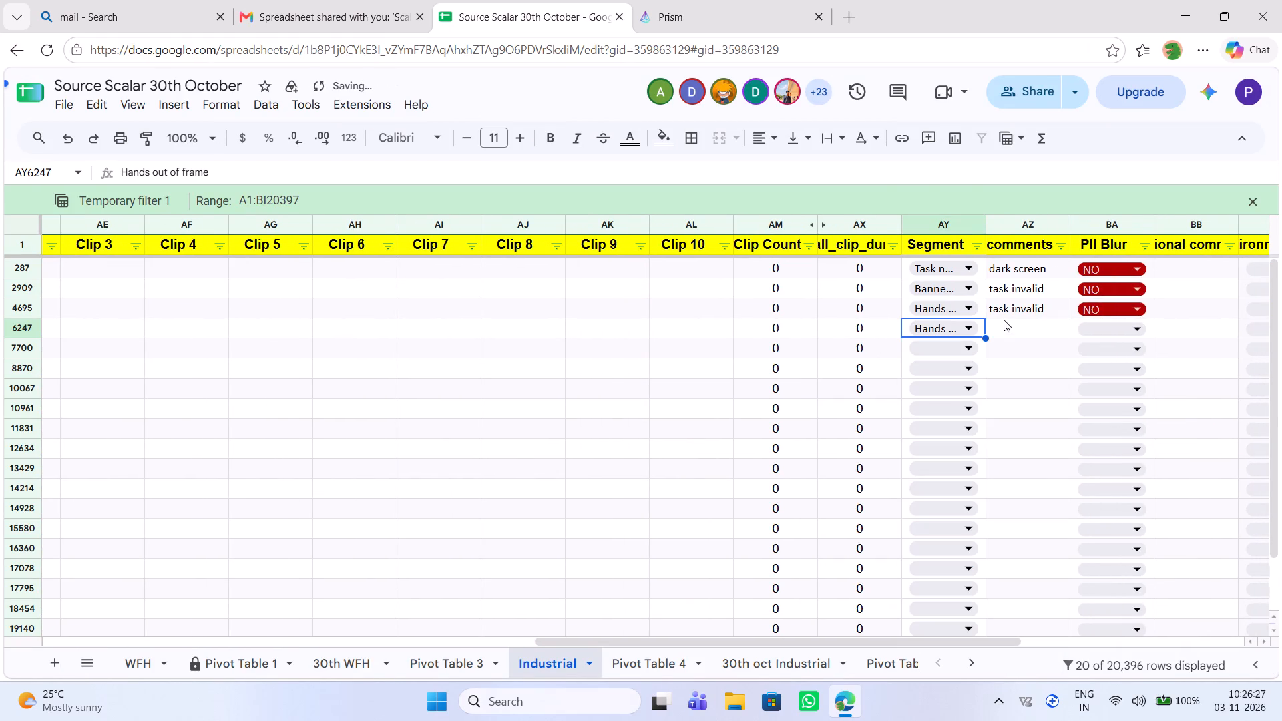
Enter the comment "no task and hands are visible" in row 6247's comments cell.
{"action": "left_click", "coordinate": [1004, 327]}
{"action": "type", "text": "no task a"}
{"action": "type", "text": "nd hands"}
{"action": "key", "text": "space"}
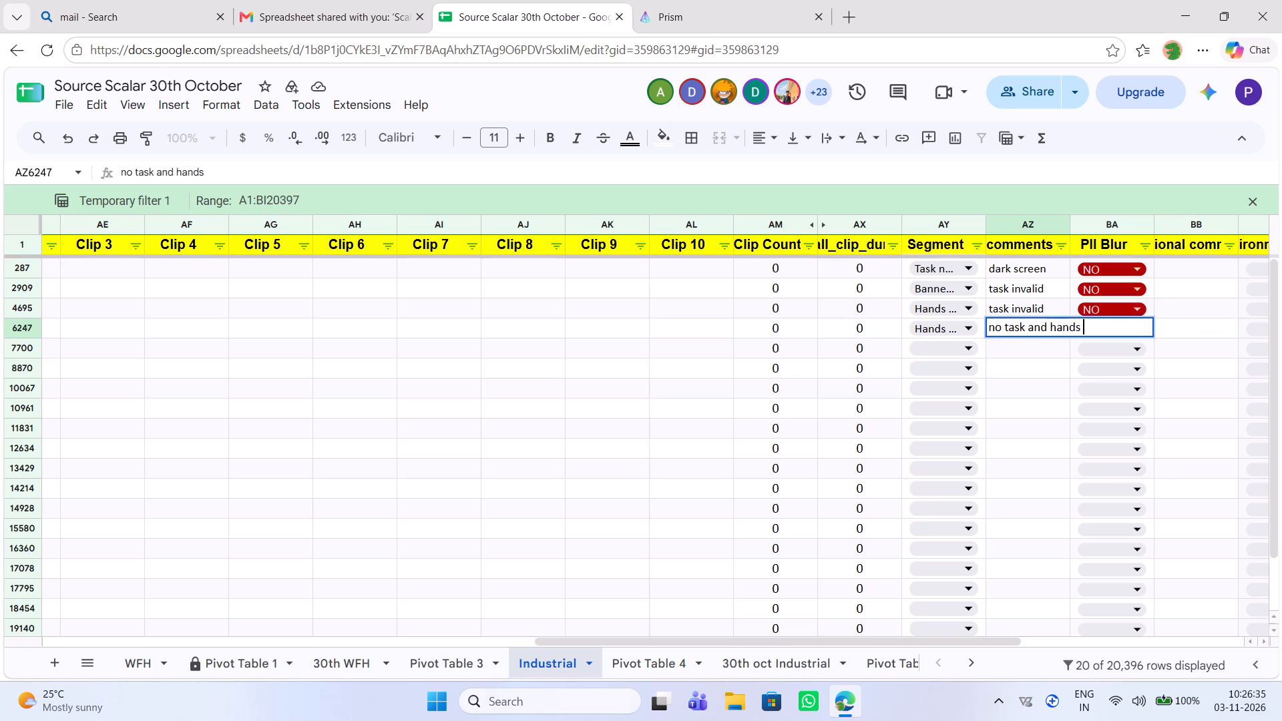
{"action": "type", "text": "are visible"}
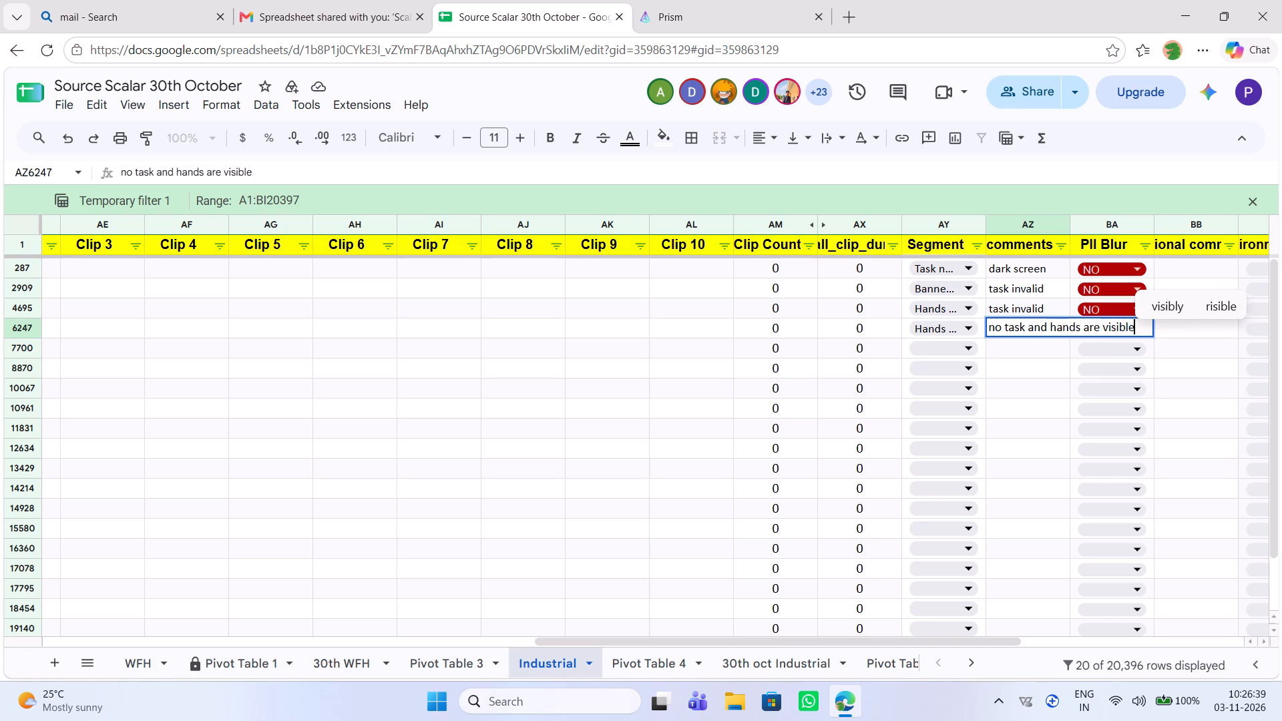
{"action": "left_click", "coordinate": [991, 383]}
Set row 6247's PII Blur to NO.
{"action": "left_click", "coordinate": [1116, 336]}
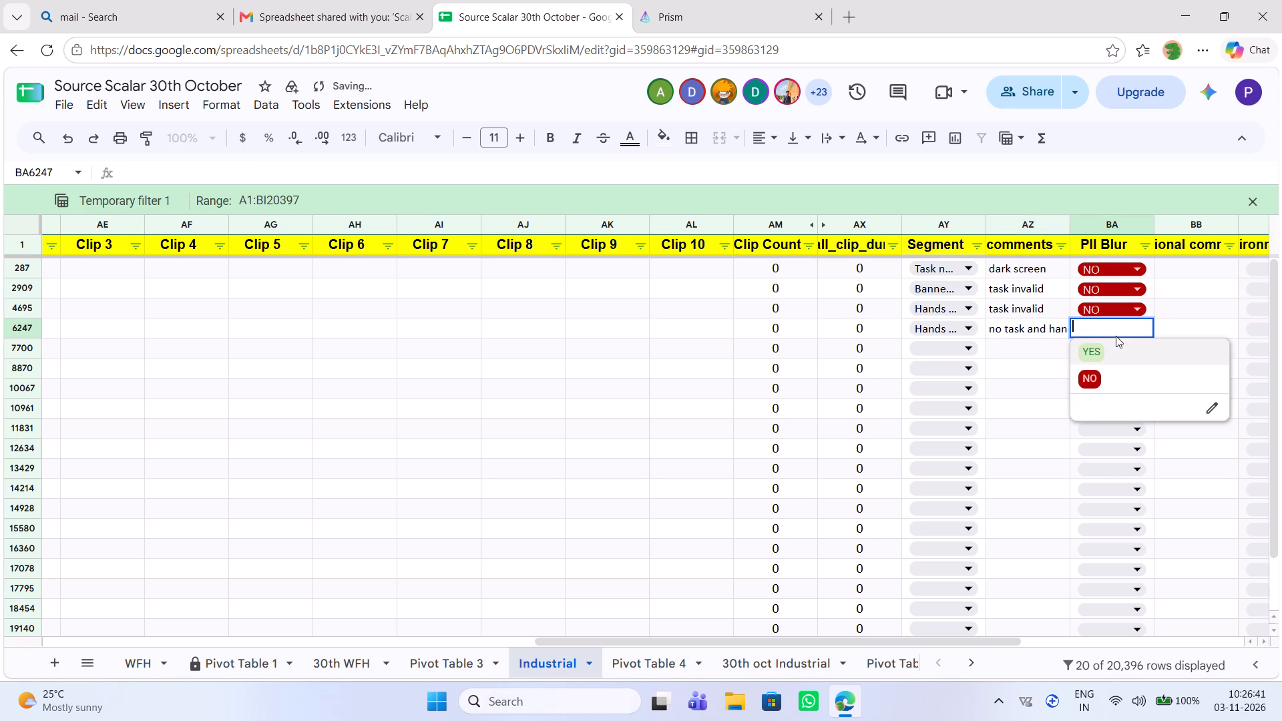
{"action": "left_click", "coordinate": [1116, 376]}
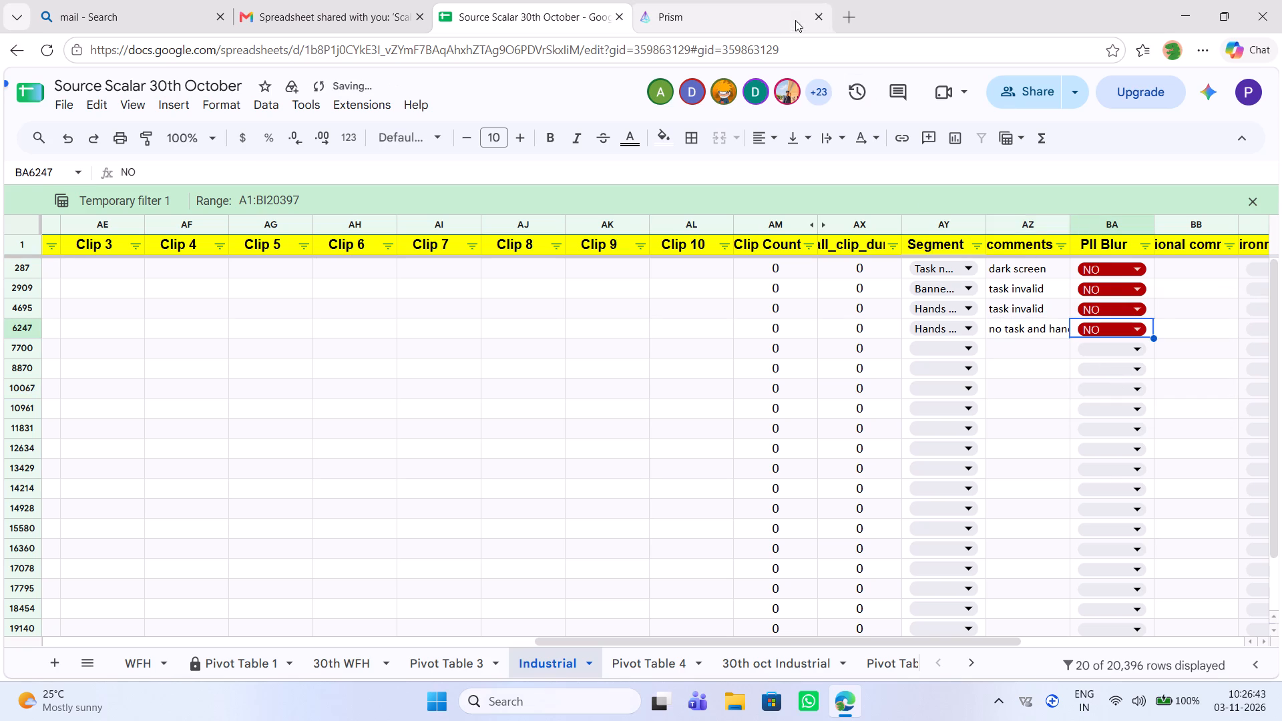
Close the reviewed Prism video and open row 7700's linked video from the Industrial sheet.
{"action": "left_click", "coordinate": [783, 12]}
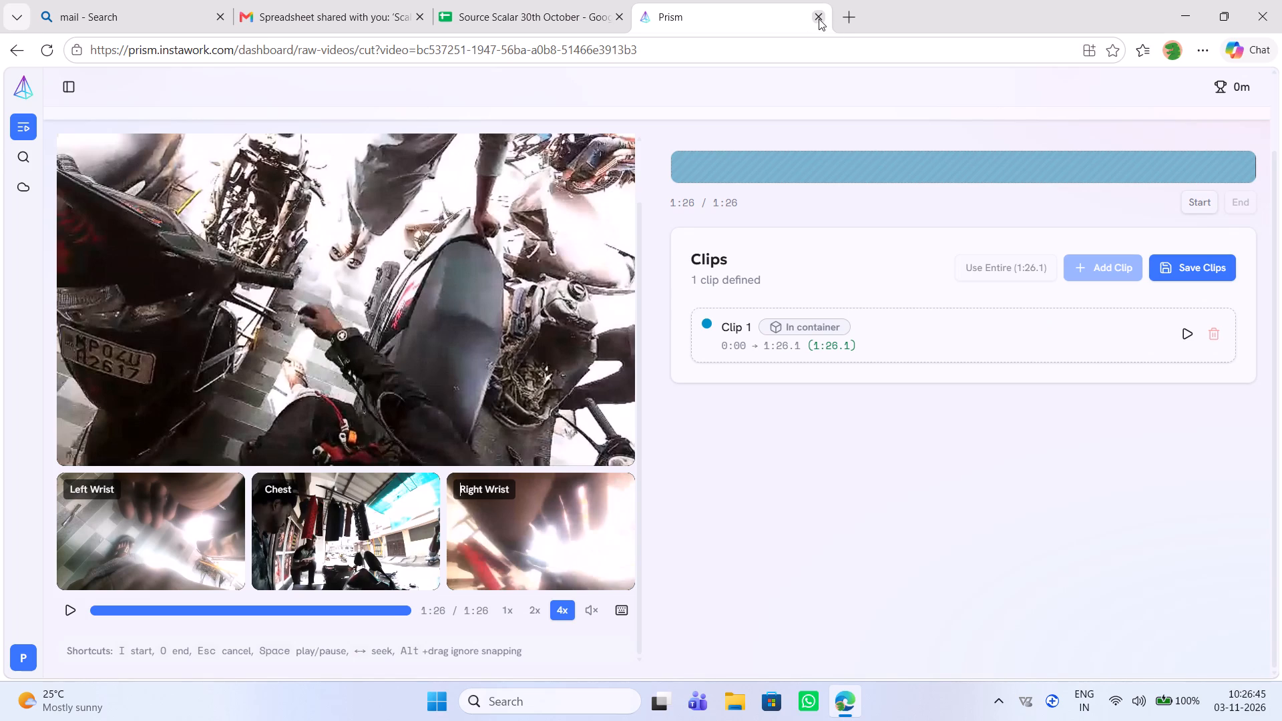
{"action": "left_click", "coordinate": [819, 19]}
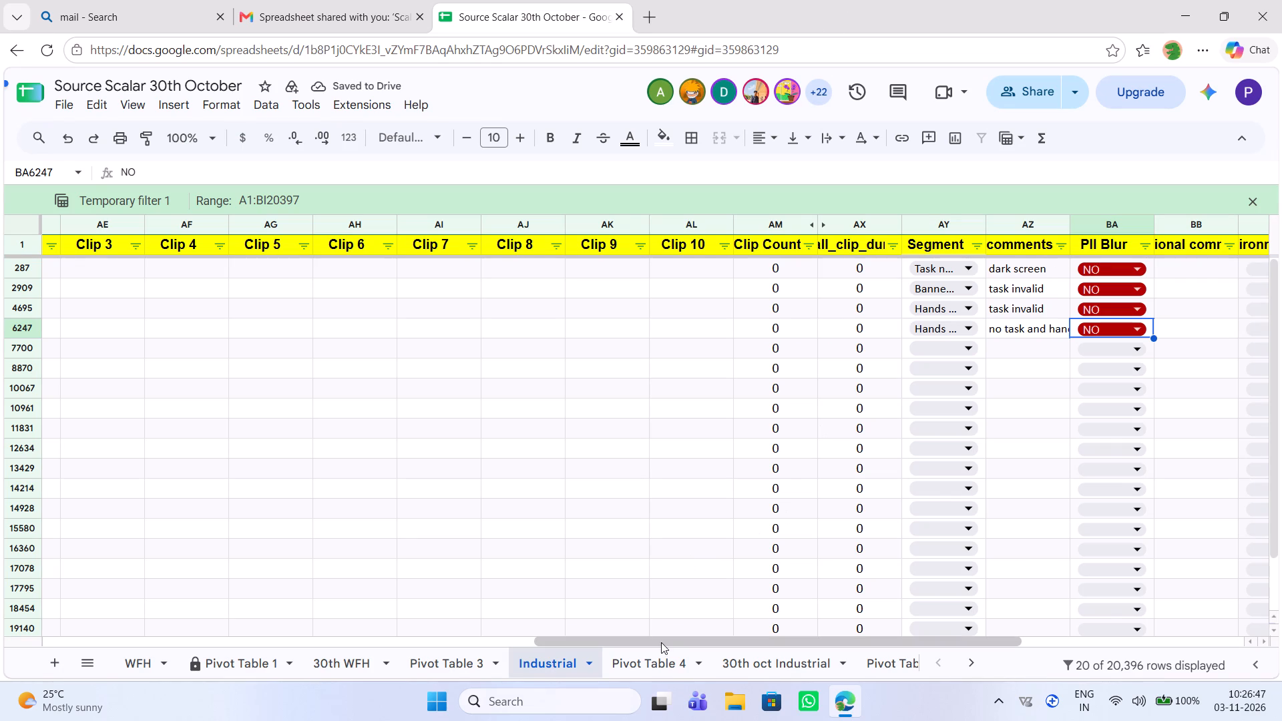
{"action": "left_click", "coordinate": [661, 658]}
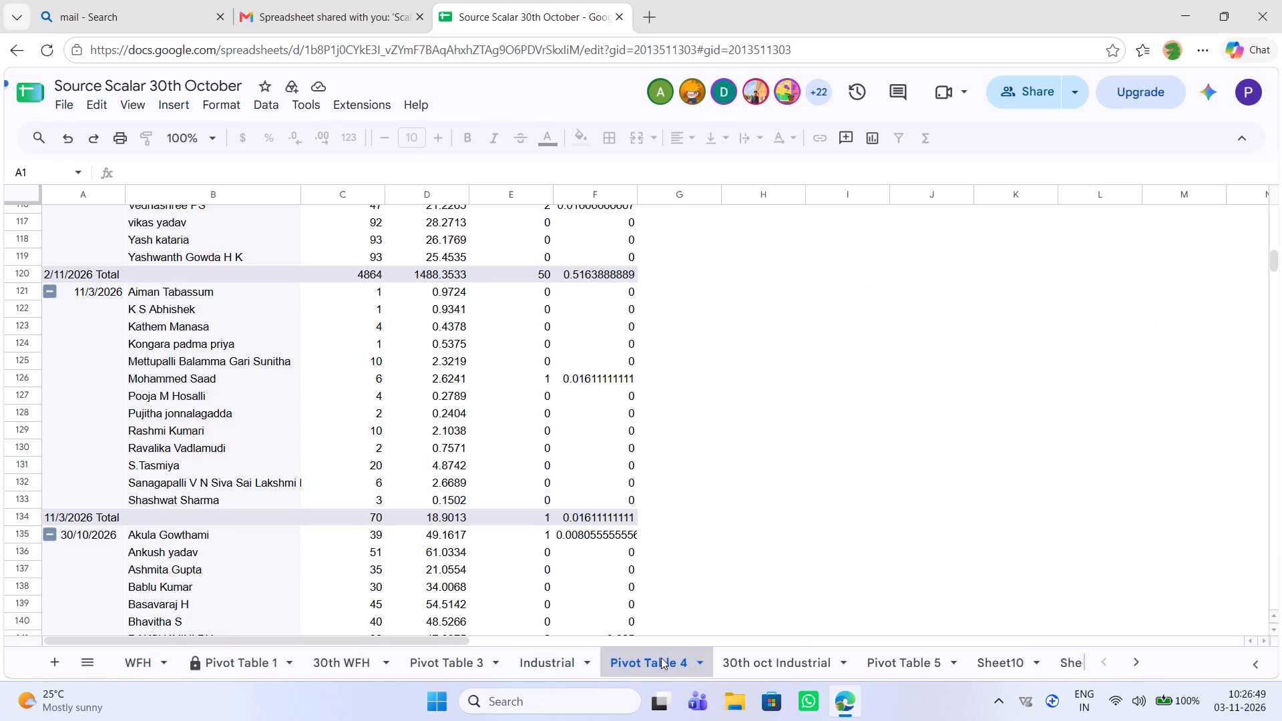
{"action": "left_click", "coordinate": [558, 664]}
{"action": "scroll", "coordinate": [357, 520], "scroll_direction": "right", "scroll_amount": 6}
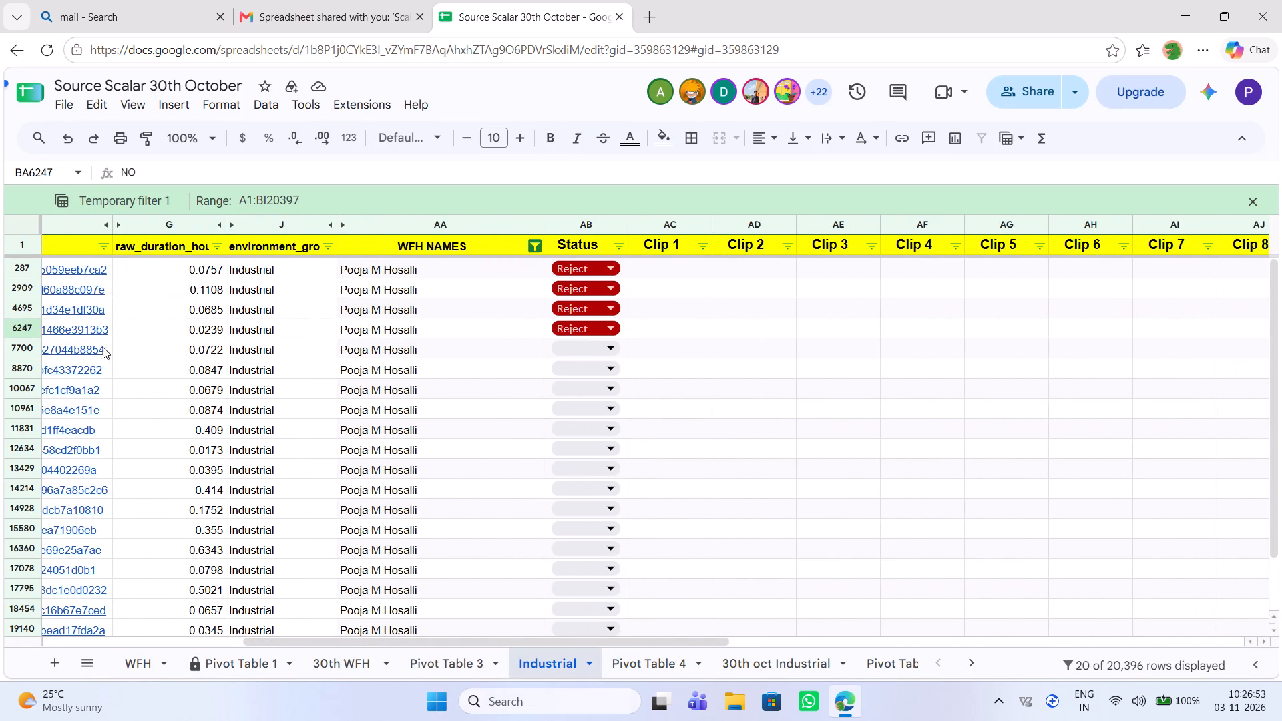
{"action": "left_click", "coordinate": [97, 353]}
{"action": "left_click", "coordinate": [109, 375]}
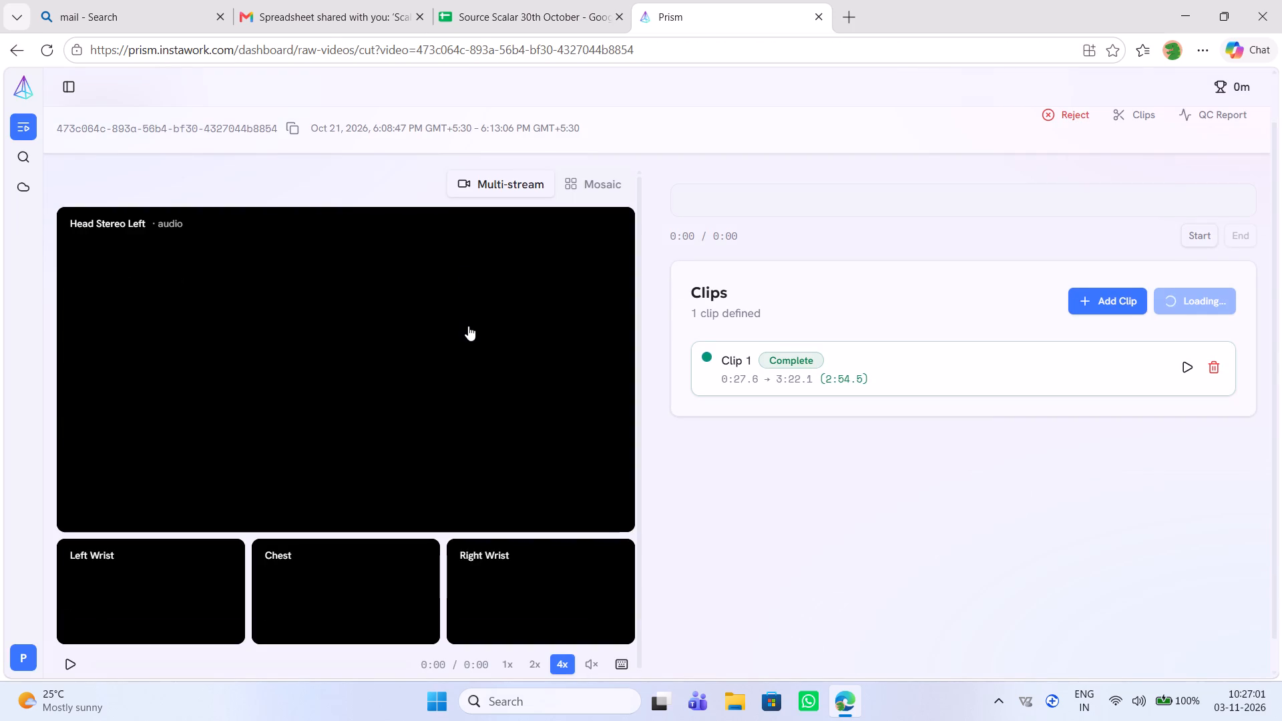
Play row 7700's video and examine its camera streams at the start and near the end of Clip 1.
{"action": "scroll", "coordinate": [468, 326], "scroll_direction": "down", "scroll_amount": 1}
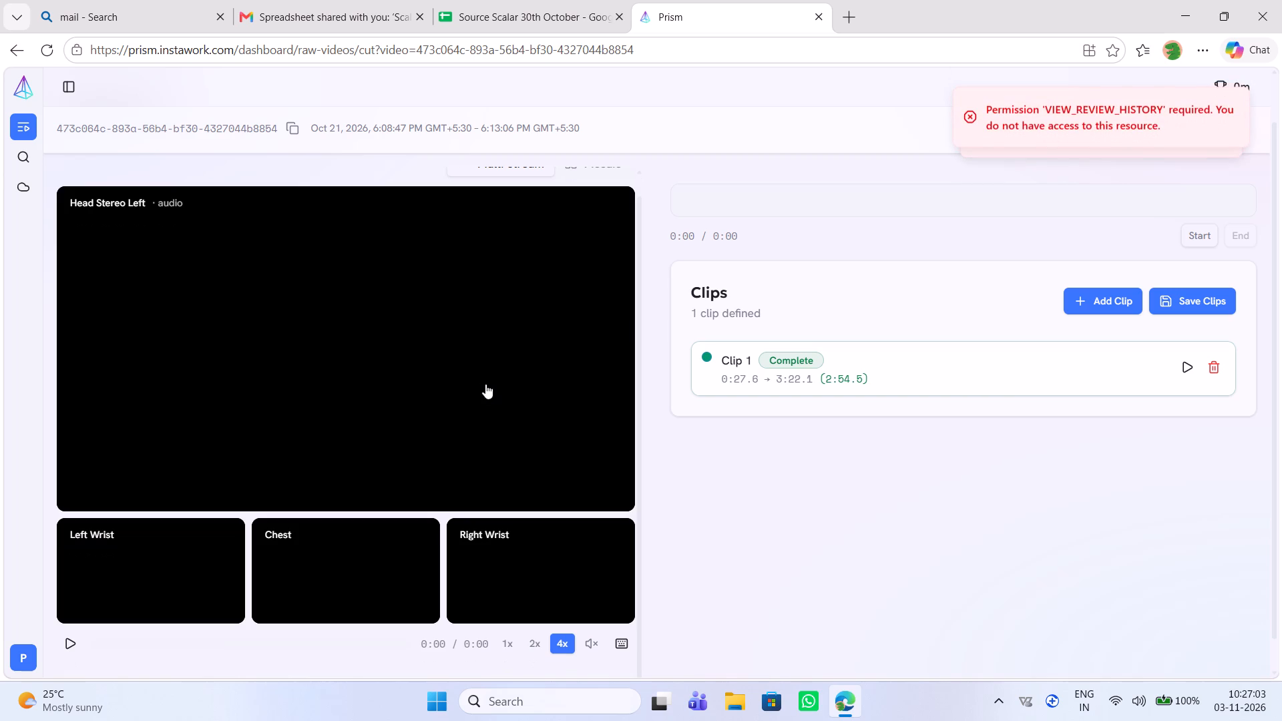
{"action": "left_click", "coordinate": [485, 384]}
{"action": "left_click", "coordinate": [780, 496]}
{"action": "scroll", "coordinate": [541, 515], "scroll_direction": "down", "scroll_amount": 1}
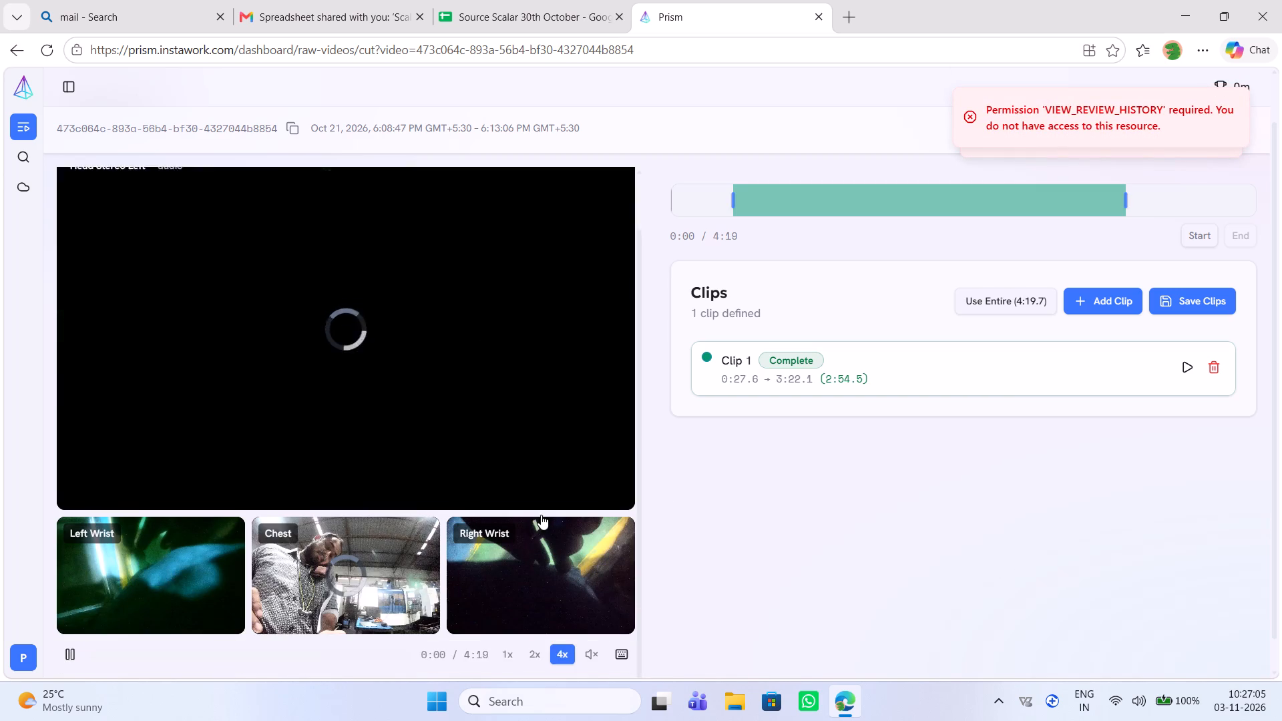
{"action": "left_click", "coordinate": [1106, 182]}
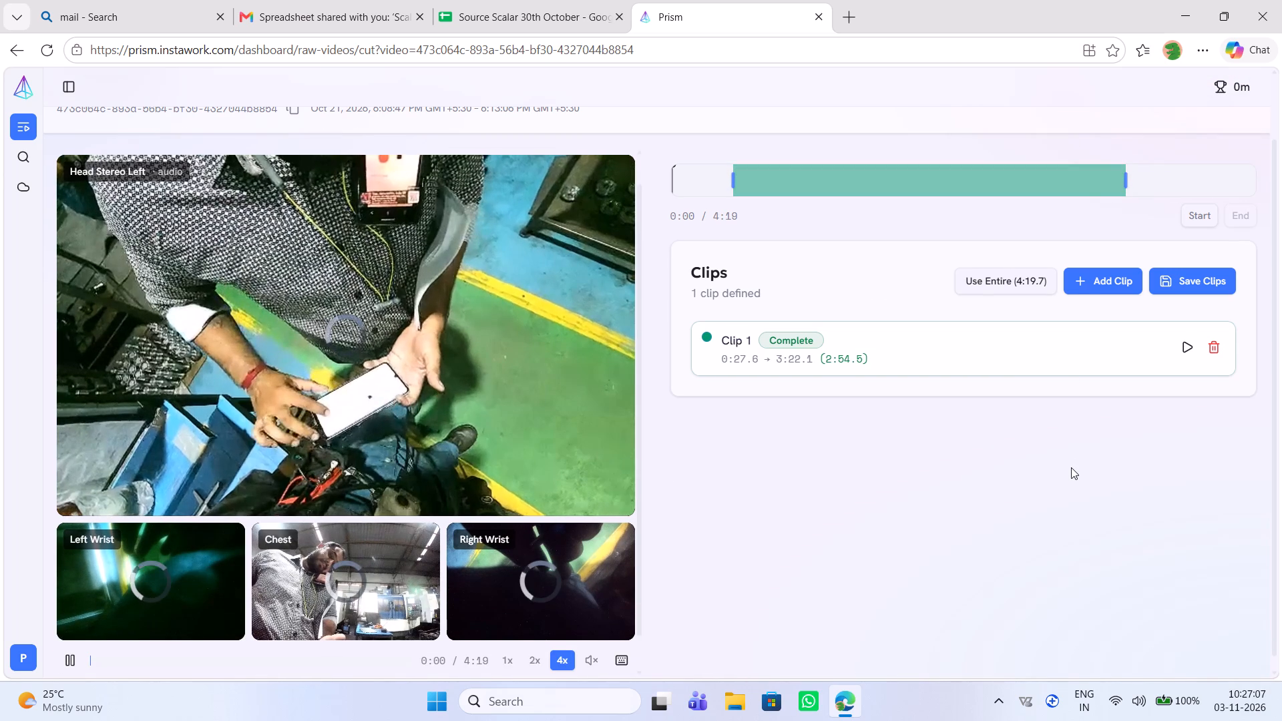
{"action": "left_click", "coordinate": [1071, 467]}
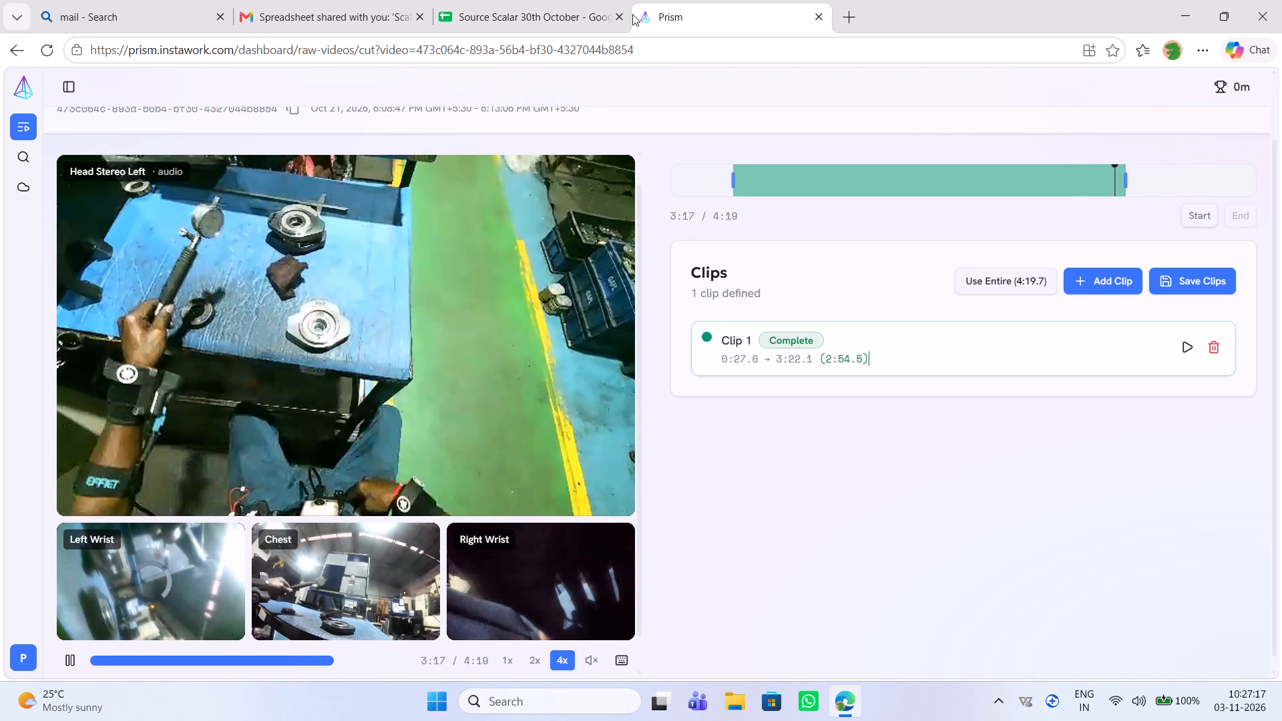
Return to the Industrial sheet and set row 7700's Status to Reject.
{"action": "left_click", "coordinate": [509, 8]}
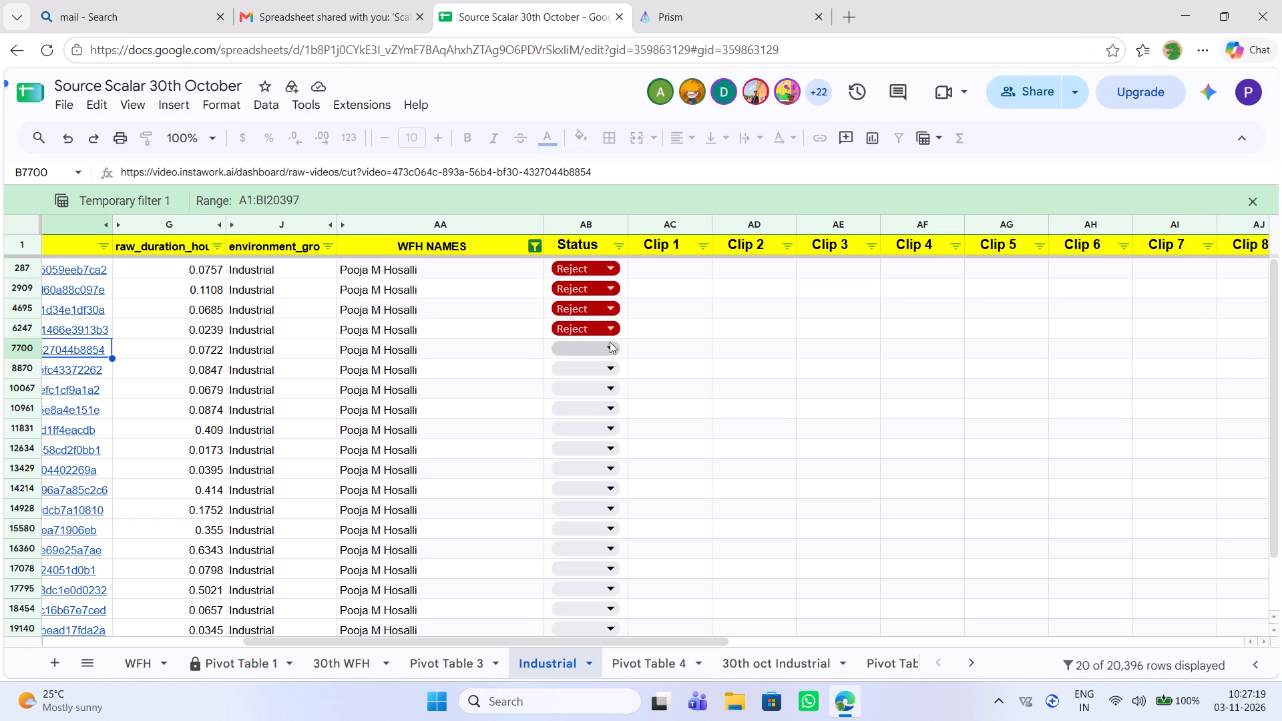
{"action": "left_click", "coordinate": [610, 342]}
{"action": "left_click", "coordinate": [633, 415]}
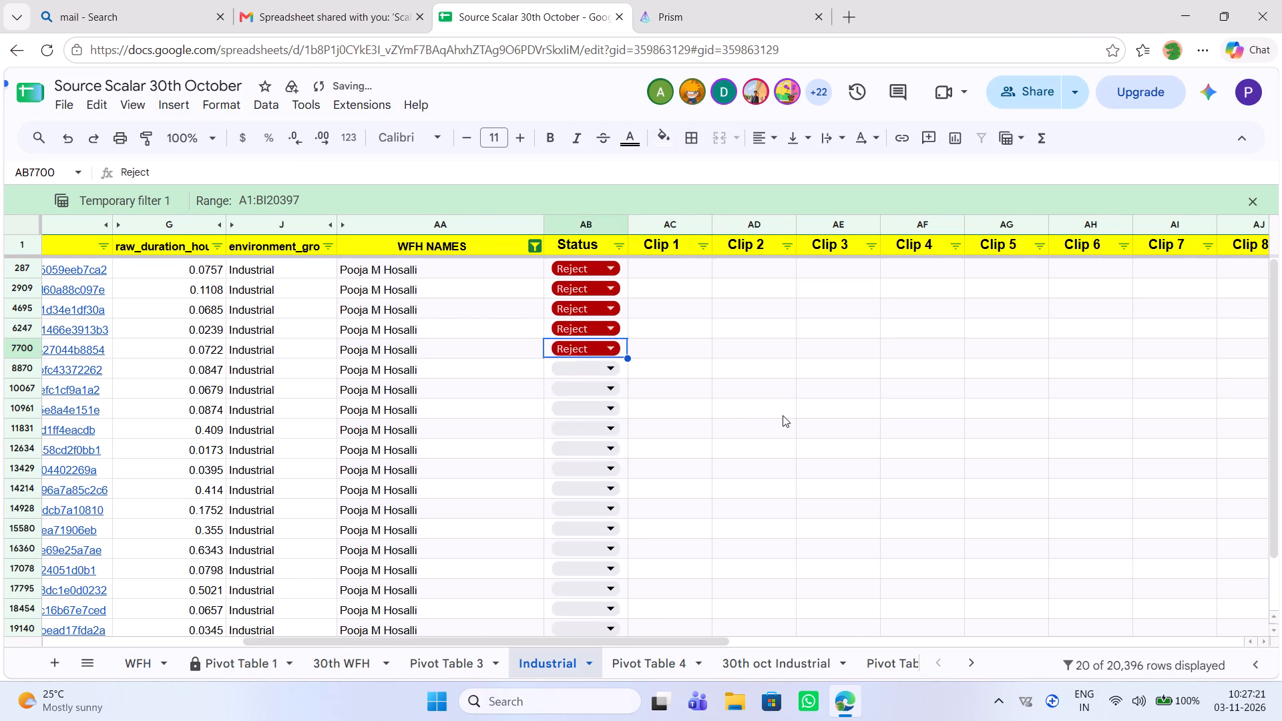
Set row 7700's Segment to exposure issue.
{"action": "scroll", "coordinate": [783, 415], "scroll_direction": "left", "scroll_amount": 6}
{"action": "left_click", "coordinate": [711, 346]}
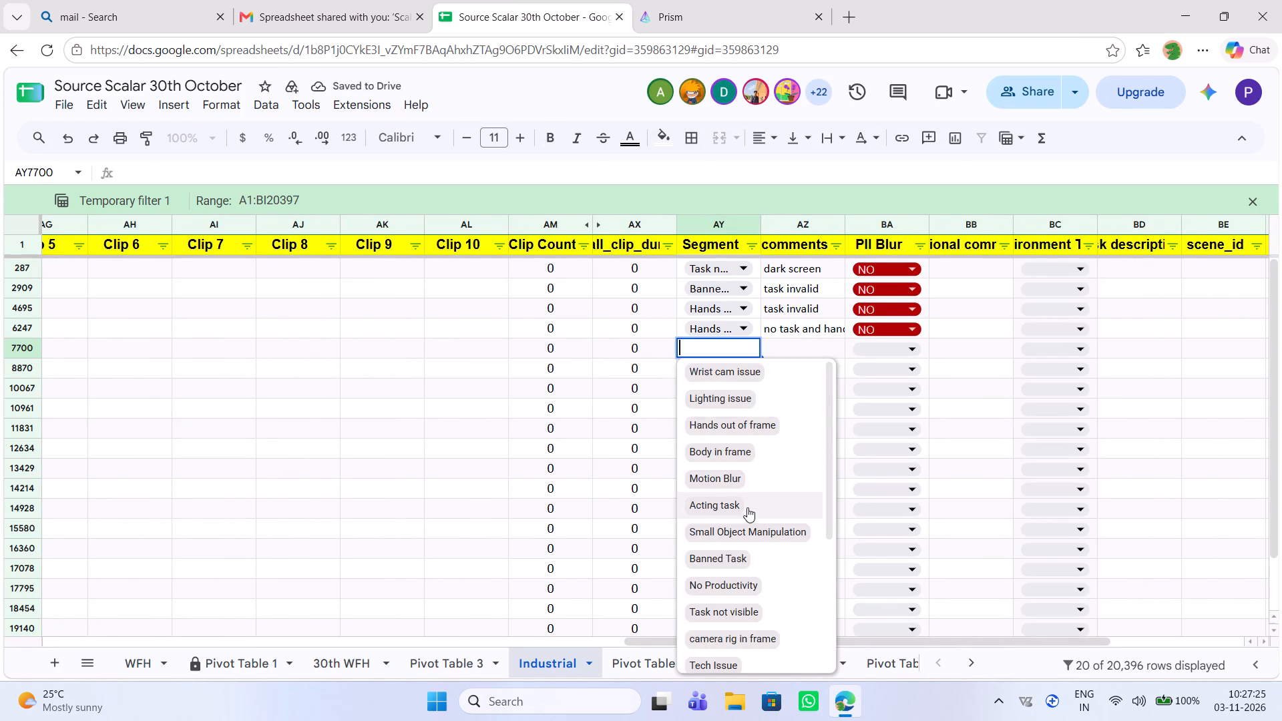
{"action": "scroll", "coordinate": [747, 507], "scroll_direction": "down", "scroll_amount": 1}
{"action": "left_click", "coordinate": [739, 602]}
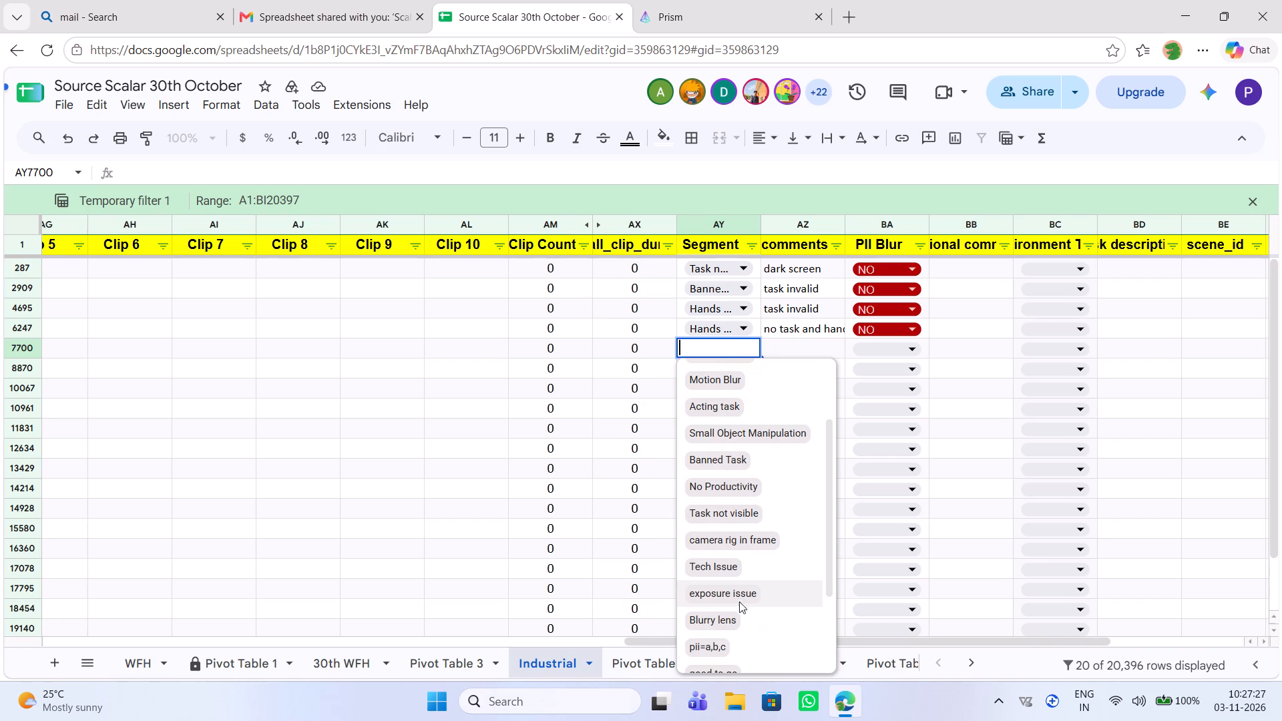
Paste the copied comment "task invalid" into row 7700's comments cell.
{"action": "left_click", "coordinate": [791, 354]}
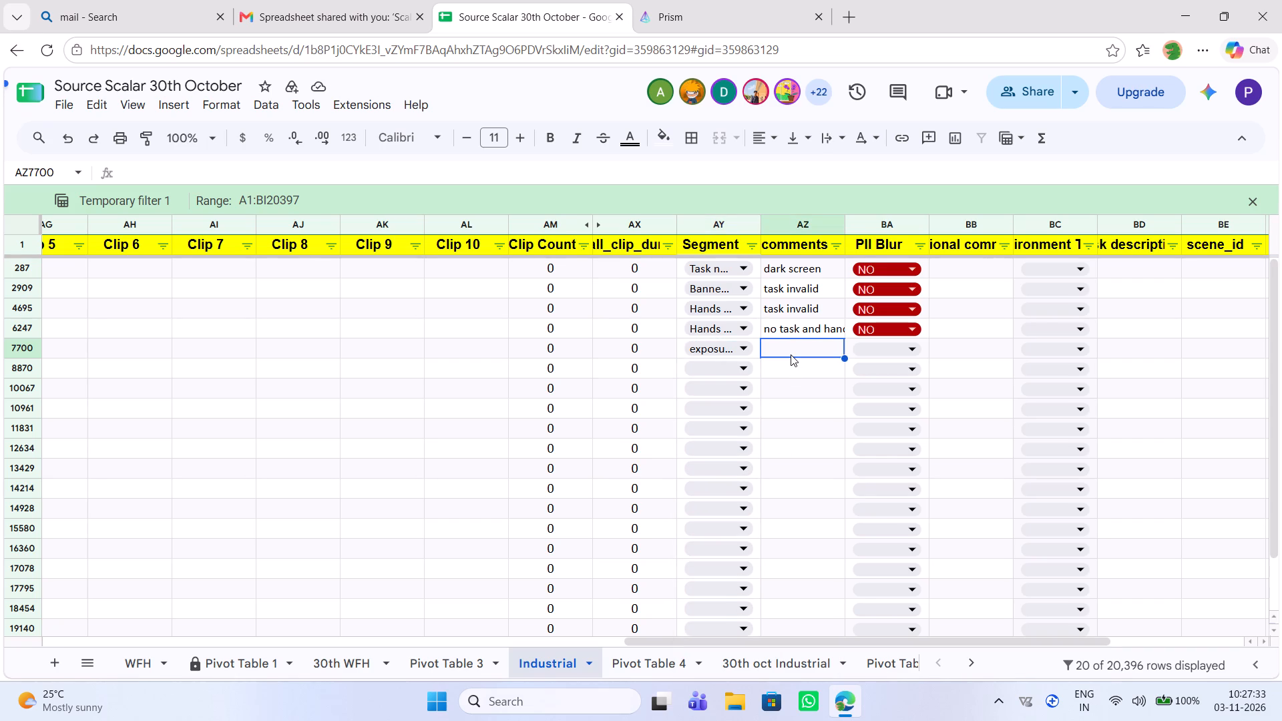
{"action": "type", "text": "cant"}
{"action": "key", "text": "BackSpace"}
{"action": "key", "text": "BackSpace"}
{"action": "key", "text": "BackSpace"}
{"action": "key", "text": "BackSpace"}
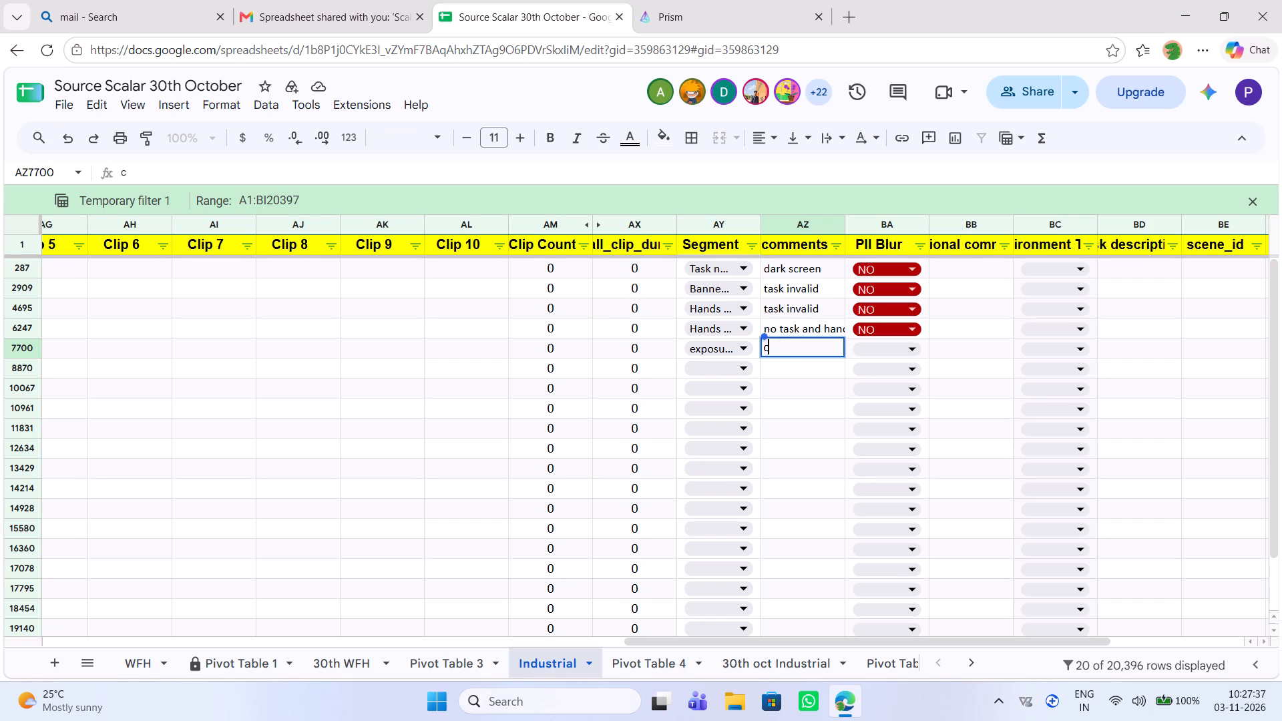
{"action": "key", "text": "BackSpace"}
{"action": "type", "text": "tas"}
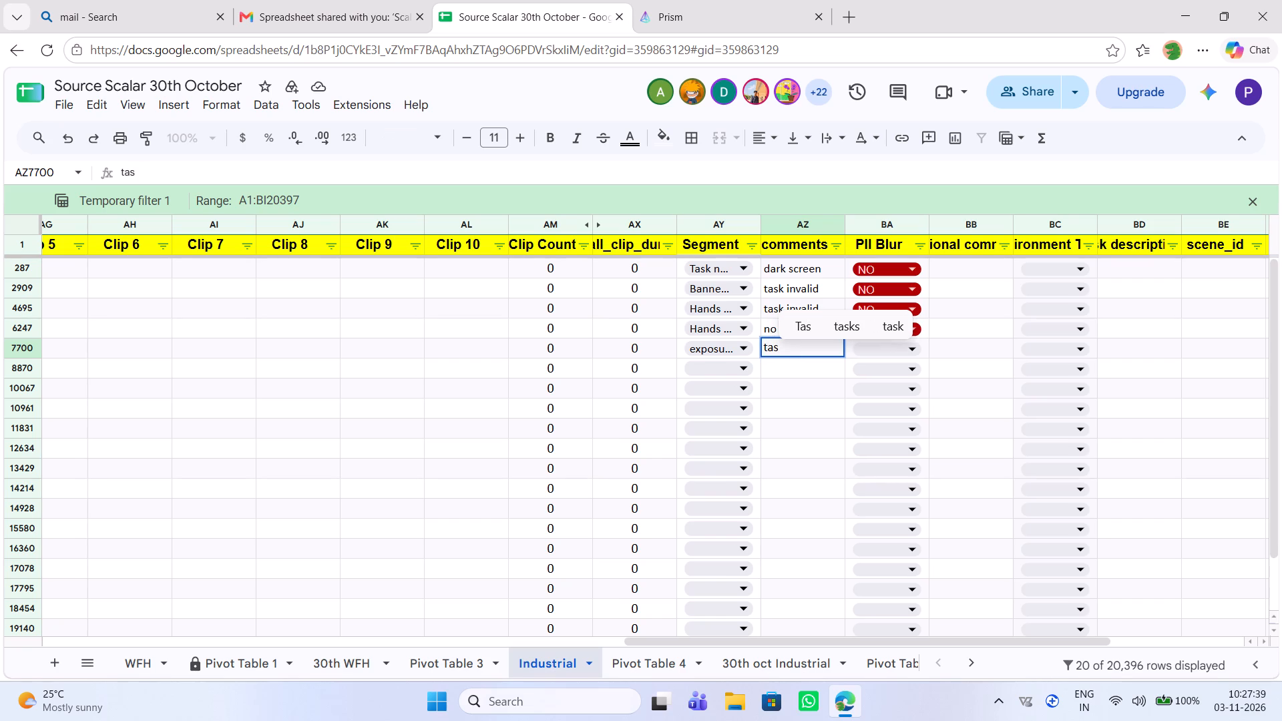
{"action": "key", "text": "BackSpace"}
{"action": "key", "text": "BackSpace"}
{"action": "key", "text": "BackSpace"}
{"action": "key", "text": "ctrl+v"}
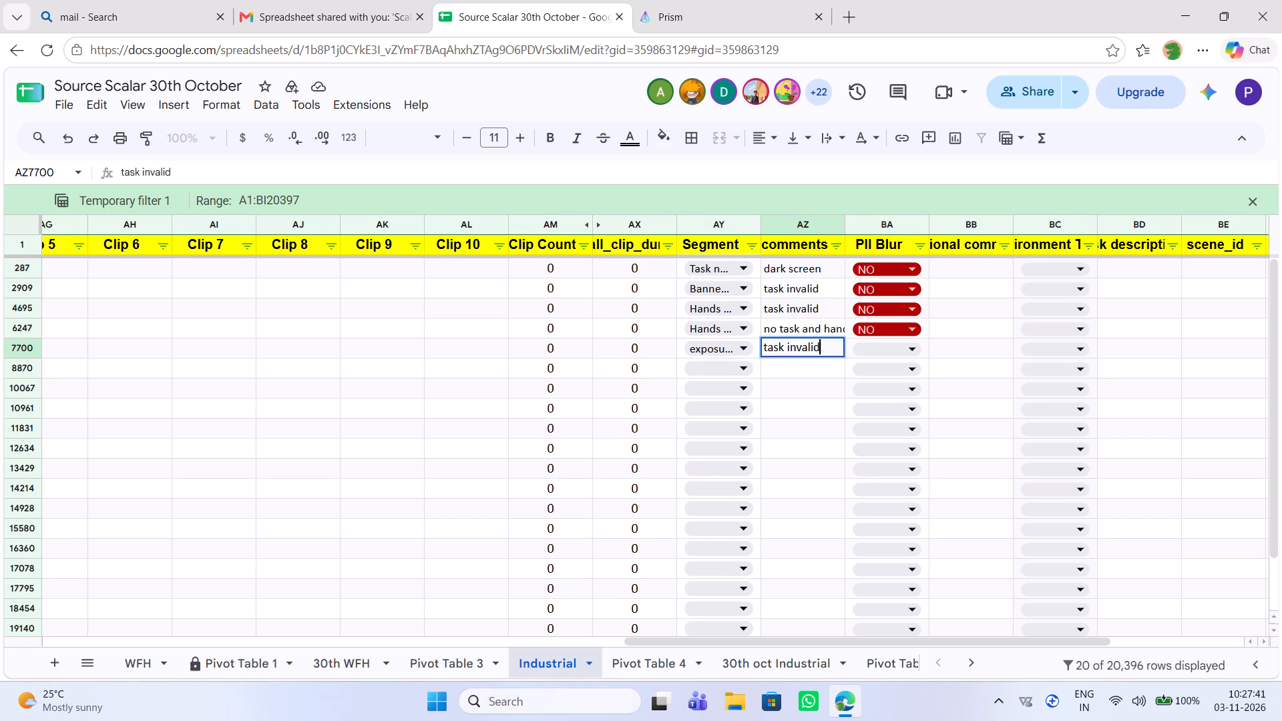
Set row 7700's PII Blur to NO.
{"action": "left_click", "coordinate": [899, 357]}
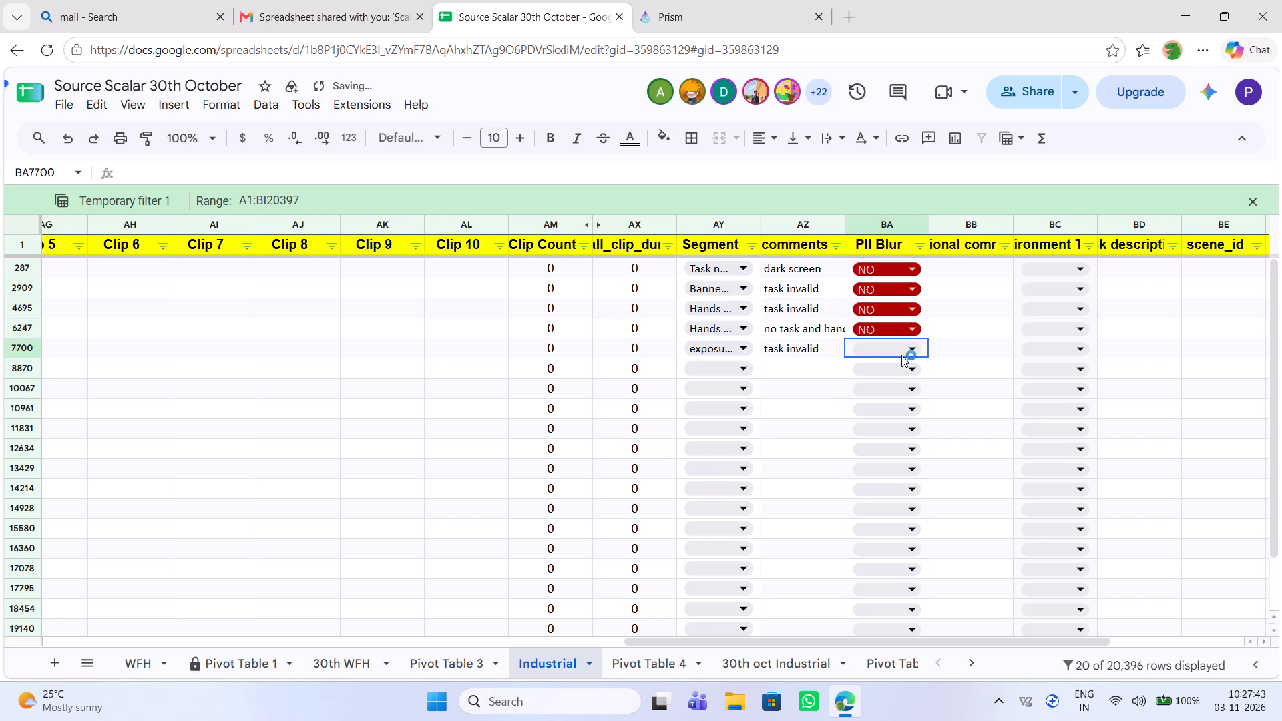
{"action": "left_click_drag", "start_coordinate": [901, 355], "coordinate": [901, 391]}
{"action": "left_click", "coordinate": [901, 391]}
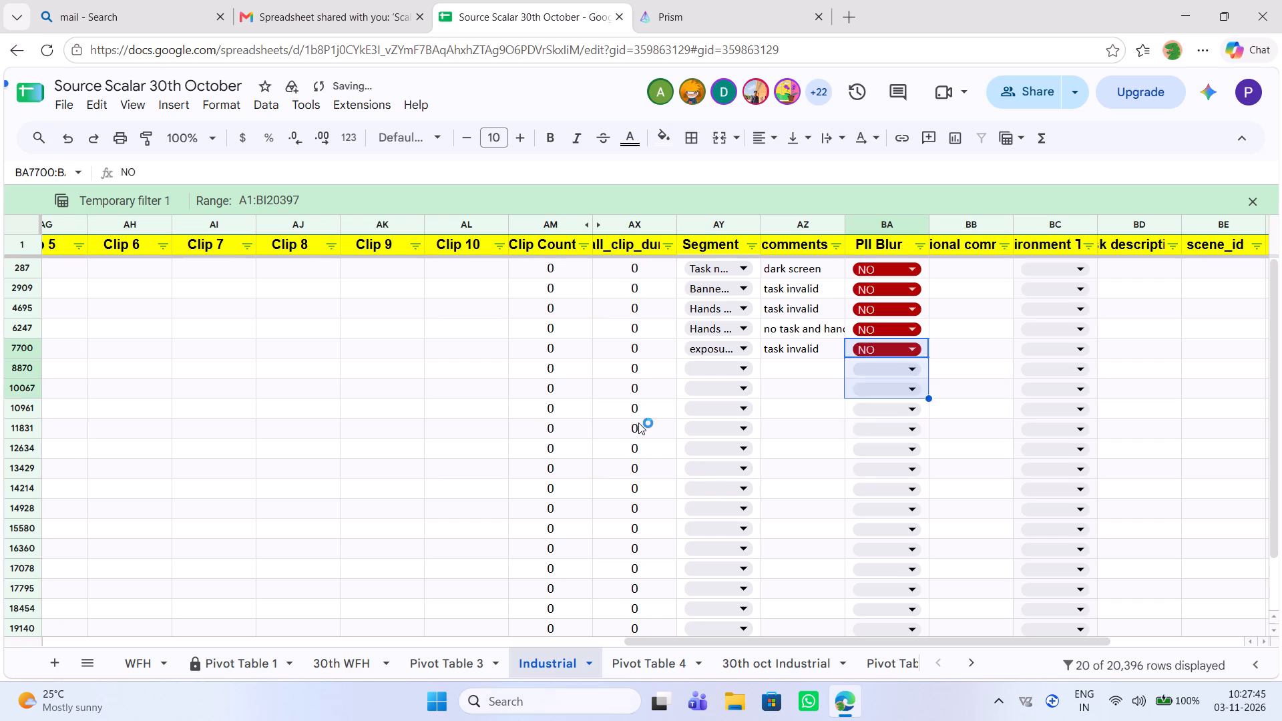
Go back to row 7700's video in Prism and examine its remaining footage through to the end.
{"action": "scroll", "coordinate": [638, 423], "scroll_direction": "right", "scroll_amount": 6}
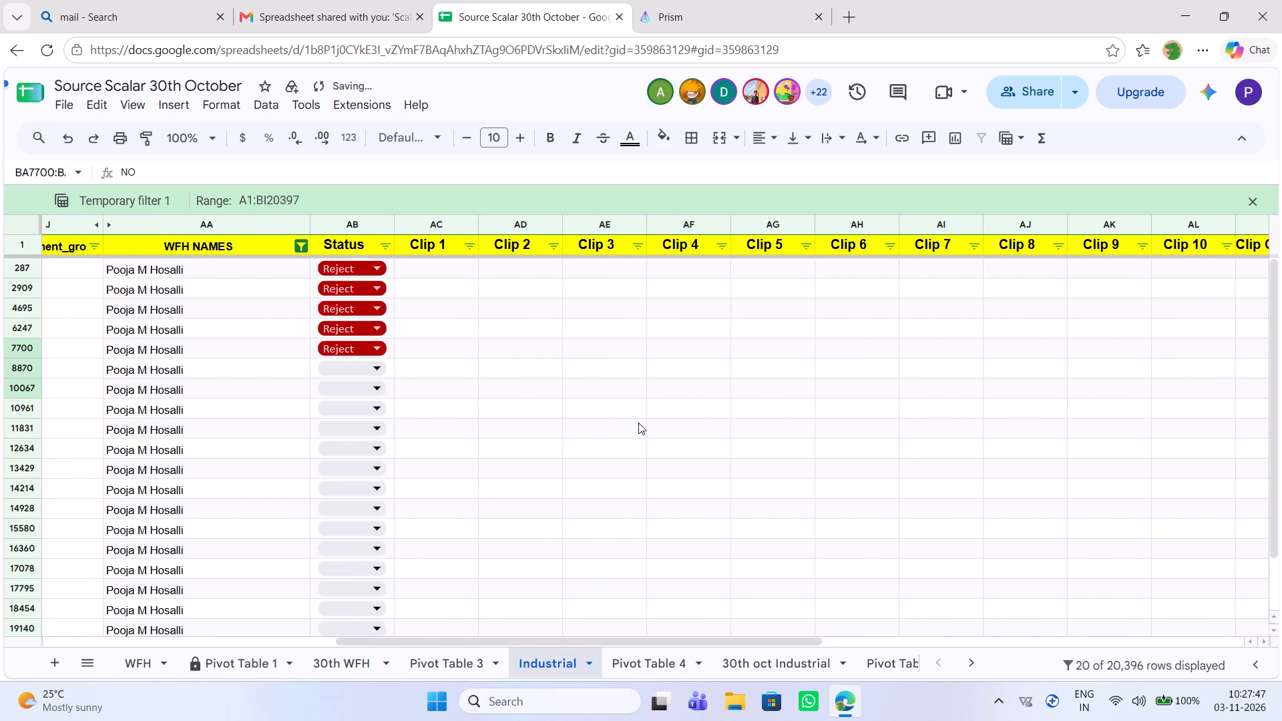
{"action": "scroll", "coordinate": [638, 423], "scroll_direction": "right", "scroll_amount": 5}
{"action": "left_click", "coordinate": [736, 12]}
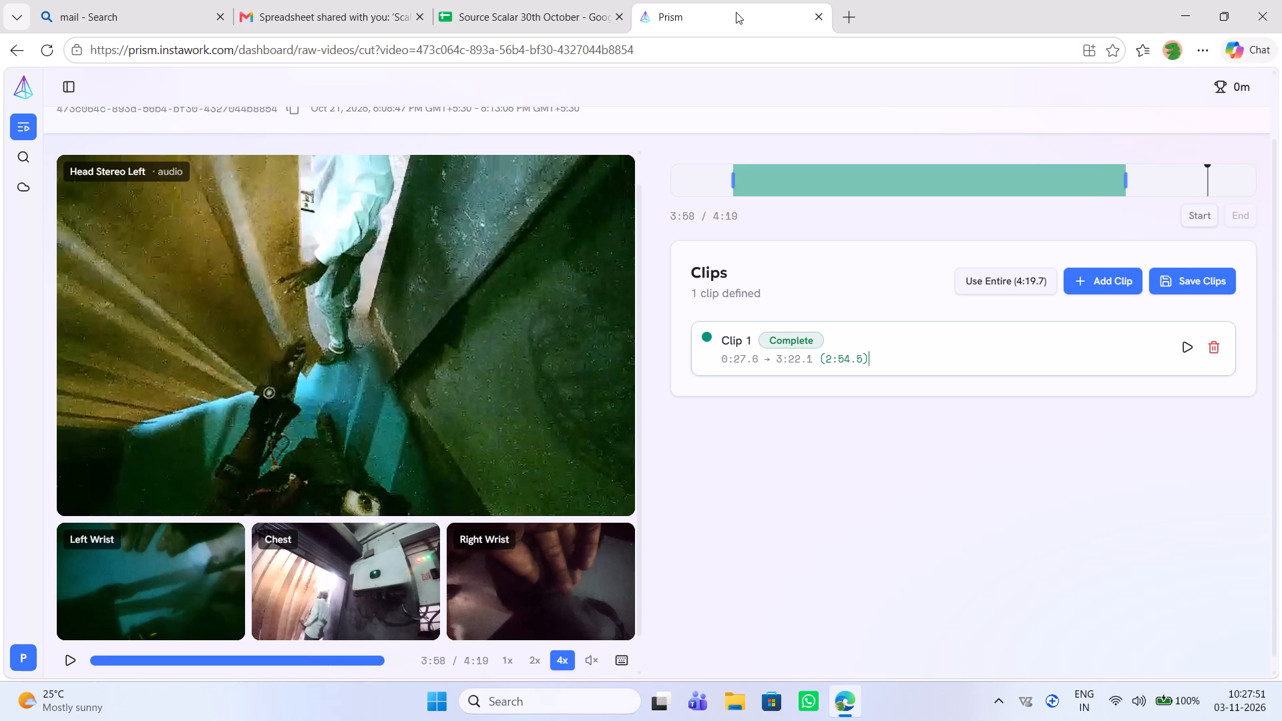
{"action": "left_click", "coordinate": [572, 240]}
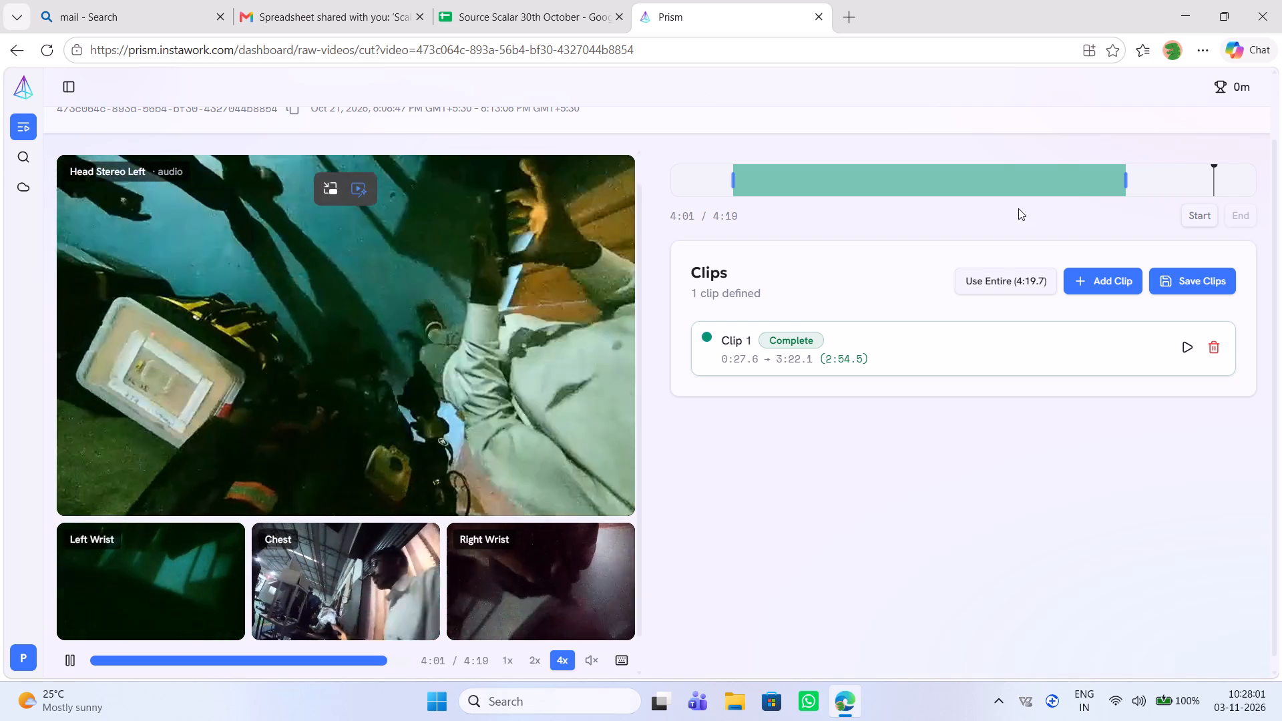
{"action": "left_click", "coordinate": [1255, 184]}
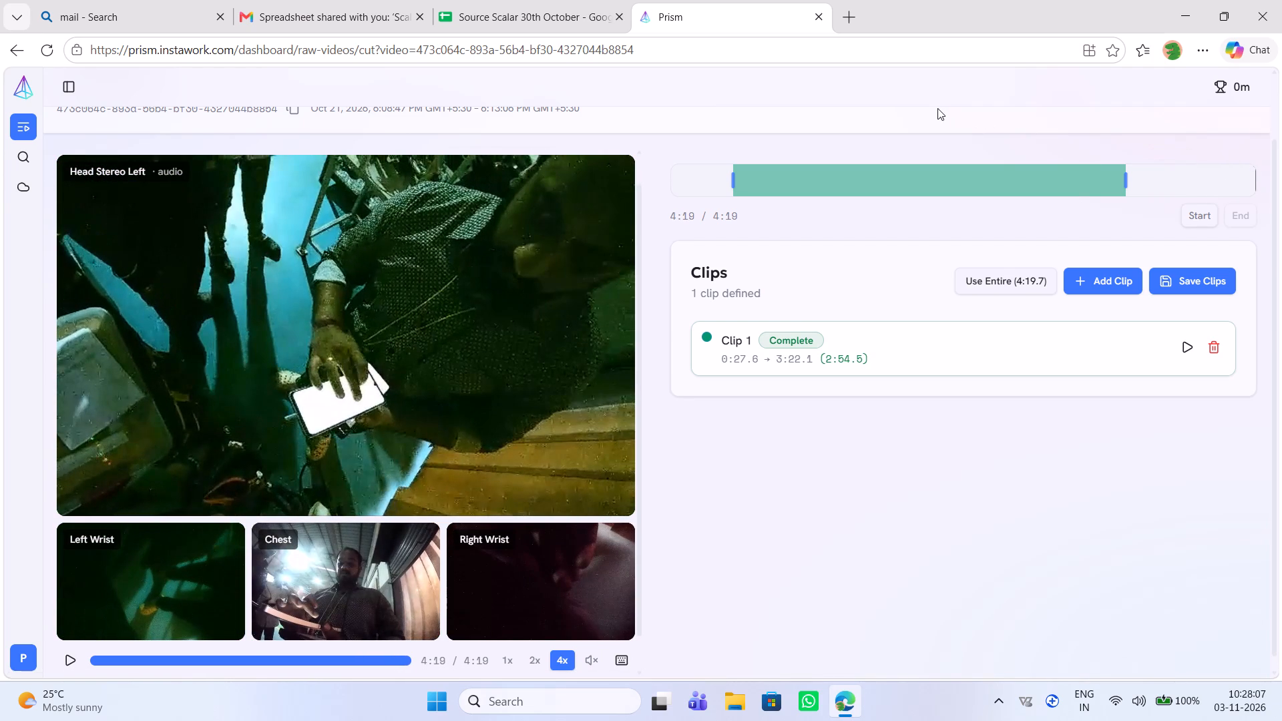
Close the reviewed video and open row 8870's linked video in Prism.
{"action": "left_click", "coordinate": [819, 18]}
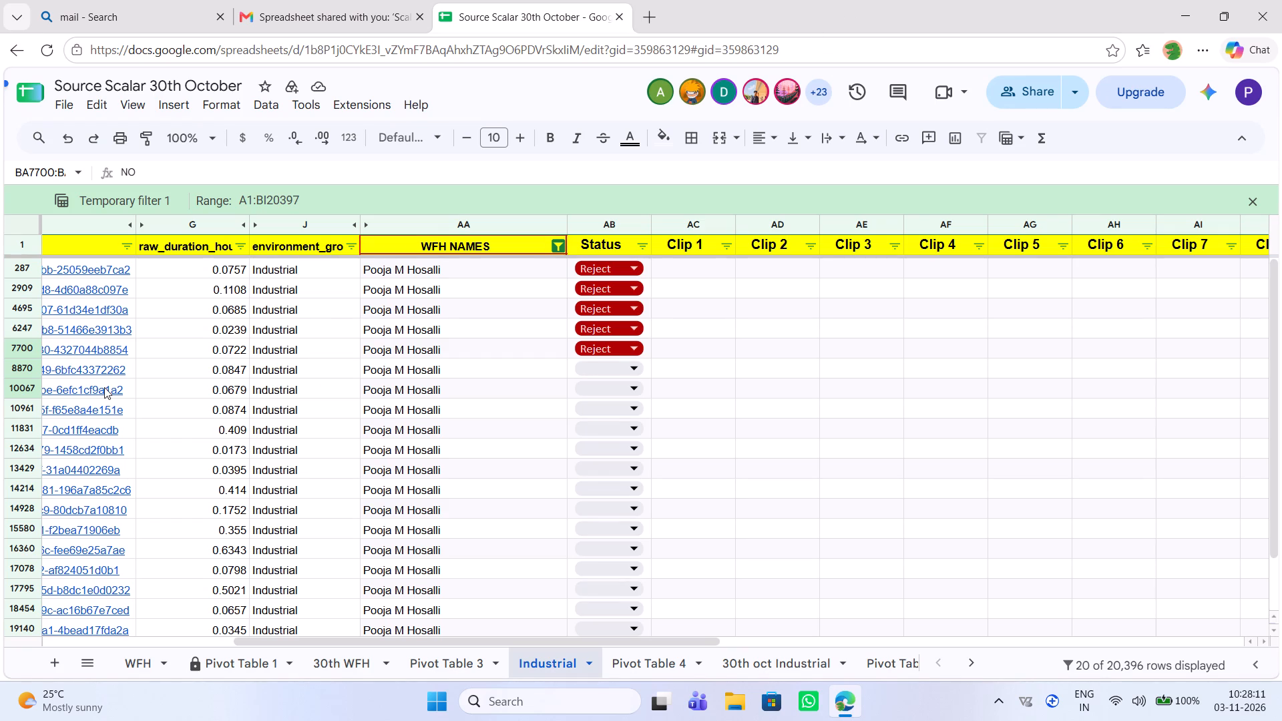
{"action": "left_click", "coordinate": [103, 369]}
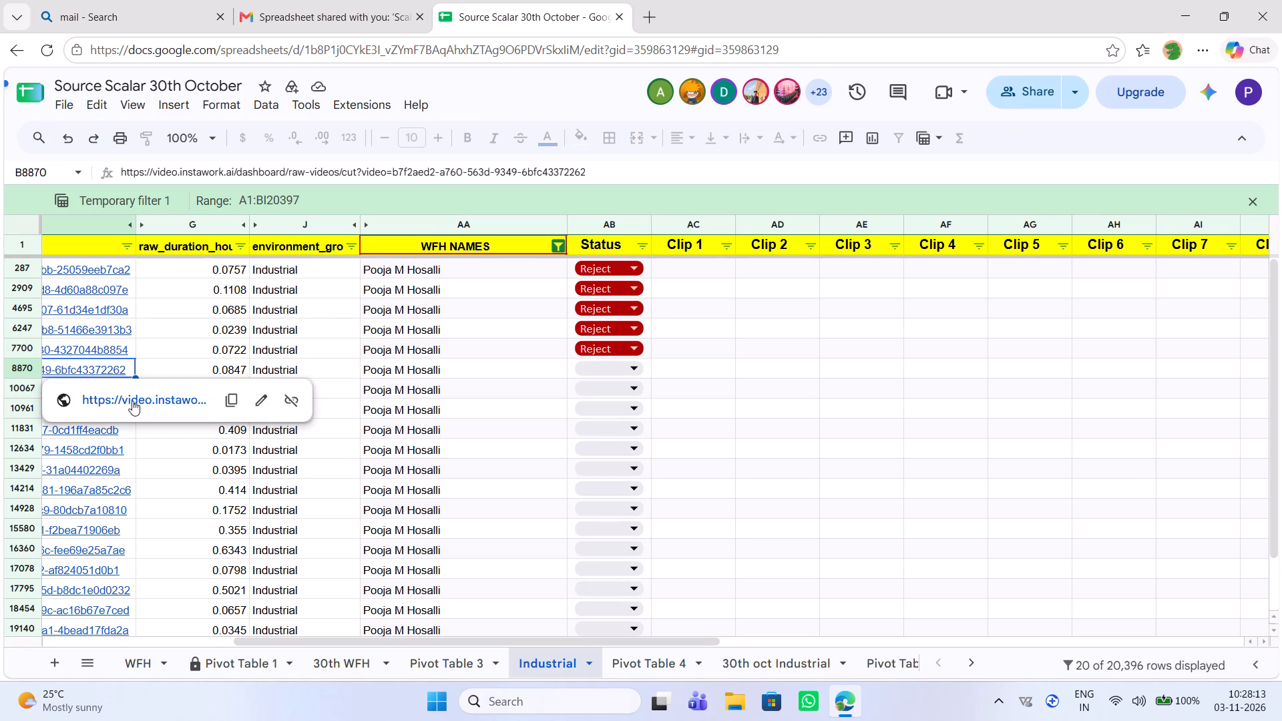
{"action": "left_click", "coordinate": [132, 401]}
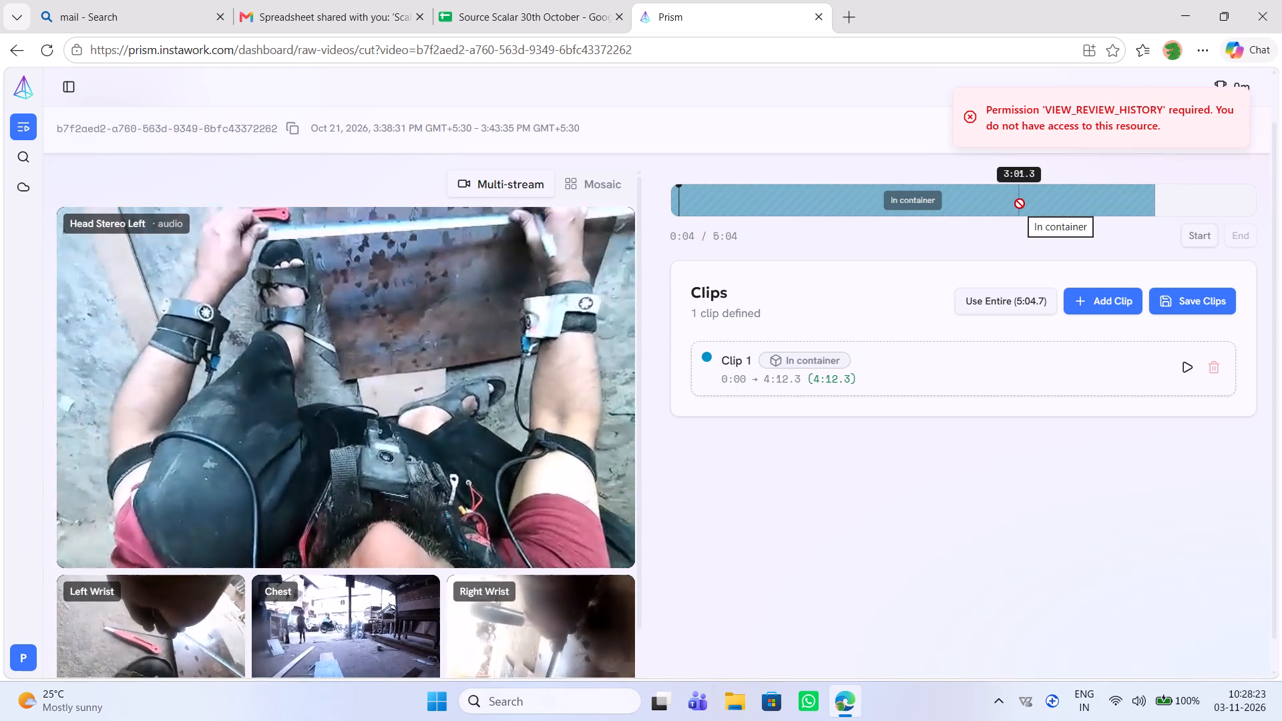
Examine the camera streams of row 8870's video from about 3:01 and in the section after Clip 1.
{"action": "left_click", "coordinate": [1020, 204]}
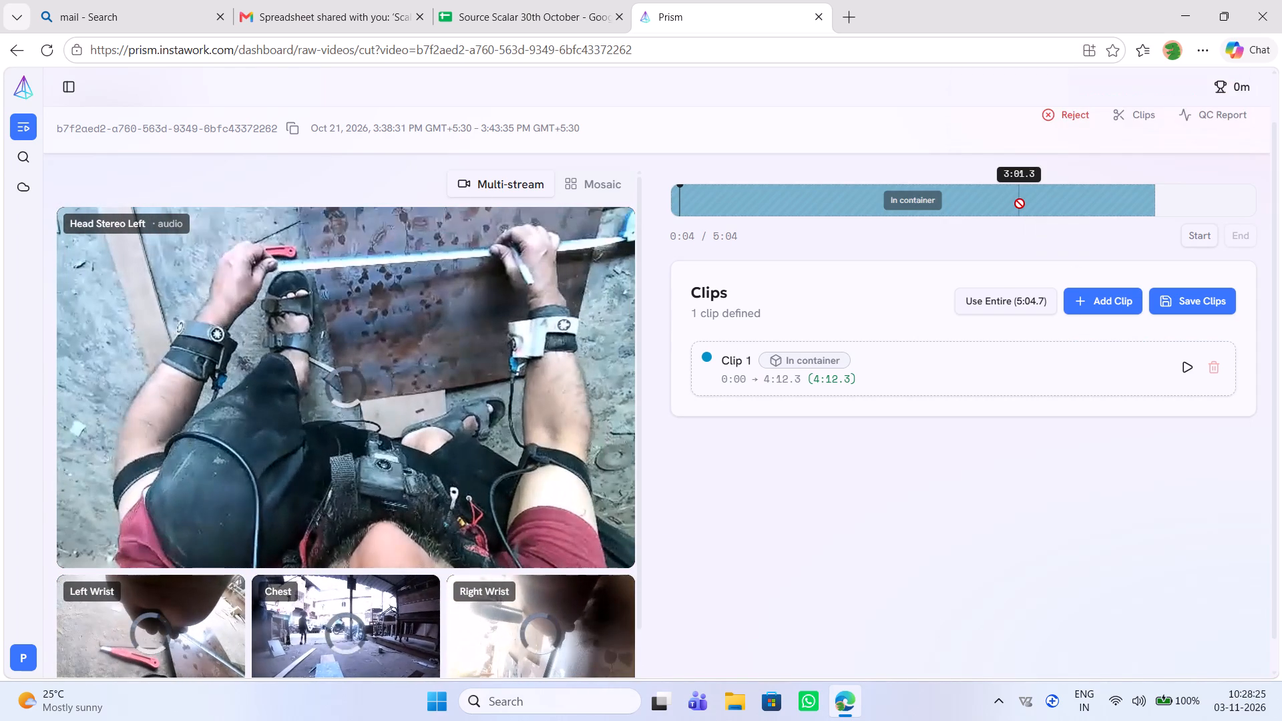
{"action": "left_click", "coordinate": [1009, 260]}
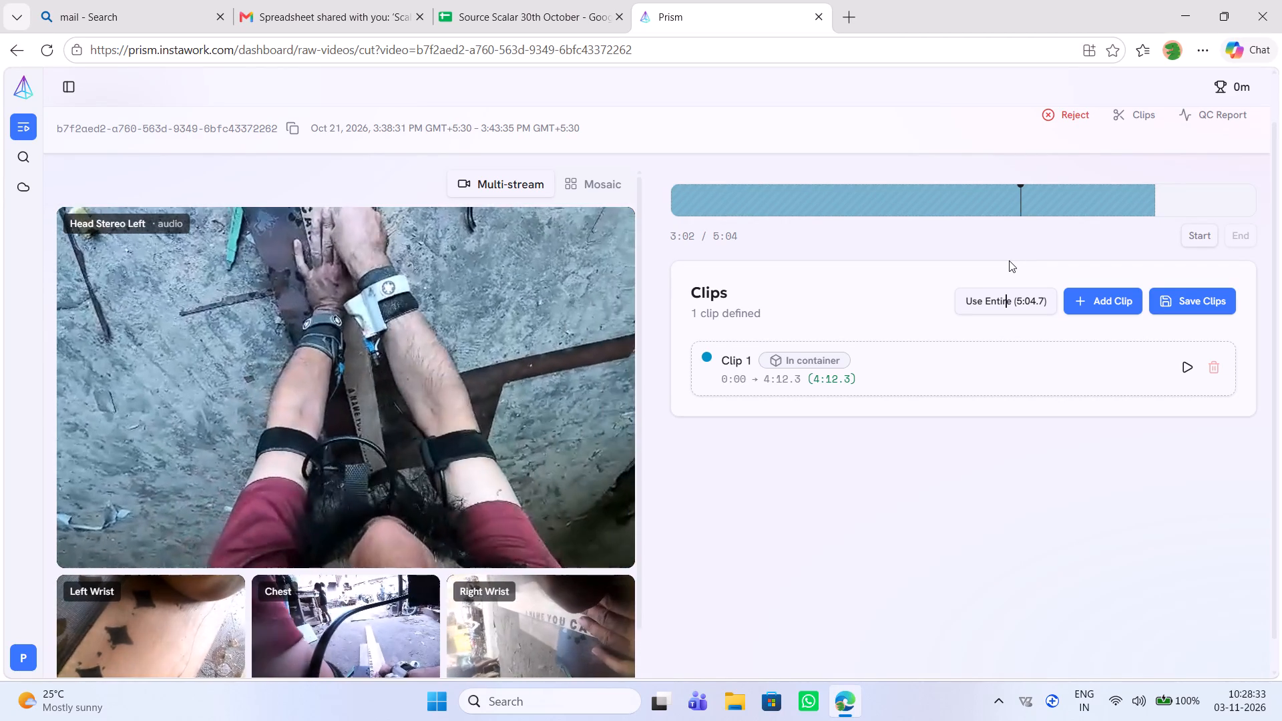
{"action": "left_click", "coordinate": [1189, 198]}
{"action": "left_click", "coordinate": [1131, 240]}
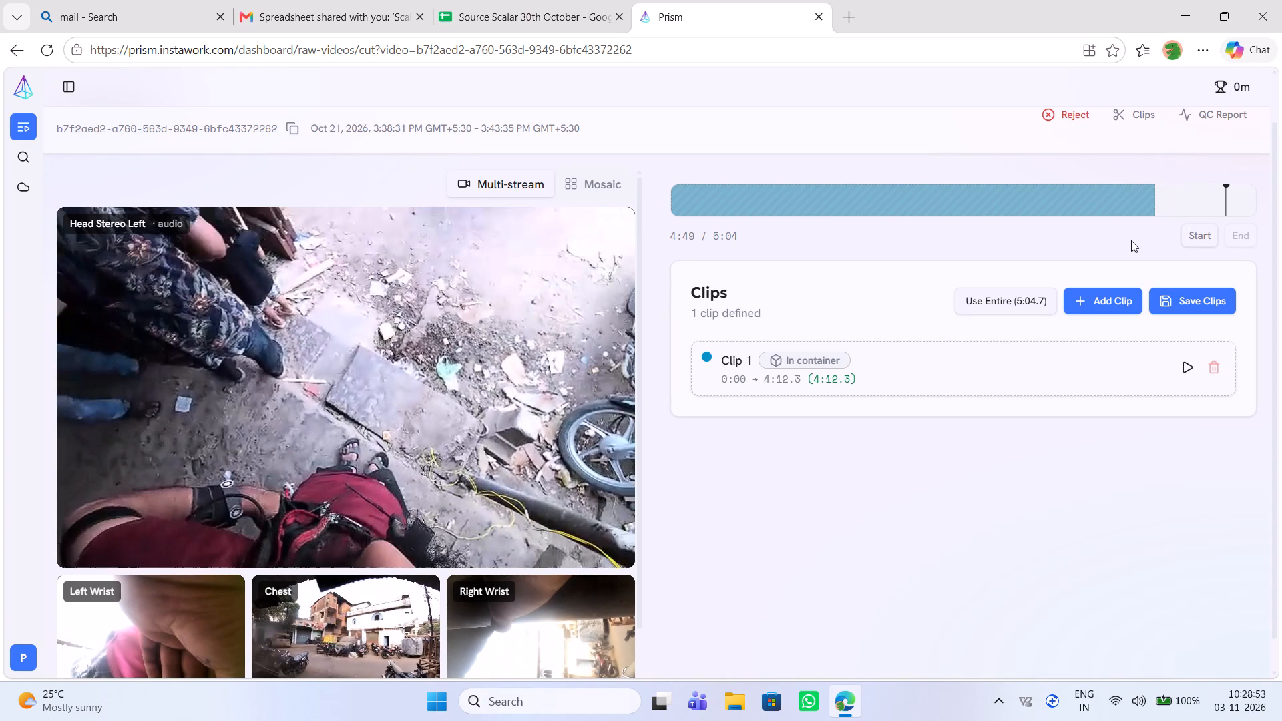
Examine the camera streams in the last seconds of row 8870's video, from about 5:02 to the end.
{"action": "left_click", "coordinate": [1252, 209]}
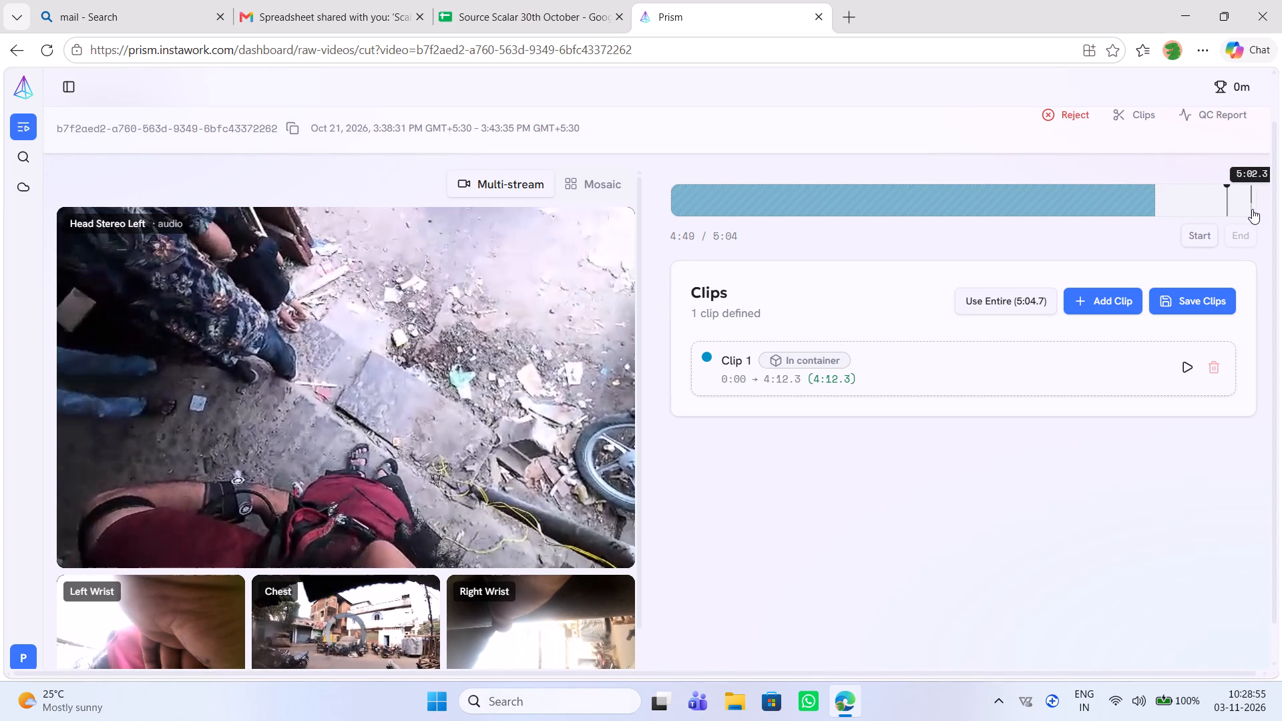
{"action": "left_click", "coordinate": [1187, 518]}
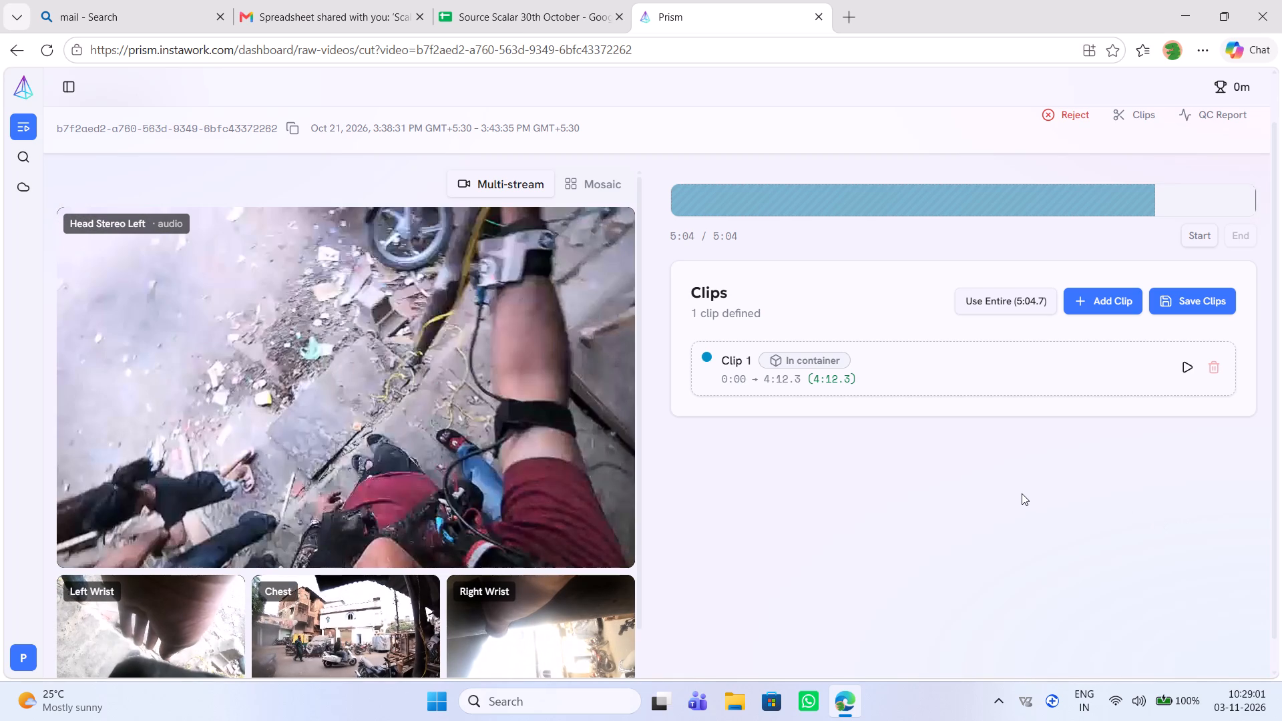
{"action": "scroll", "coordinate": [504, 352], "scroll_direction": "down", "scroll_amount": 1}
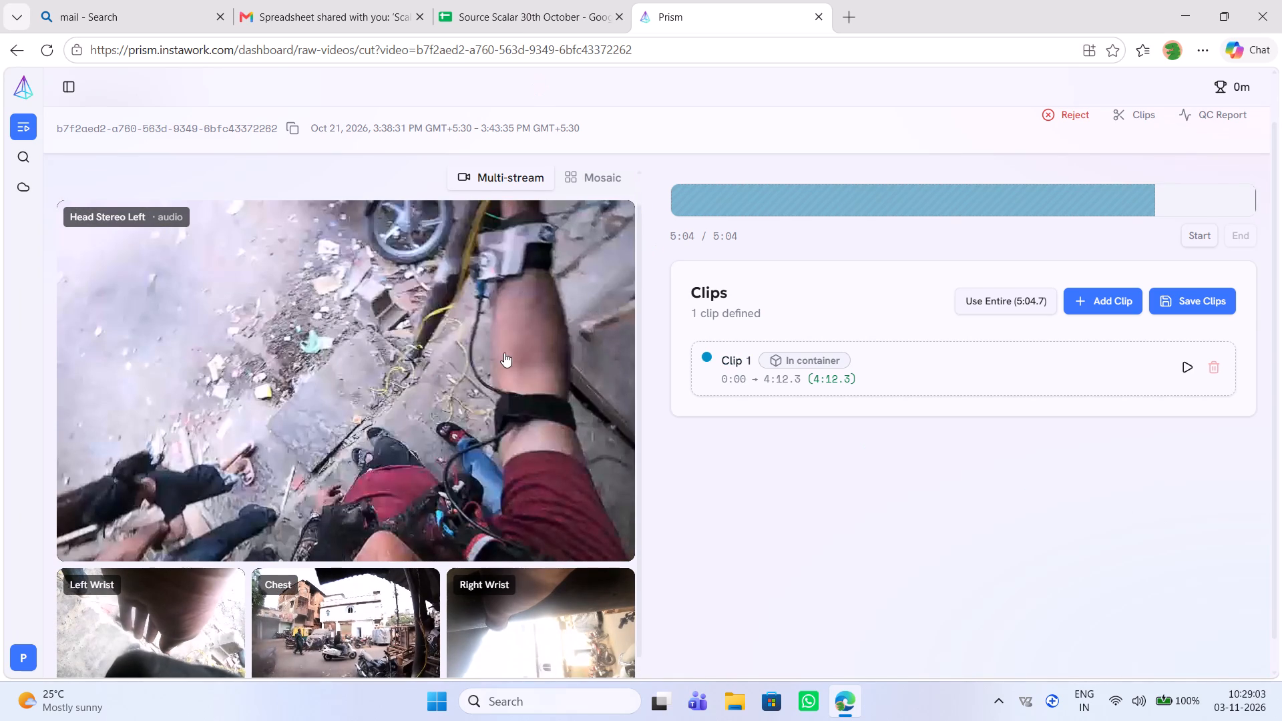
{"action": "scroll", "coordinate": [504, 352], "scroll_direction": "down", "scroll_amount": 1}
Back in the Industrial sheet, set row 8870's Status to Reject.
{"action": "left_click", "coordinate": [538, 17]}
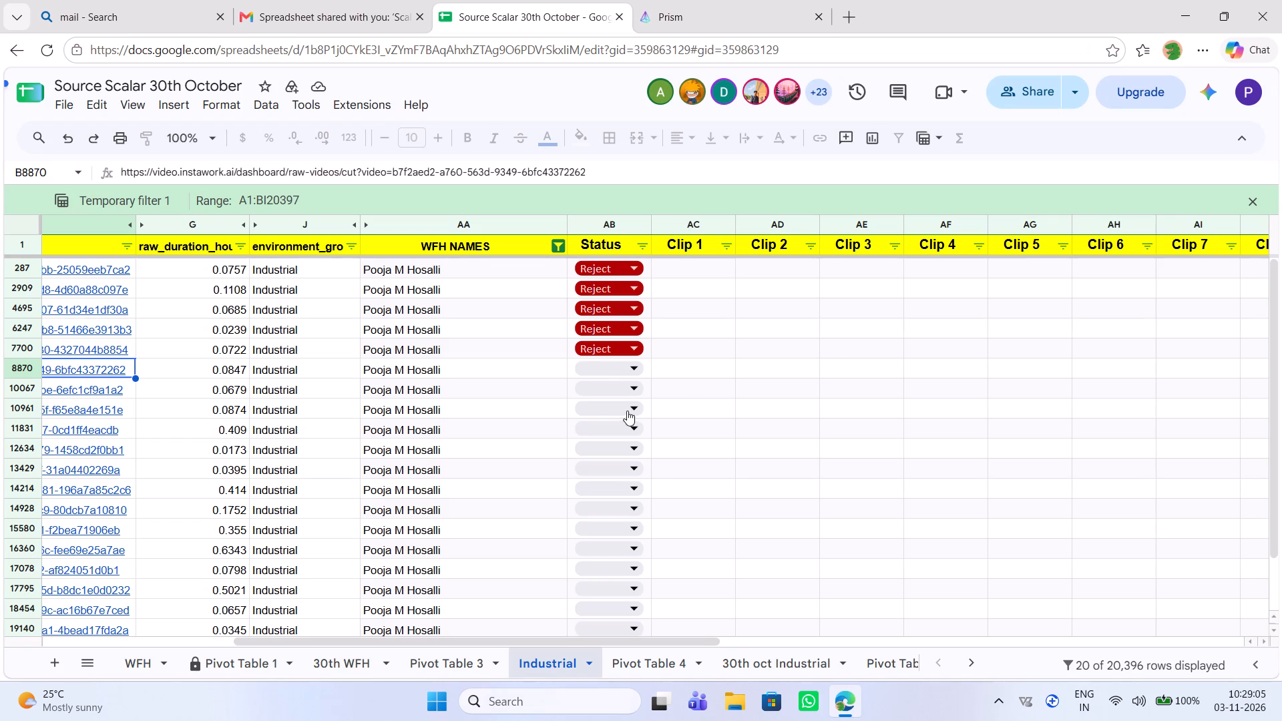
{"action": "left_click", "coordinate": [631, 367]}
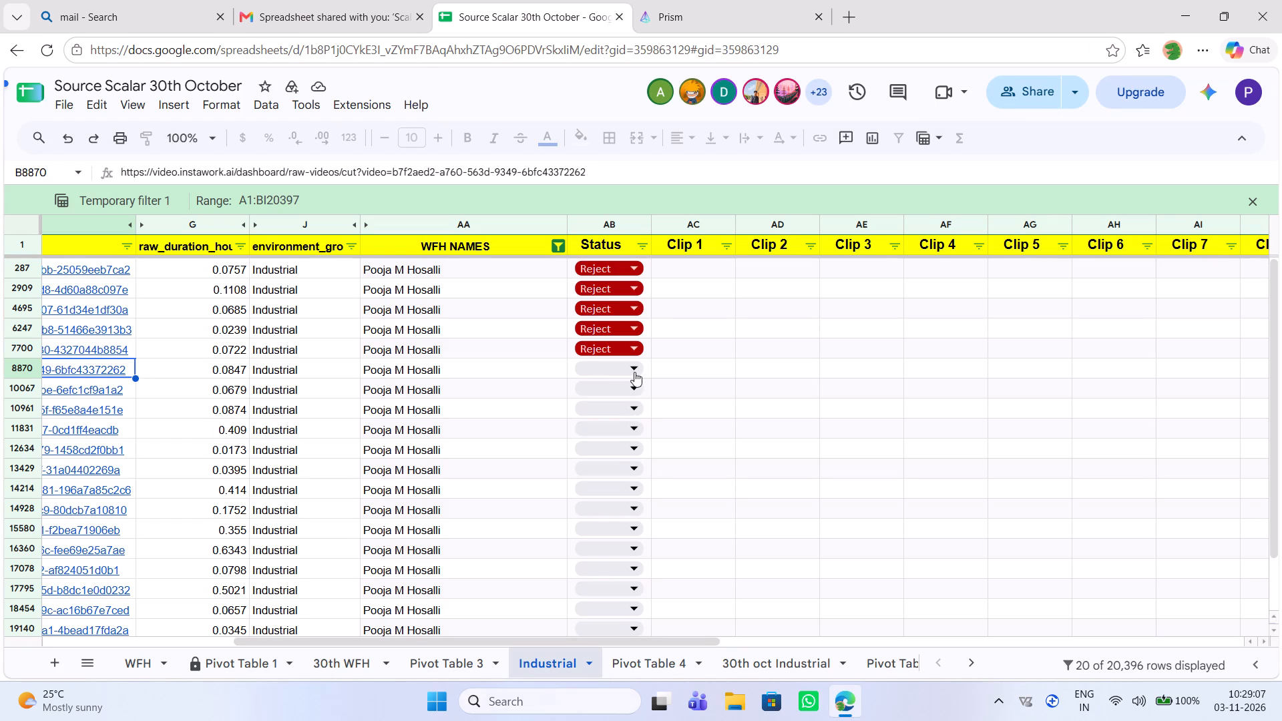
{"action": "left_click", "coordinate": [632, 365]}
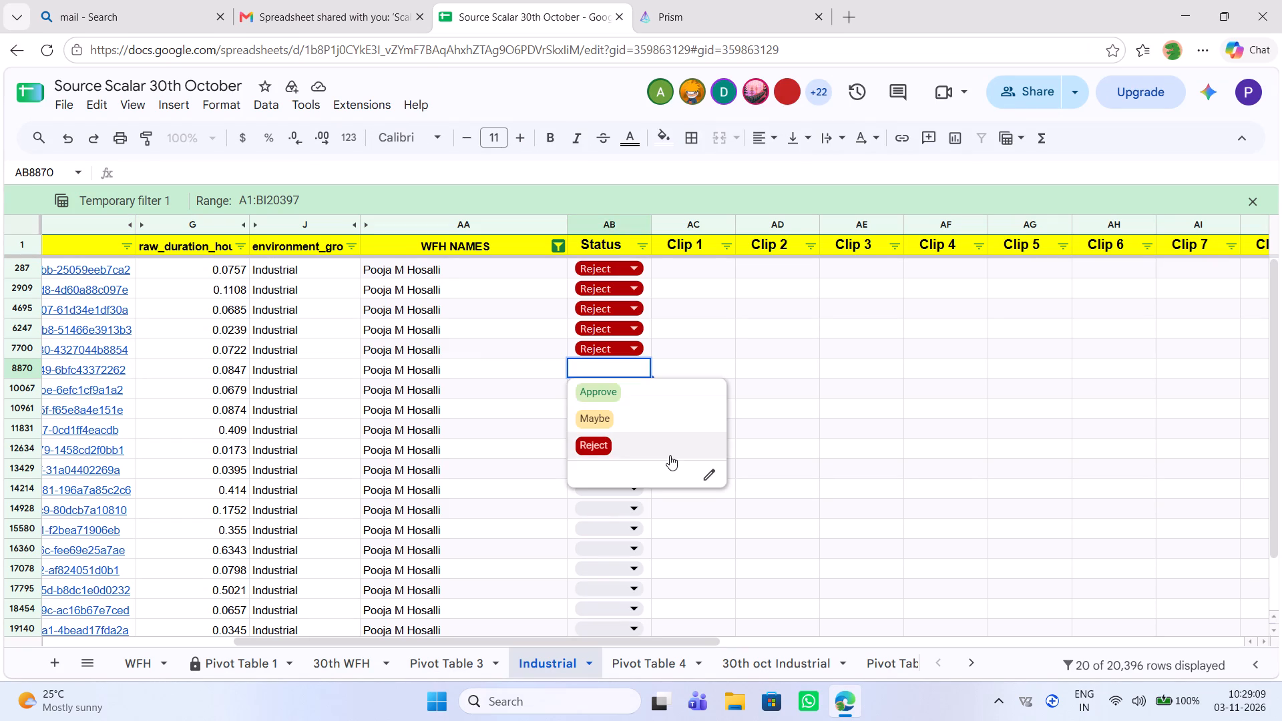
{"action": "left_click", "coordinate": [670, 455]}
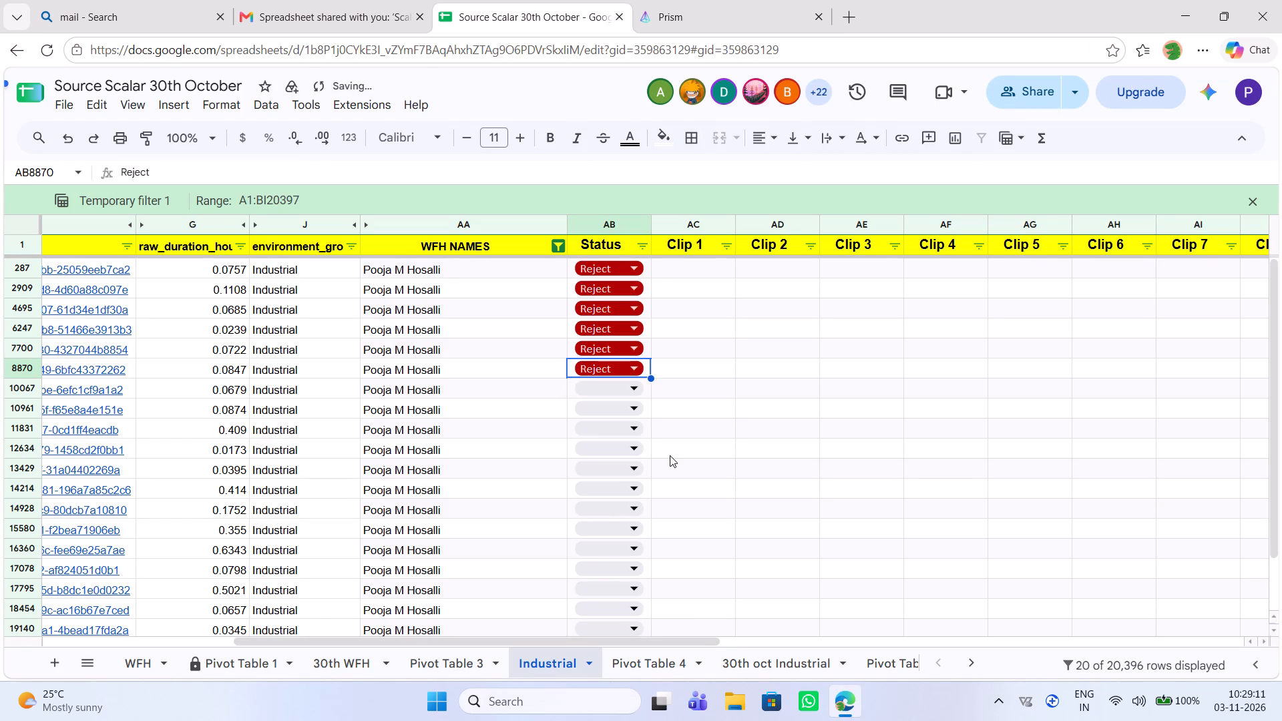
Set row 8870's Segment to exposure issue.
{"action": "scroll", "coordinate": [670, 455], "scroll_direction": "left", "scroll_amount": 7}
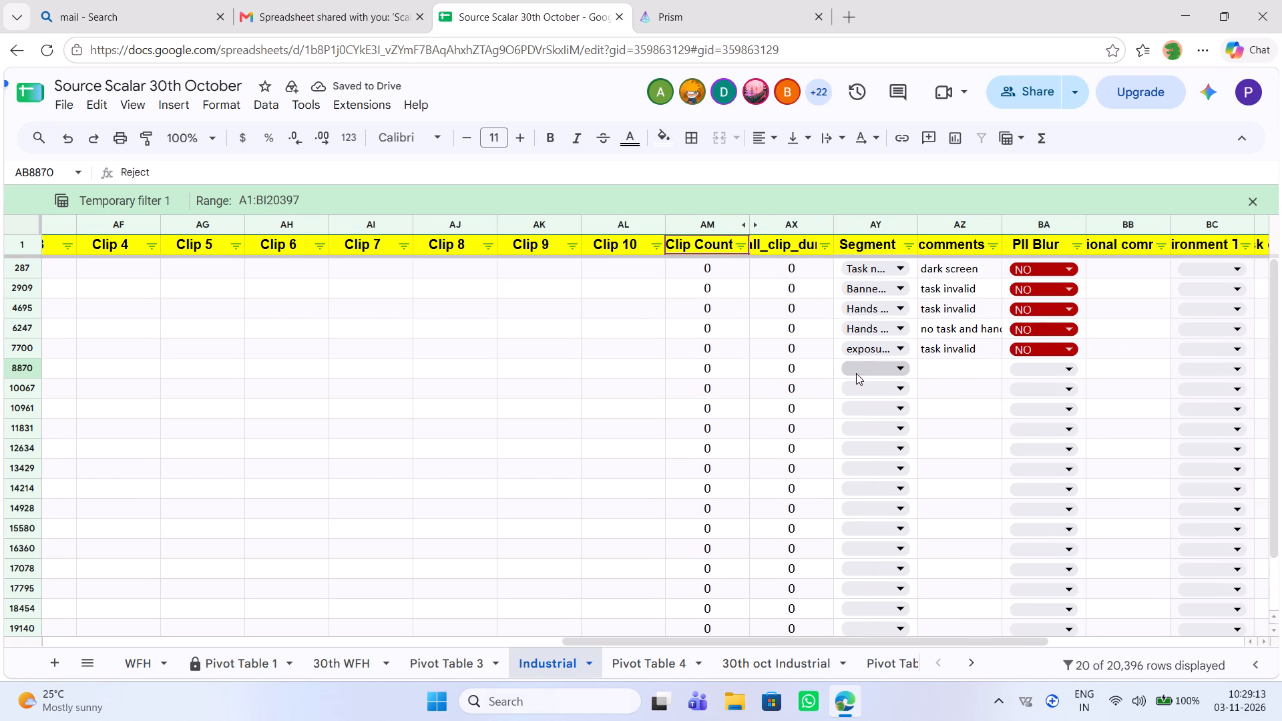
{"action": "left_click", "coordinate": [856, 373]}
{"action": "scroll", "coordinate": [879, 606], "scroll_direction": "down", "scroll_amount": 1}
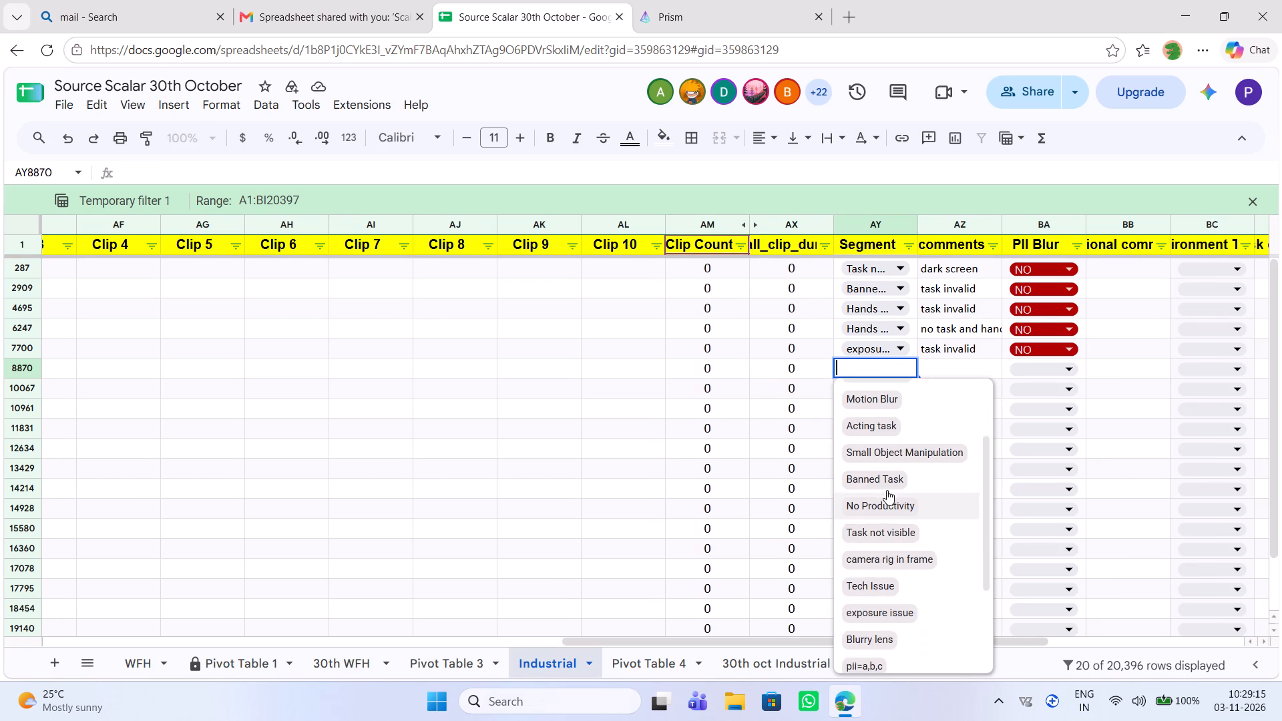
{"action": "scroll", "coordinate": [887, 490], "scroll_direction": "up", "scroll_amount": 1}
{"action": "scroll", "coordinate": [911, 595], "scroll_direction": "down", "scroll_amount": 2}
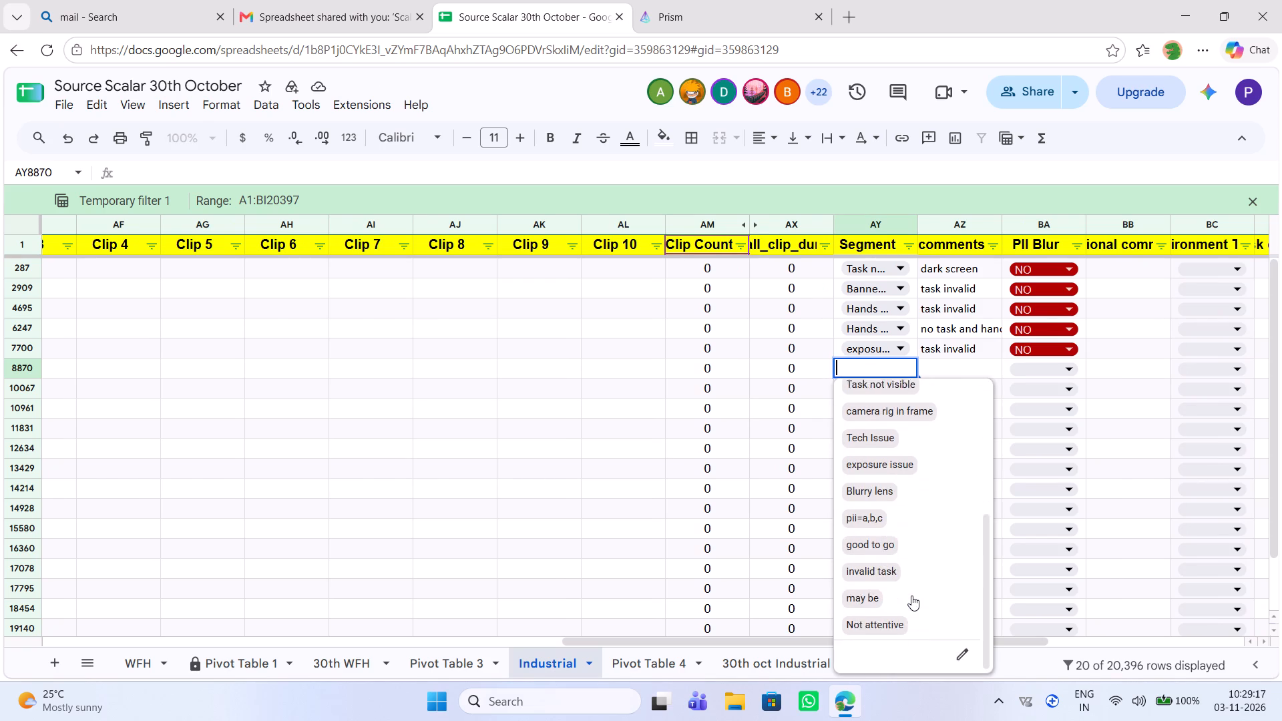
{"action": "left_click", "coordinate": [909, 471]}
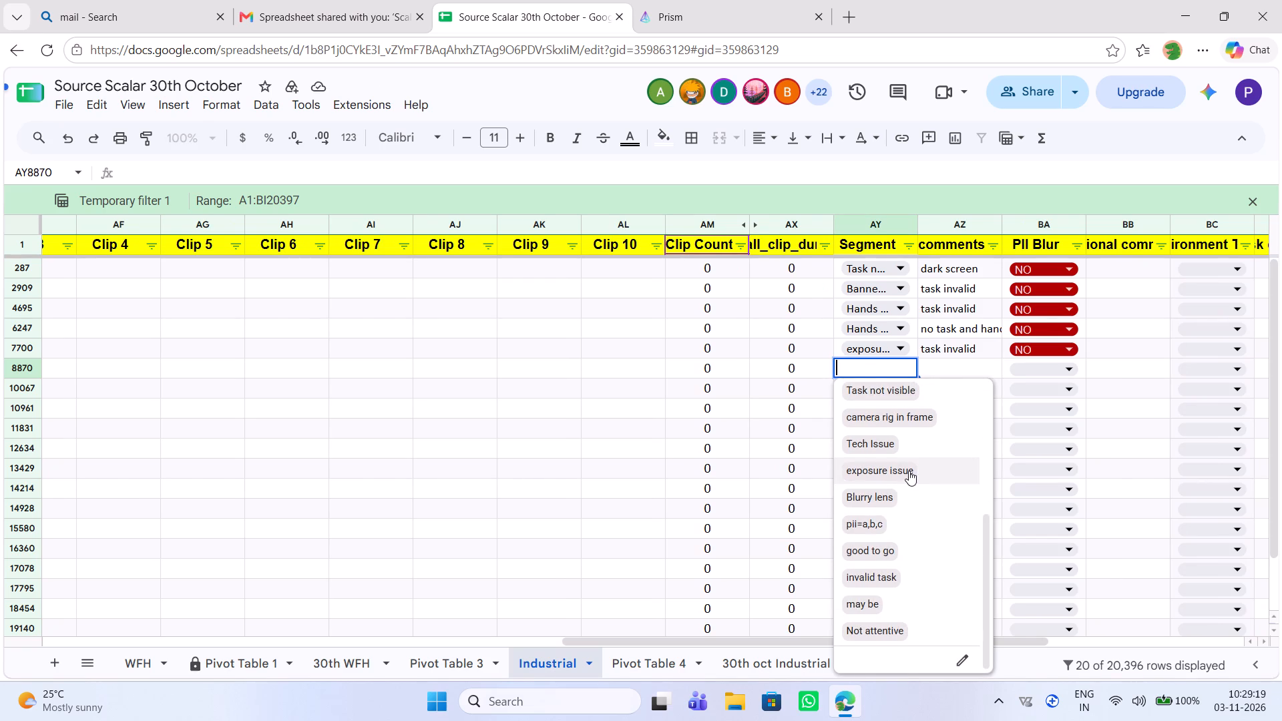
Enter the comment "task invalid" for row 8870 and set its PII Blur to NO.
{"action": "left_click", "coordinate": [946, 371]}
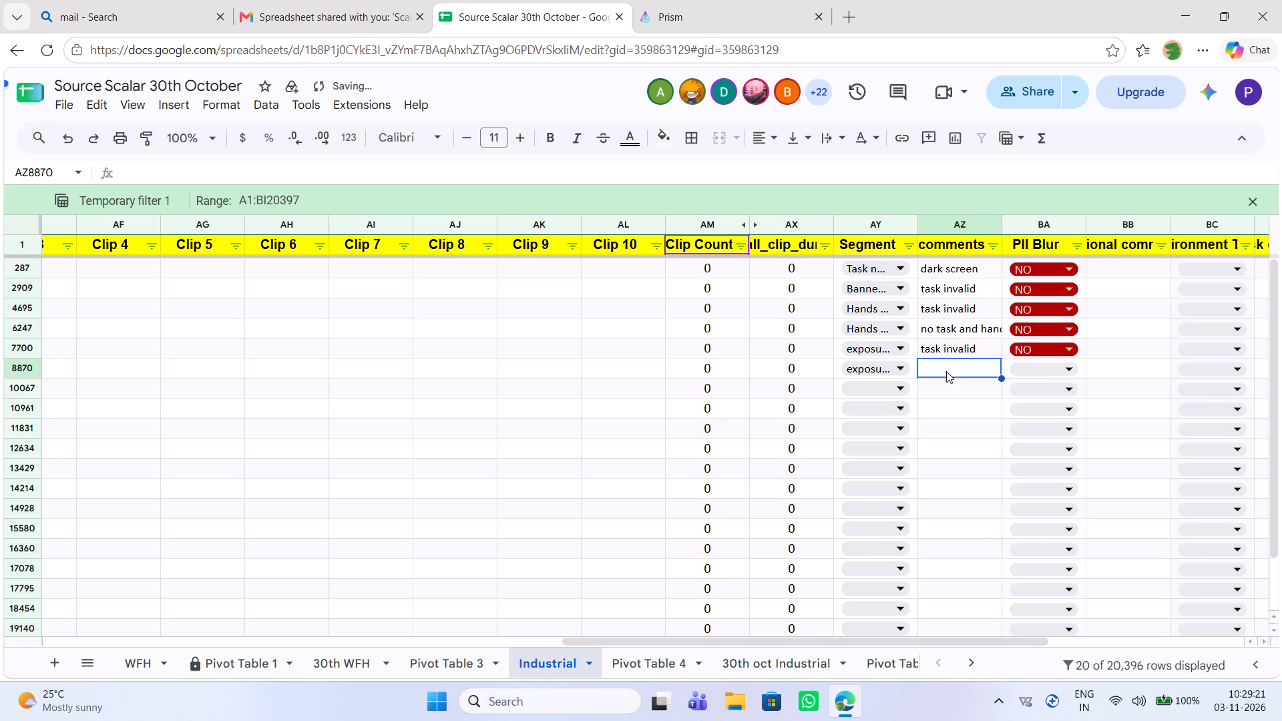
{"action": "key", "text": "ctrl+v"}
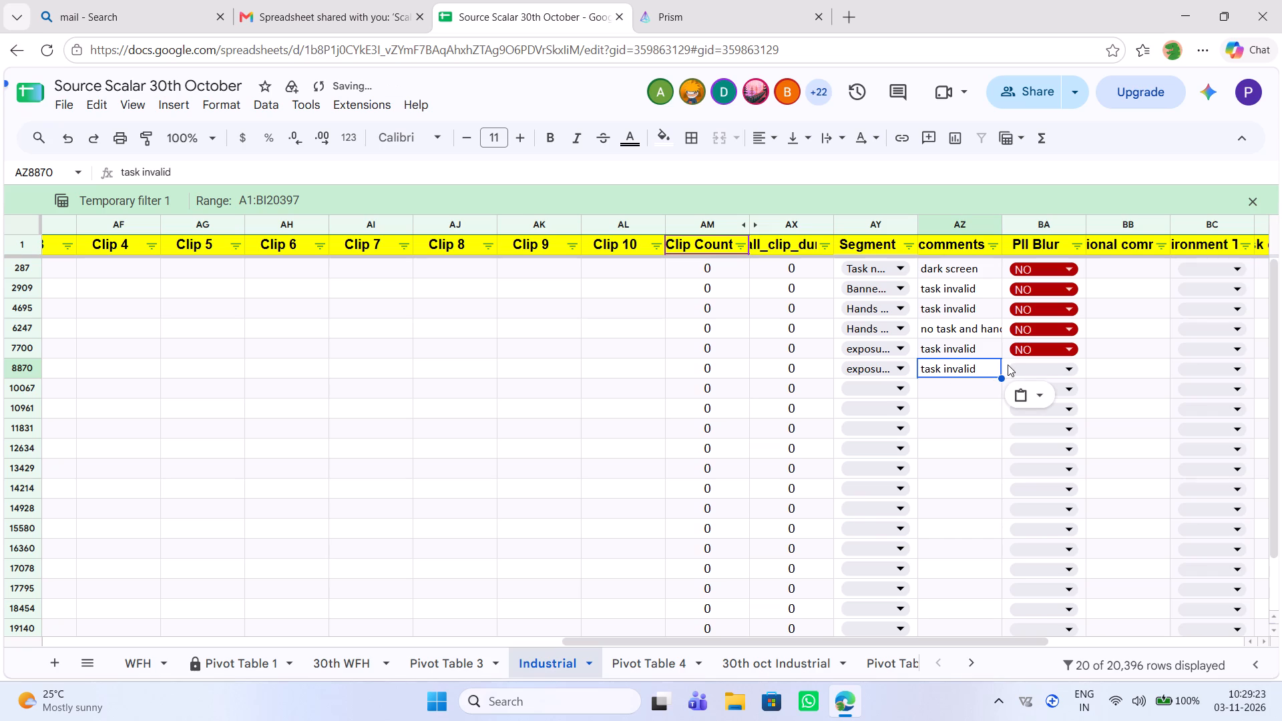
{"action": "left_click", "coordinate": [1018, 367]}
{"action": "left_click", "coordinate": [1041, 418]}
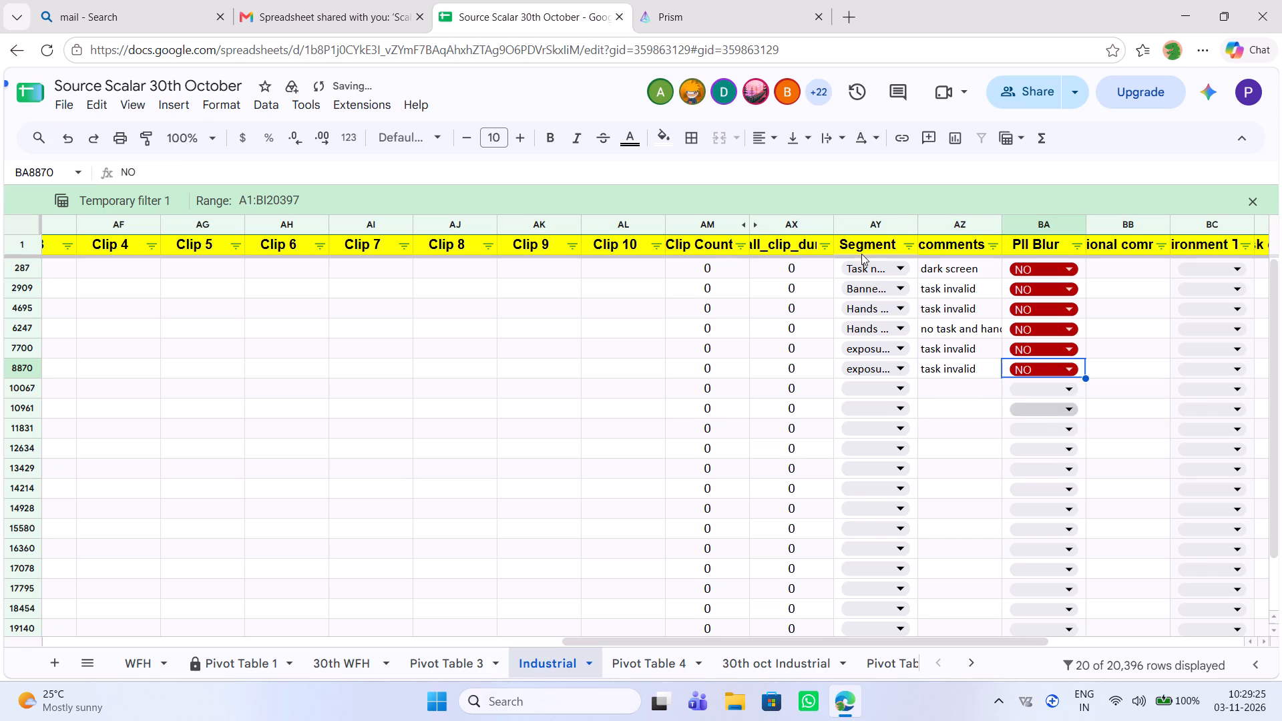
Close the reviewed video in Prism and open row 10067's linked video from the sheet.
{"action": "left_click", "coordinate": [690, 21]}
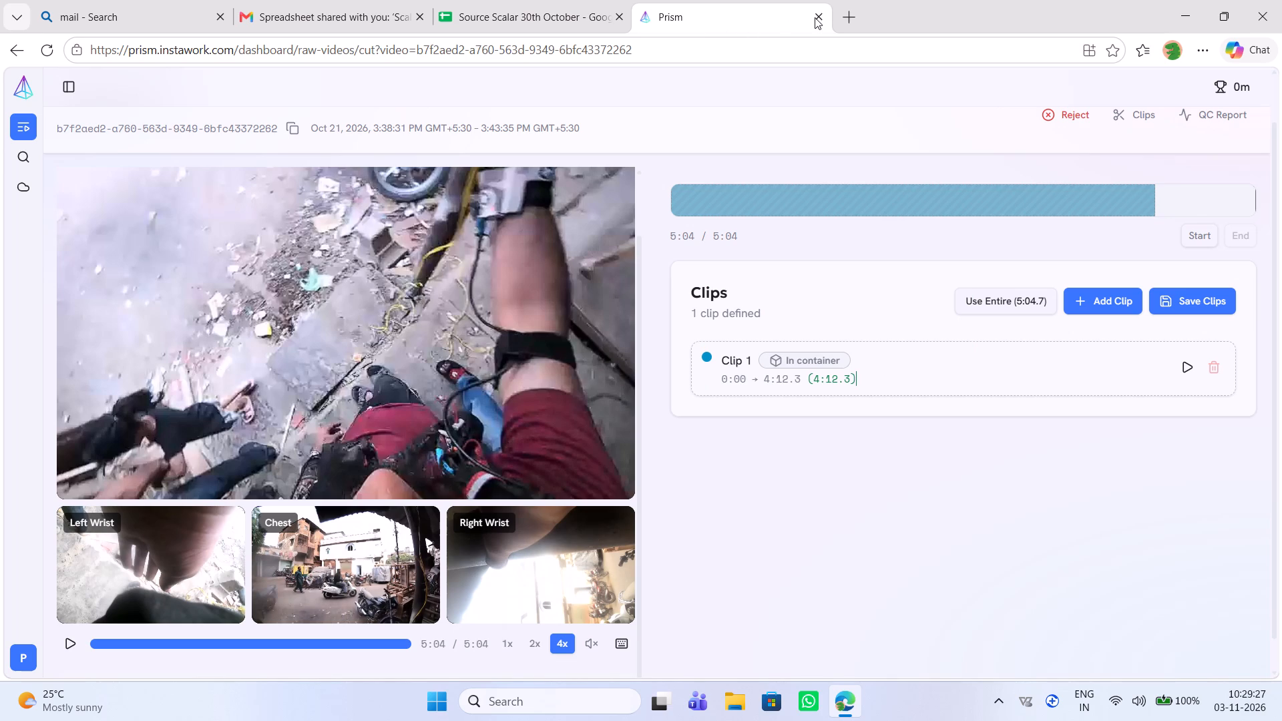
{"action": "left_click", "coordinate": [815, 17]}
{"action": "scroll", "coordinate": [563, 398], "scroll_direction": "right", "scroll_amount": 2}
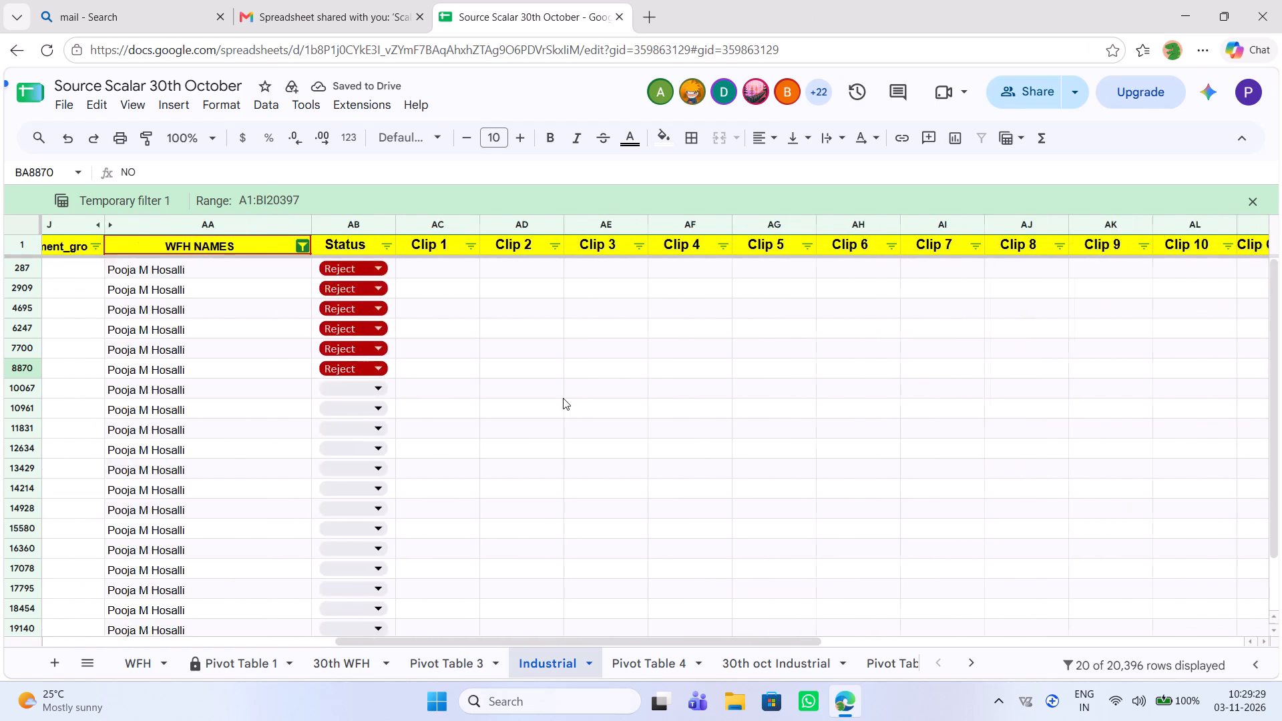
{"action": "scroll", "coordinate": [563, 398], "scroll_direction": "right", "scroll_amount": 4}
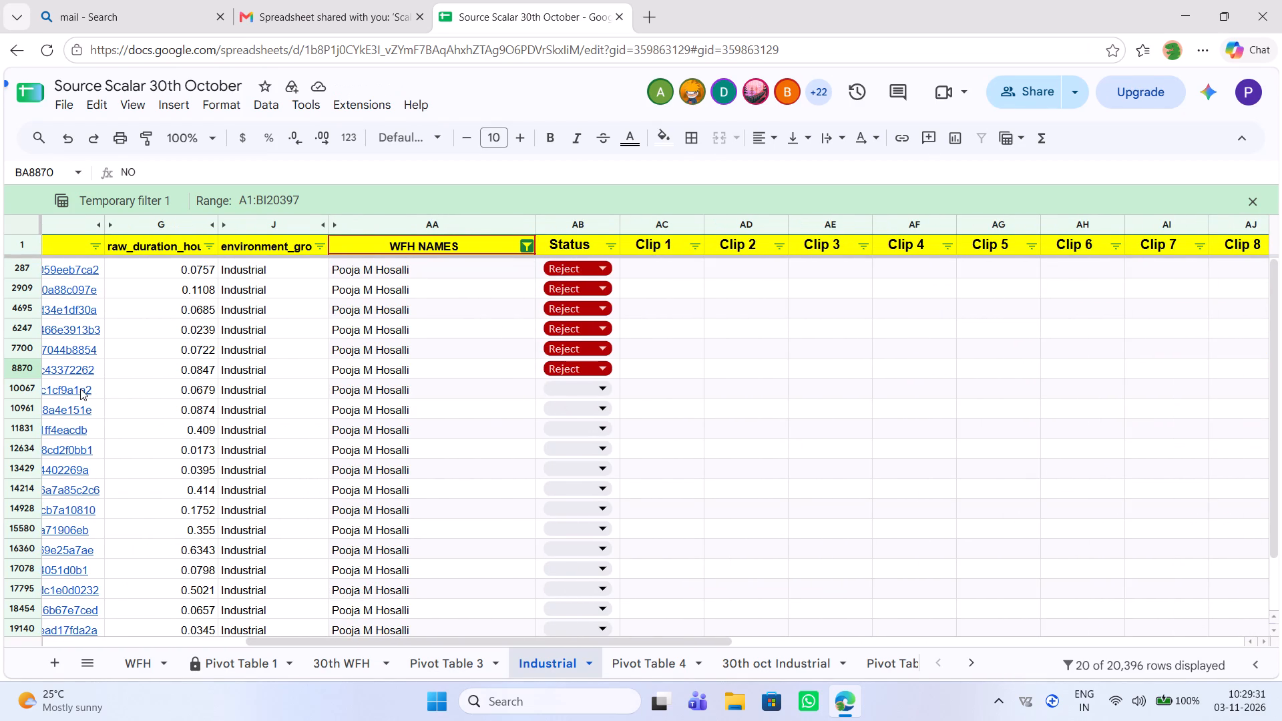
{"action": "left_click", "coordinate": [80, 389]}
{"action": "left_click", "coordinate": [110, 415]}
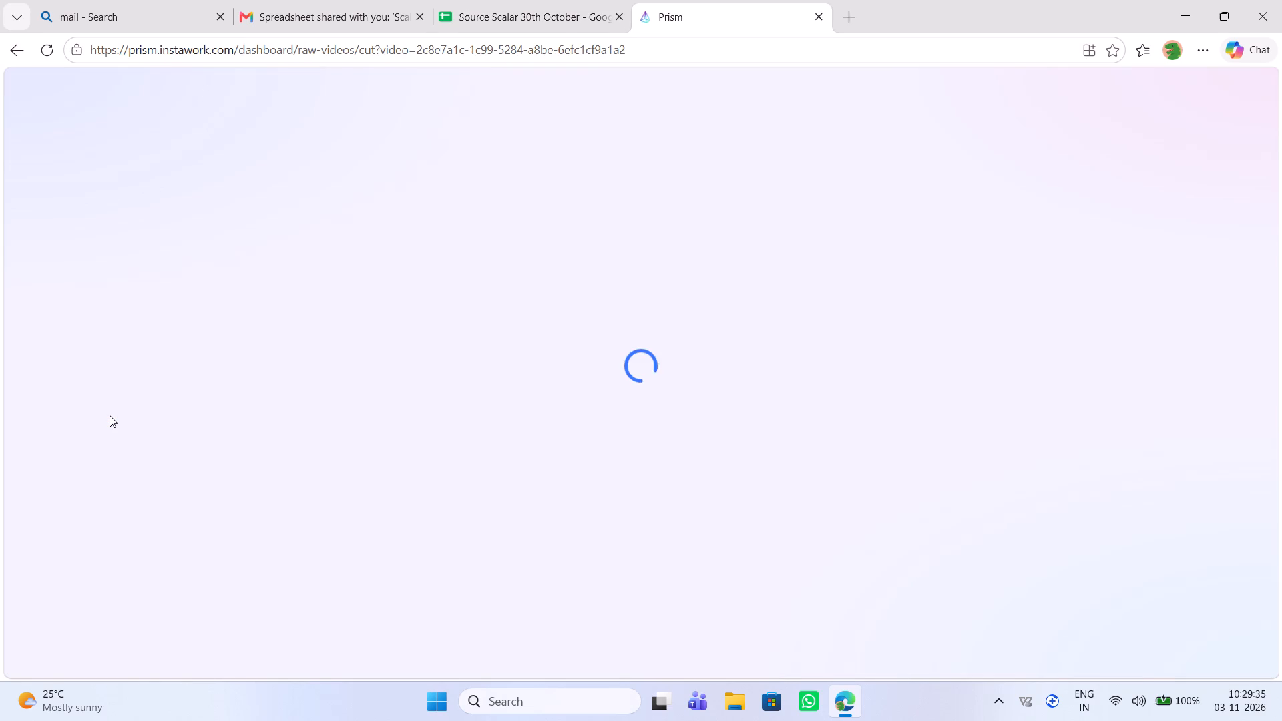
Play row 10067's video and examine its head, wrist and chest camera streams.
{"action": "scroll", "coordinate": [357, 447], "scroll_direction": "down", "scroll_amount": 1}
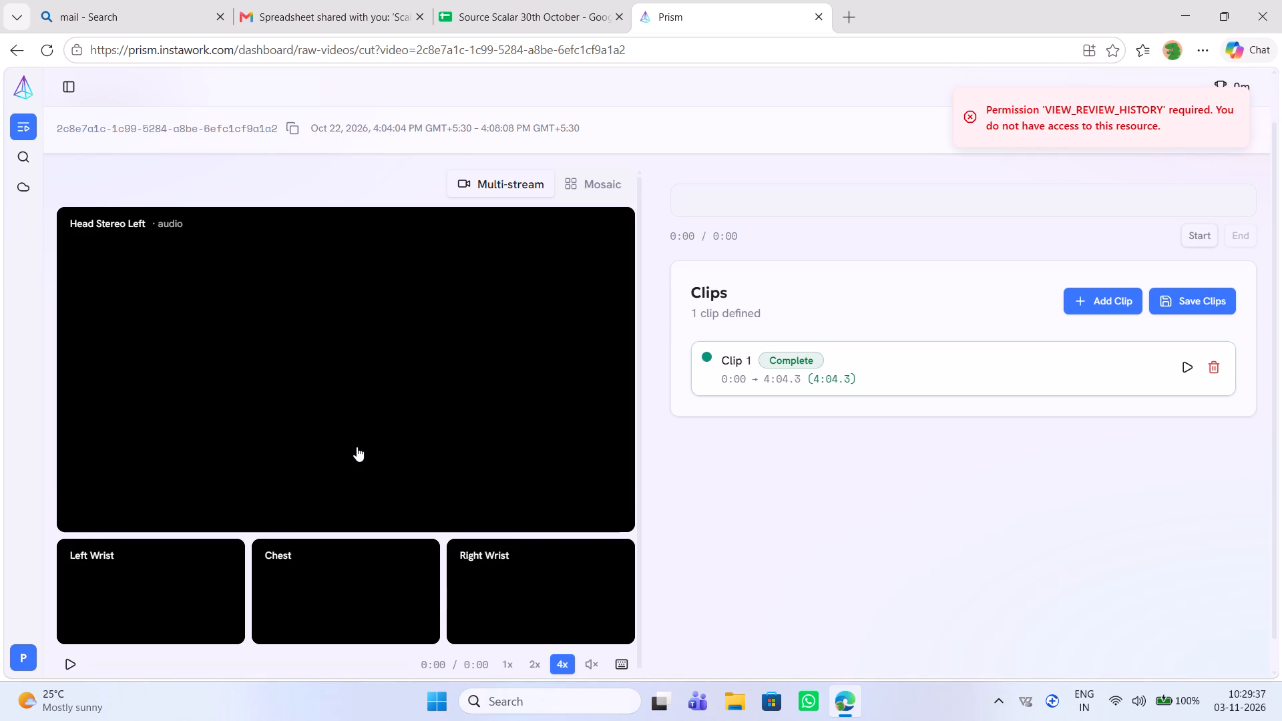
{"action": "scroll", "coordinate": [357, 447], "scroll_direction": "down", "scroll_amount": 1}
{"action": "left_click", "coordinate": [525, 469]}
{"action": "left_click", "coordinate": [847, 531]}
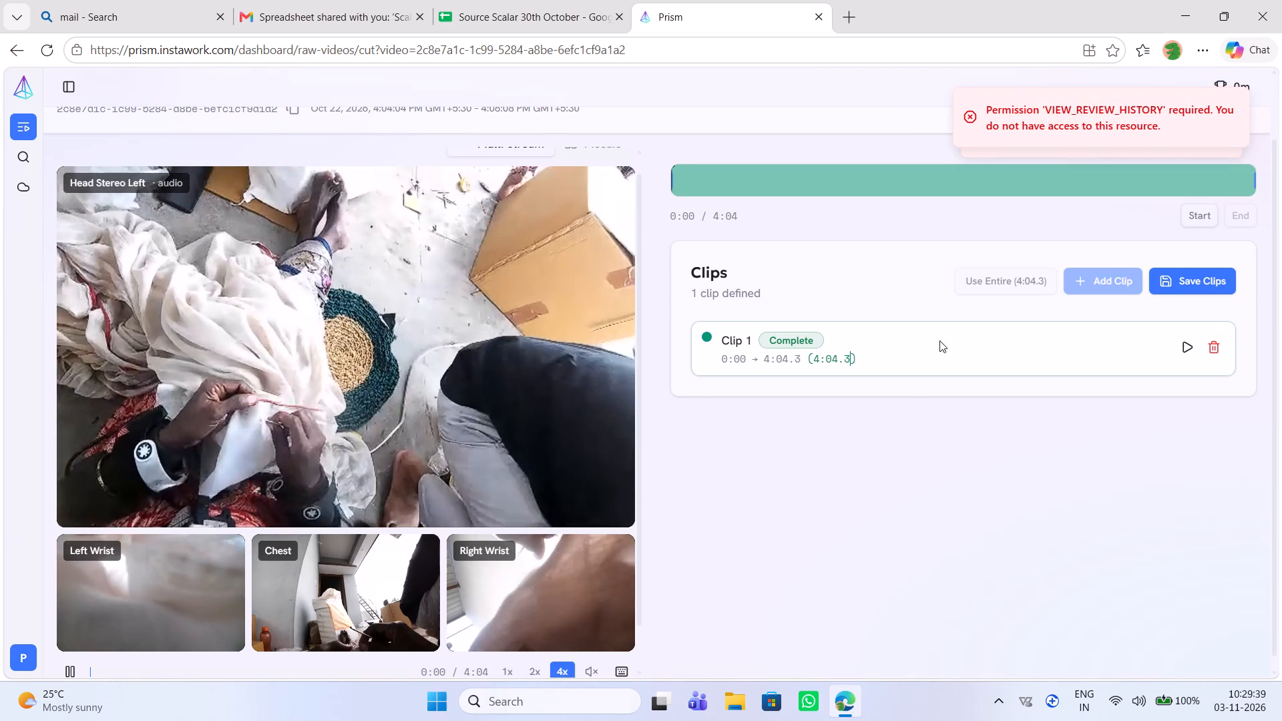
{"action": "left_click", "coordinate": [974, 184]}
{"action": "left_click", "coordinate": [1020, 223]}
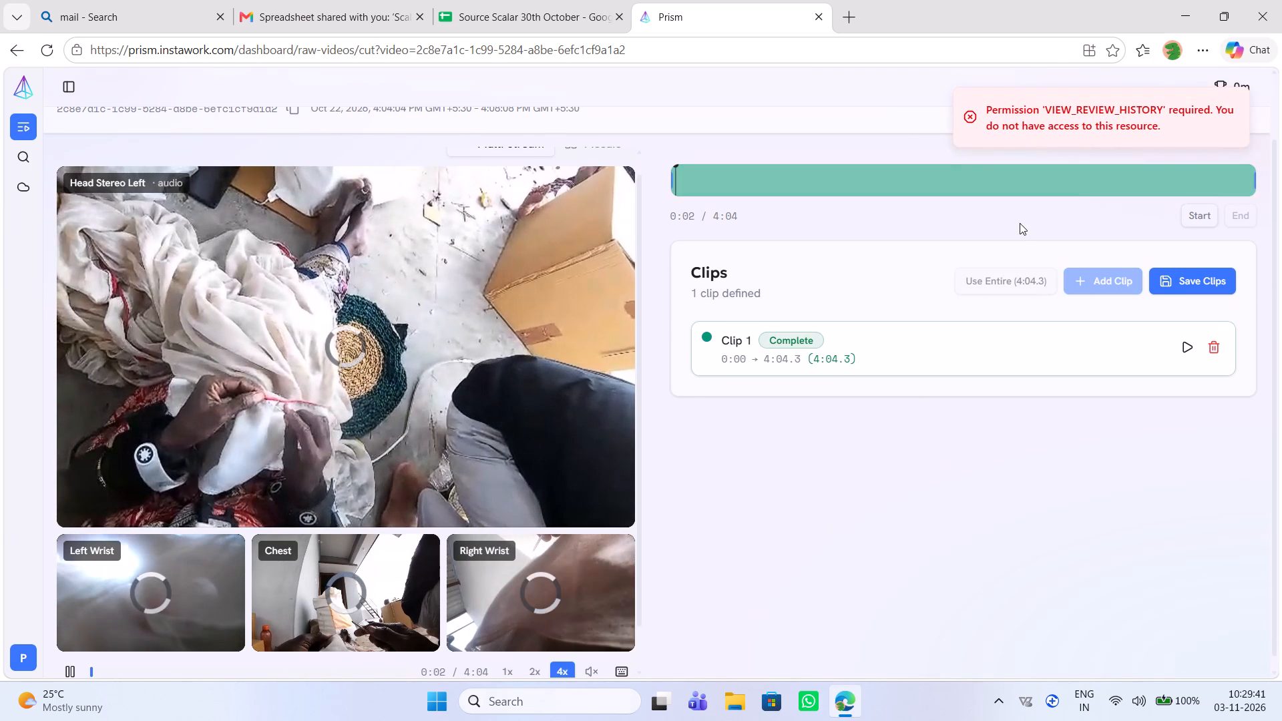
{"action": "scroll", "coordinate": [466, 243], "scroll_direction": "down", "scroll_amount": 2}
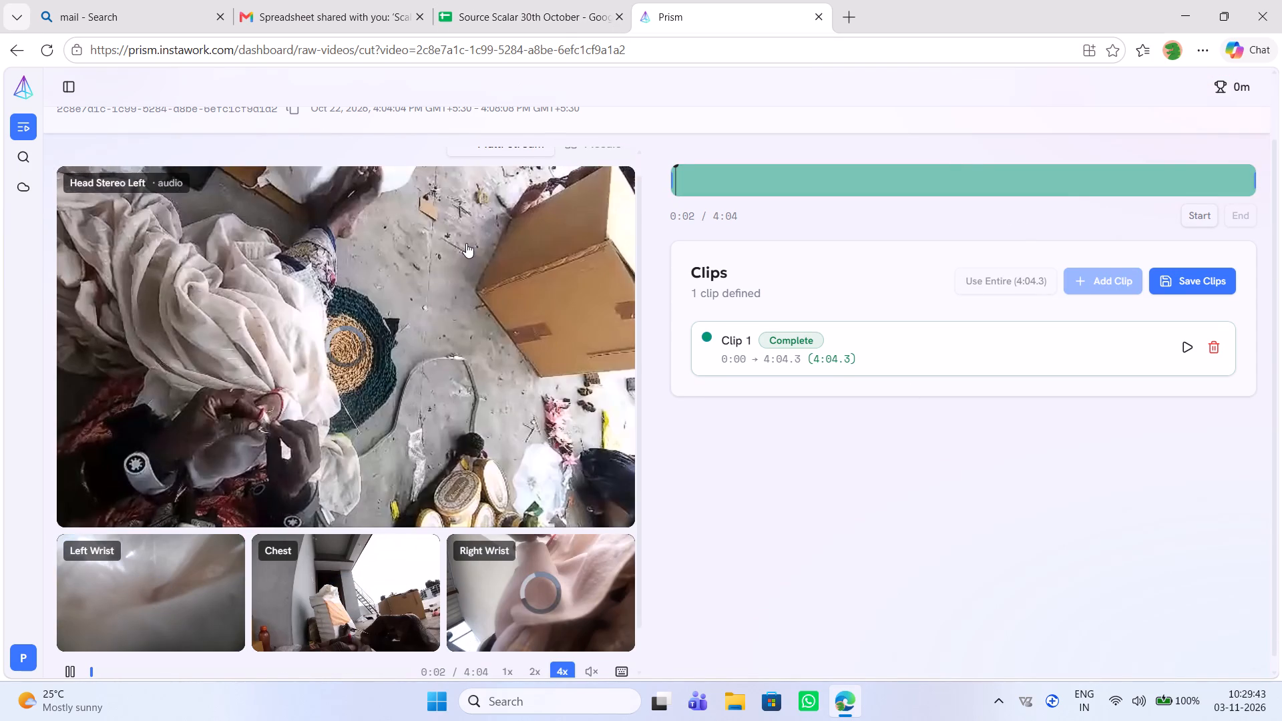
Return to the Industrial sheet and set row 10067's Status to Reject.
{"action": "left_click", "coordinate": [543, 22]}
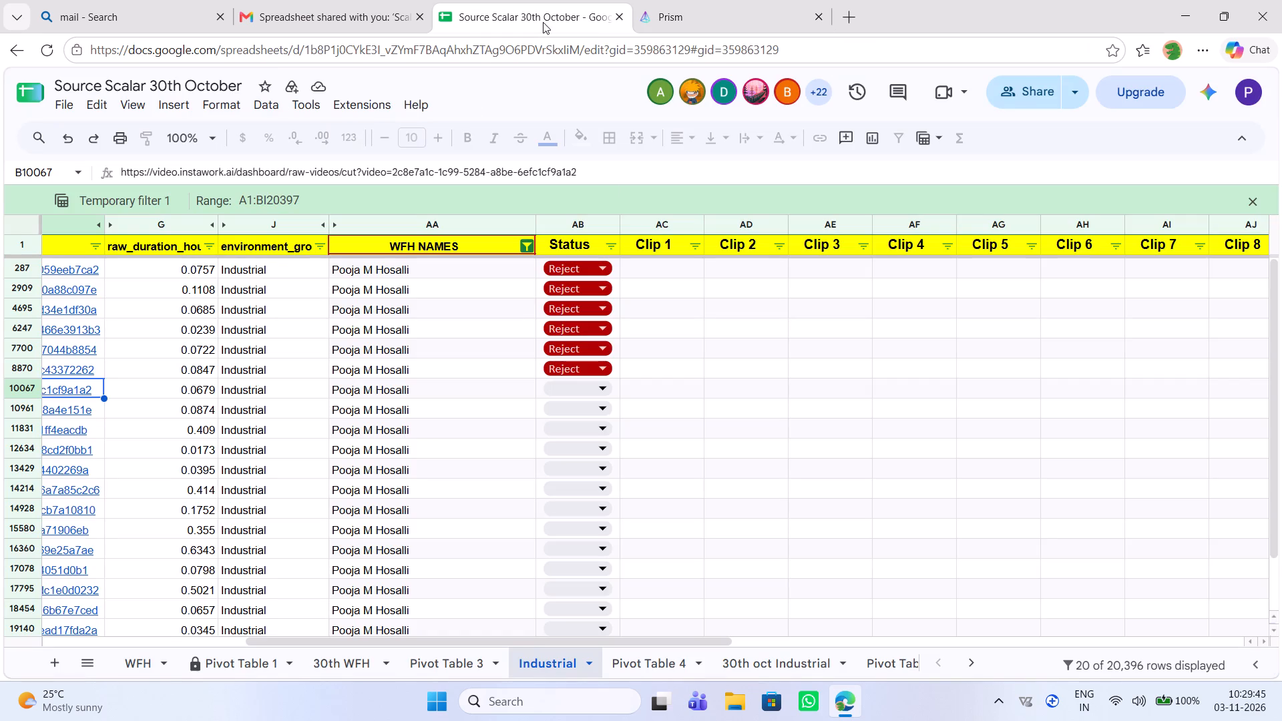
{"action": "left_click", "coordinate": [604, 389]}
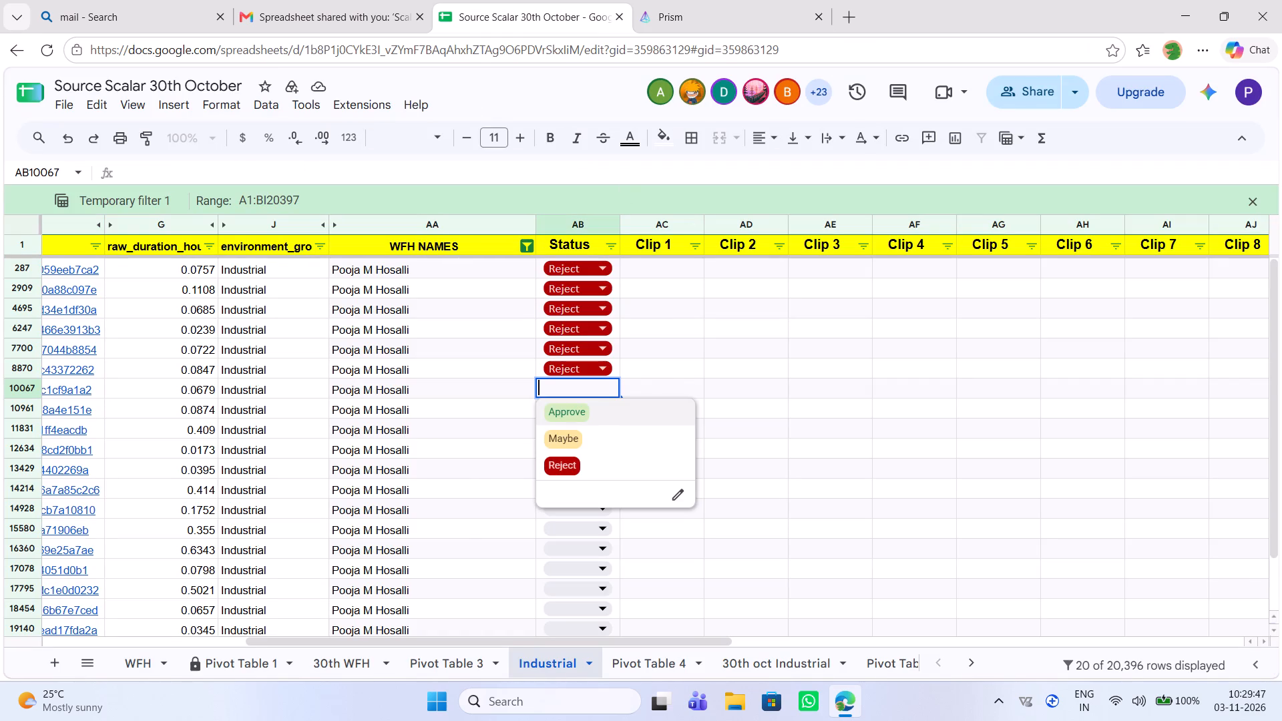
{"action": "left_click", "coordinate": [636, 456]}
Set row 10067's Segment to Banned Task.
{"action": "scroll", "coordinate": [636, 456], "scroll_direction": "left", "scroll_amount": 6}
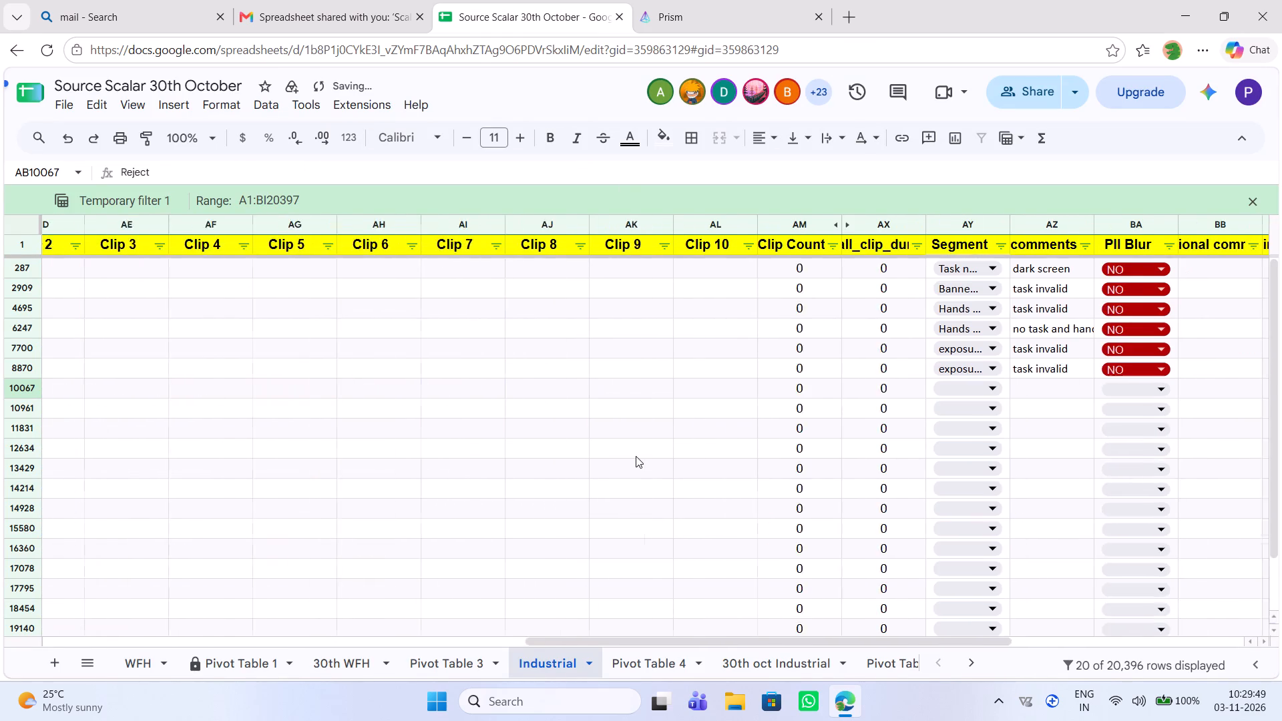
{"action": "left_click_drag", "start_coordinate": [845, 394], "coordinate": [849, 571]}
{"action": "scroll", "coordinate": [849, 571], "scroll_direction": "down", "scroll_amount": 1}
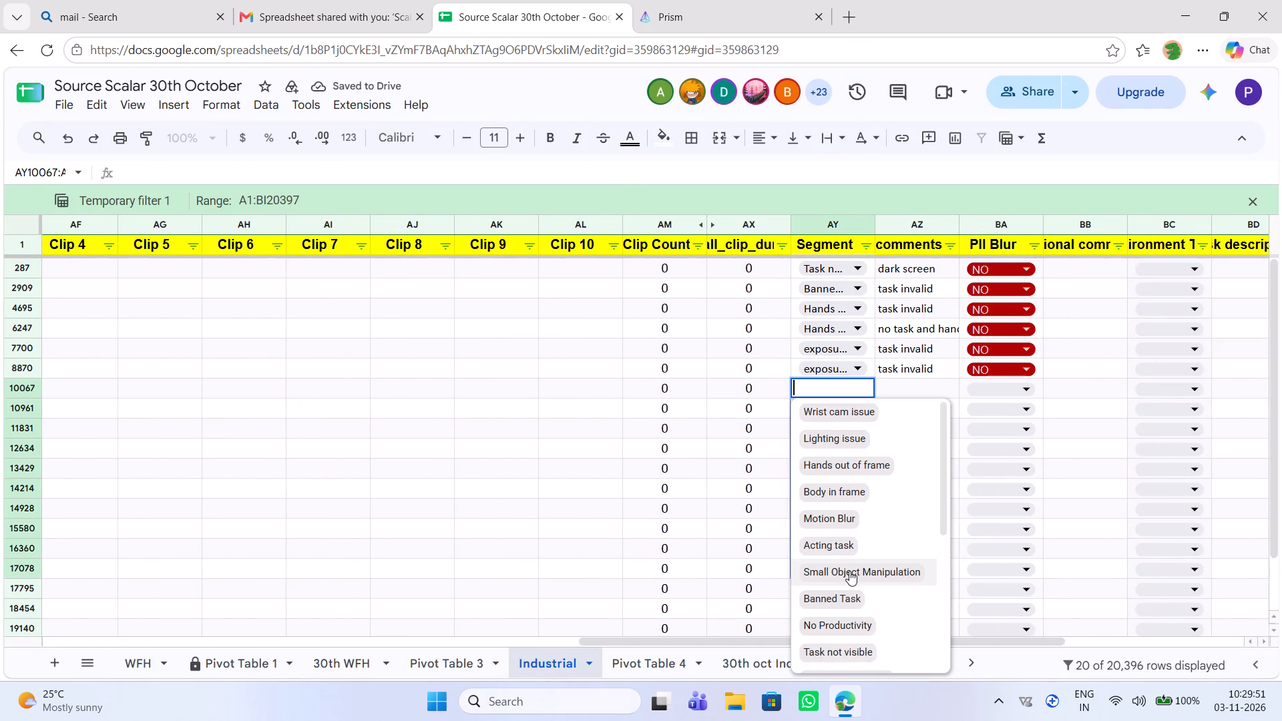
{"action": "scroll", "coordinate": [849, 571], "scroll_direction": "down", "scroll_amount": 1}
{"action": "left_click", "coordinate": [849, 571]}
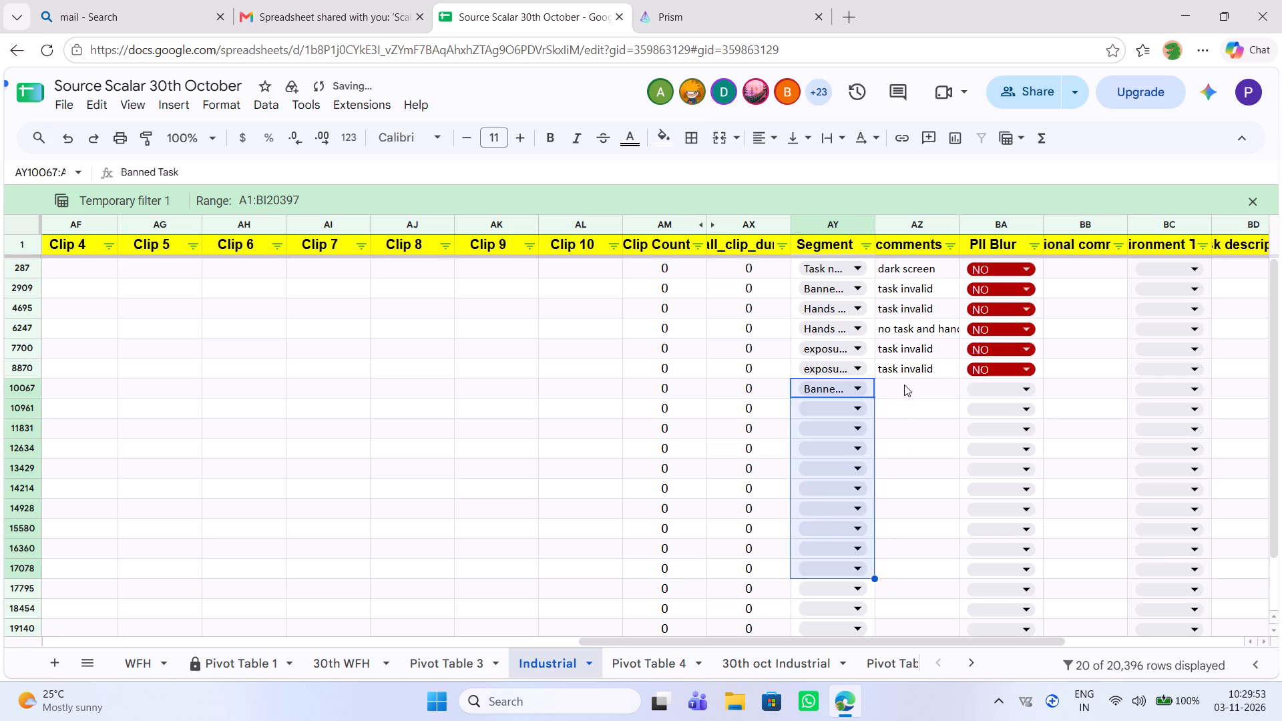
Enter the comment "task invalid" for row 10067 and set its PII Blur to NO.
{"action": "left_click", "coordinate": [903, 385]}
{"action": "key", "text": "ctrl+v"}
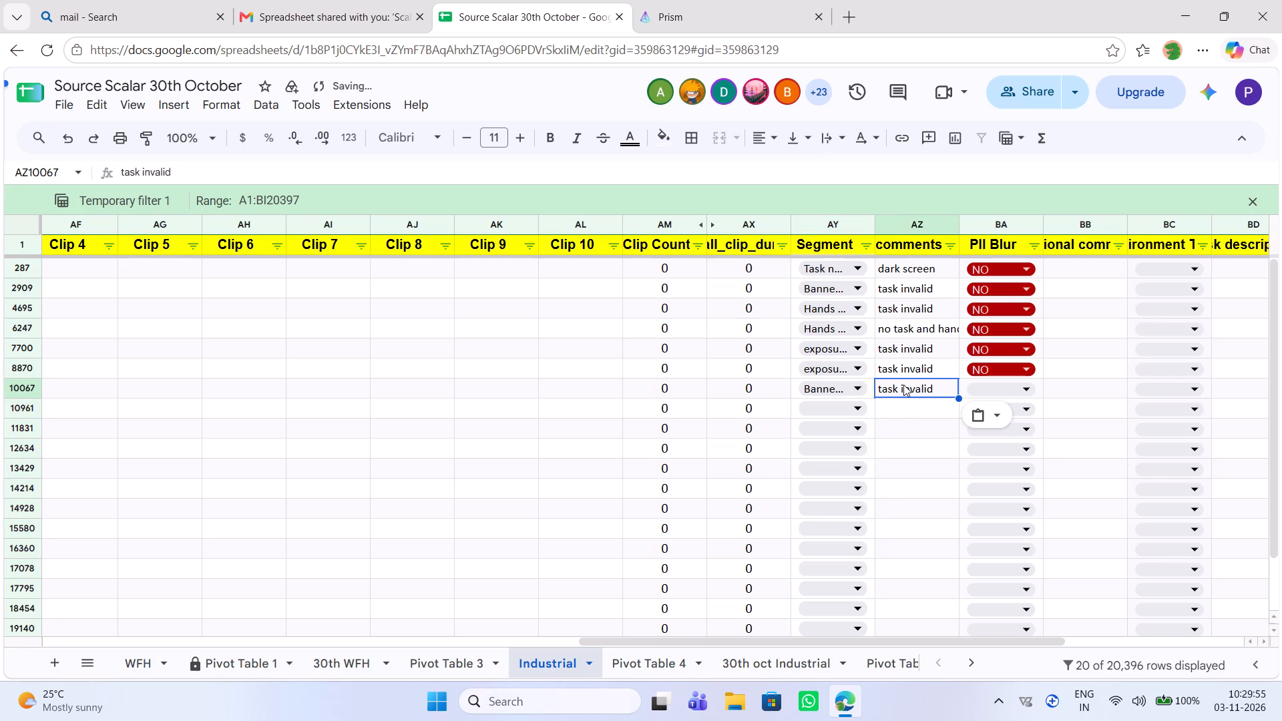
{"action": "left_click", "coordinate": [992, 389]}
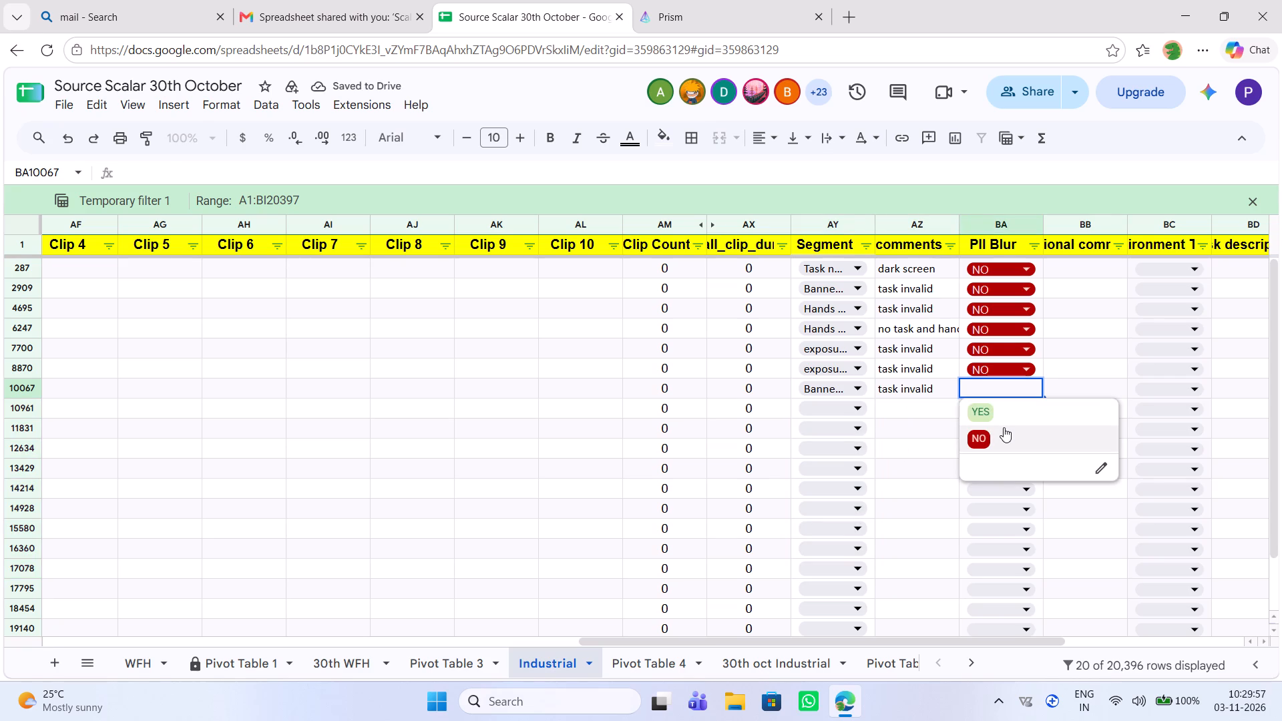
{"action": "left_click", "coordinate": [1004, 427]}
Go back to row 10067's video in Prism and examine its closing footage from about 4:01 to the end.
{"action": "left_click", "coordinate": [735, 9]}
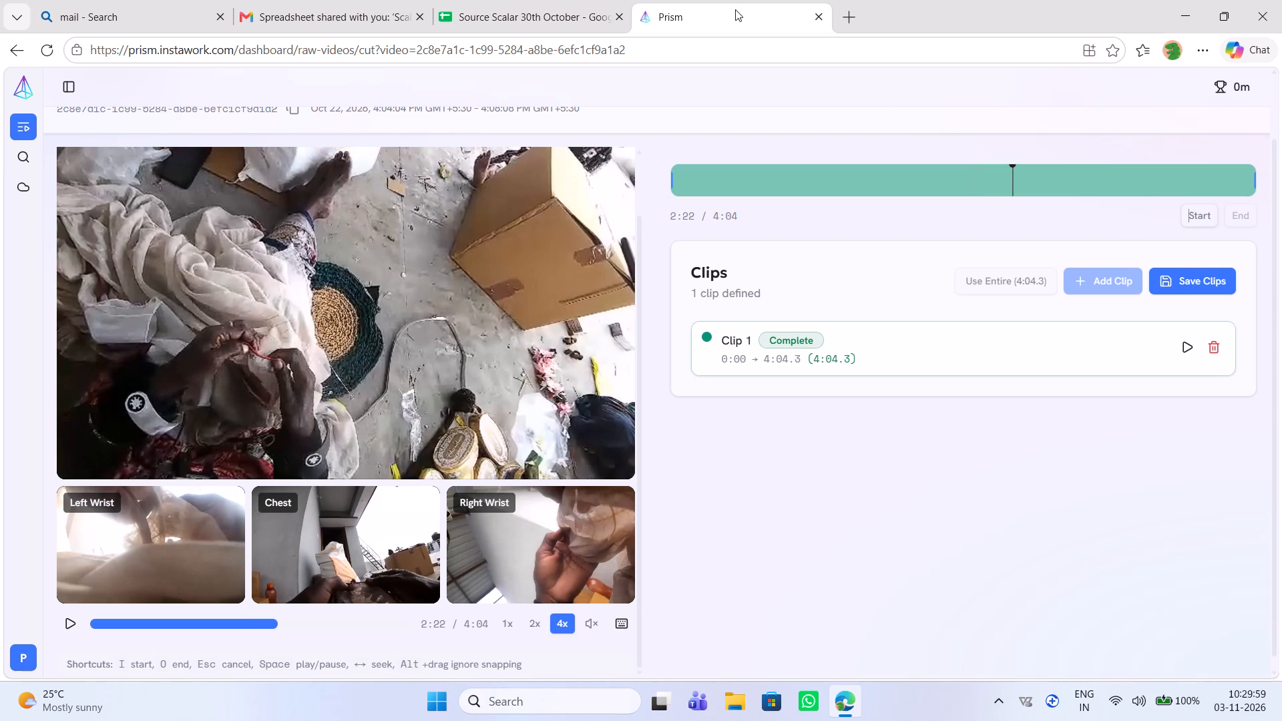
{"action": "left_click", "coordinate": [628, 187]}
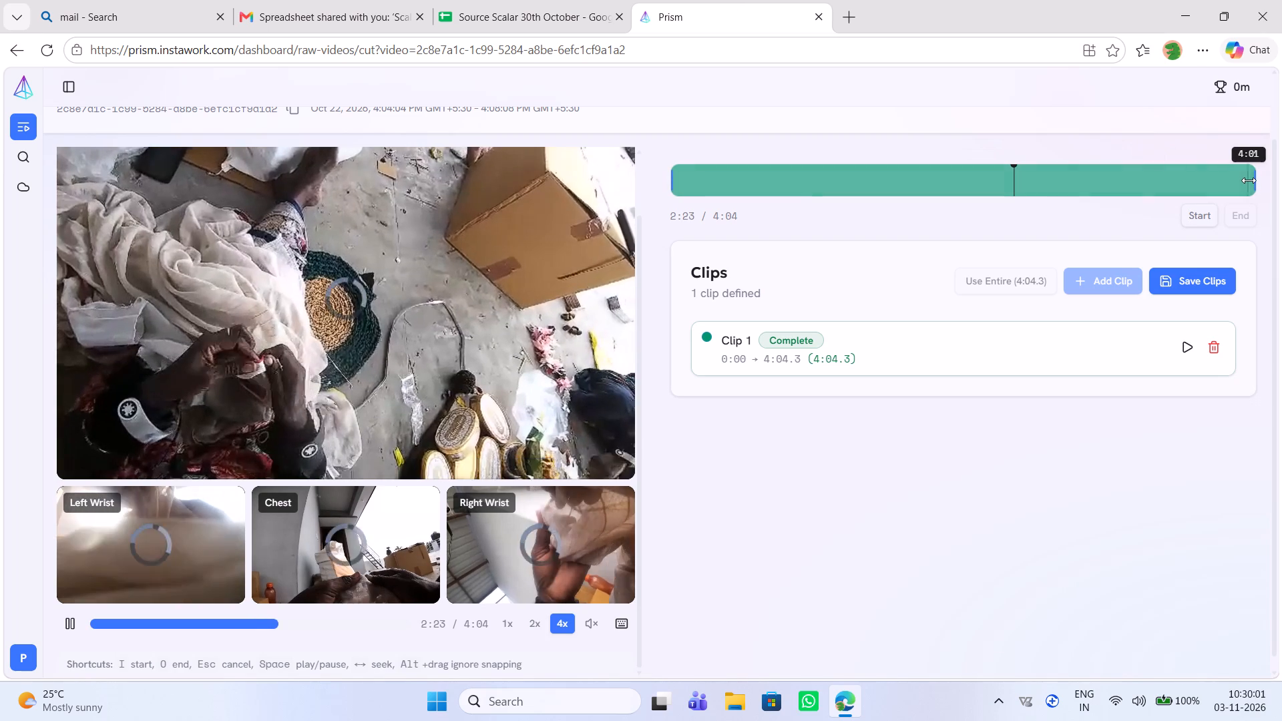
{"action": "left_click", "coordinate": [1249, 180]}
{"action": "left_click", "coordinate": [877, 119]}
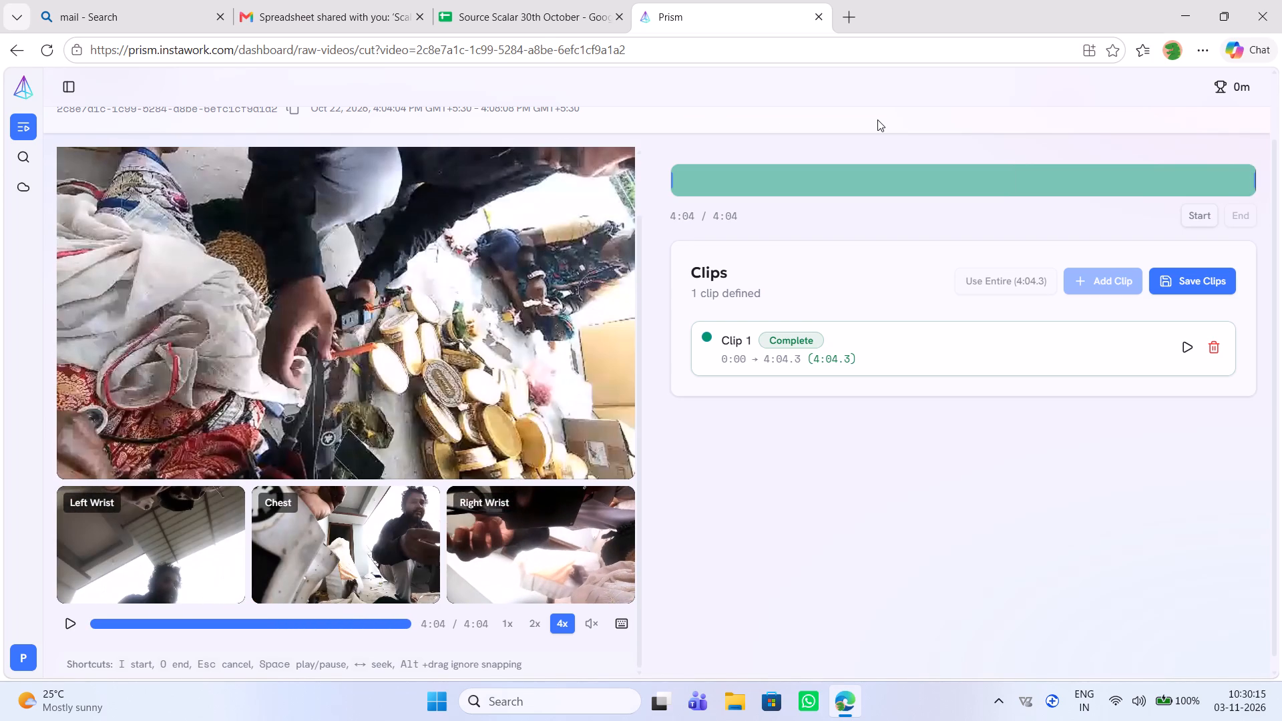
Close row 10067's video, return to the Industrial sheet and open row 10961's raw video in Prism.
{"action": "left_click", "coordinate": [818, 15]}
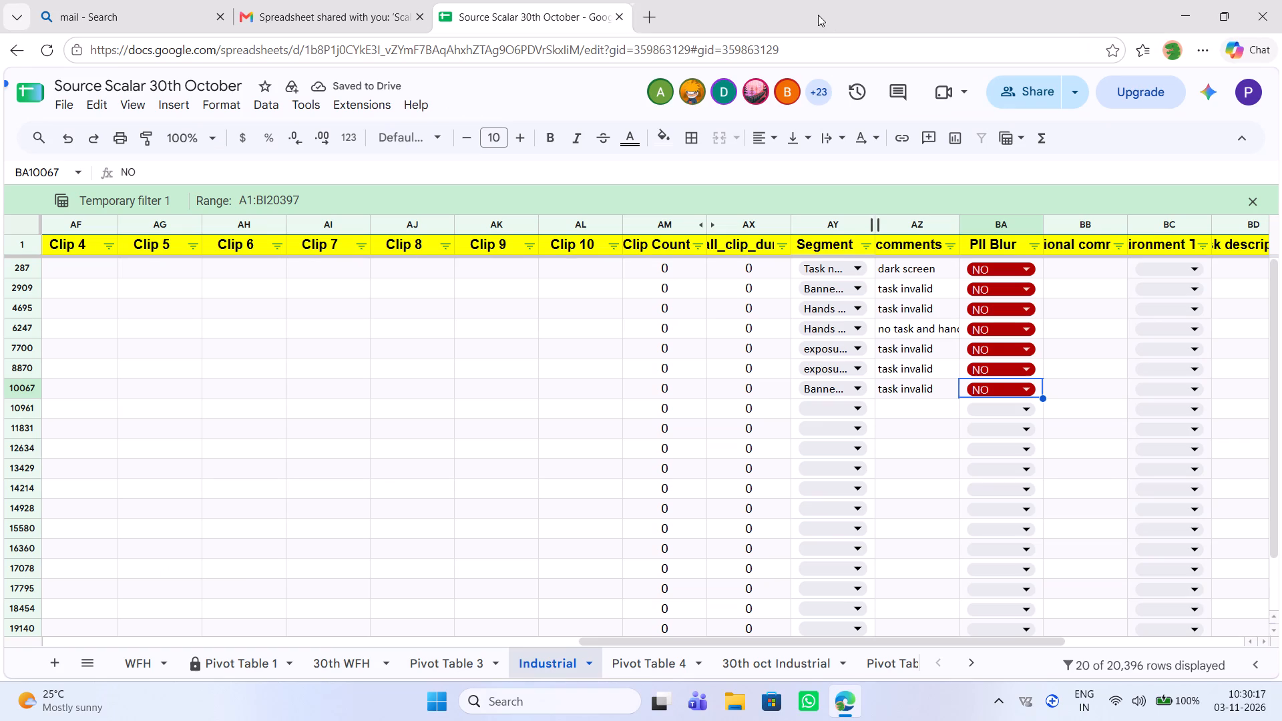
{"action": "scroll", "coordinate": [540, 346], "scroll_direction": "right", "scroll_amount": 5}
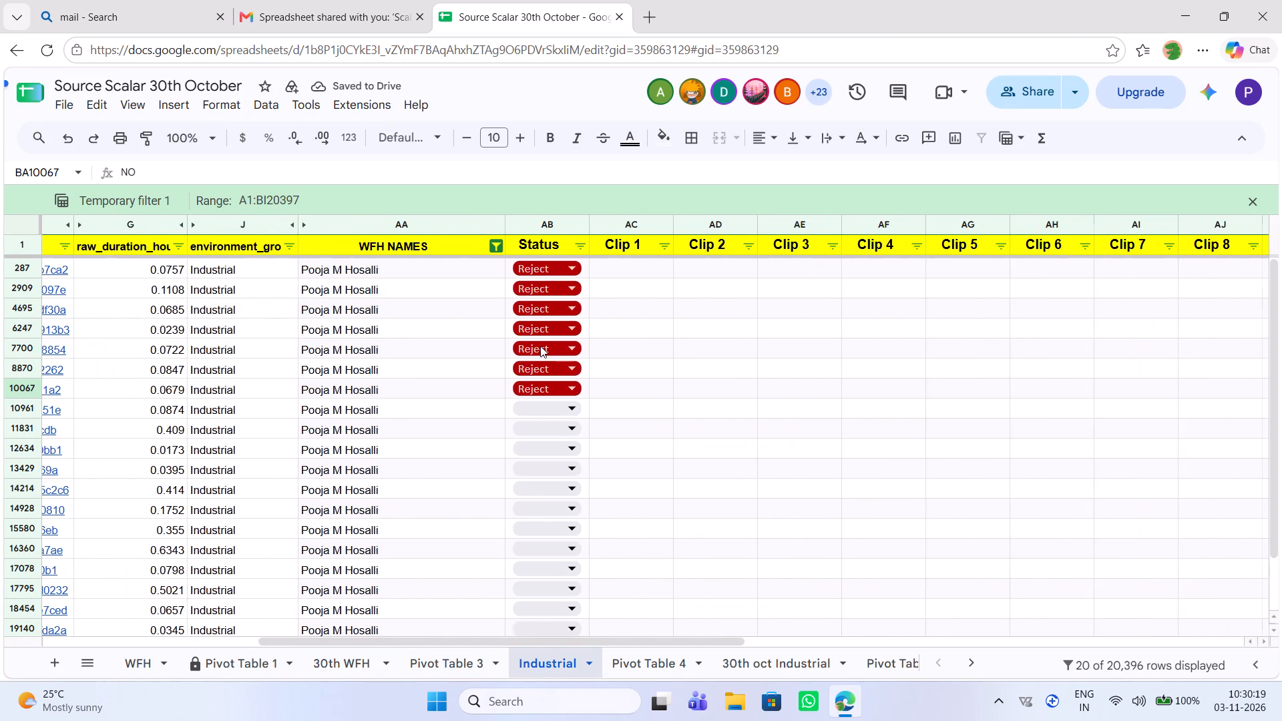
{"action": "scroll", "coordinate": [540, 346], "scroll_direction": "right", "scroll_amount": 1}
{"action": "left_click", "coordinate": [63, 410]}
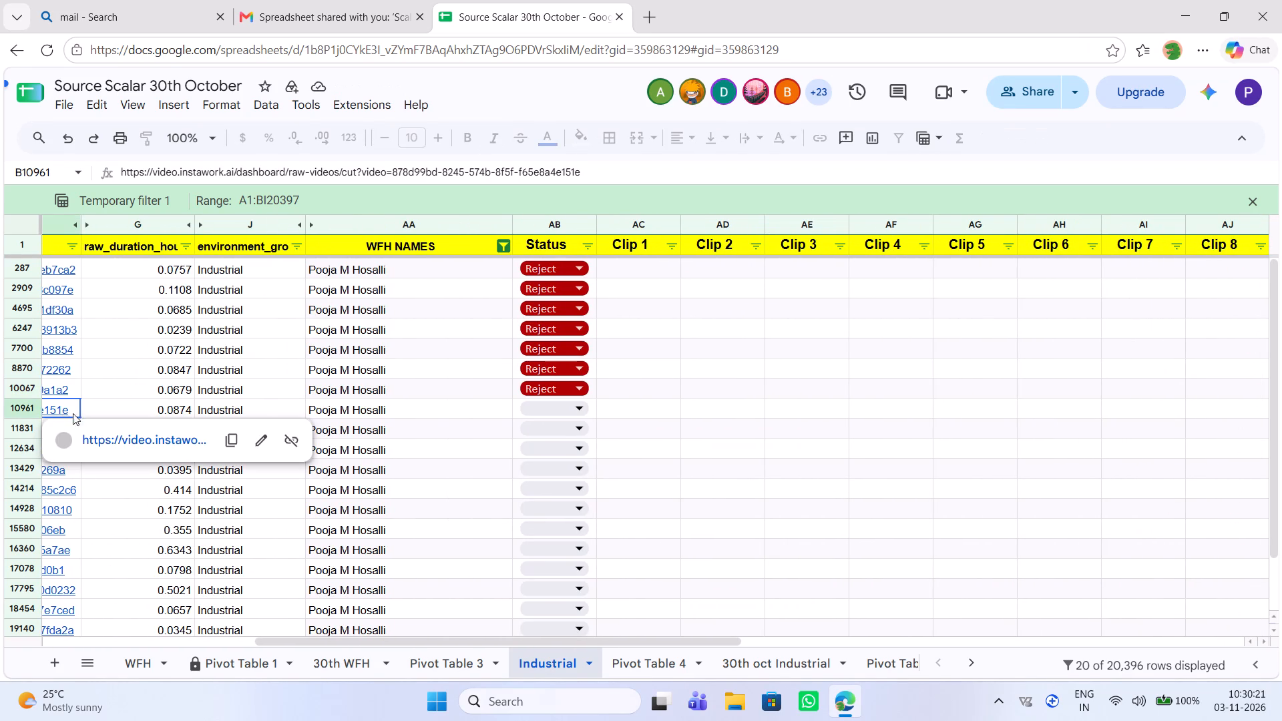
{"action": "left_click", "coordinate": [128, 439]}
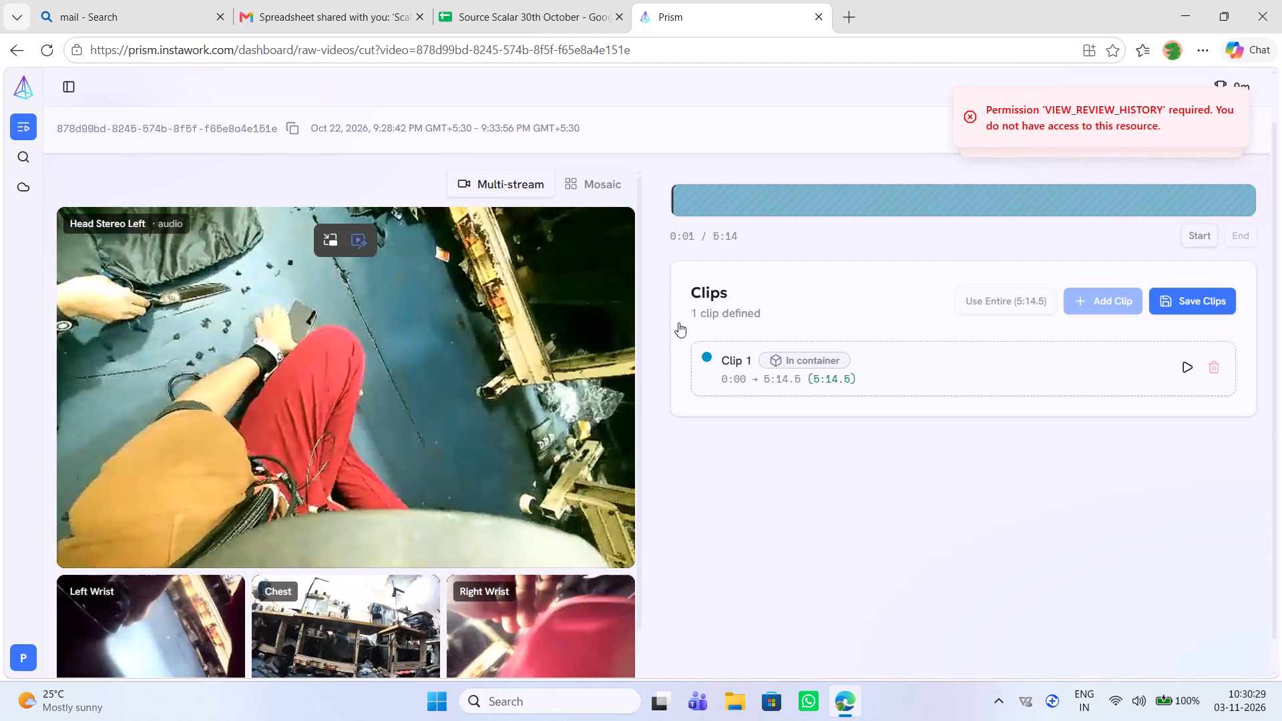
Examine row 10961's footage across all camera views from about 2:40 and again from about 3:58.
{"action": "left_click", "coordinate": [967, 200]}
{"action": "left_click", "coordinate": [1014, 234]}
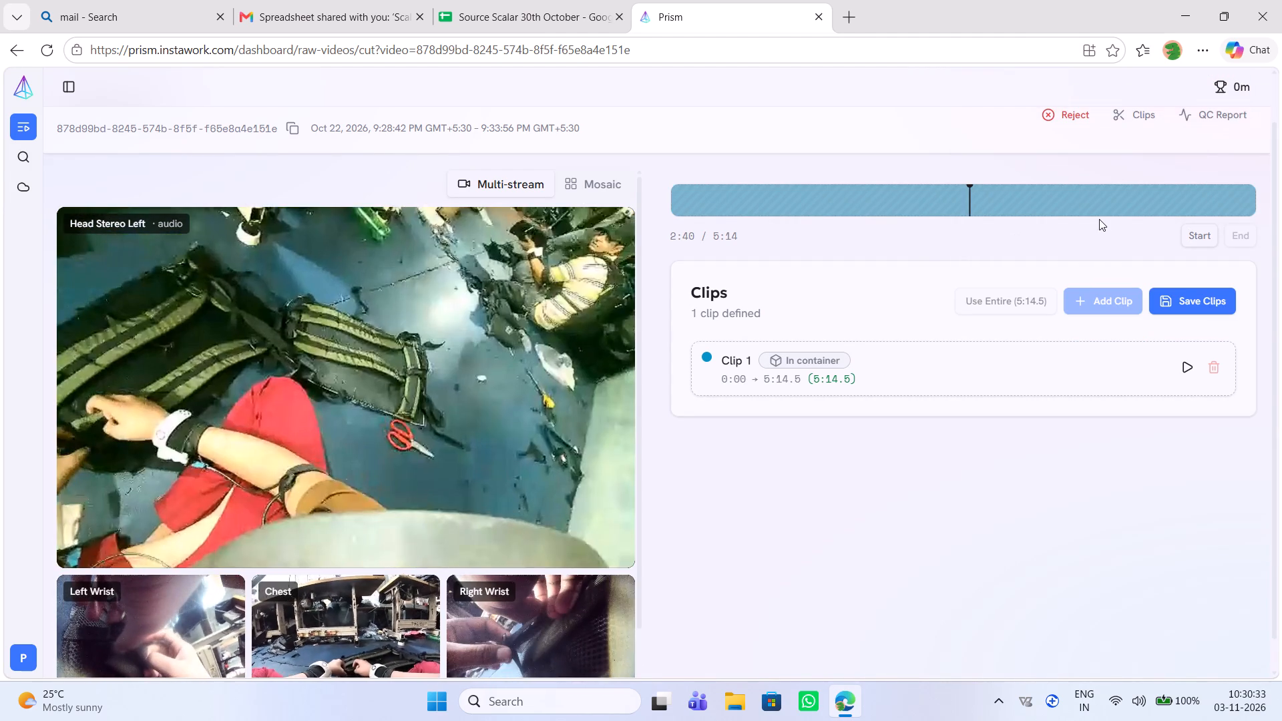
{"action": "left_click", "coordinate": [1114, 207]}
{"action": "left_click", "coordinate": [1130, 233]}
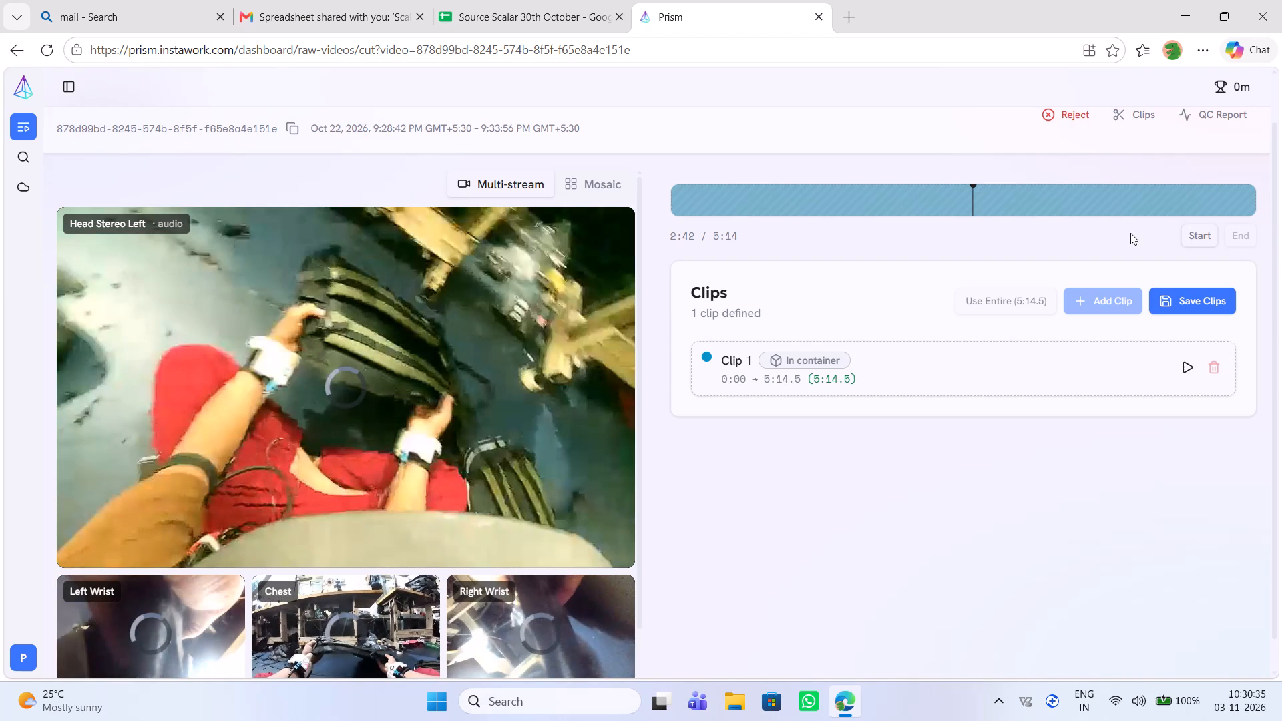
{"action": "scroll", "coordinate": [568, 461], "scroll_direction": "down", "scroll_amount": 1}
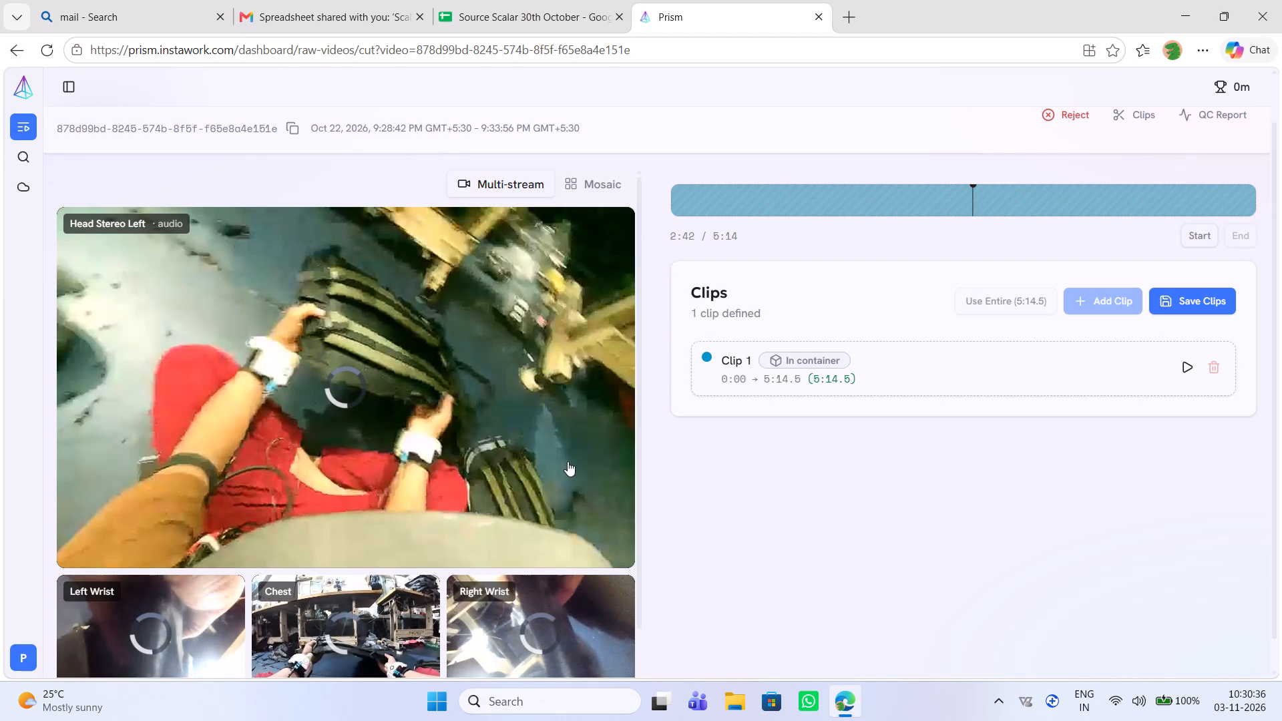
{"action": "scroll", "coordinate": [568, 461], "scroll_direction": "down", "scroll_amount": 1}
{"action": "left_click", "coordinate": [820, 532]}
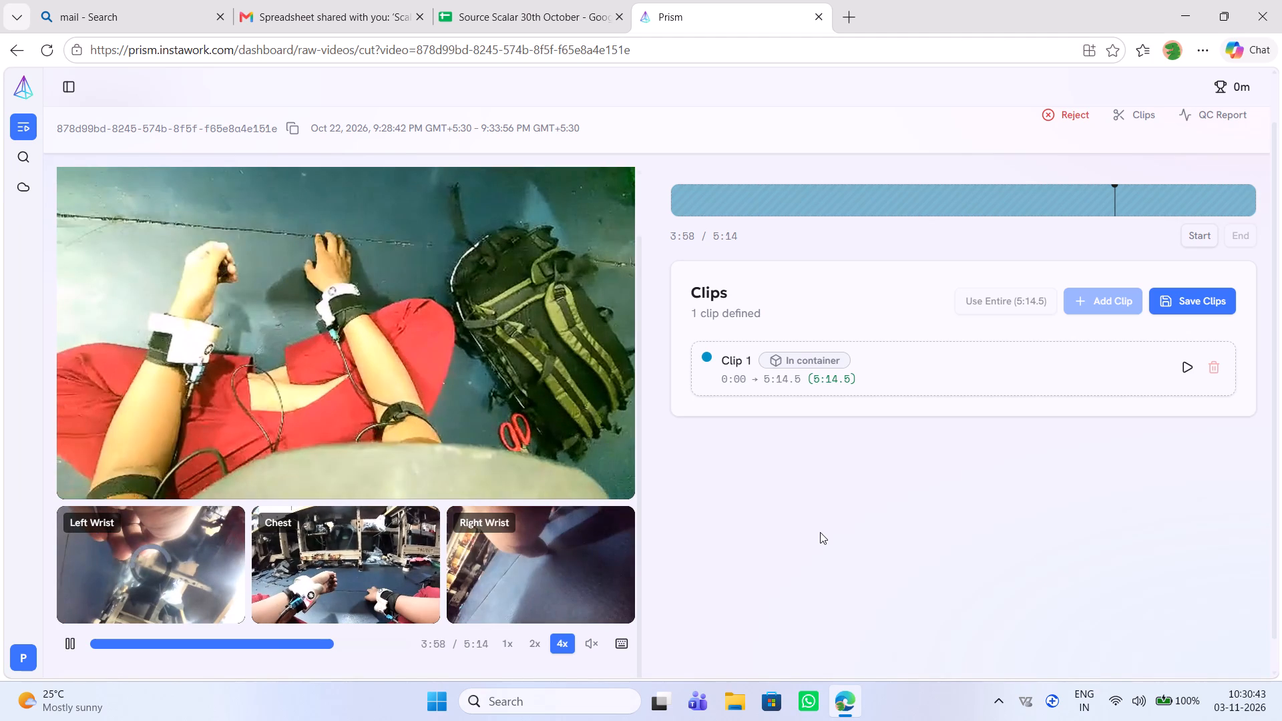
Return to the Industrial sheet and set row 10961's Status to Reject.
{"action": "left_click", "coordinate": [527, 12]}
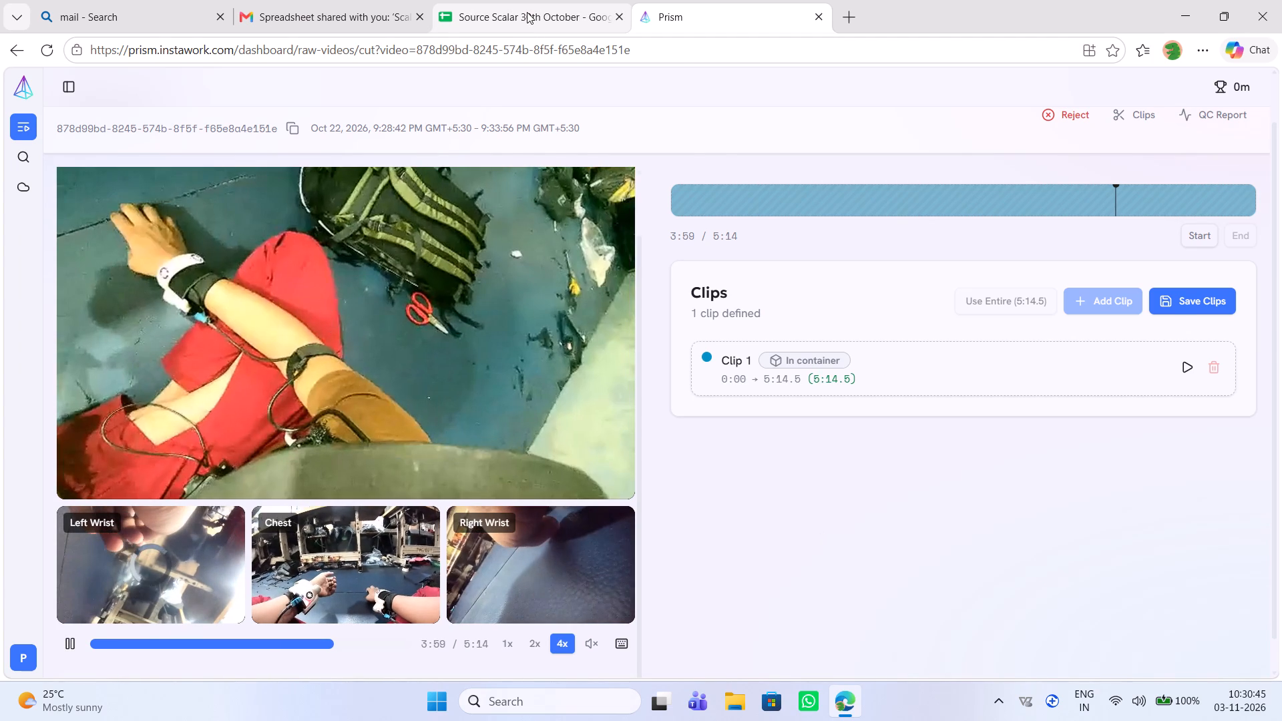
{"action": "left_click", "coordinate": [570, 407]}
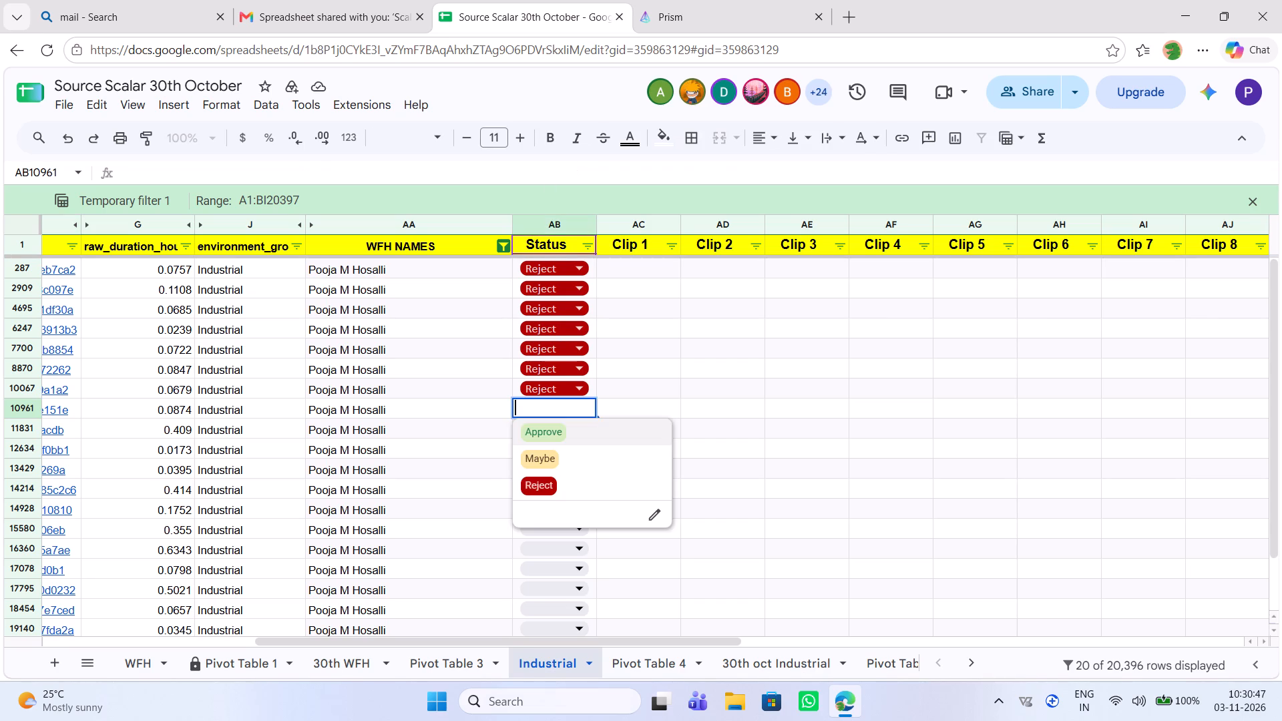
{"action": "left_click", "coordinate": [611, 483]}
Set row 10961's Segment to Acting task.
{"action": "scroll", "coordinate": [761, 463], "scroll_direction": "left", "scroll_amount": 5}
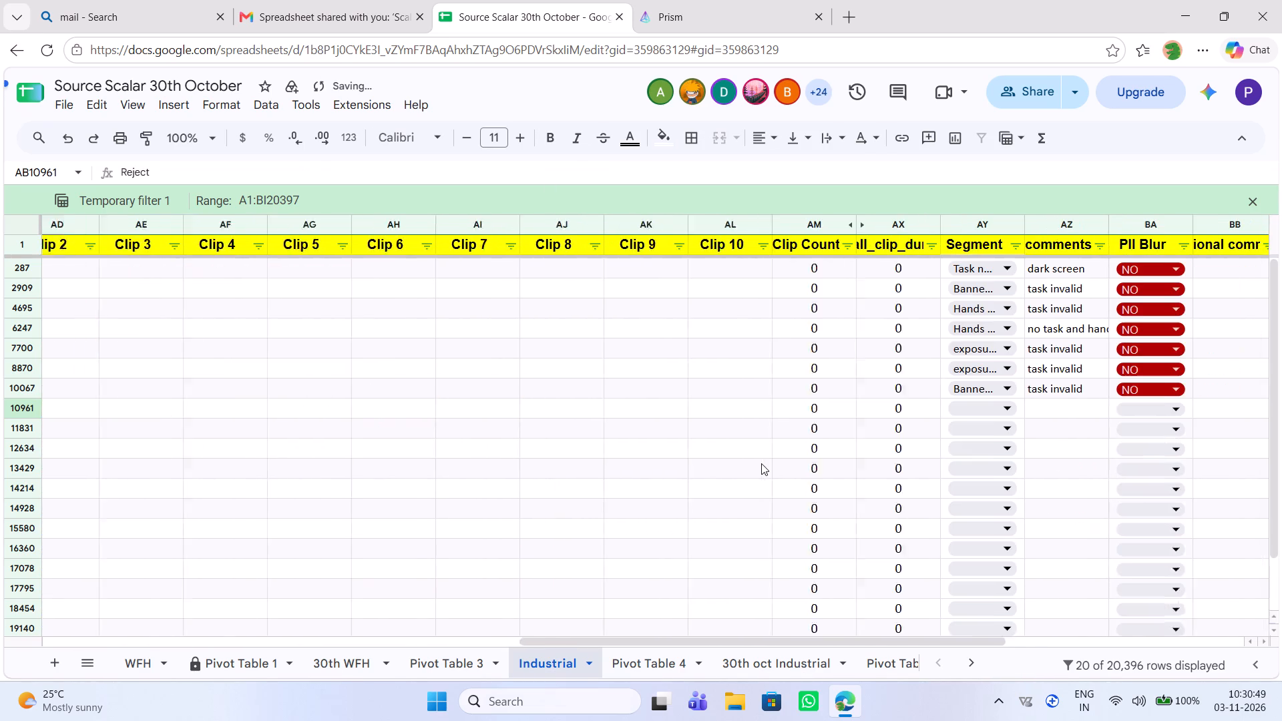
{"action": "left_click", "coordinate": [904, 414]}
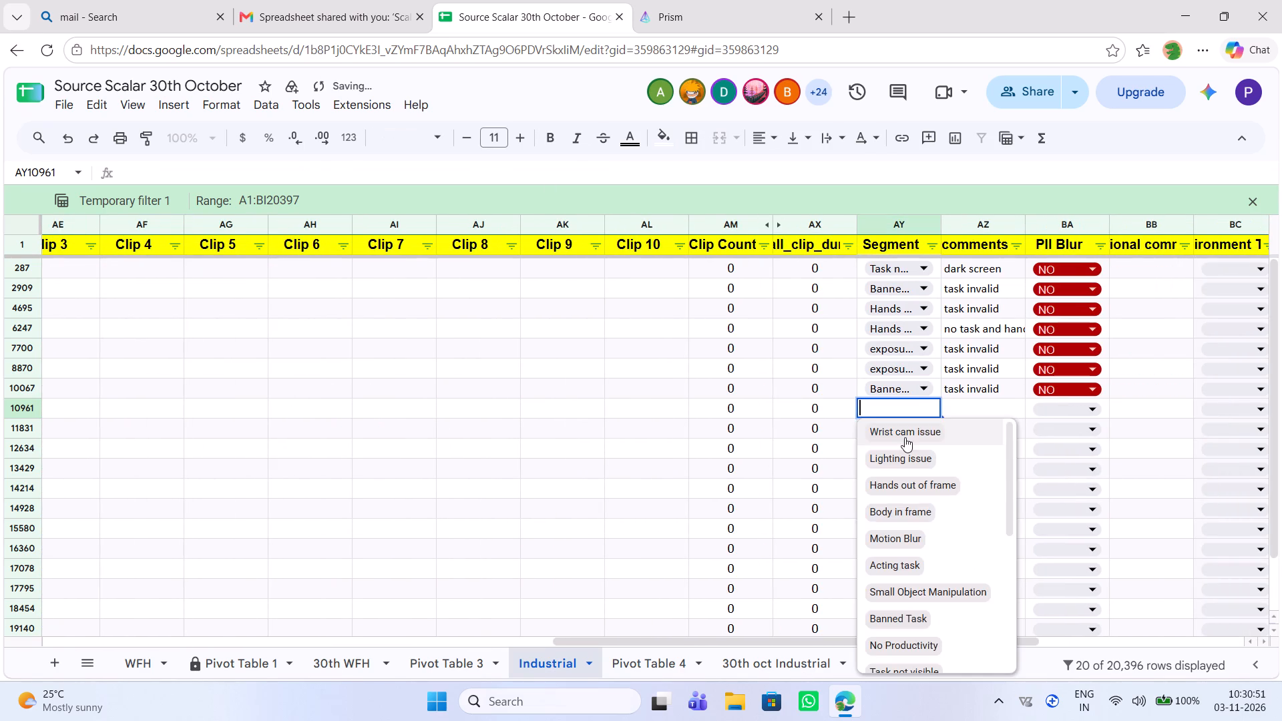
{"action": "scroll", "coordinate": [910, 500], "scroll_direction": "down", "scroll_amount": 3}
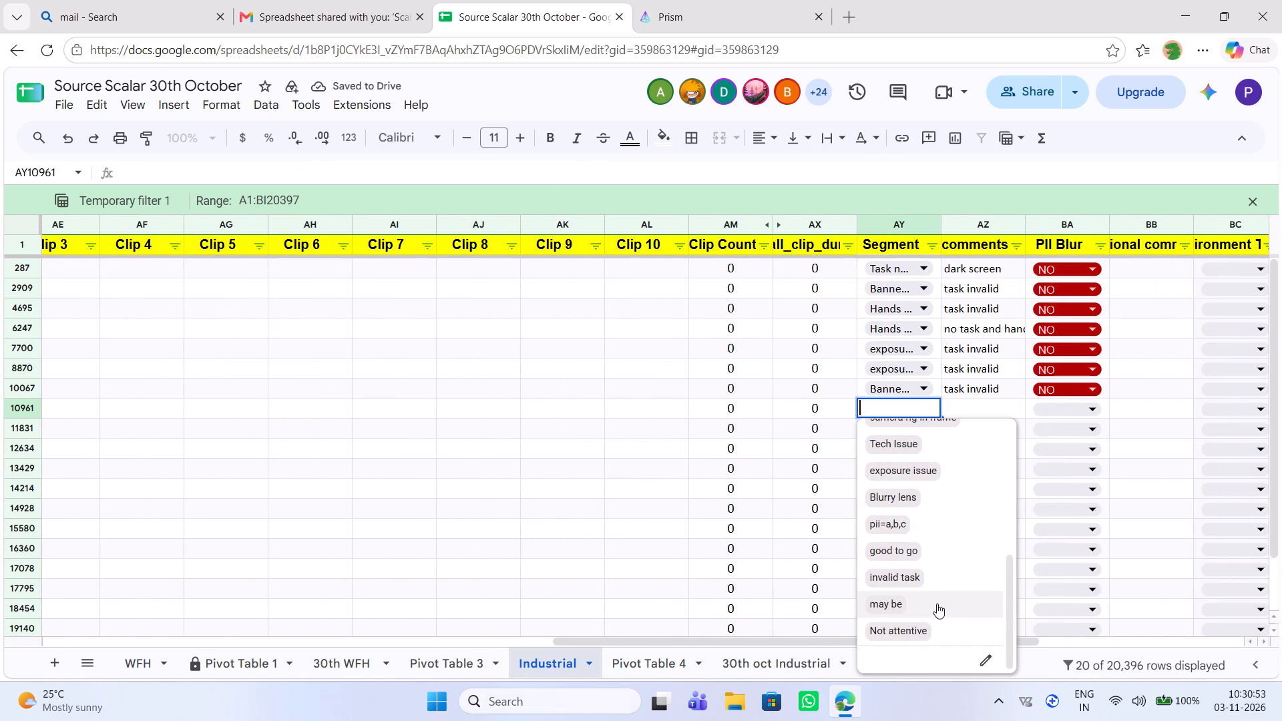
{"action": "scroll", "coordinate": [930, 541], "scroll_direction": "up", "scroll_amount": 3}
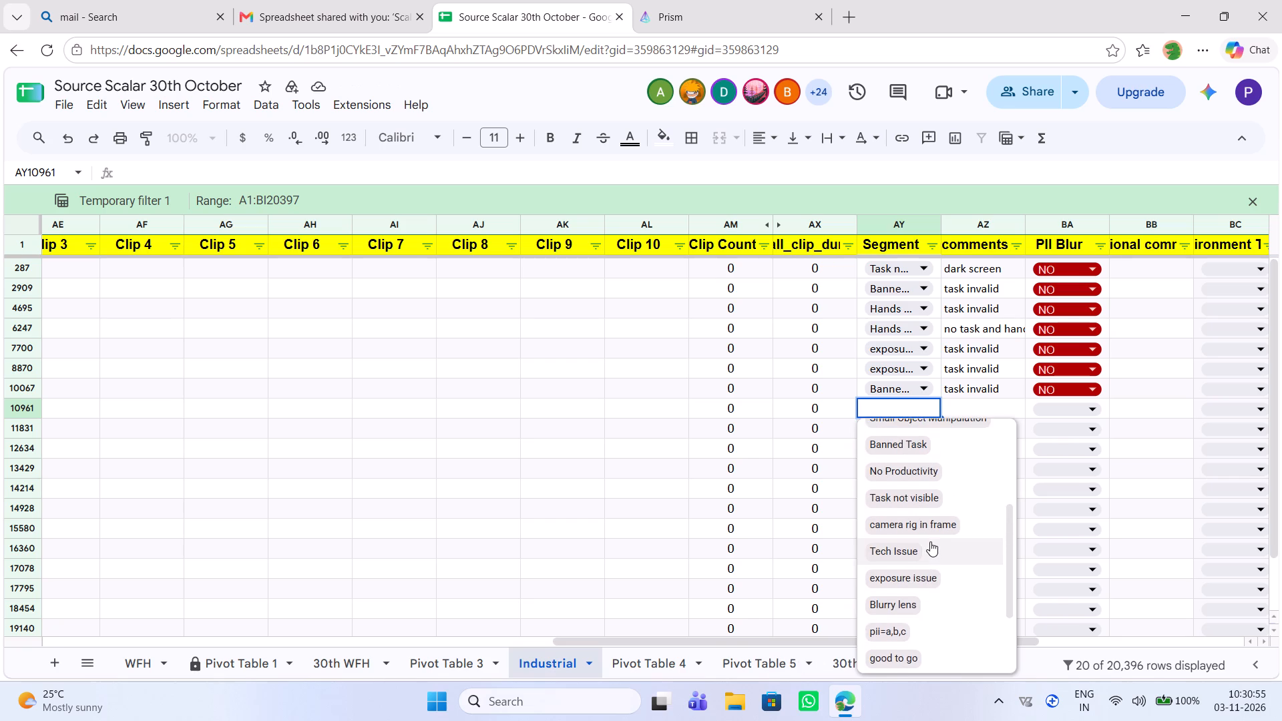
{"action": "scroll", "coordinate": [930, 541], "scroll_direction": "up", "scroll_amount": 1}
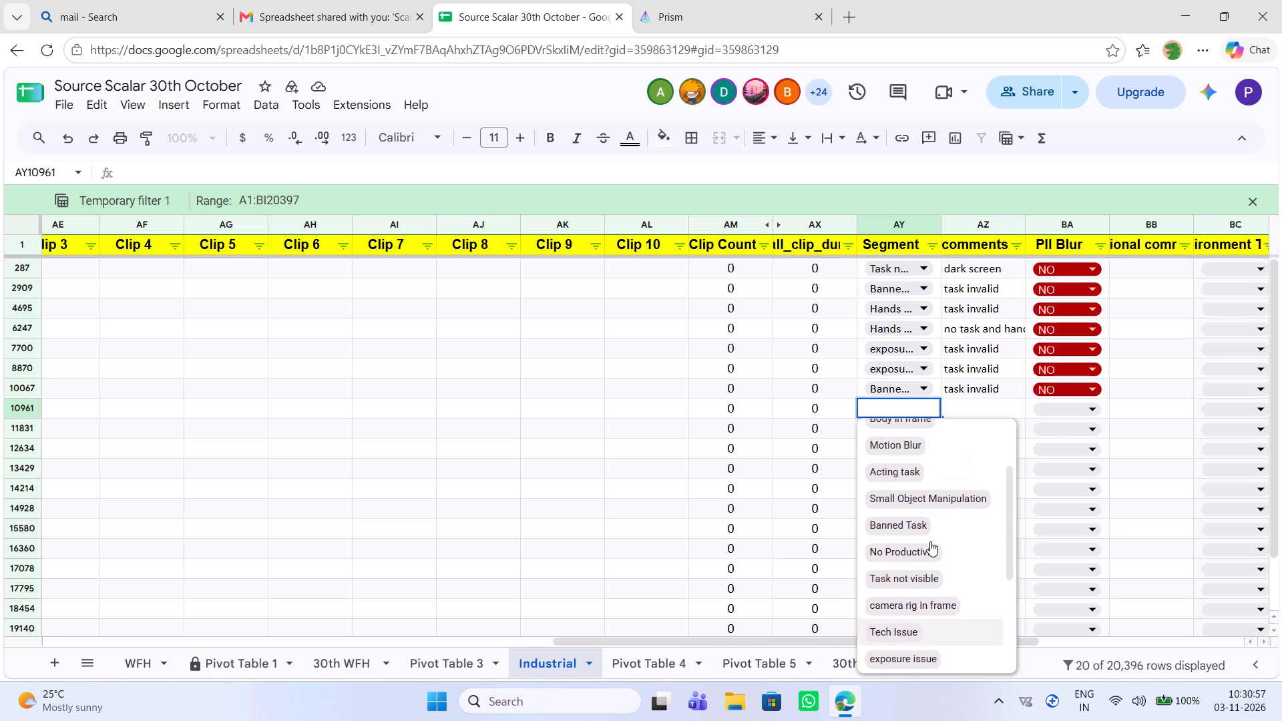
{"action": "scroll", "coordinate": [930, 541], "scroll_direction": "up", "scroll_amount": 1}
{"action": "left_click", "coordinate": [930, 541]}
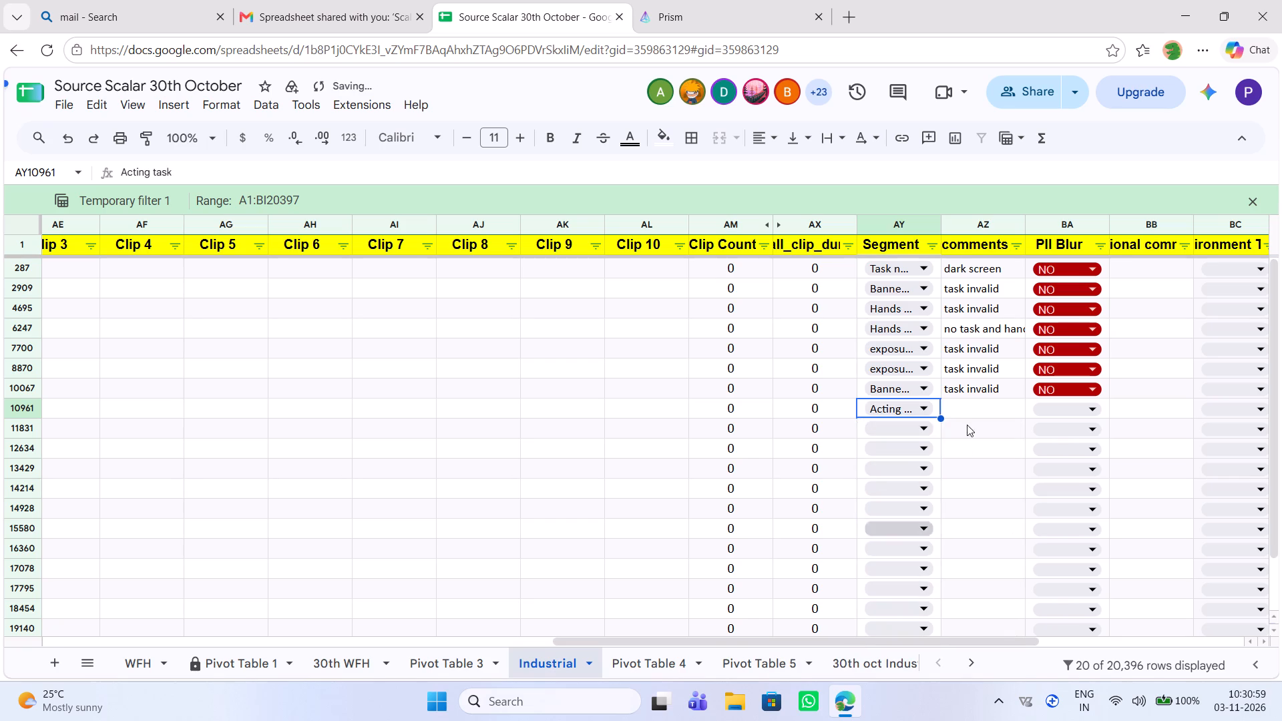
Enter the comment "no task seen" for row 10961 and set its PII Blur to NO.
{"action": "left_click", "coordinate": [967, 407]}
{"action": "type", "text": "no task"}
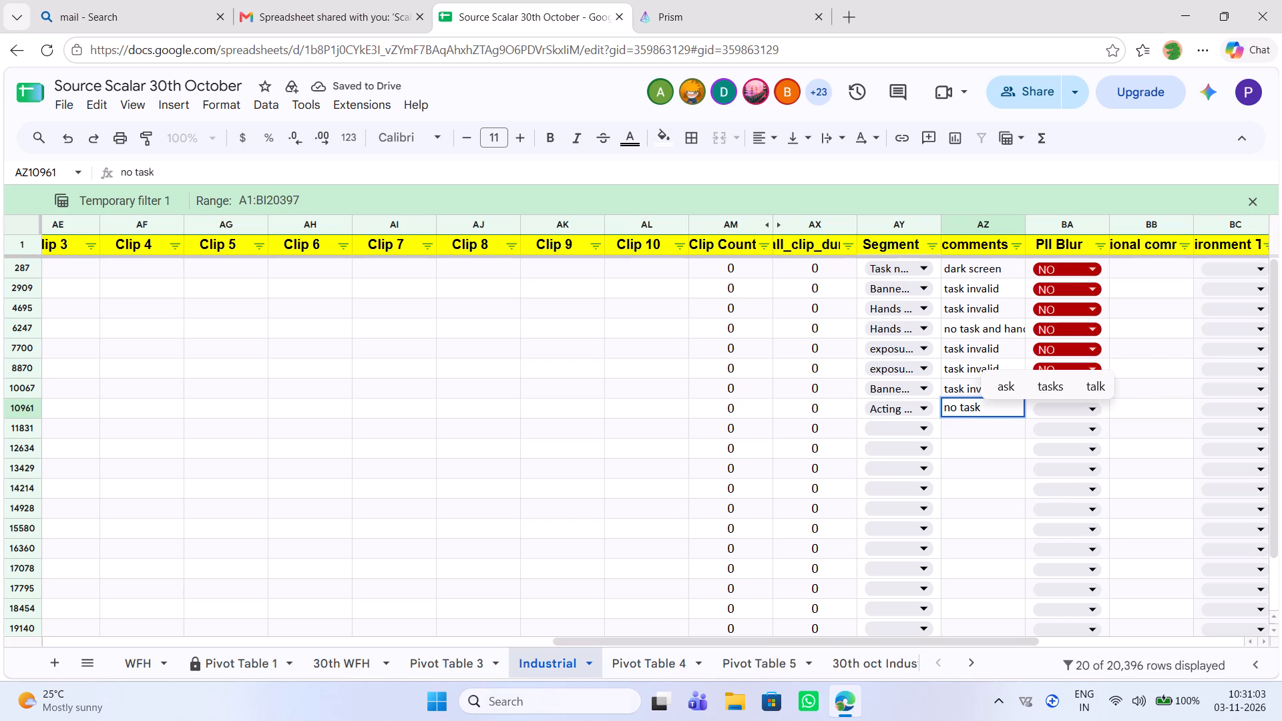
{"action": "key", "text": "space"}
{"action": "type", "text": "seen"}
{"action": "left_click", "coordinate": [993, 439]}
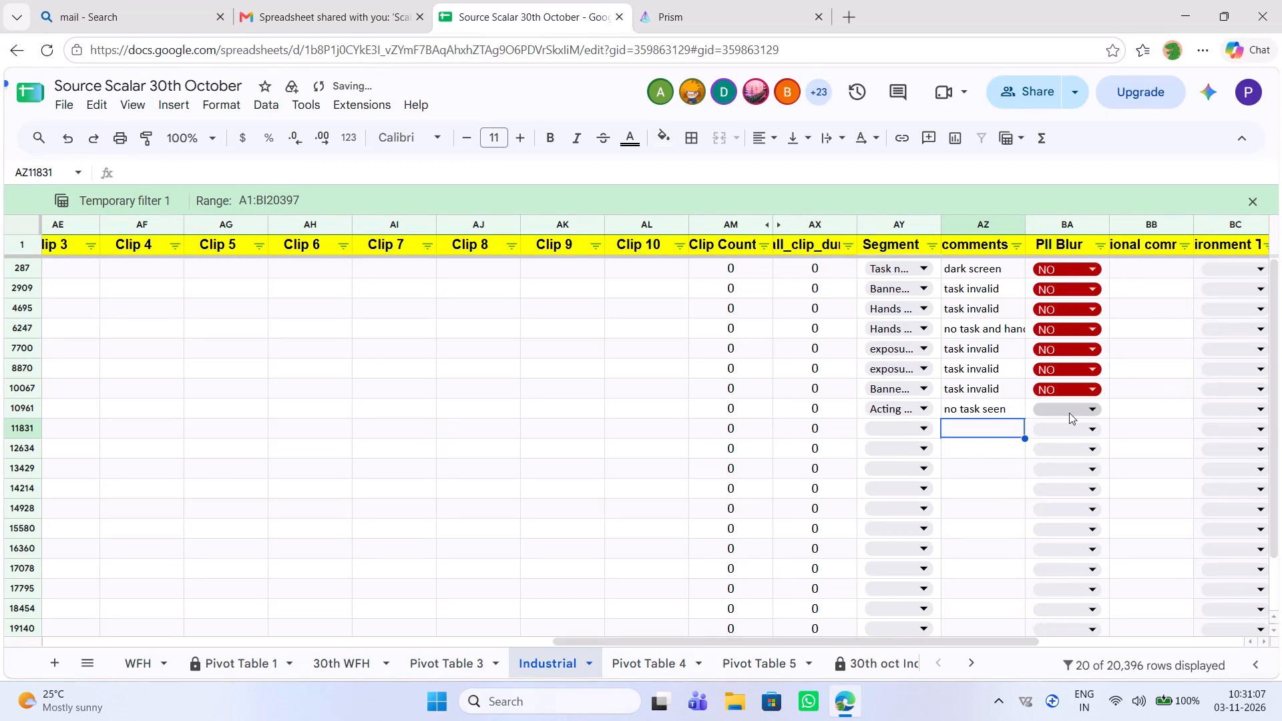
{"action": "left_click", "coordinate": [1069, 413]}
{"action": "left_click", "coordinate": [1082, 457]}
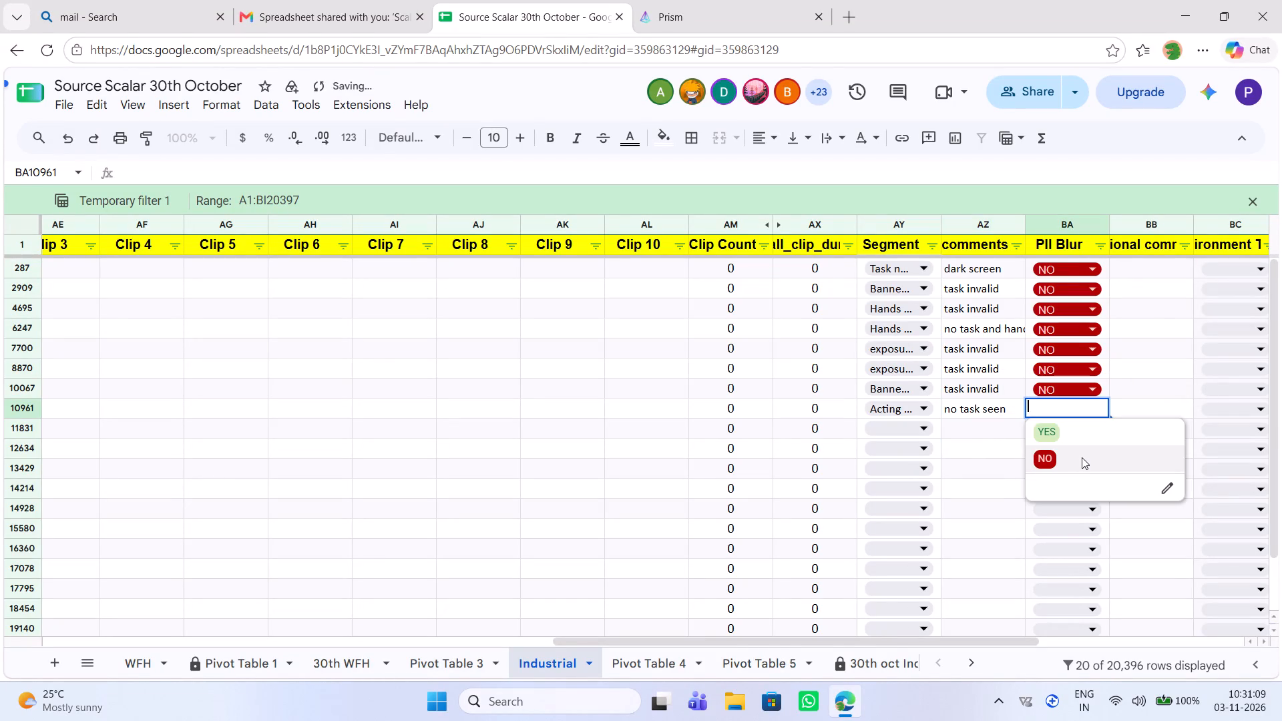
Go back to row 10961's video in Prism and examine its closing footage near 5:12.
{"action": "left_click", "coordinate": [754, 21]}
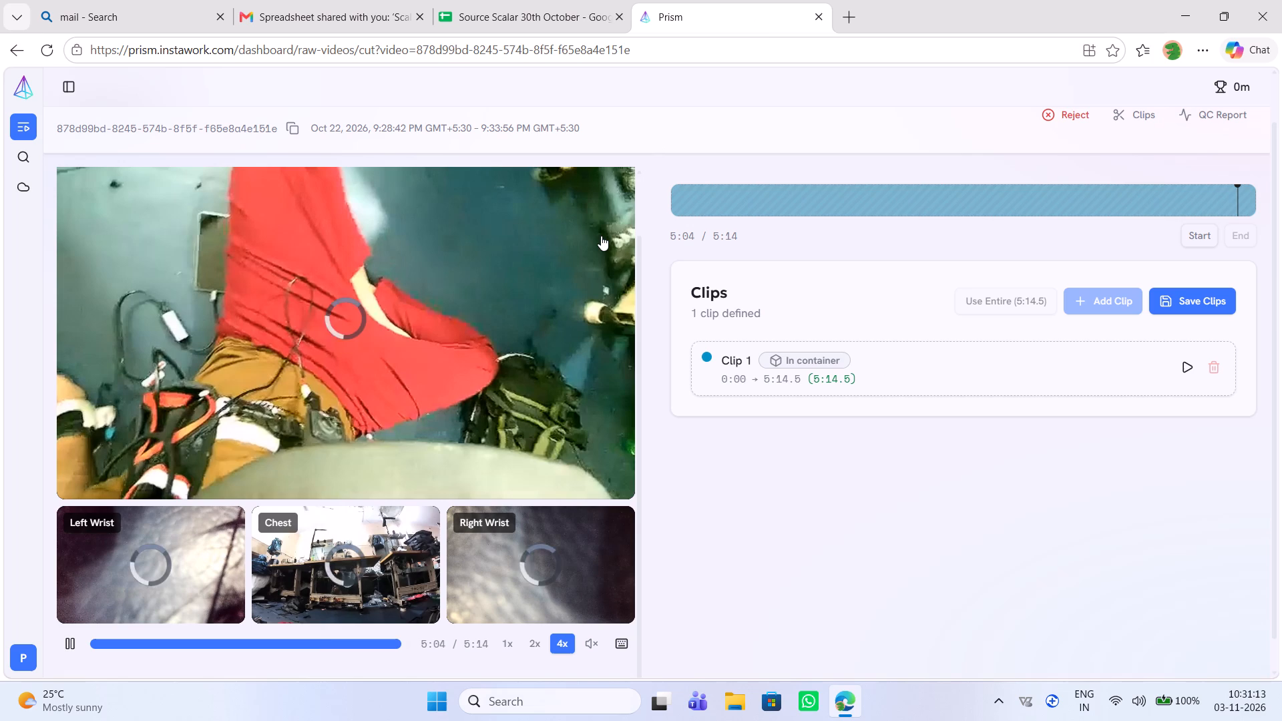
{"action": "left_click", "coordinate": [1254, 212]}
{"action": "left_click", "coordinate": [919, 125]}
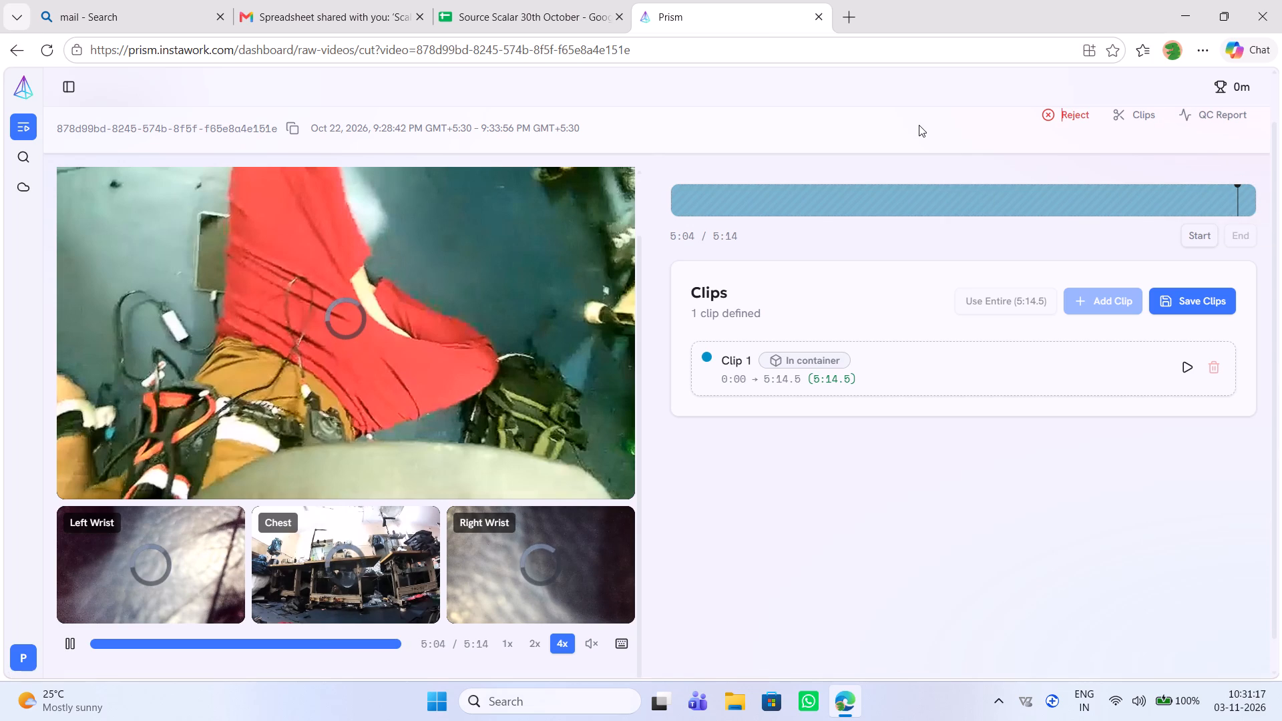
{"action": "left_click", "coordinate": [879, 509]}
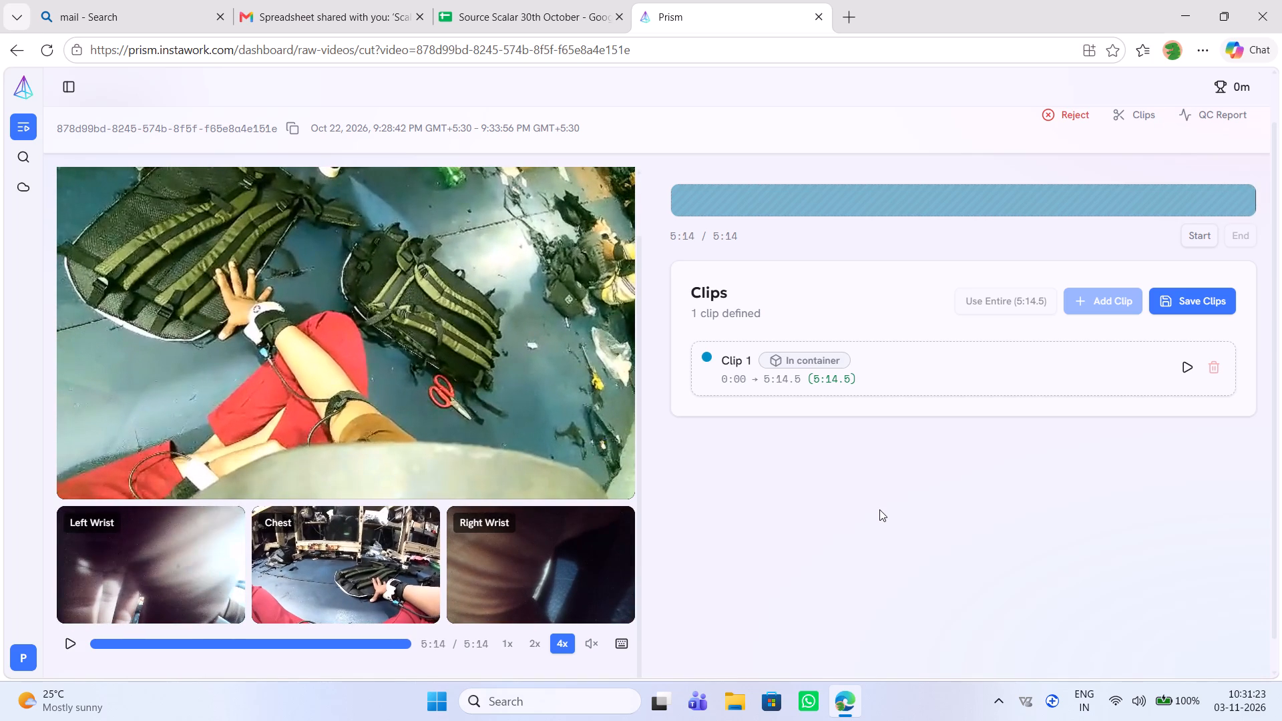
Close row 10961's video and open row 11831's raw video in Prism from the Industrial sheet.
{"action": "left_click", "coordinate": [819, 19]}
{"action": "scroll", "coordinate": [540, 432], "scroll_direction": "right", "scroll_amount": 2}
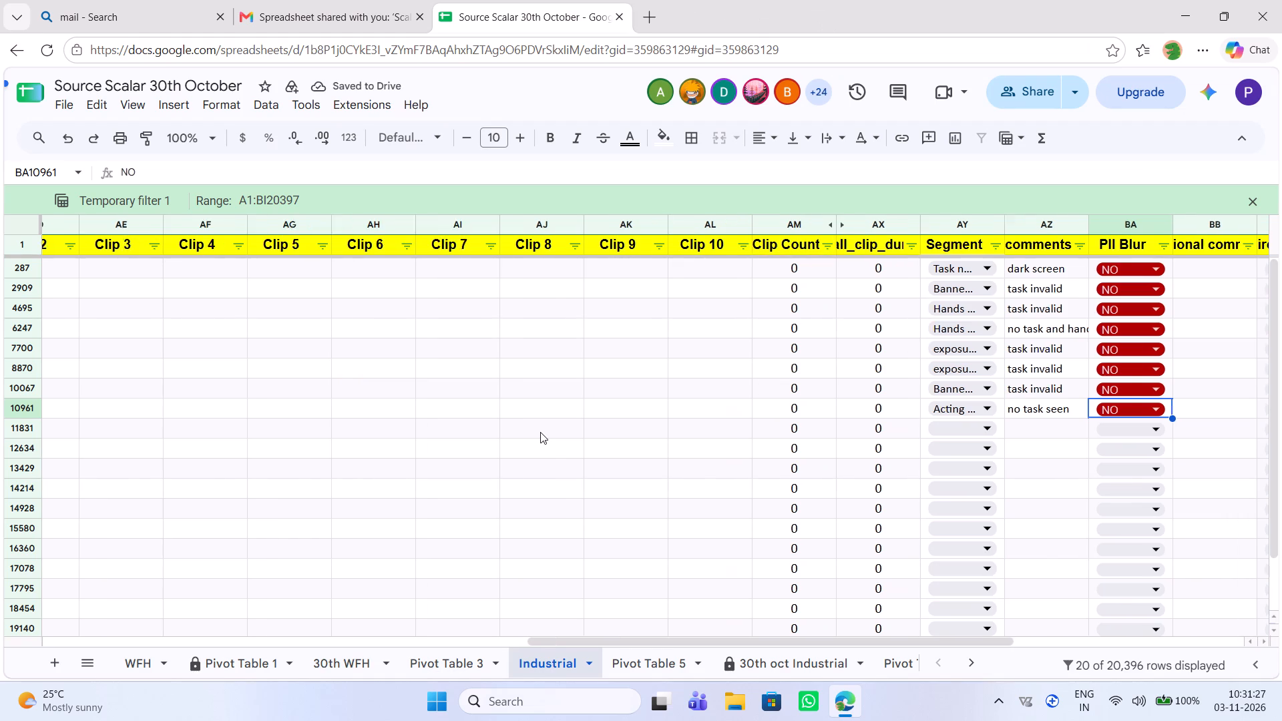
{"action": "scroll", "coordinate": [540, 432], "scroll_direction": "right", "scroll_amount": 4}
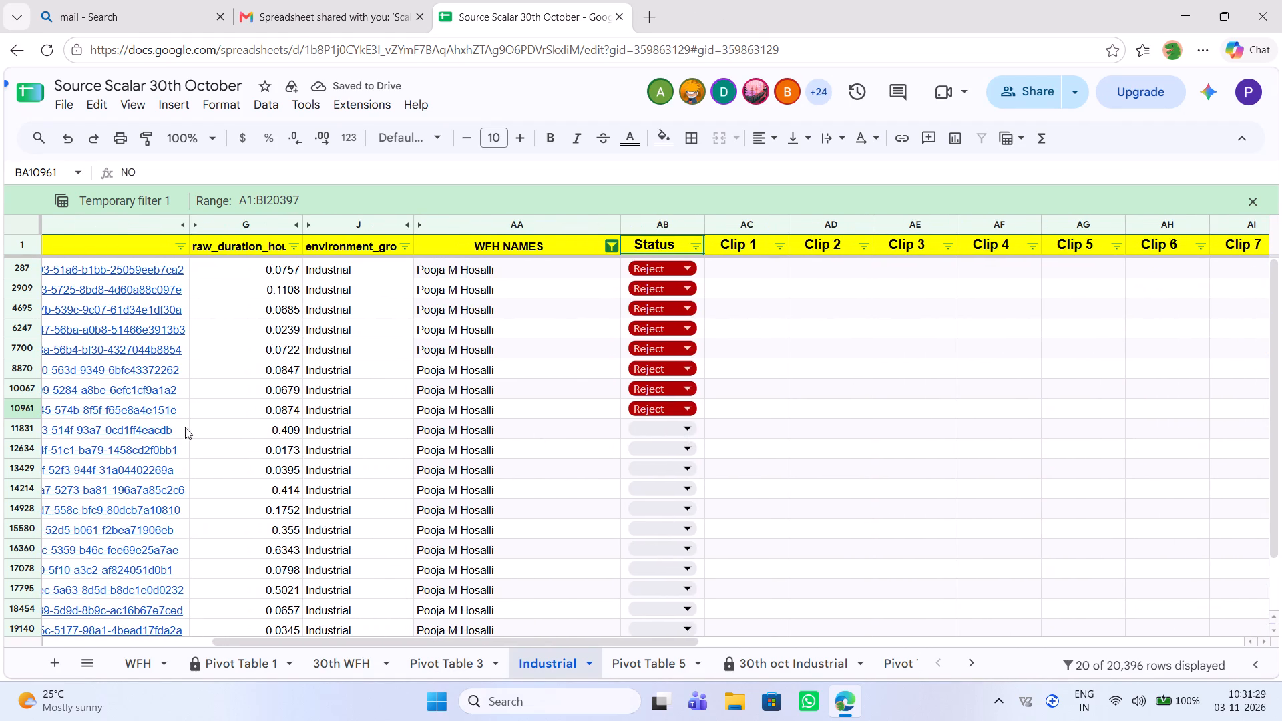
{"action": "left_click", "coordinate": [160, 431]}
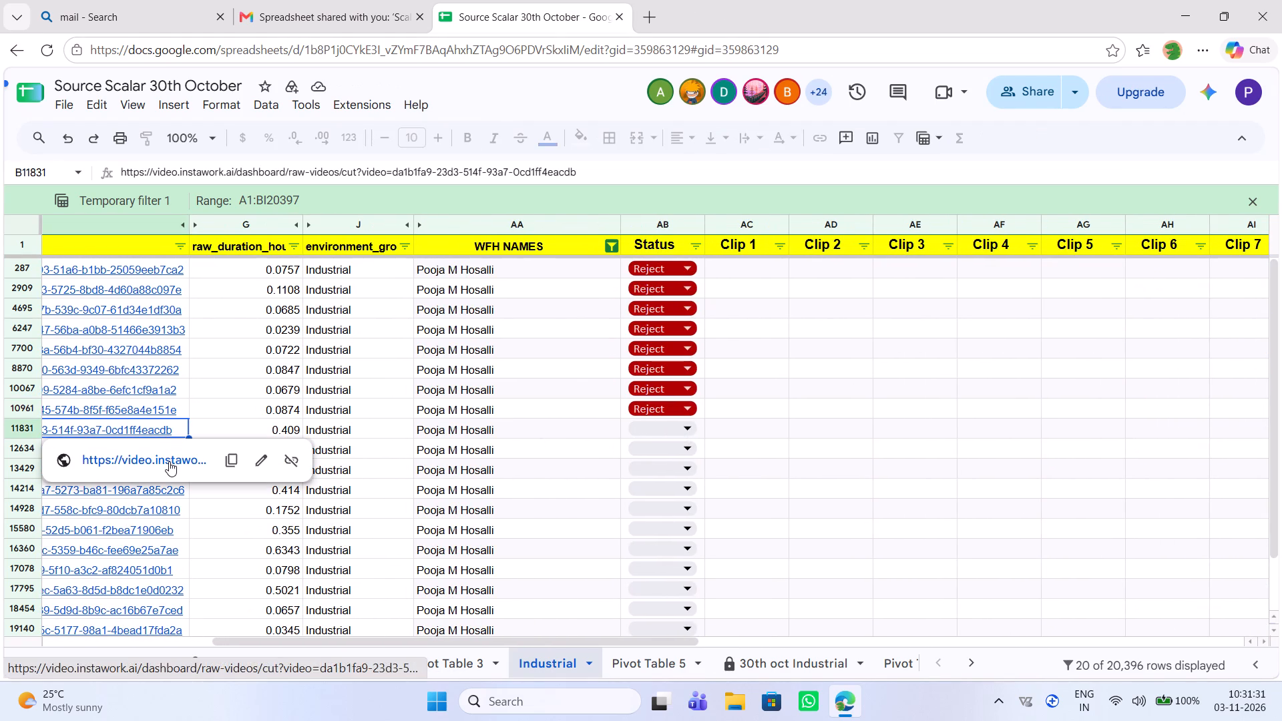
{"action": "left_click", "coordinate": [169, 461]}
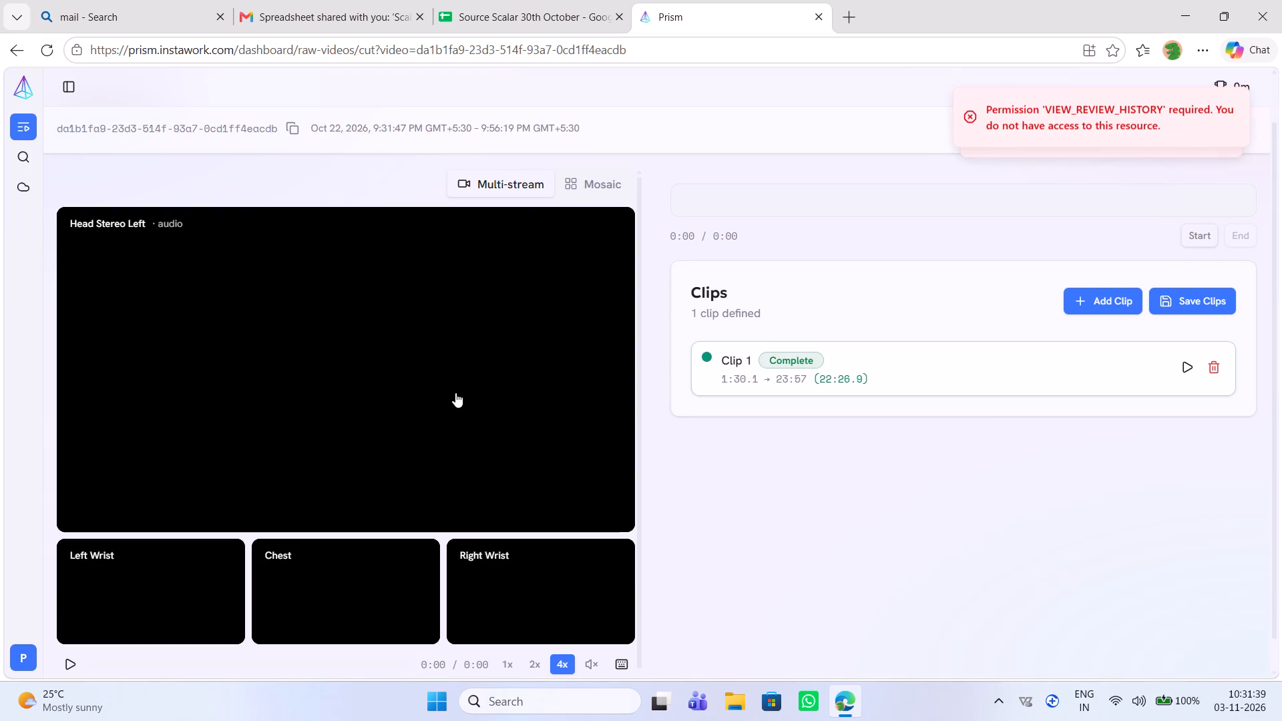
Examine row 11831's footage at the start and from about 12:00 across all camera views.
{"action": "left_click", "coordinate": [697, 489]}
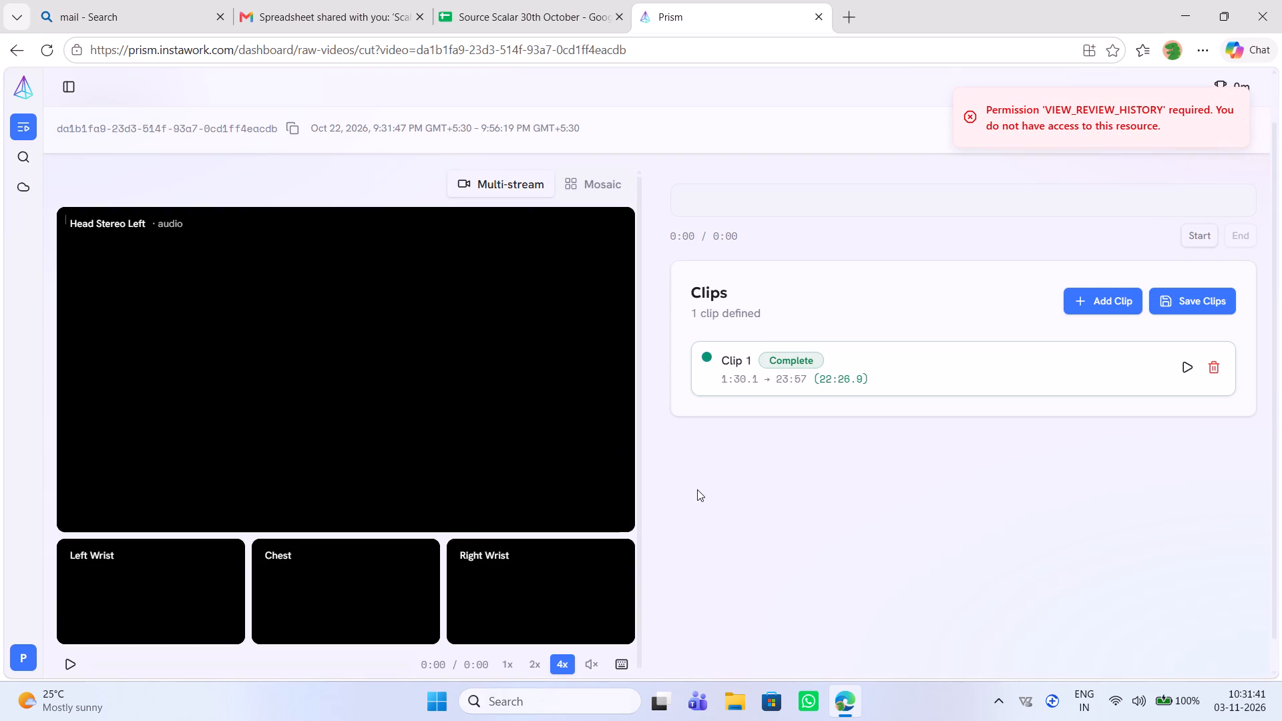
{"action": "scroll", "coordinate": [512, 492], "scroll_direction": "down", "scroll_amount": 1}
{"action": "left_click", "coordinate": [512, 492]}
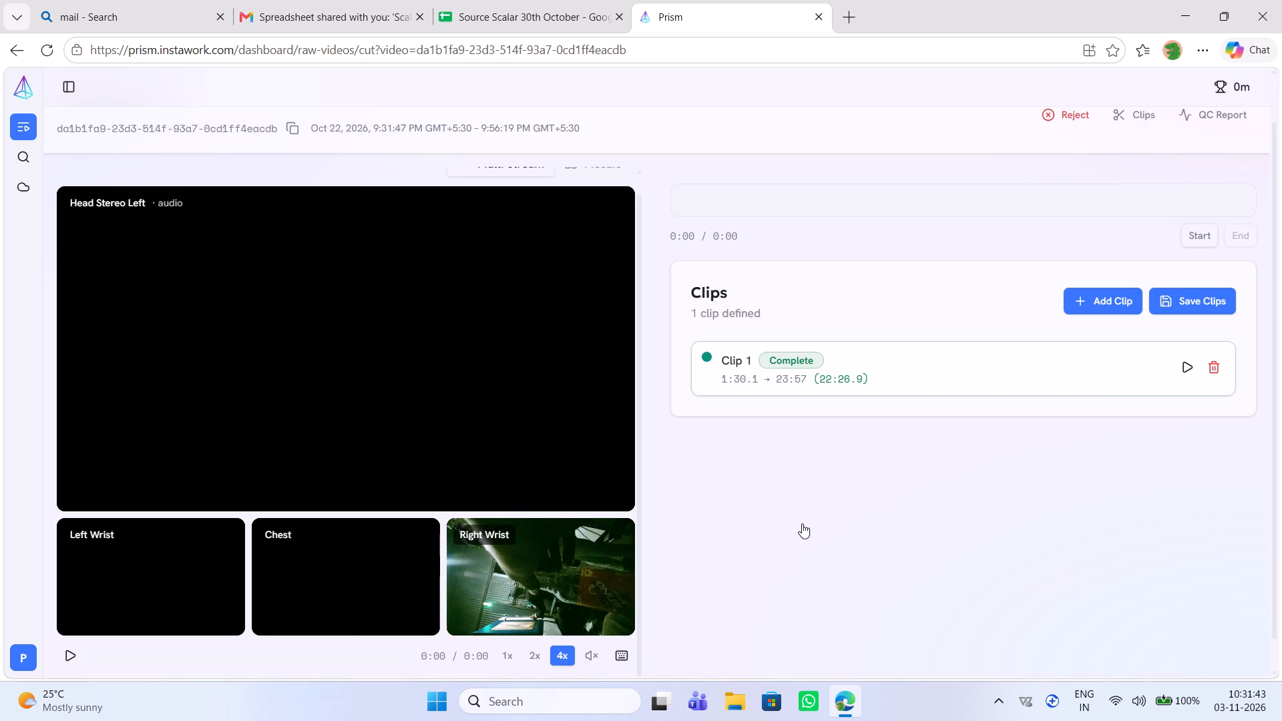
{"action": "left_click", "coordinate": [823, 526]}
{"action": "left_click", "coordinate": [961, 181]}
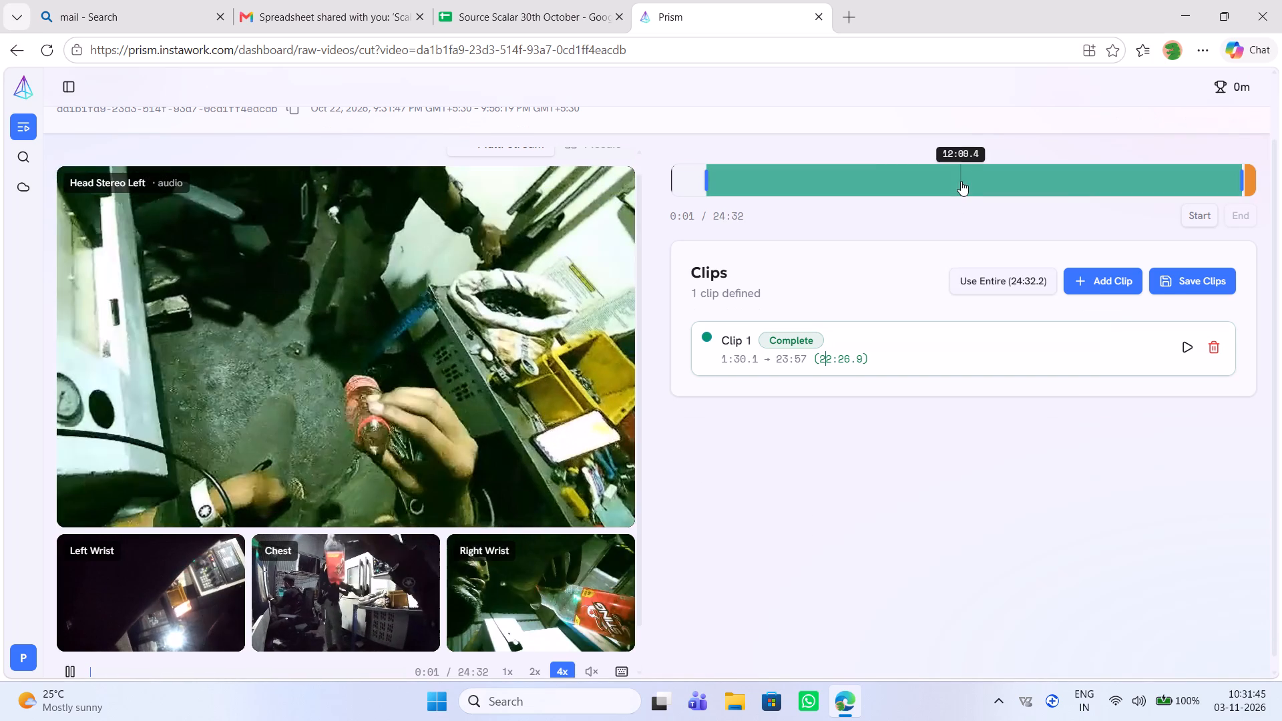
{"action": "left_click", "coordinate": [737, 602]}
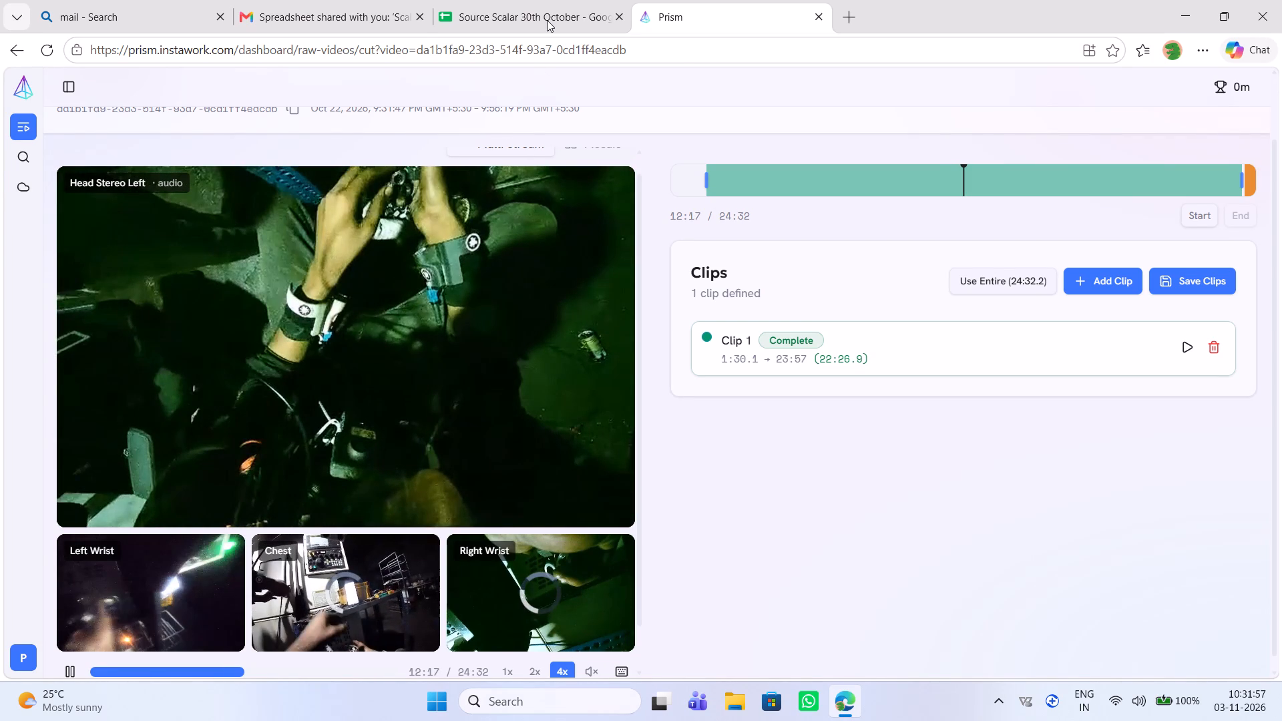
Return to the Industrial sheet and set row 11831's Status to Reject.
{"action": "left_click", "coordinate": [547, 20]}
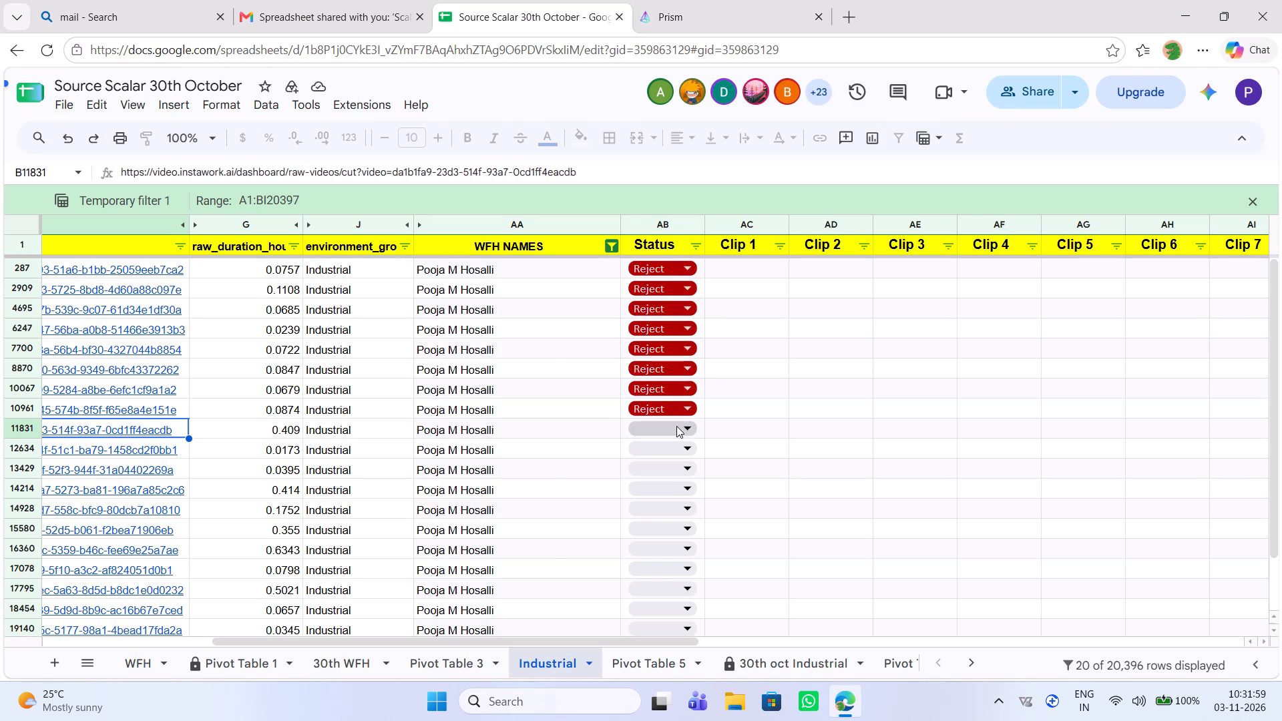
{"action": "left_click", "coordinate": [676, 426]}
{"action": "left_click", "coordinate": [710, 510]}
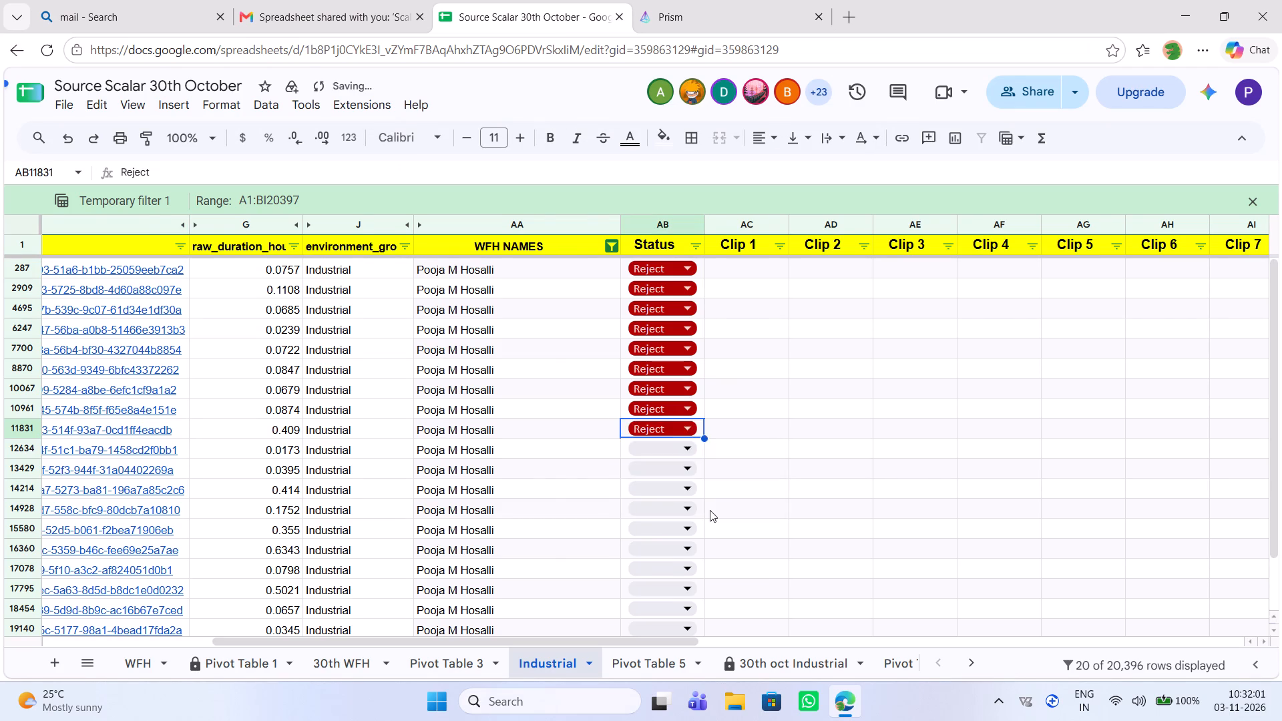
Set row 11831's Segment to exposure issue.
{"action": "scroll", "coordinate": [710, 510], "scroll_direction": "left", "scroll_amount": 4}
{"action": "left_click", "coordinate": [1010, 427]}
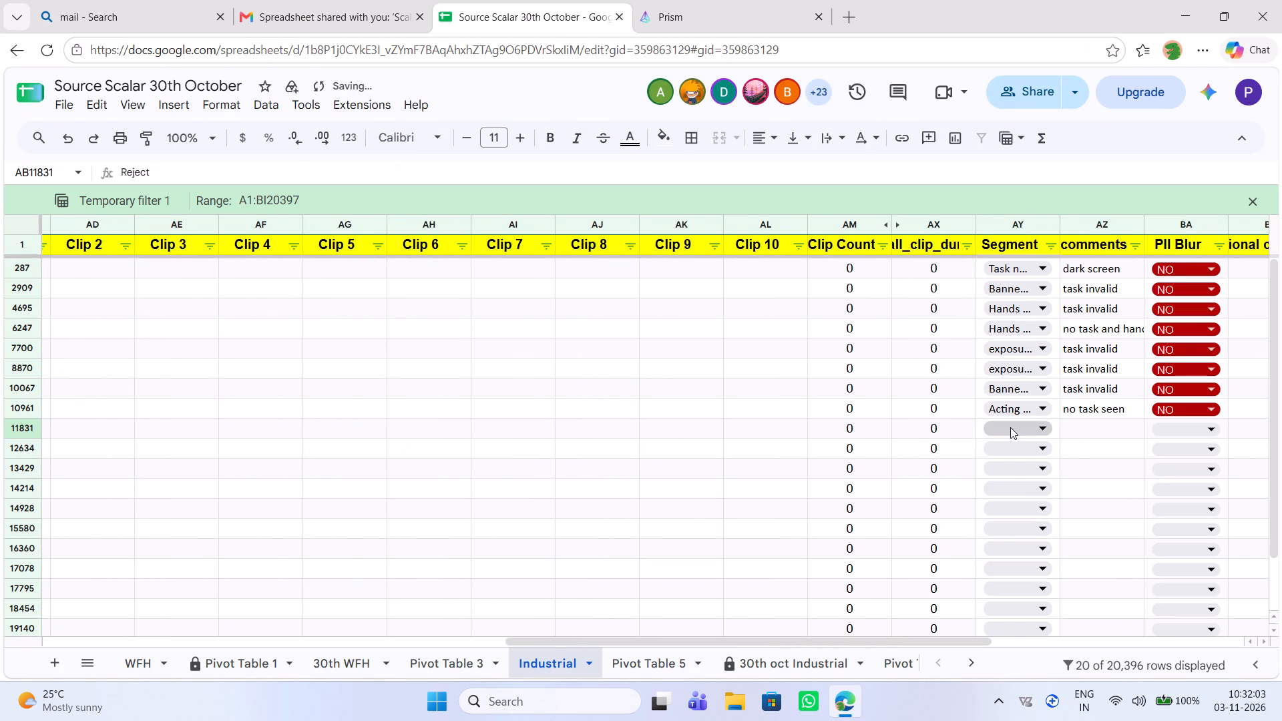
{"action": "scroll", "coordinate": [1032, 593], "scroll_direction": "down", "scroll_amount": 2}
{"action": "left_click", "coordinate": [1035, 551]}
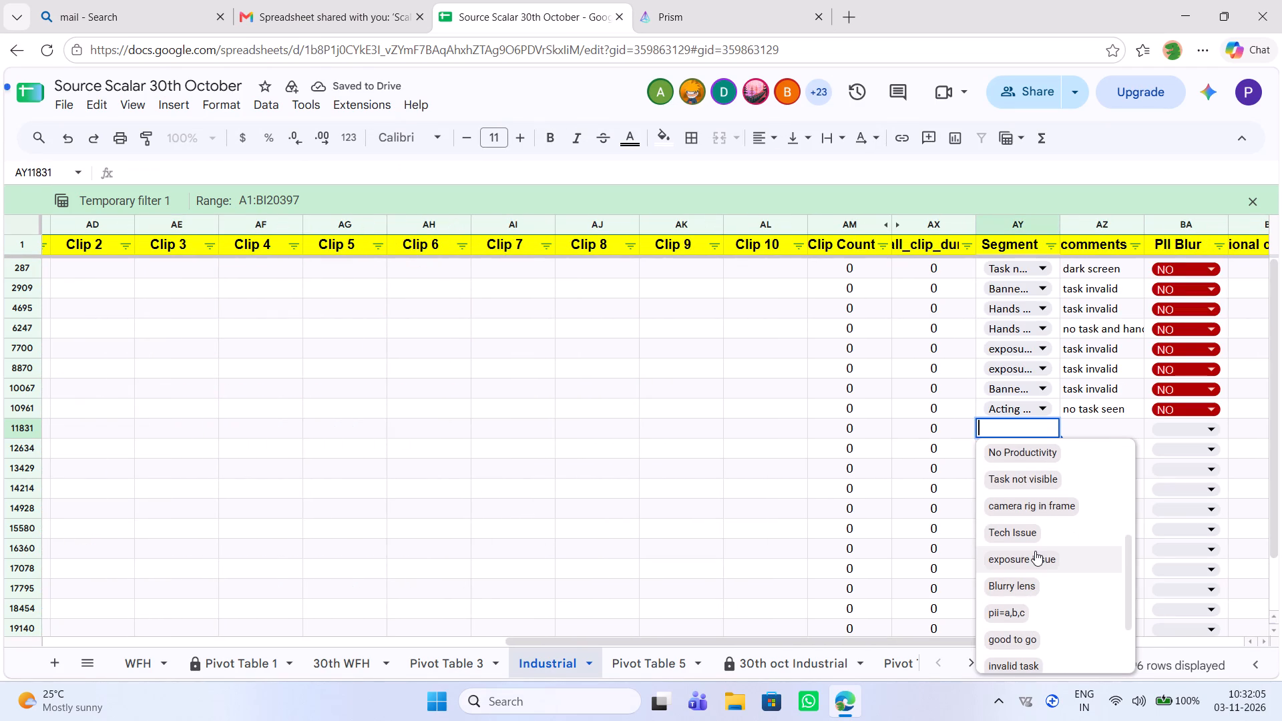
Enter "dark screen and task not seen" as the comment for row 11831.
{"action": "left_click", "coordinate": [1076, 430]}
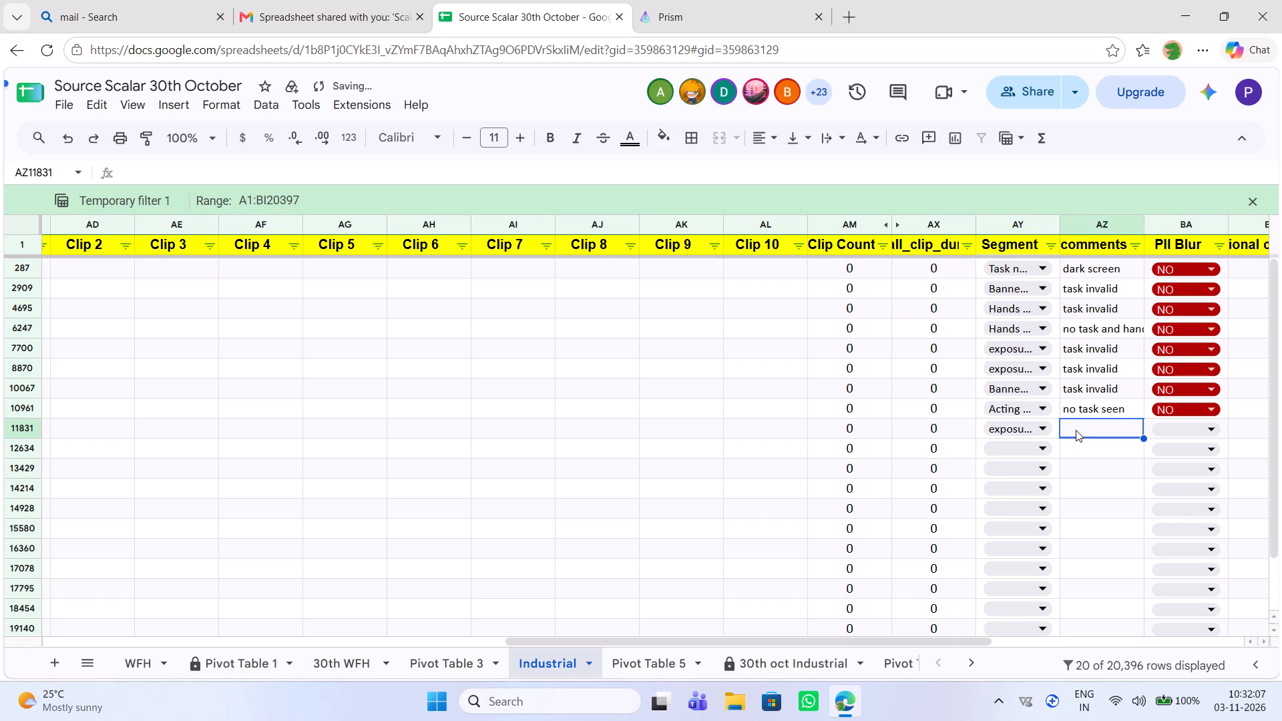
{"action": "type", "text": "da"}
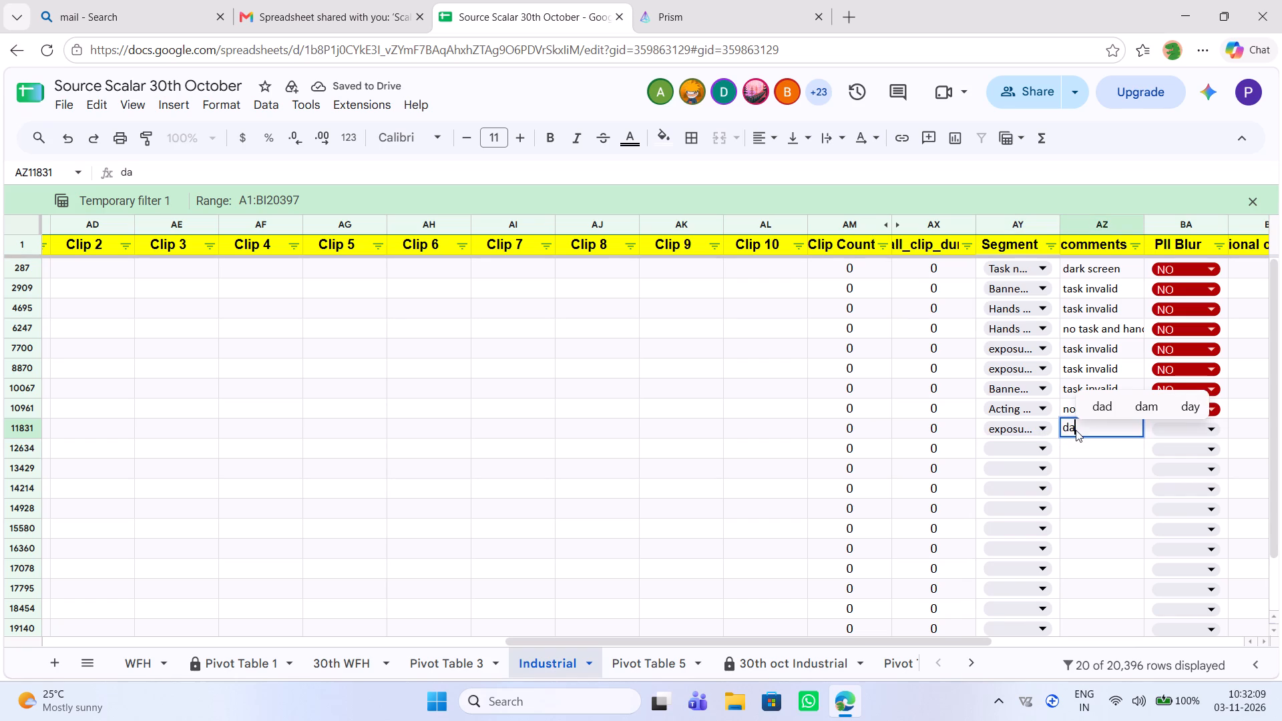
{"action": "type", "text": "rk screen"}
{"action": "left_click", "coordinate": [1113, 477]}
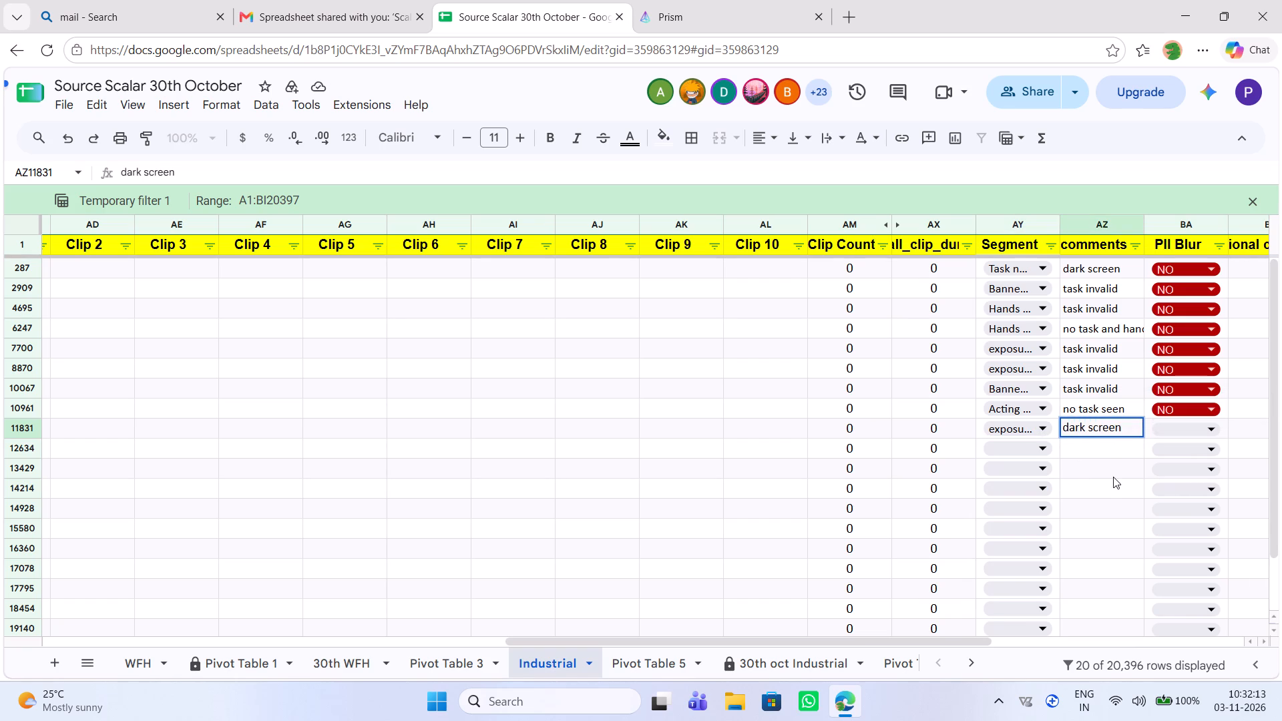
{"action": "double_click", "coordinate": [1128, 433]}
{"action": "key", "text": "space"}
{"action": "type", "text": "and"}
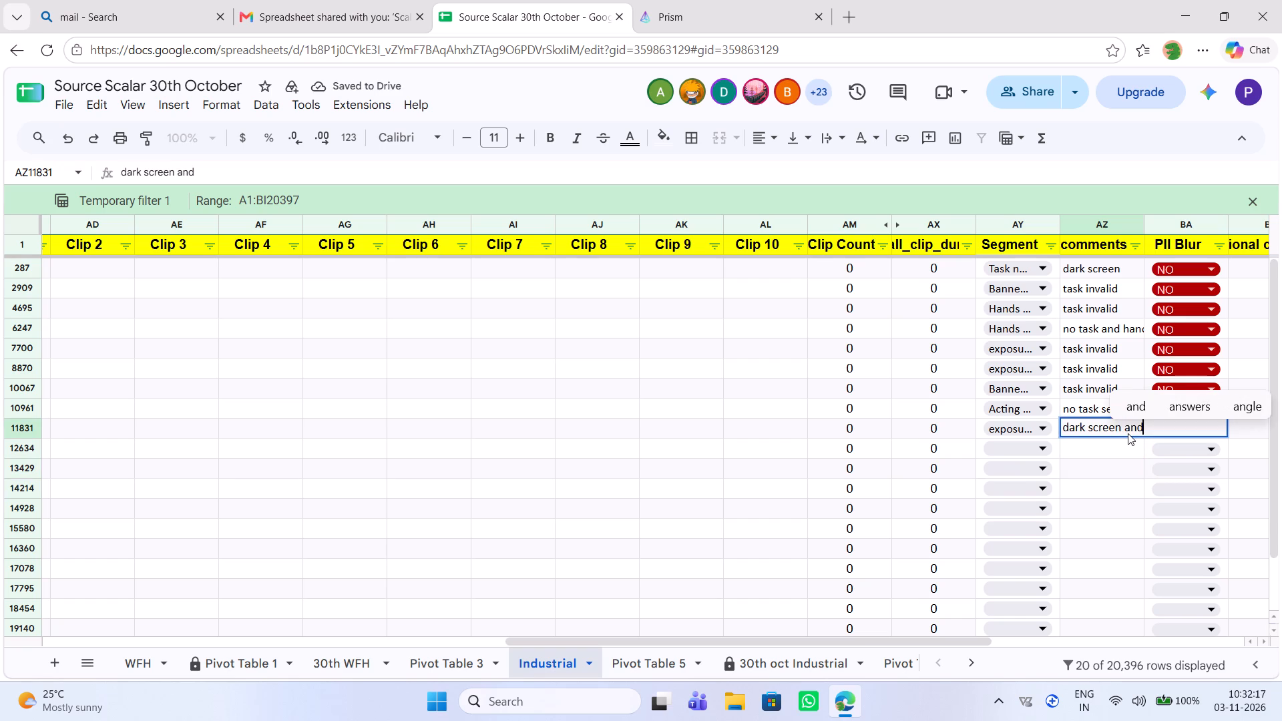
{"action": "key", "text": "space"}
{"action": "type", "text": "task"}
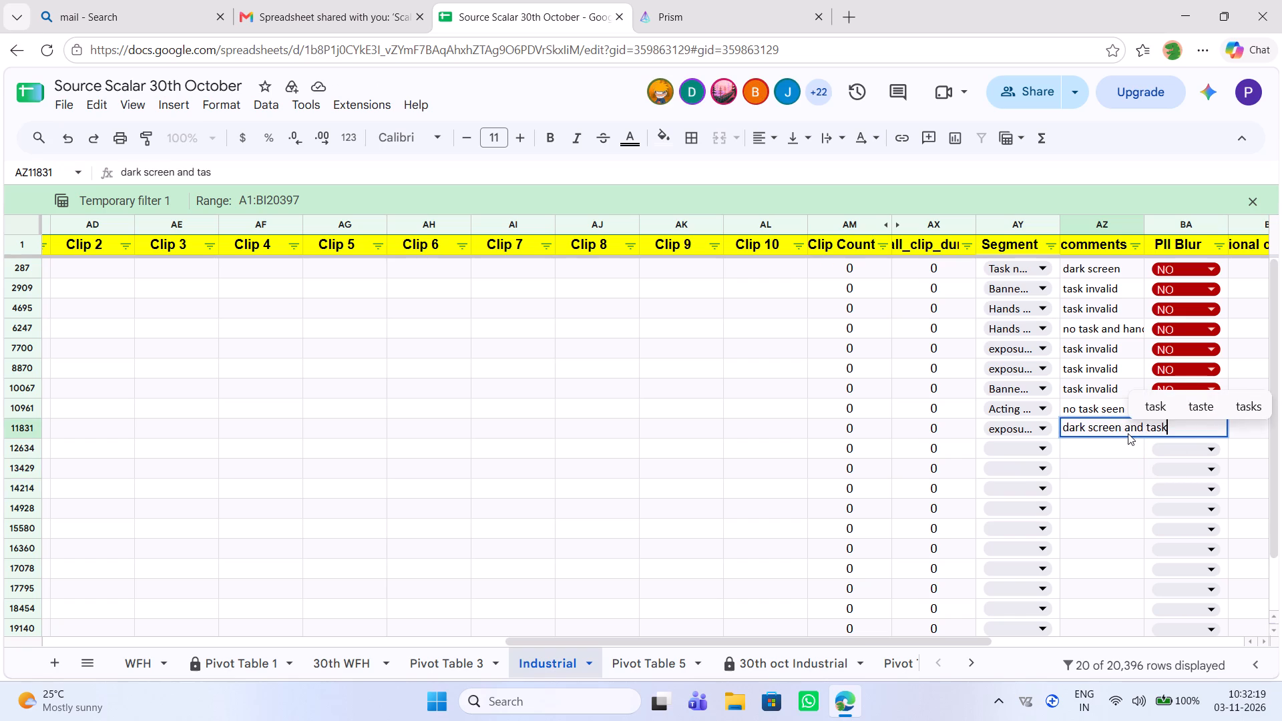
{"action": "key", "text": "space"}
{"action": "type", "text": "nor"}
{"action": "key", "text": "BackSpace"}
{"action": "key", "text": "t"}
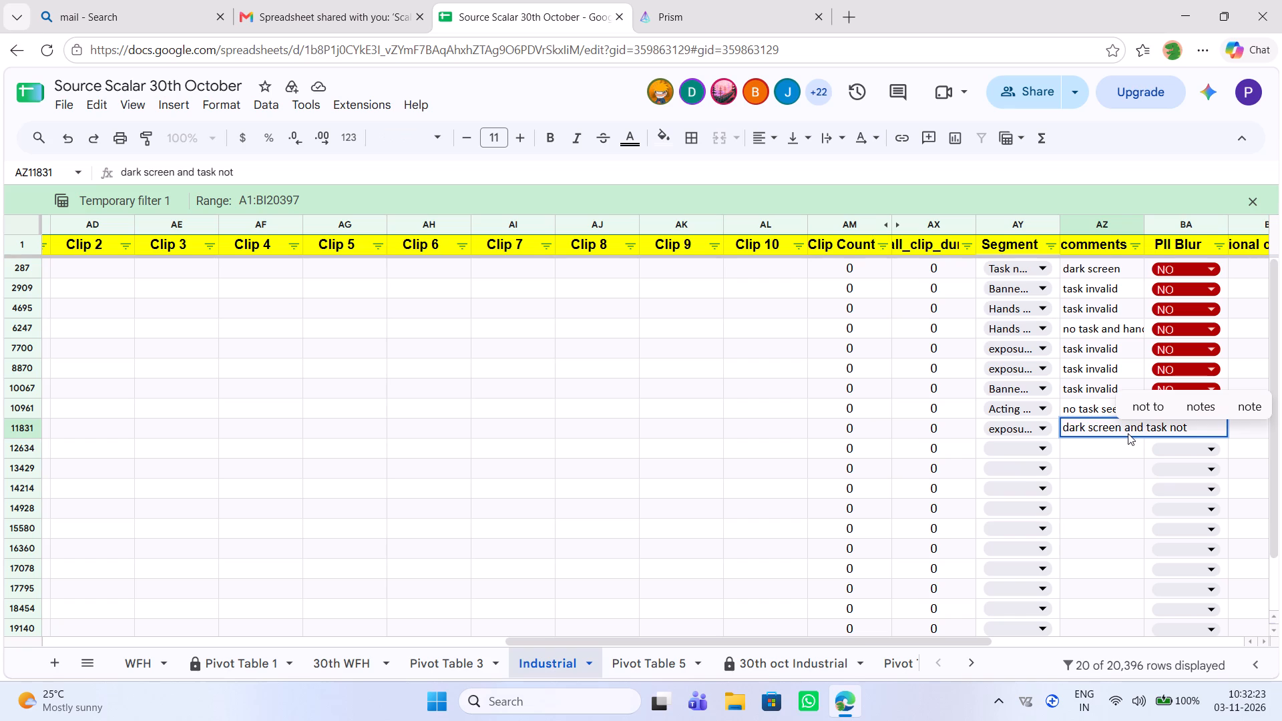
{"action": "key", "text": "space"}
{"action": "type", "text": "seen"}
{"action": "left_click", "coordinate": [1130, 441]}
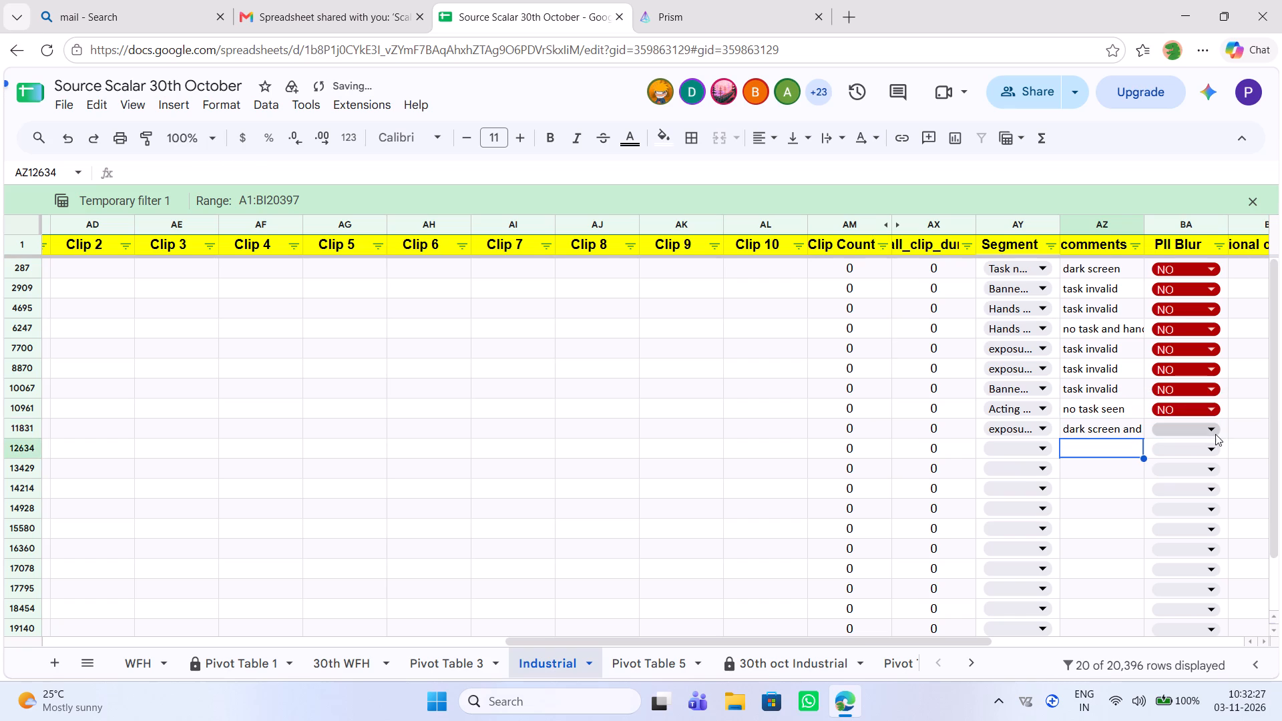
Set row 11831's PII Blur to NO.
{"action": "left_click", "coordinate": [1214, 433]}
{"action": "left_click", "coordinate": [1213, 473]}
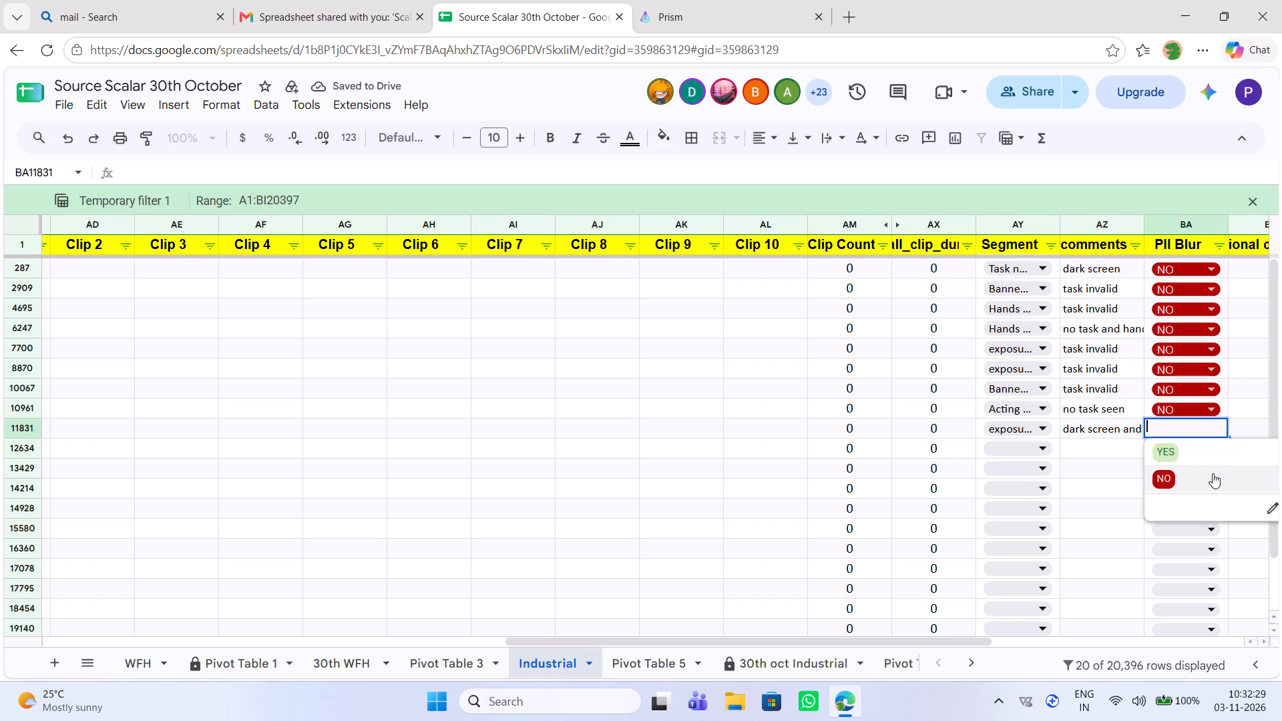
{"action": "scroll", "coordinate": [666, 503], "scroll_direction": "right", "scroll_amount": 7}
{"action": "scroll", "coordinate": [666, 503], "scroll_direction": "left", "scroll_amount": 1}
Recheck row 11831's footage in Prism towards the end of the recording, and close the video.
{"action": "left_click", "coordinate": [697, 22]}
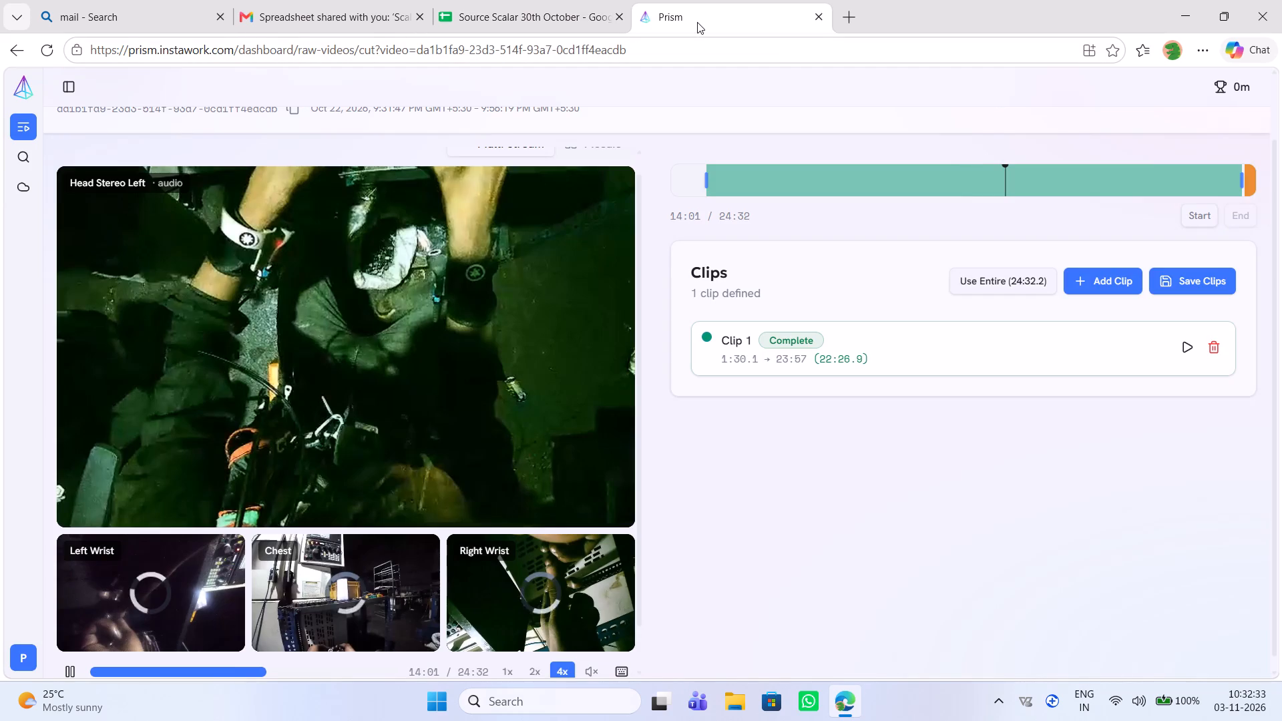
{"action": "left_click", "coordinate": [565, 215]}
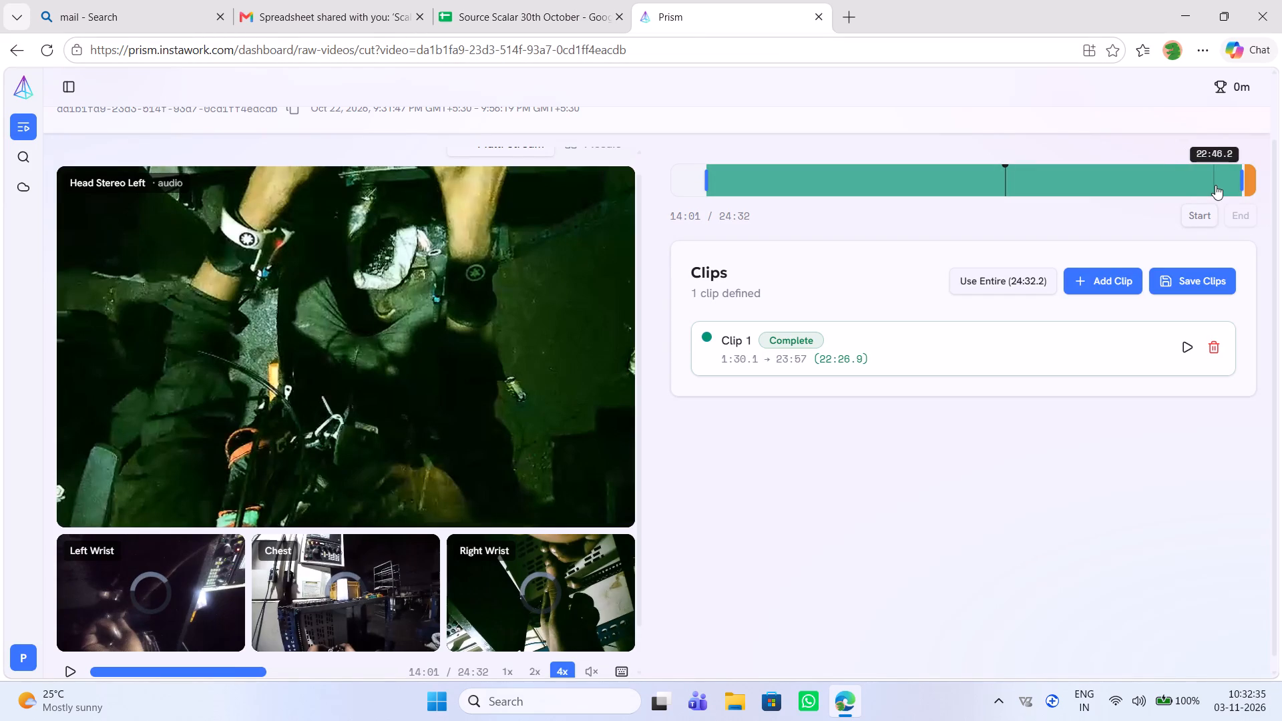
{"action": "left_click", "coordinate": [477, 376]}
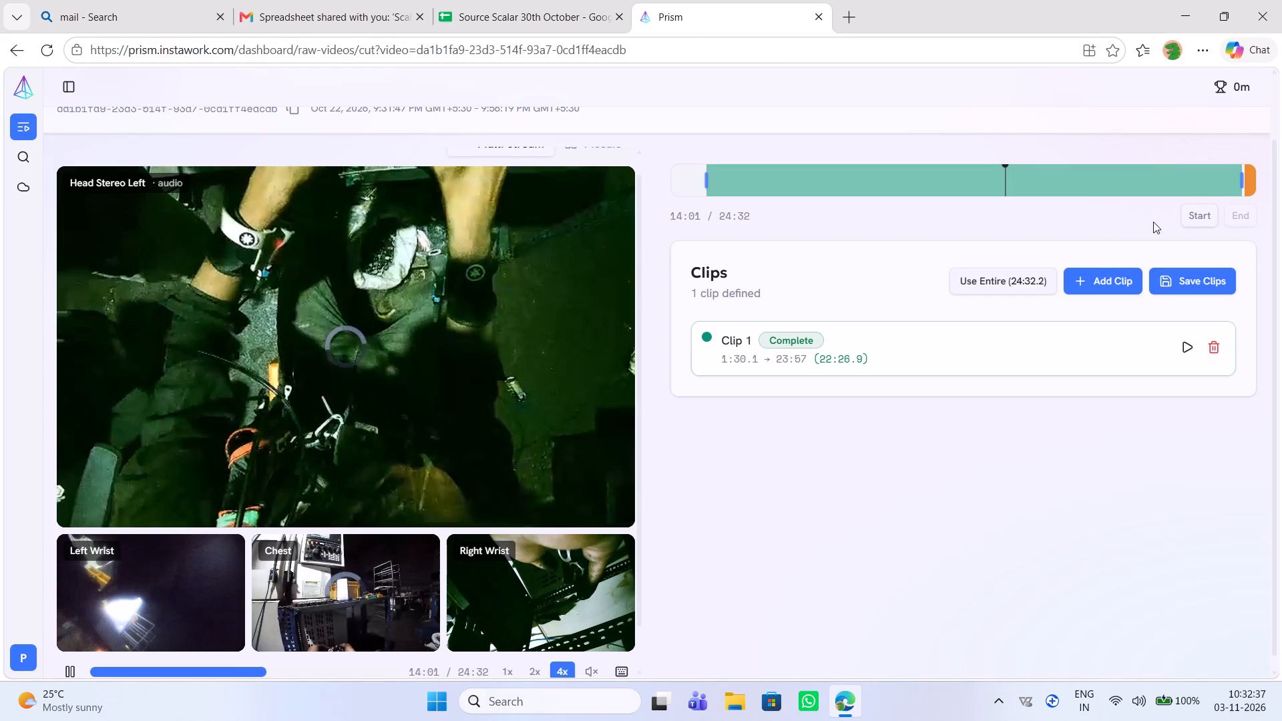
{"action": "left_click", "coordinate": [1197, 173]}
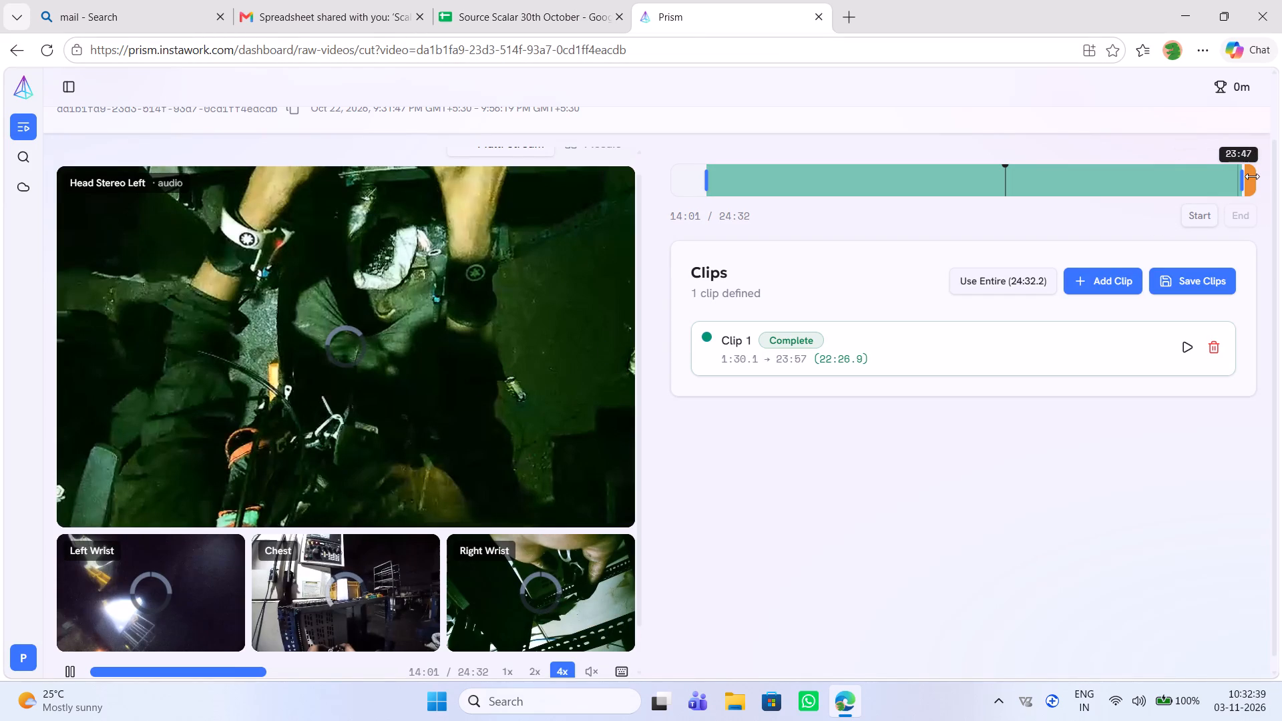
{"action": "left_click", "coordinate": [1252, 176]}
{"action": "left_click", "coordinate": [943, 102]}
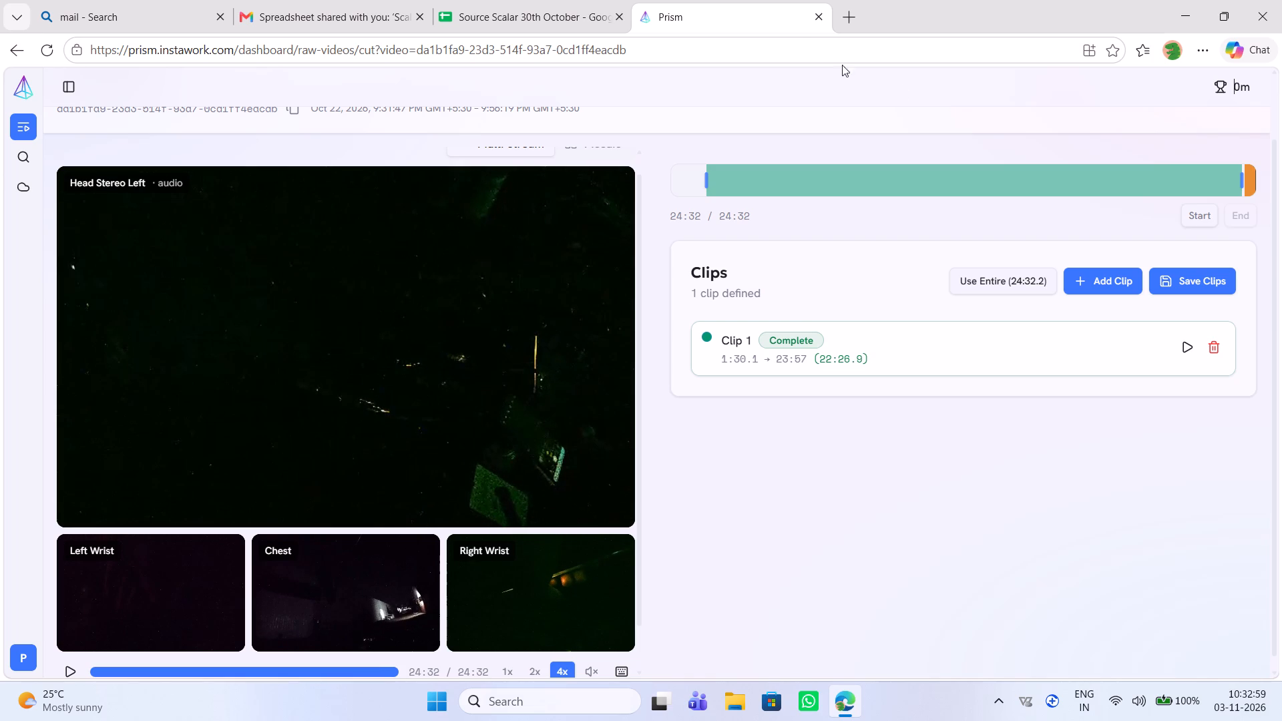
{"action": "left_click", "coordinate": [821, 16]}
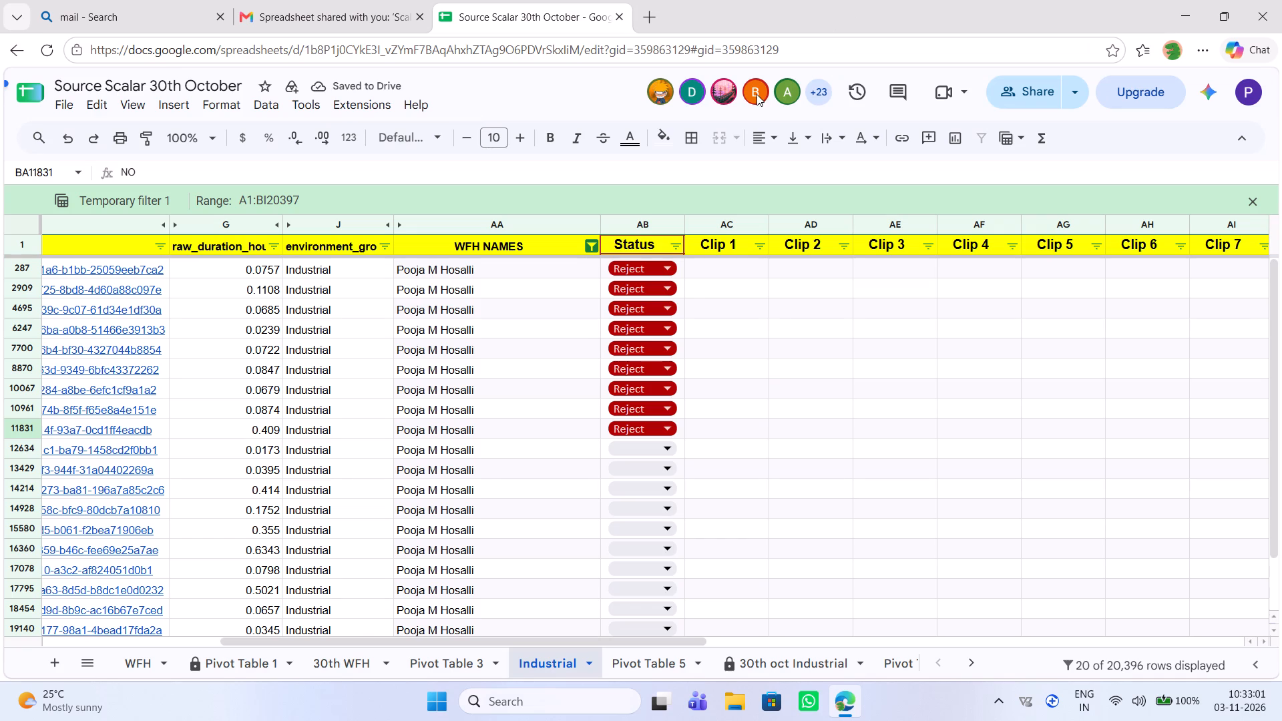
Open row 12634's raw video in Prism, examine its footage around the middle and near the end, and close it.
{"action": "left_click", "coordinate": [149, 451]}
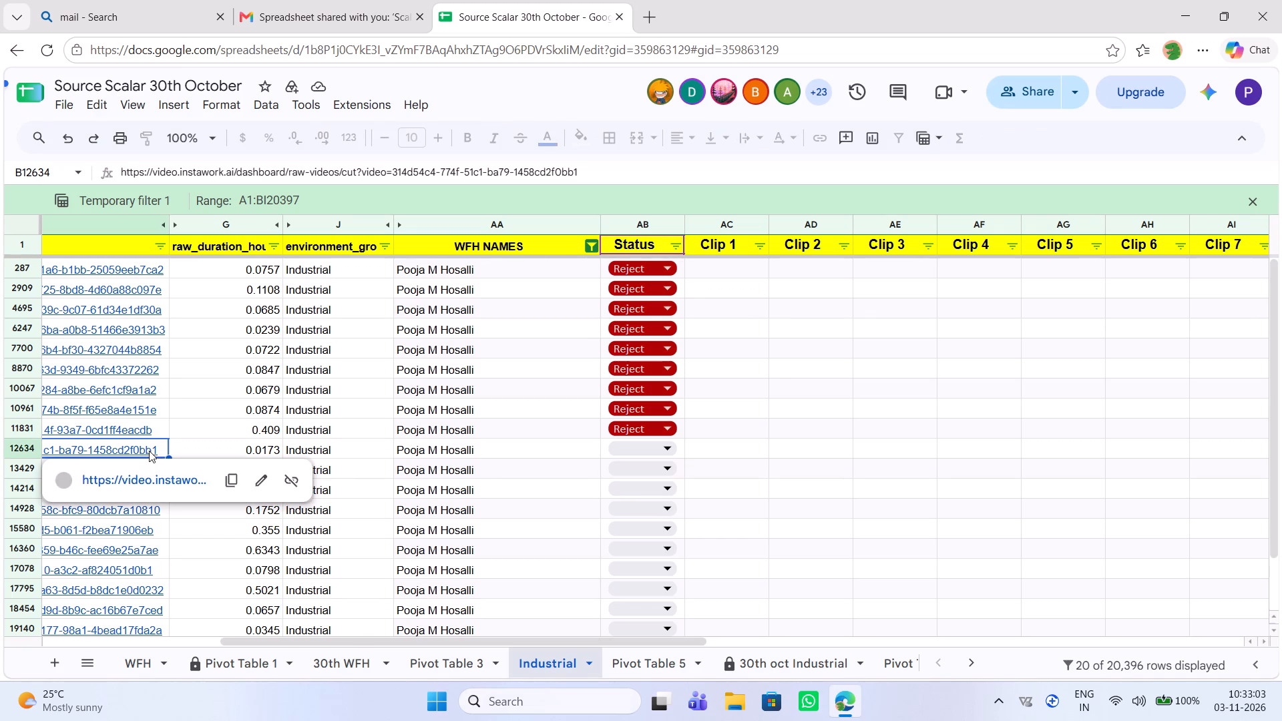
{"action": "left_click", "coordinate": [159, 478]}
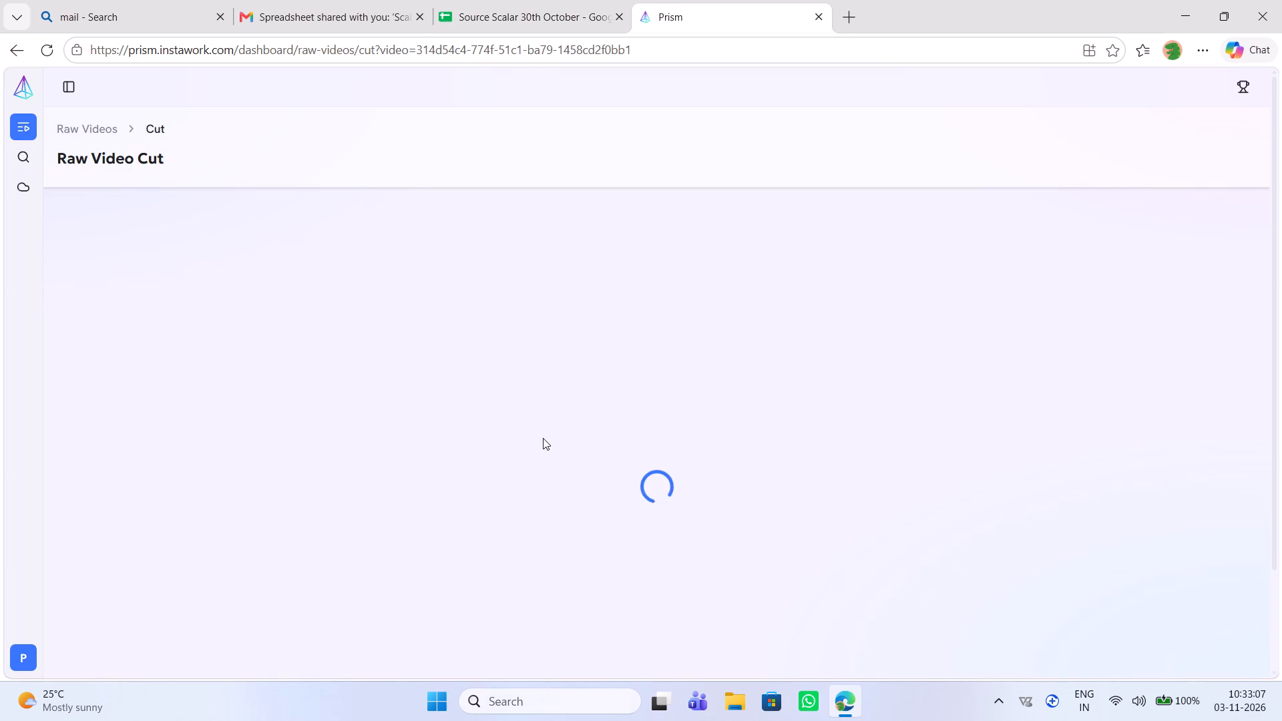
{"action": "scroll", "coordinate": [543, 438], "scroll_direction": "down", "scroll_amount": 2}
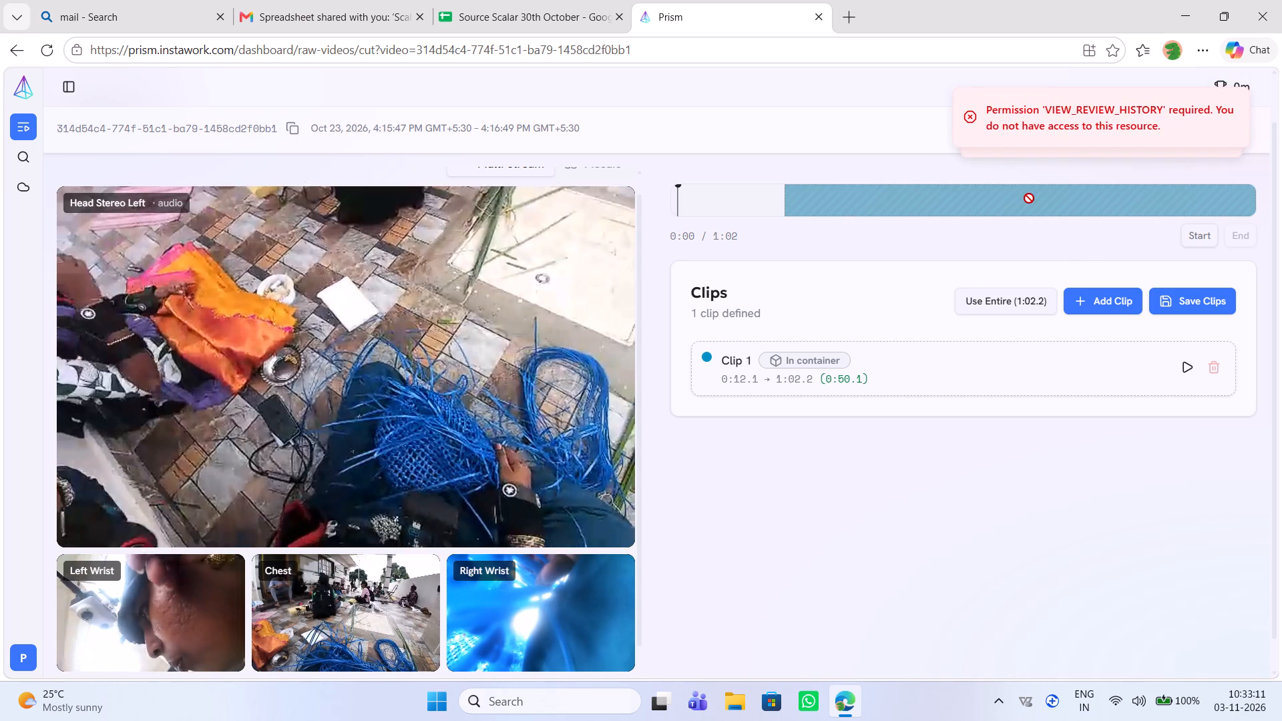
{"action": "left_click", "coordinate": [1028, 198]}
{"action": "left_click", "coordinate": [1104, 250]}
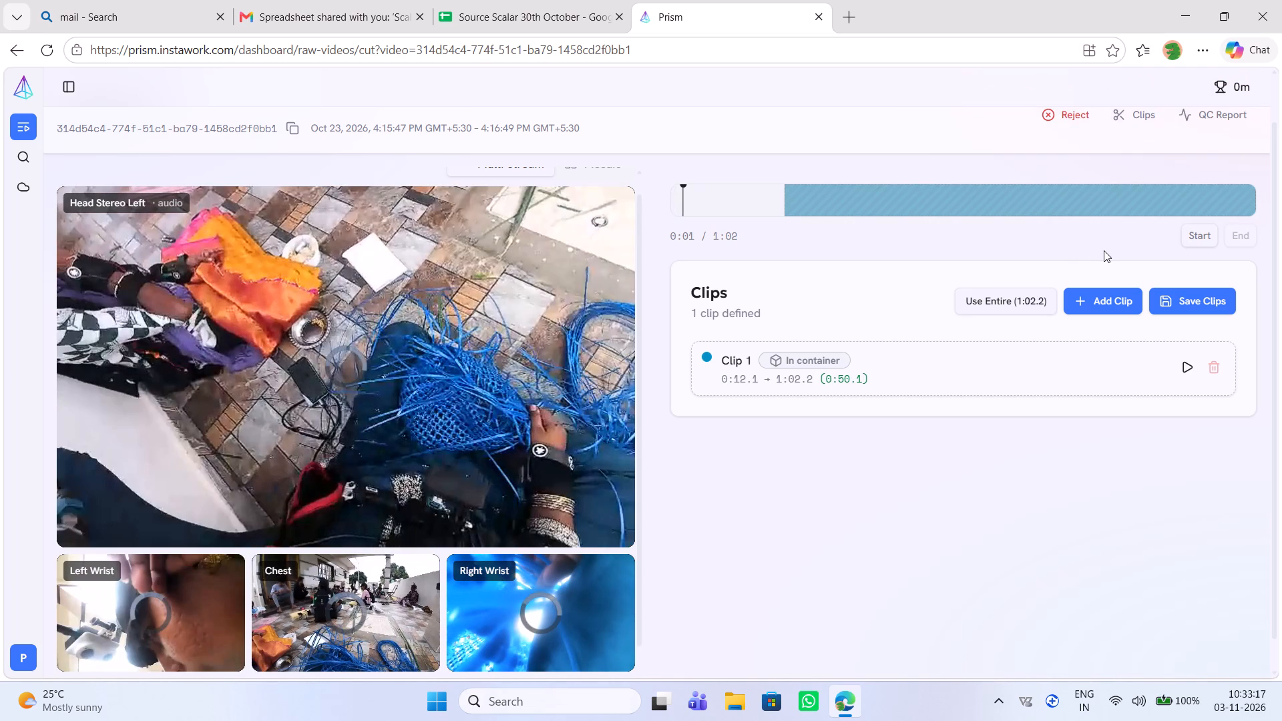
{"action": "scroll", "coordinate": [484, 507], "scroll_direction": "down", "scroll_amount": 1}
{"action": "left_click", "coordinate": [921, 527]}
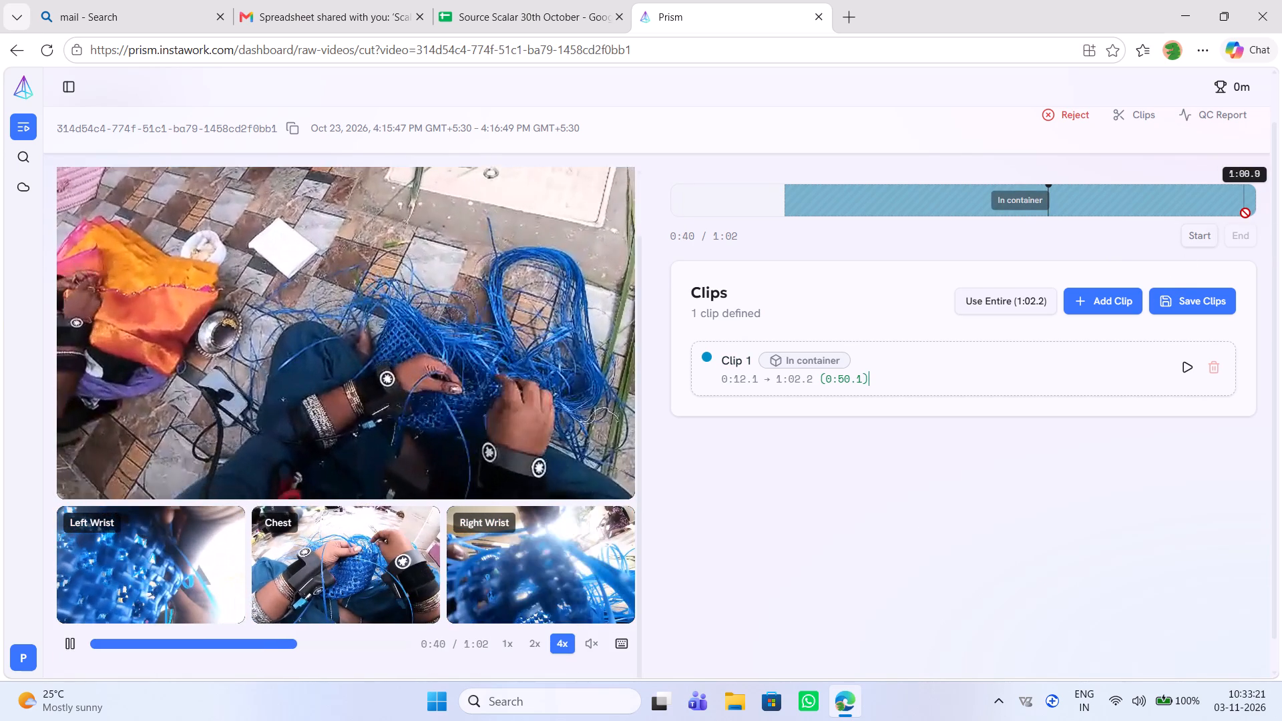
{"action": "left_click", "coordinate": [1245, 213]}
{"action": "left_click", "coordinate": [1102, 475]}
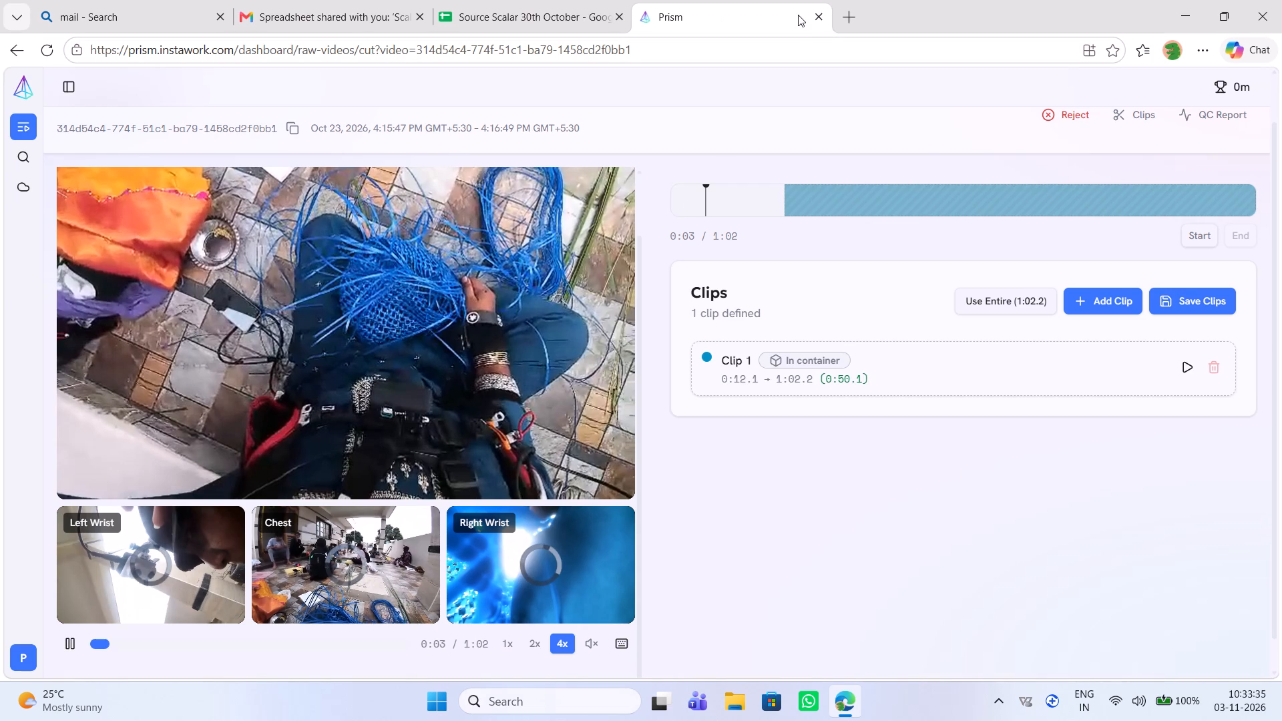
{"action": "left_click", "coordinate": [820, 16]}
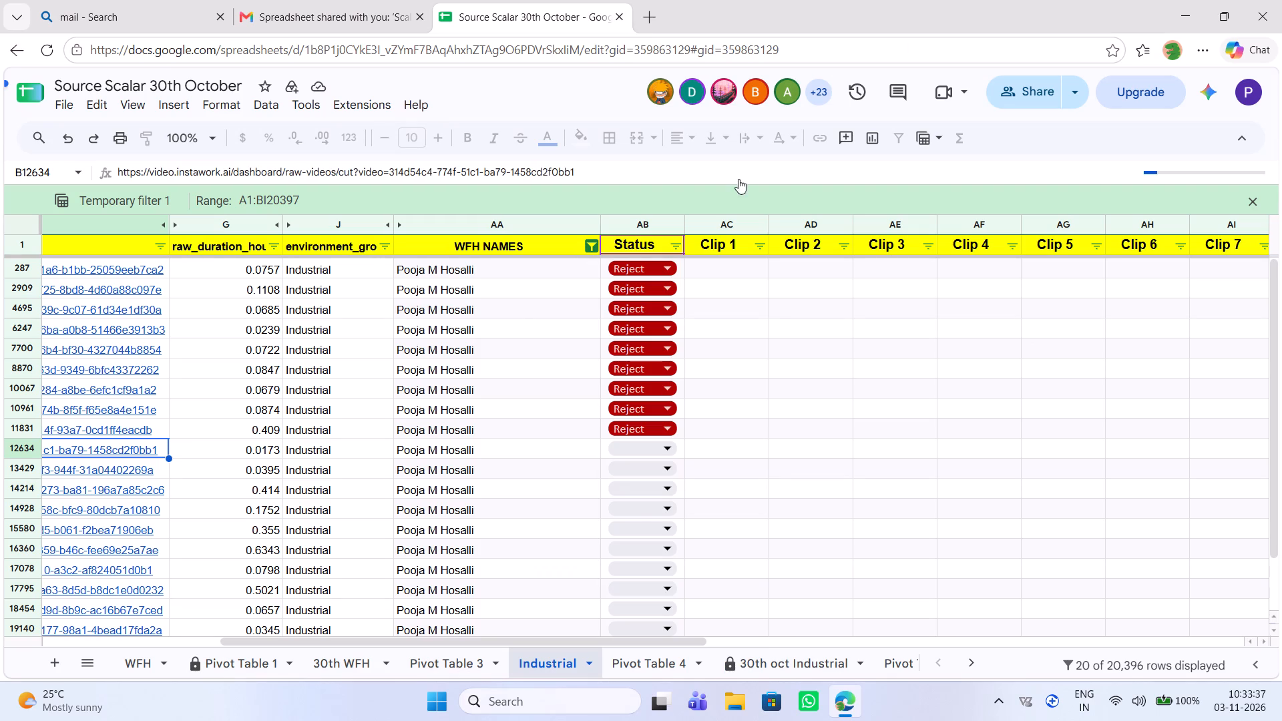
Set row 12634's Status to Reject and its Segment to Small Object Manipulation.
{"action": "left_click", "coordinate": [663, 448]}
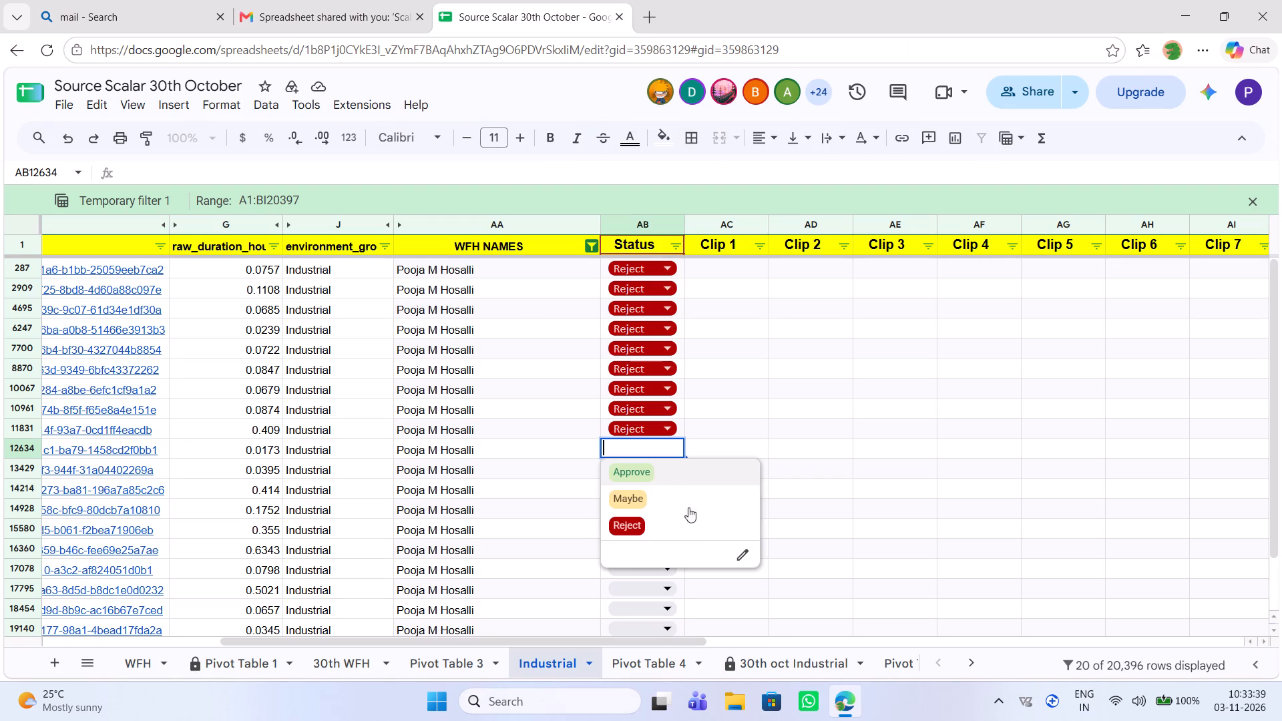
{"action": "left_click", "coordinate": [696, 527]}
{"action": "scroll", "coordinate": [696, 527], "scroll_direction": "left", "scroll_amount": 7}
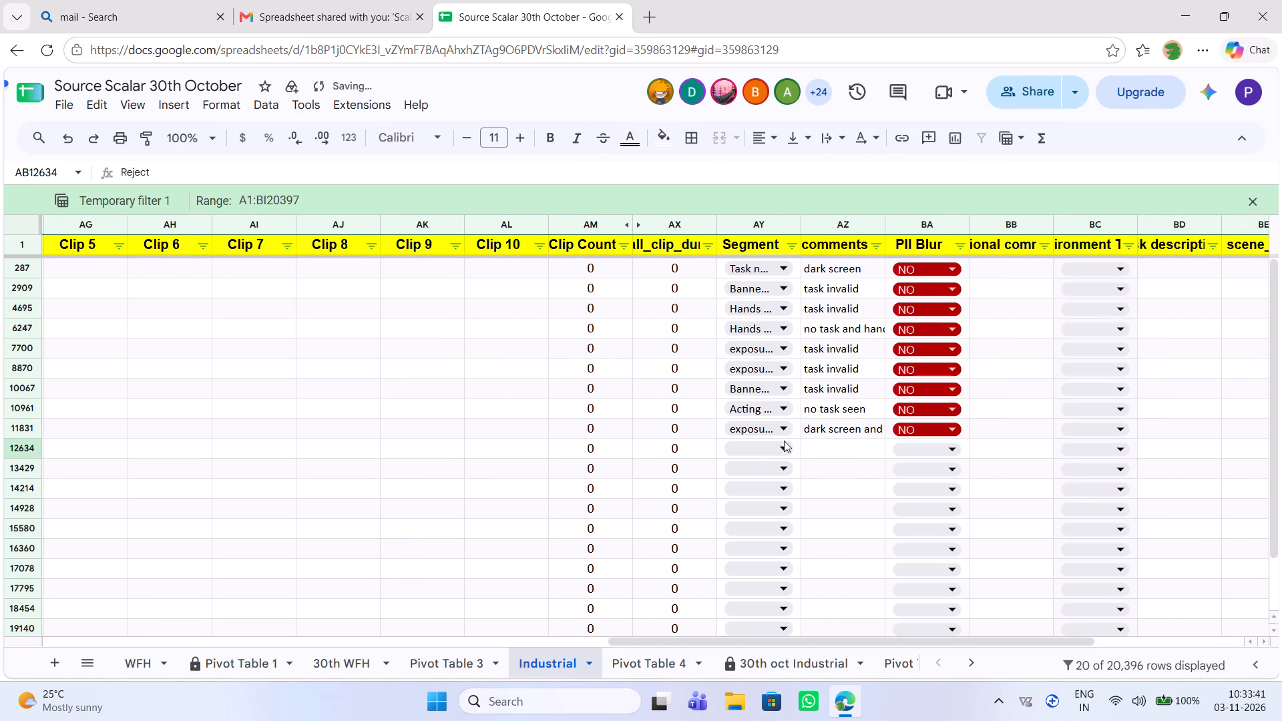
{"action": "left_click", "coordinate": [773, 446]}
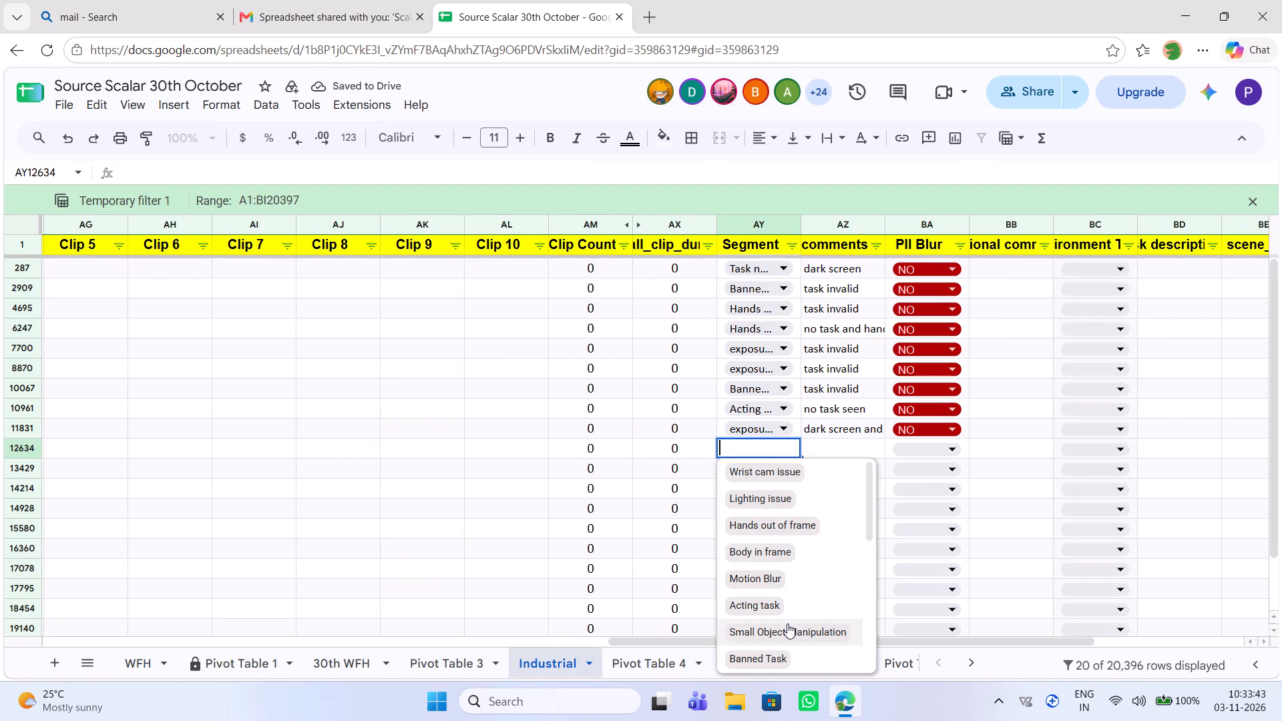
{"action": "left_click", "coordinate": [787, 624]}
Enter "task invalid" as row 12634's comment and set its PII Blur to NO.
{"action": "left_click", "coordinate": [840, 453]}
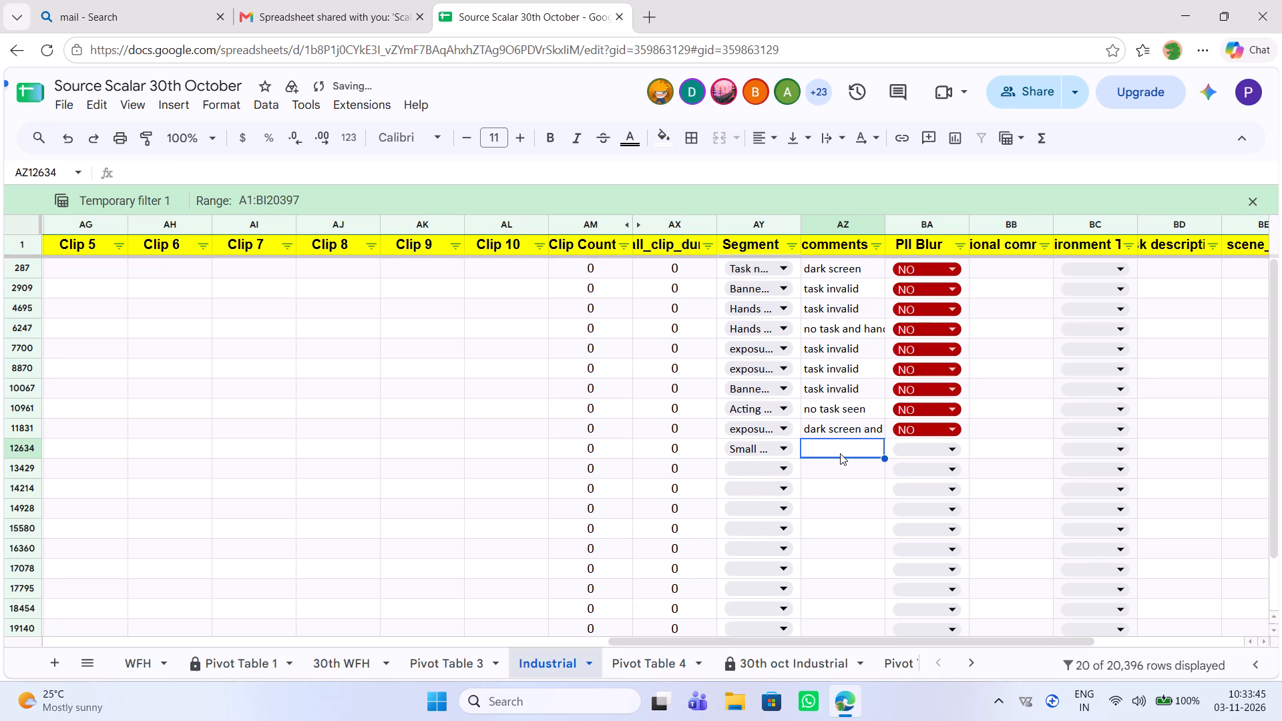
{"action": "key", "text": "ctrl+v"}
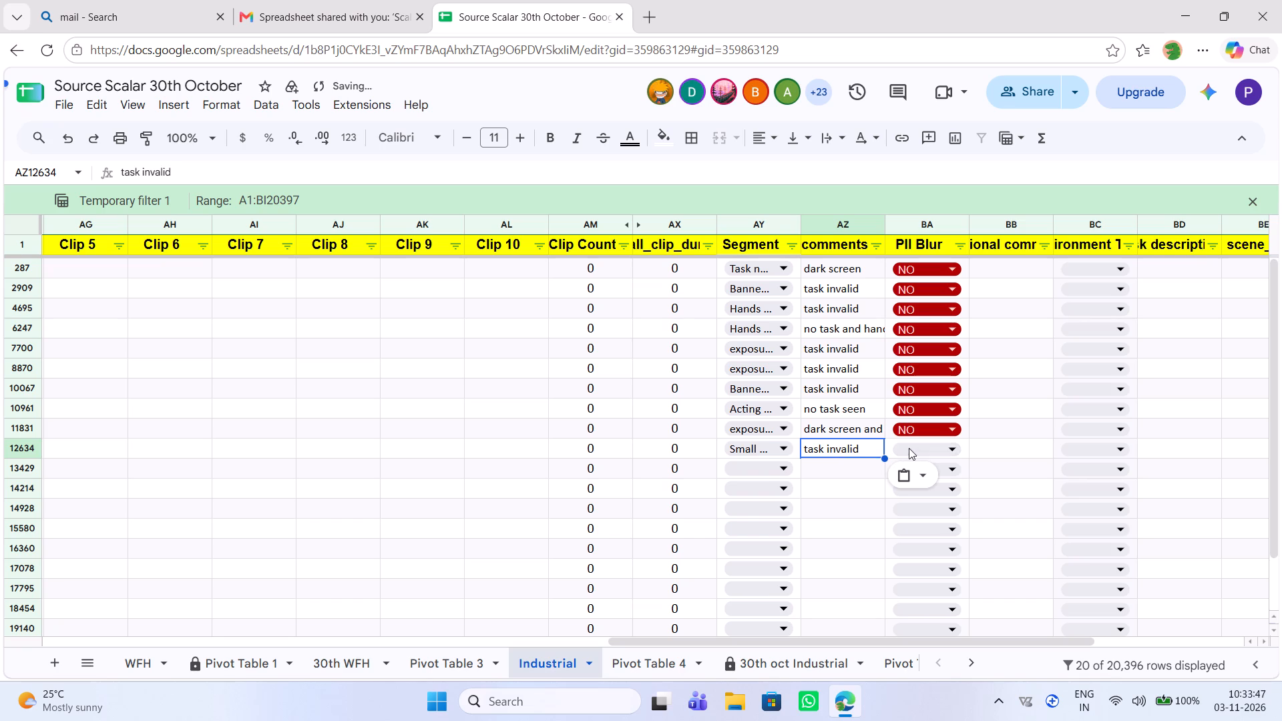
{"action": "left_click", "coordinate": [909, 448]}
{"action": "left_click", "coordinate": [915, 493]}
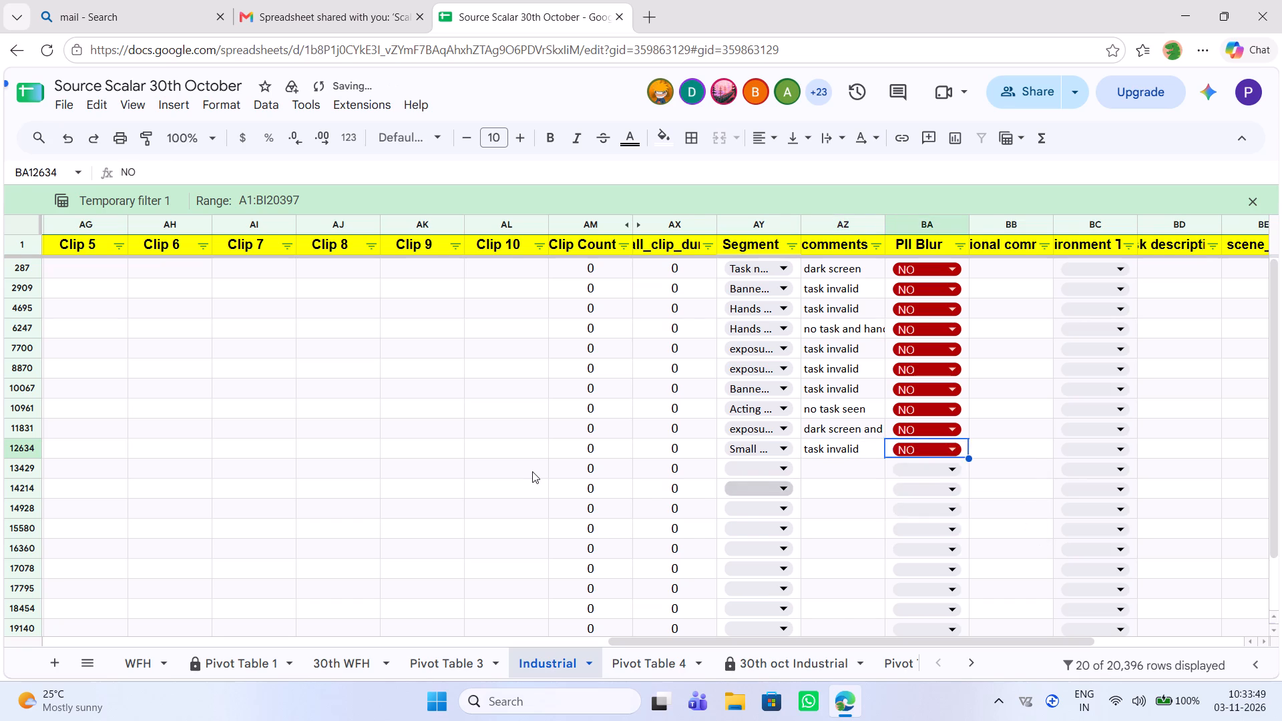
Open row 13429's raw video in Prism and examine its footage at the start and around the middle.
{"action": "scroll", "coordinate": [532, 471], "scroll_direction": "right", "scroll_amount": 8}
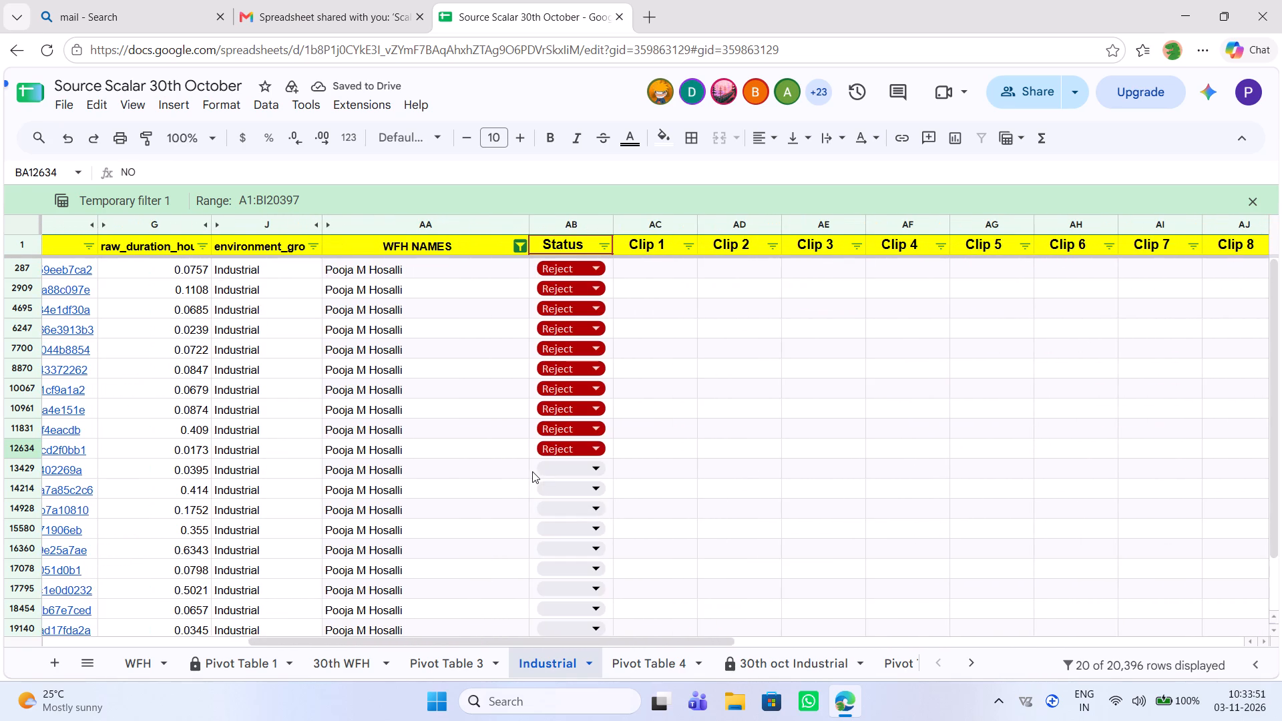
{"action": "left_click", "coordinate": [67, 471]}
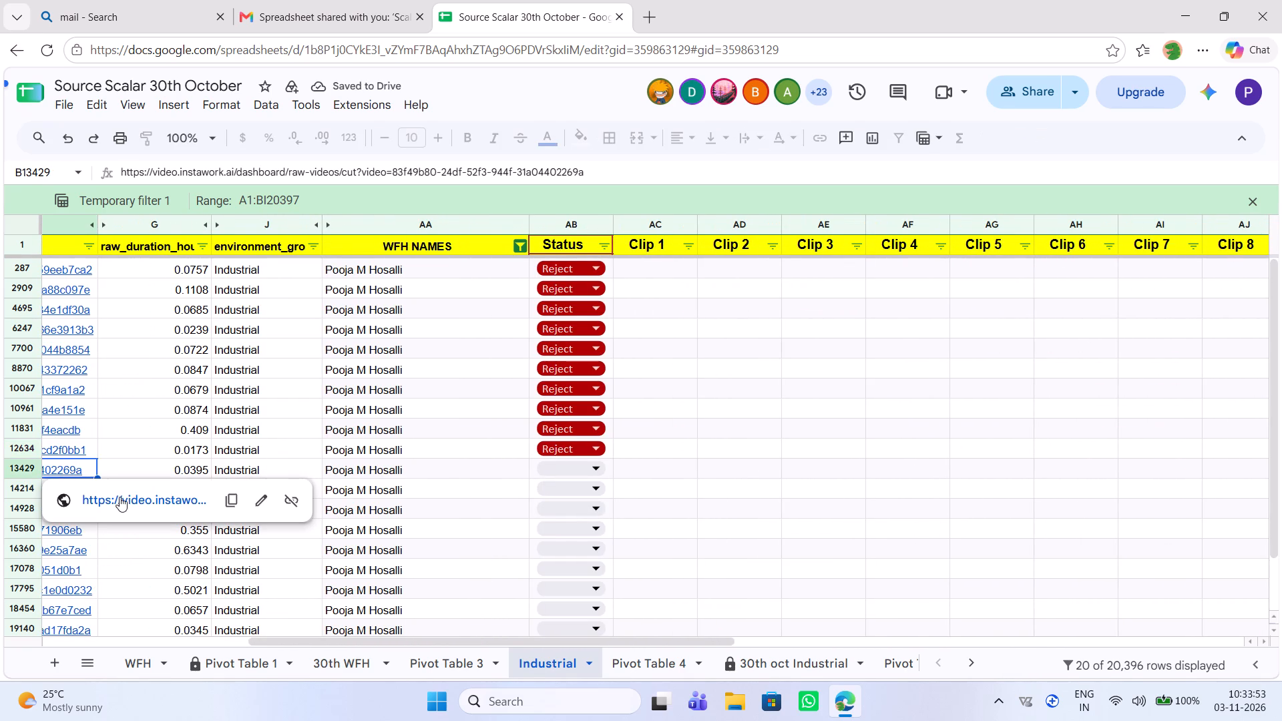
{"action": "left_click", "coordinate": [120, 498]}
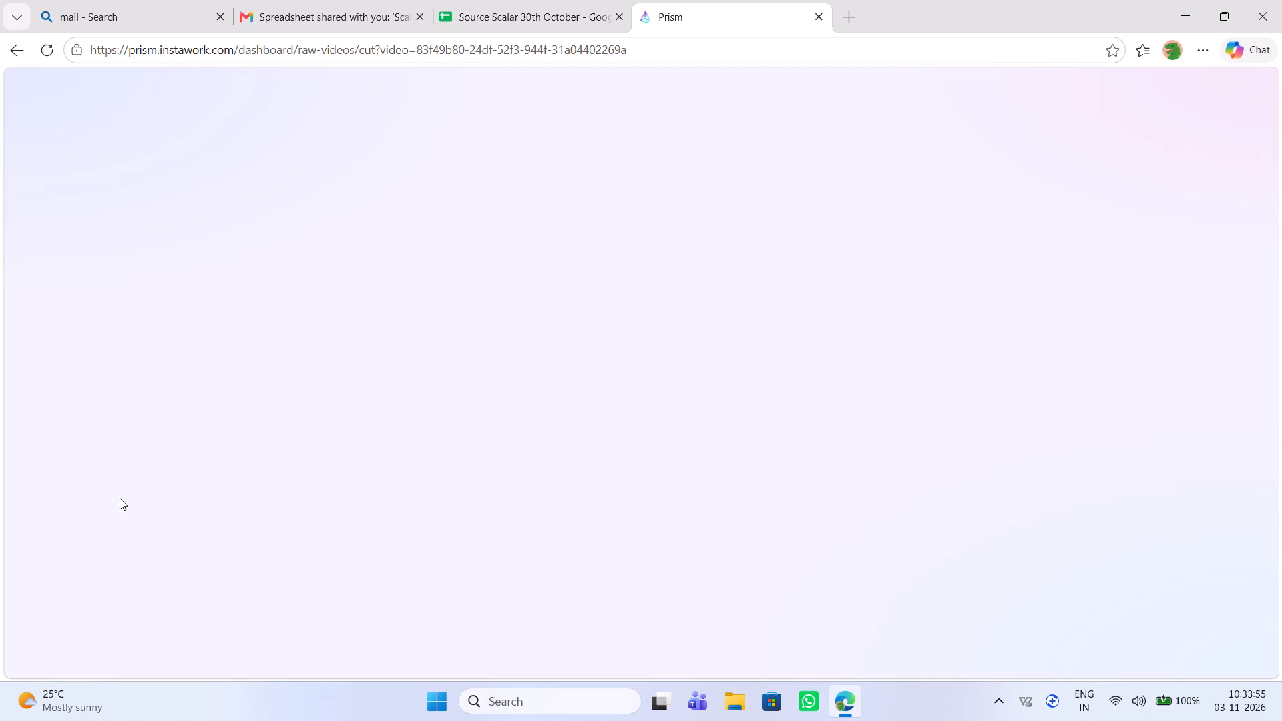
{"action": "scroll", "coordinate": [483, 429], "scroll_direction": "down", "scroll_amount": 1}
{"action": "left_click", "coordinate": [483, 429]}
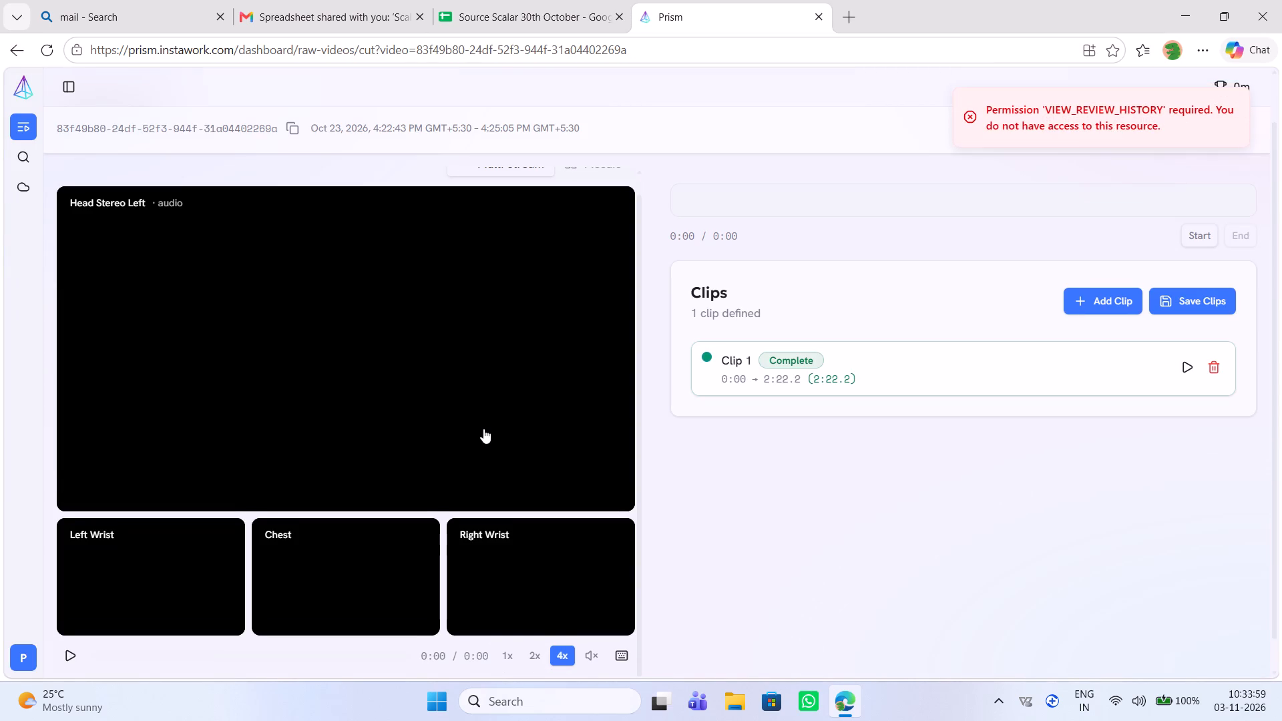
{"action": "left_click", "coordinate": [896, 505]}
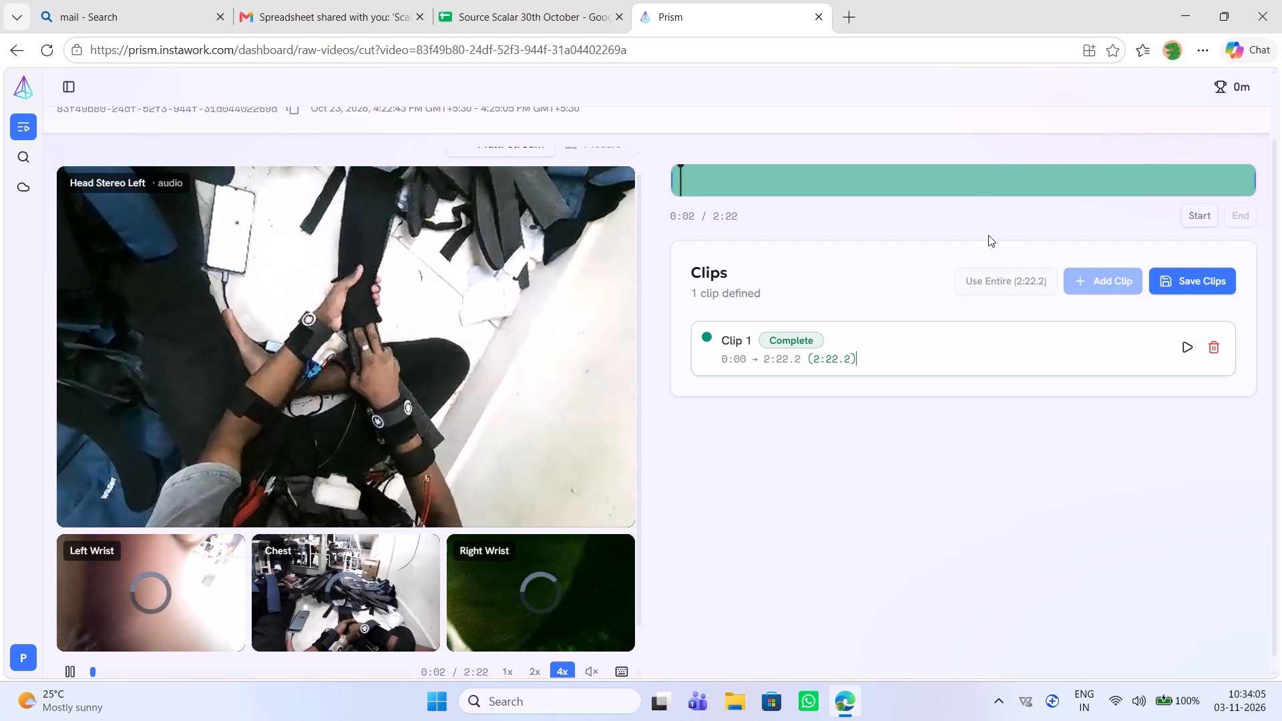
{"action": "left_click", "coordinate": [975, 194]}
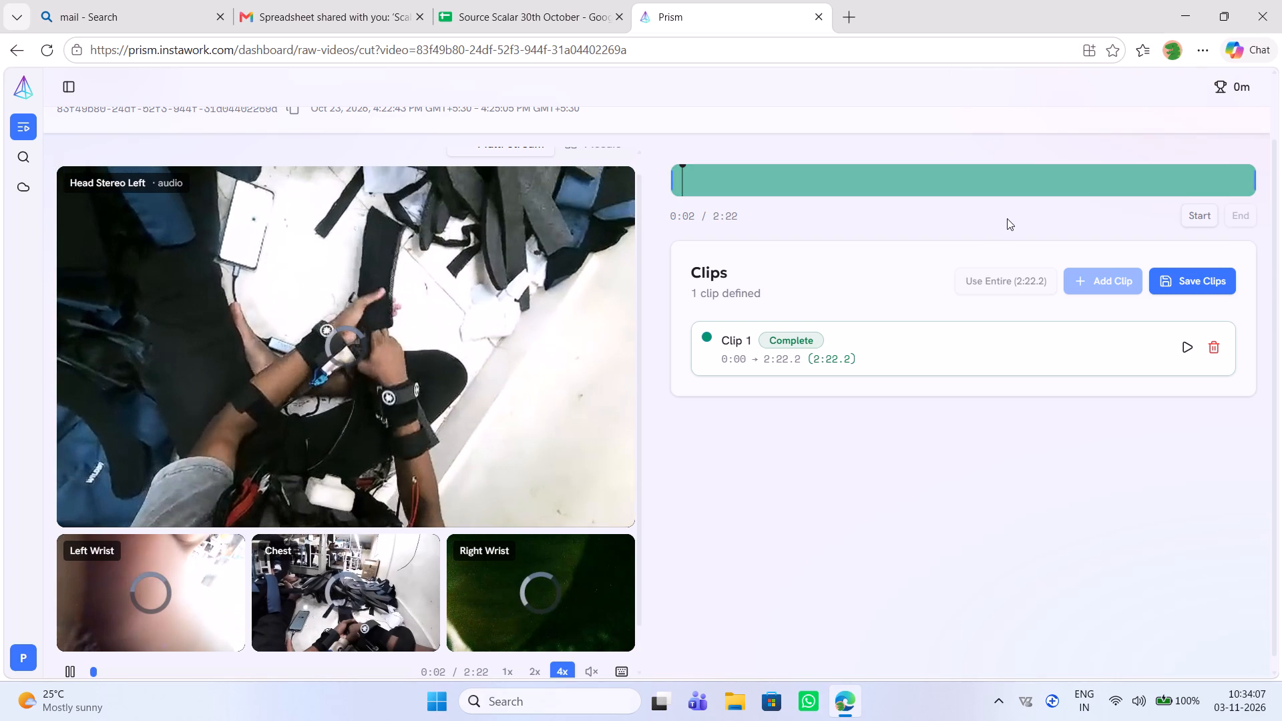
{"action": "left_click", "coordinate": [1007, 218]}
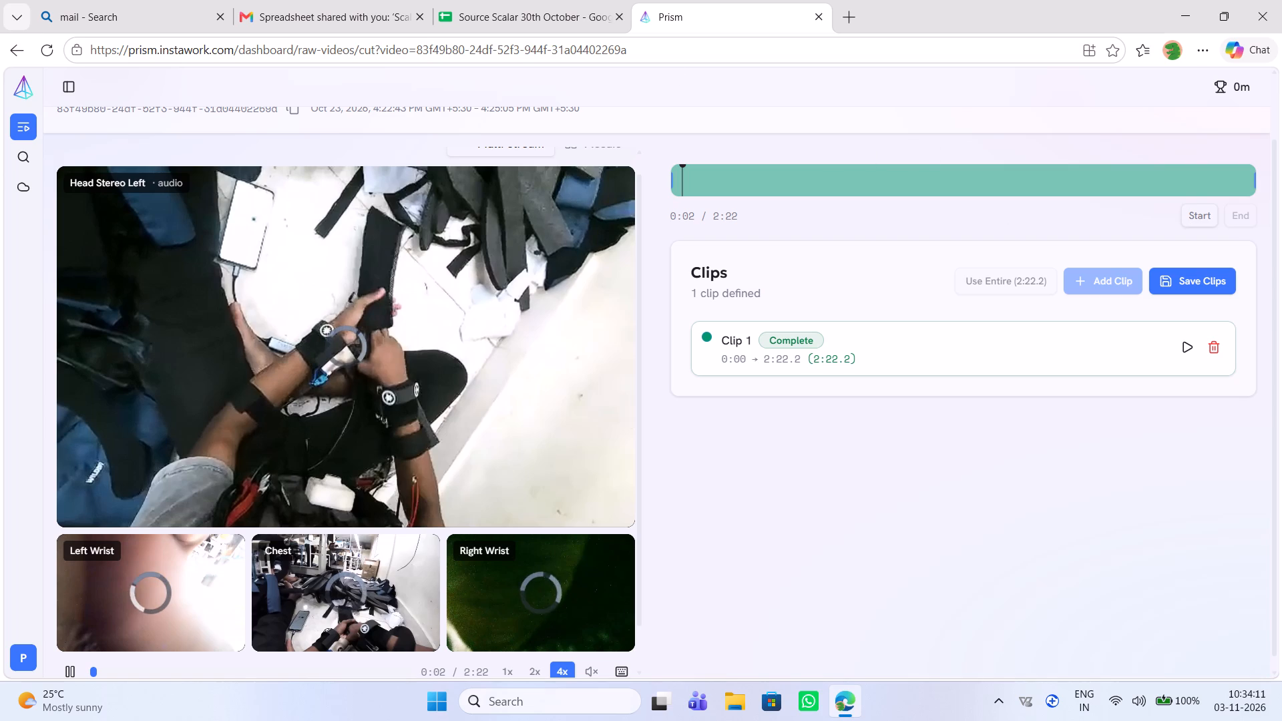
Return to the Industrial sheet and set row 13429's Status to Reject.
{"action": "left_click", "coordinate": [569, 21]}
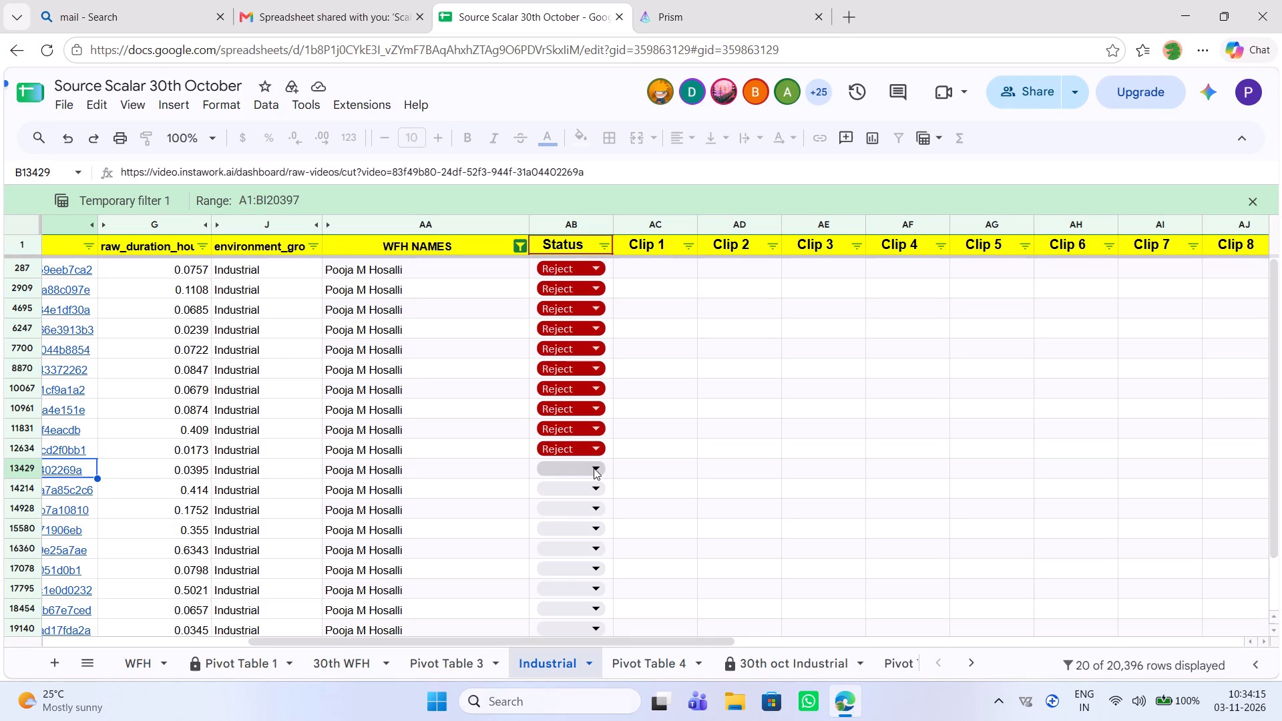
{"action": "left_click", "coordinate": [594, 468]}
{"action": "left_click", "coordinate": [620, 539]}
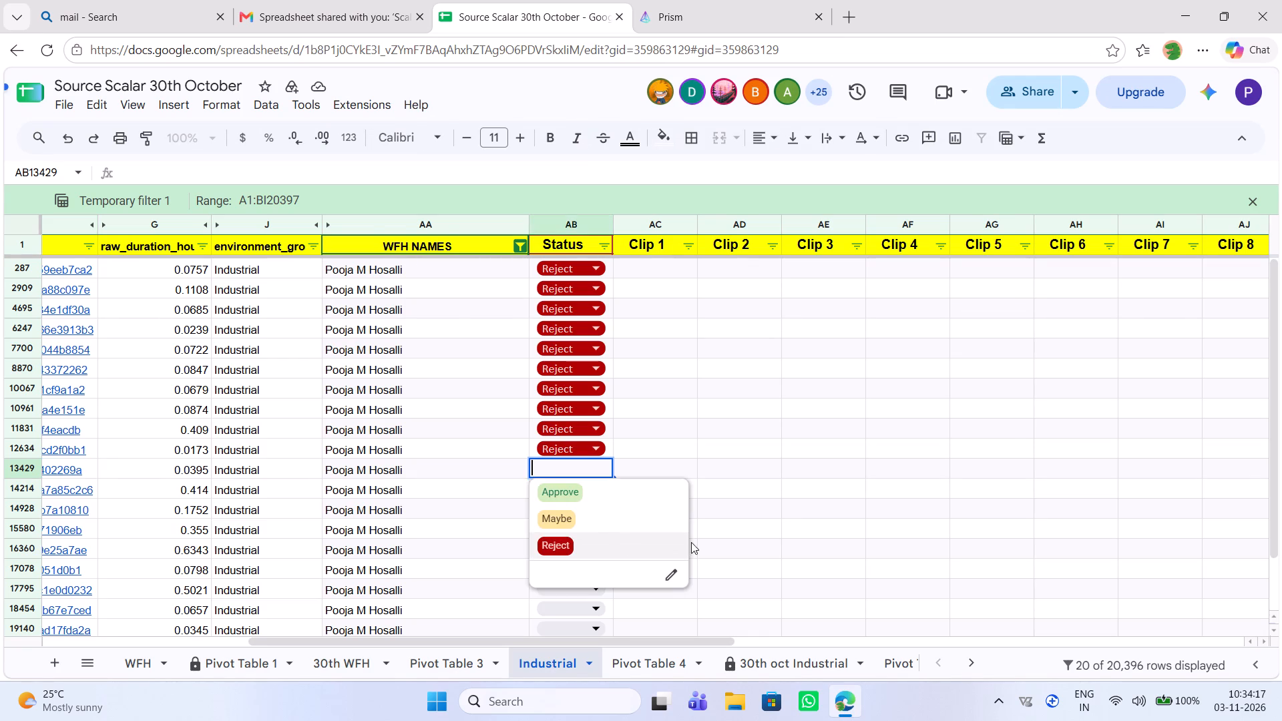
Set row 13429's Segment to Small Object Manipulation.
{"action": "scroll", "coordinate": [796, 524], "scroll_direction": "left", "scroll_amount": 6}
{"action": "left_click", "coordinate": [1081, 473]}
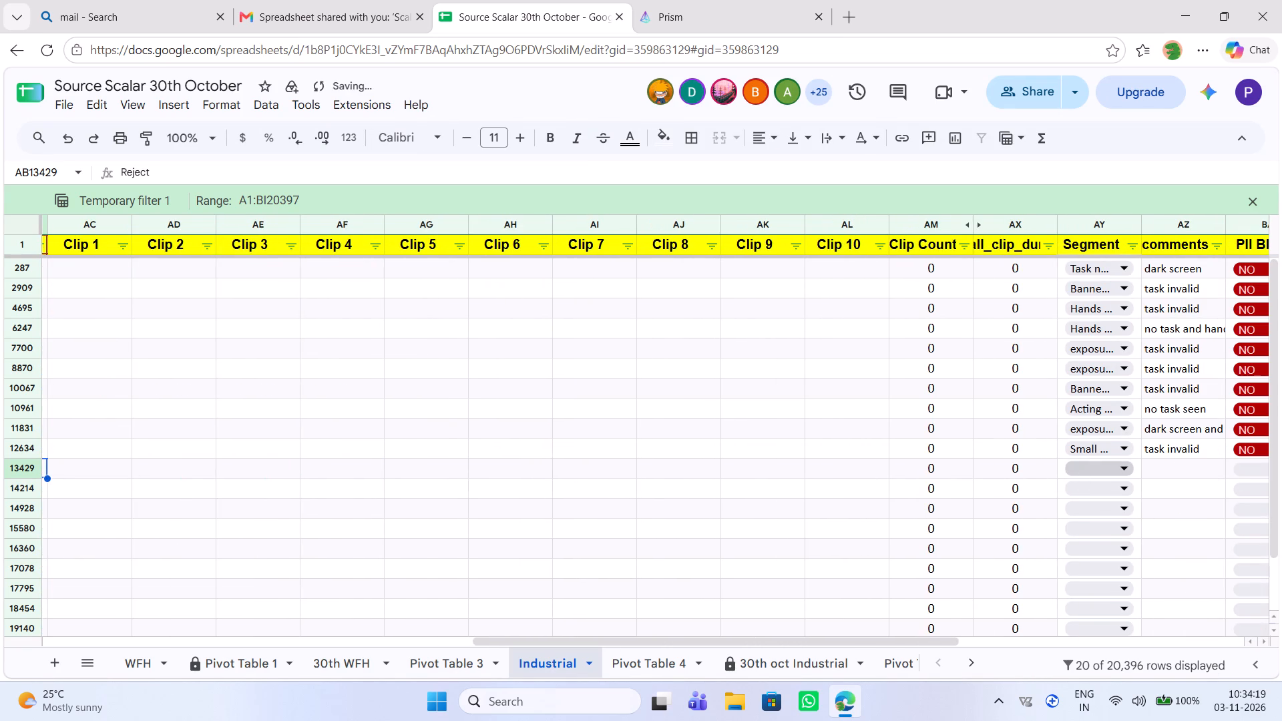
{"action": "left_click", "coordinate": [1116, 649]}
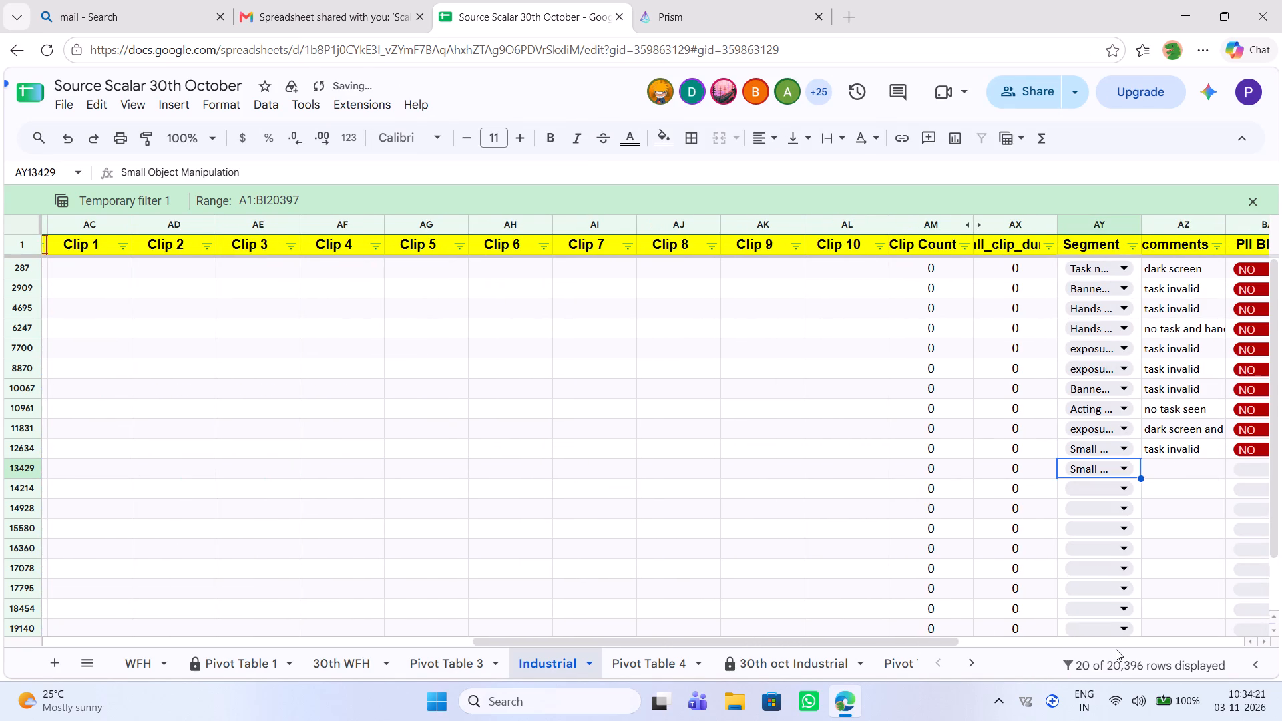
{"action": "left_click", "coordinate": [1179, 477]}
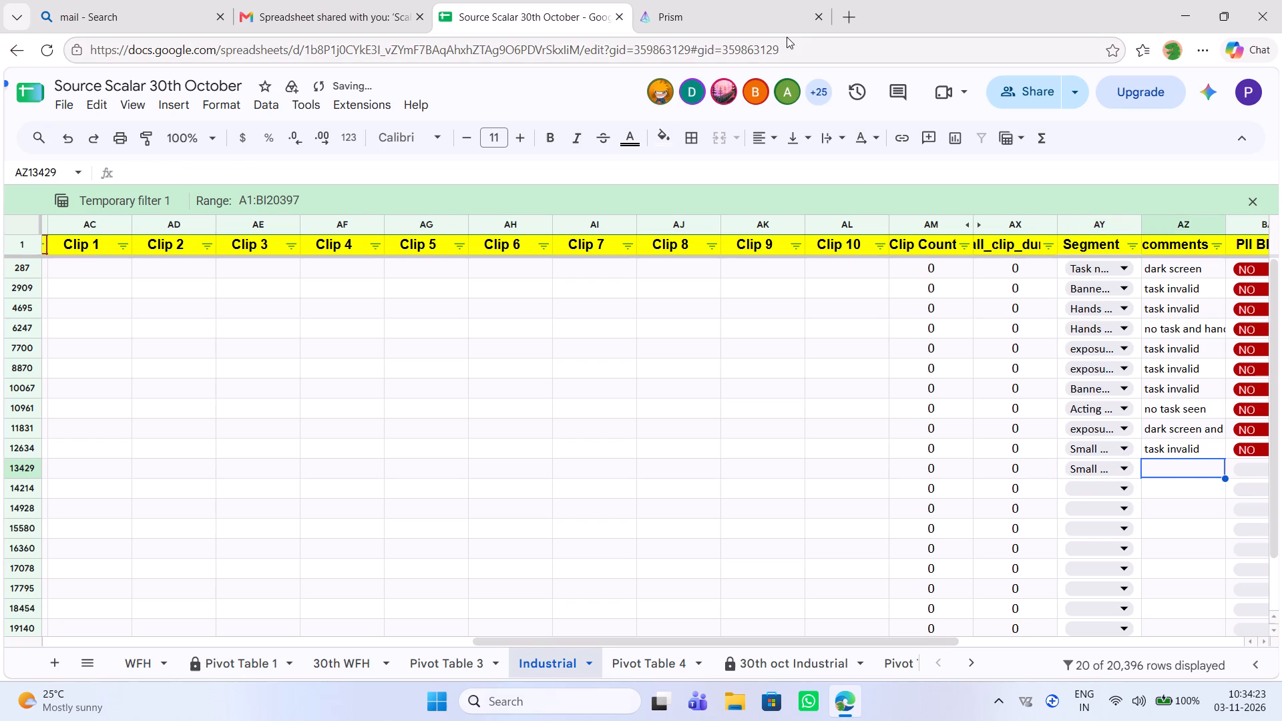
Resume row 13429's video in Prism and examine the footage past the middle, slowing playback to 2x.
{"action": "left_click", "coordinate": [772, 26]}
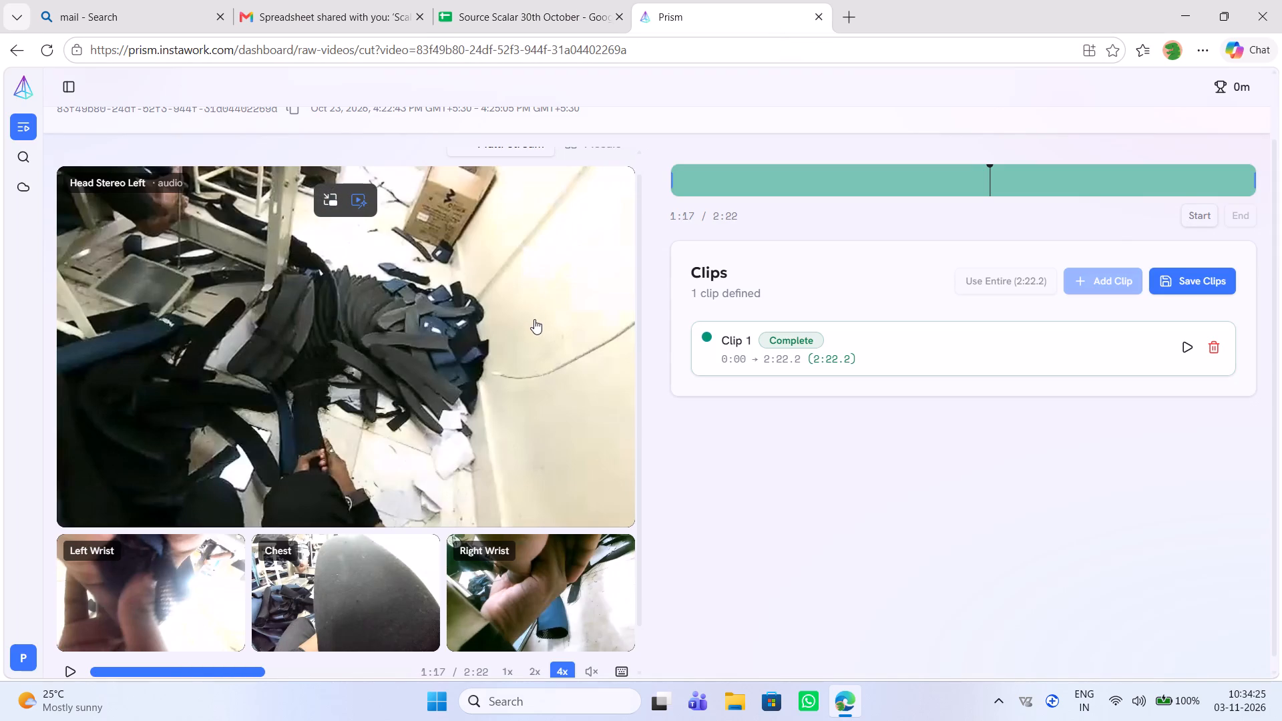
{"action": "left_click", "coordinate": [534, 319]}
{"action": "scroll", "coordinate": [534, 319], "scroll_direction": "down", "scroll_amount": 1}
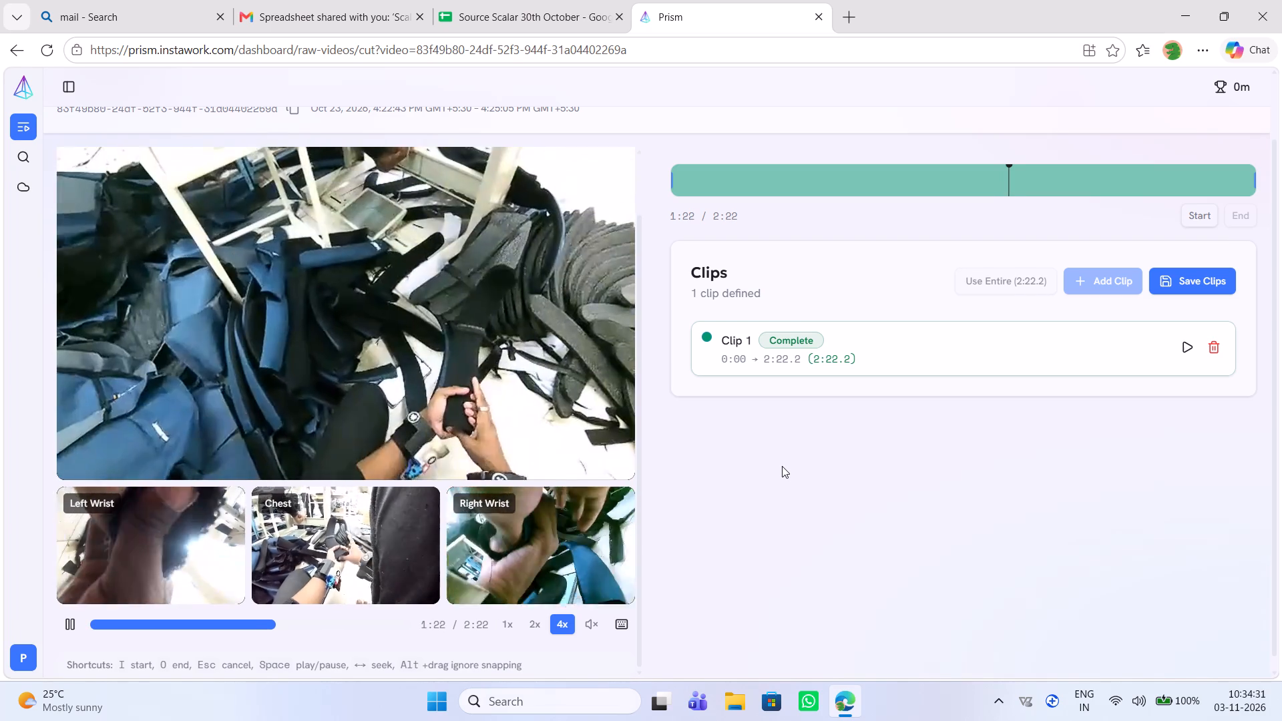
{"action": "left_click", "coordinate": [533, 628]}
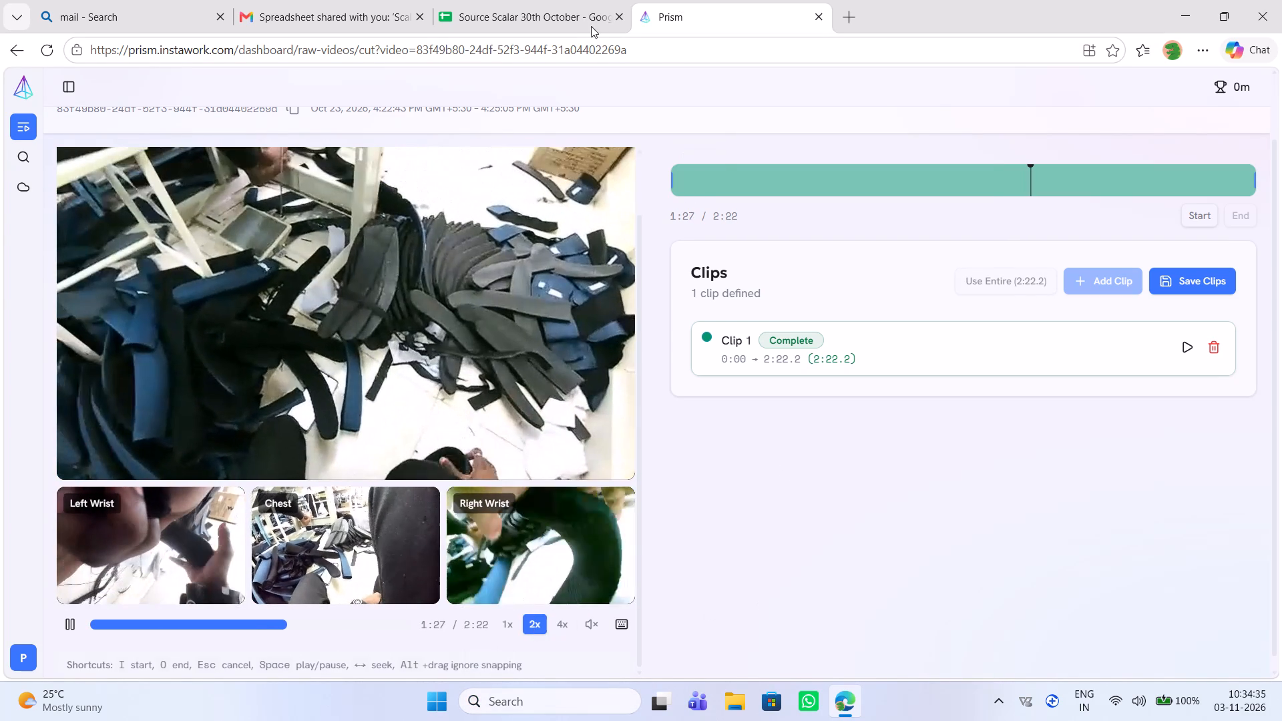
Change row 13429's Segment in the Industrial sheet to camera rig in frame.
{"action": "left_click", "coordinate": [579, 17]}
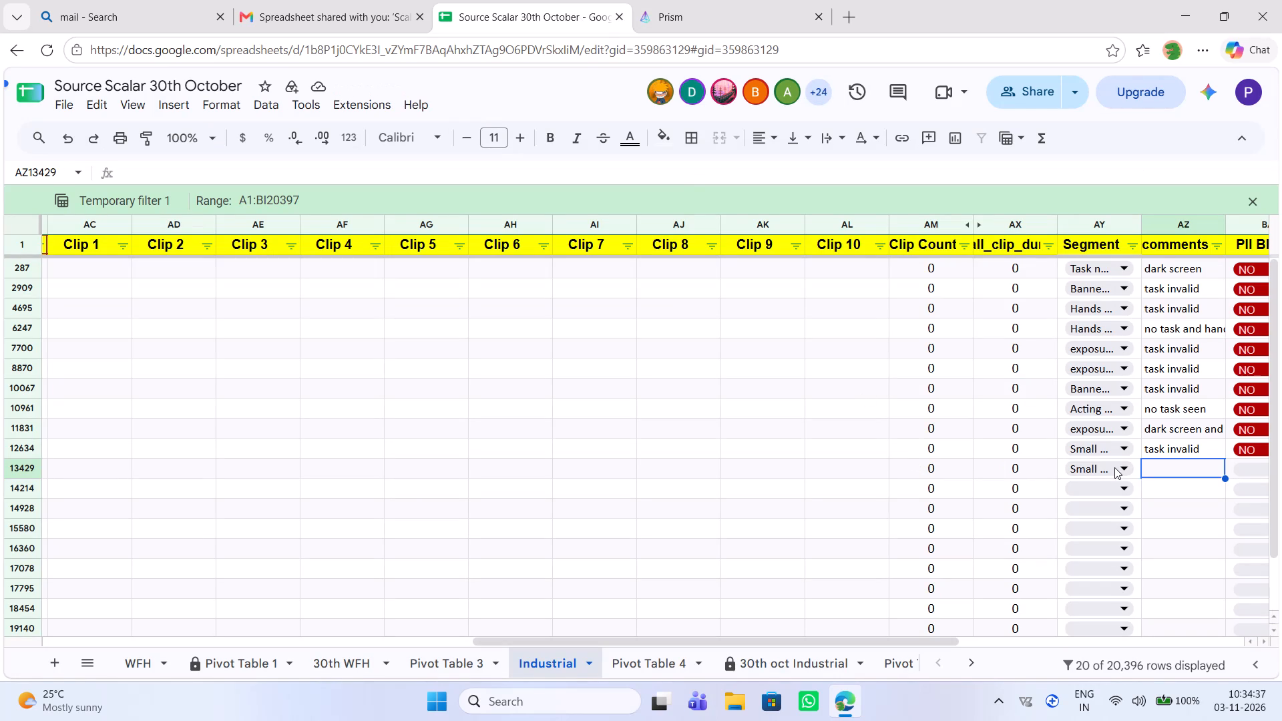
{"action": "left_click", "coordinate": [1114, 467]}
{"action": "scroll", "coordinate": [1138, 648], "scroll_direction": "down", "scroll_amount": 2}
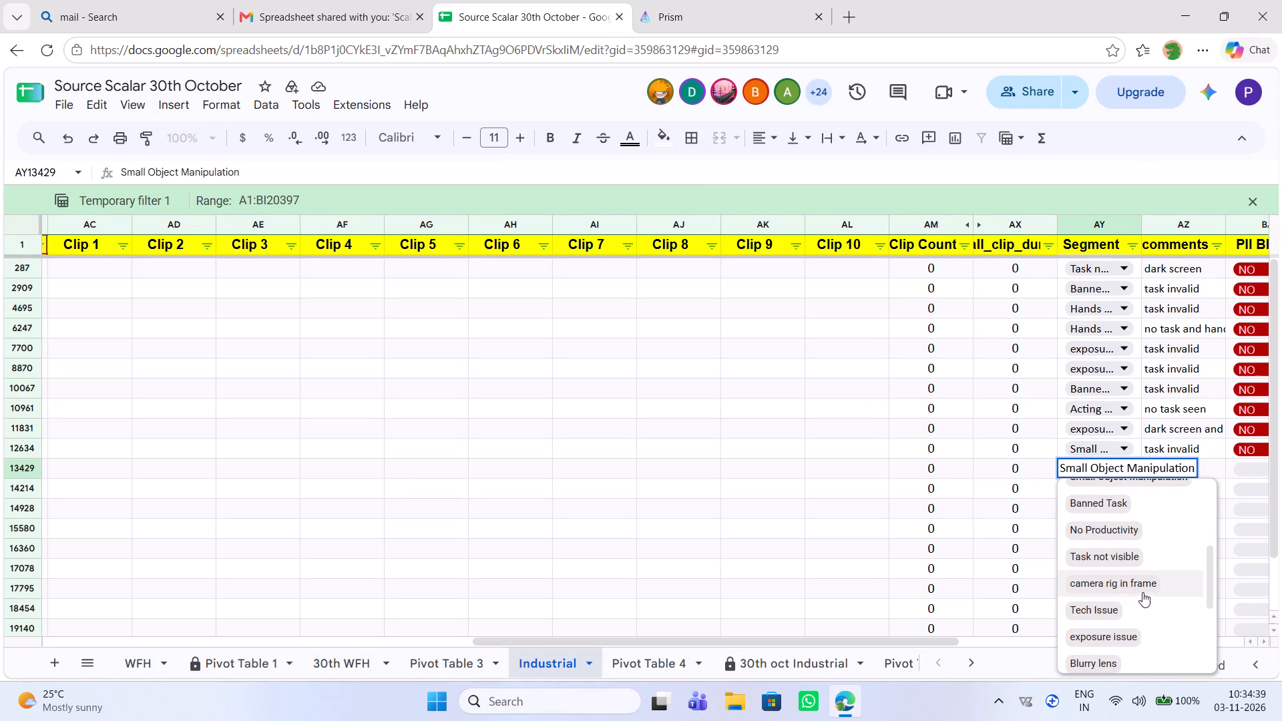
{"action": "left_click", "coordinate": [1142, 583]}
Enter "task invalid" as row 13429's comment and set its PII Blur to NO.
{"action": "left_click", "coordinate": [1197, 469]}
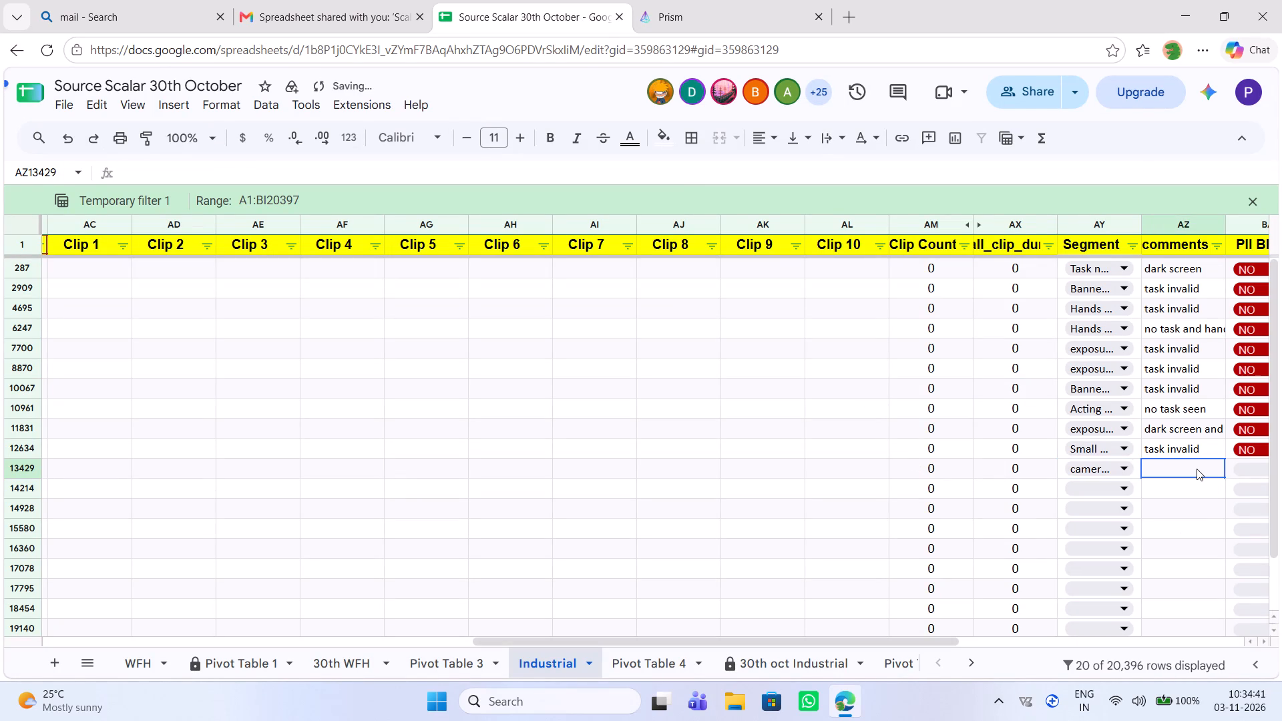
{"action": "key", "text": "ctrl+v"}
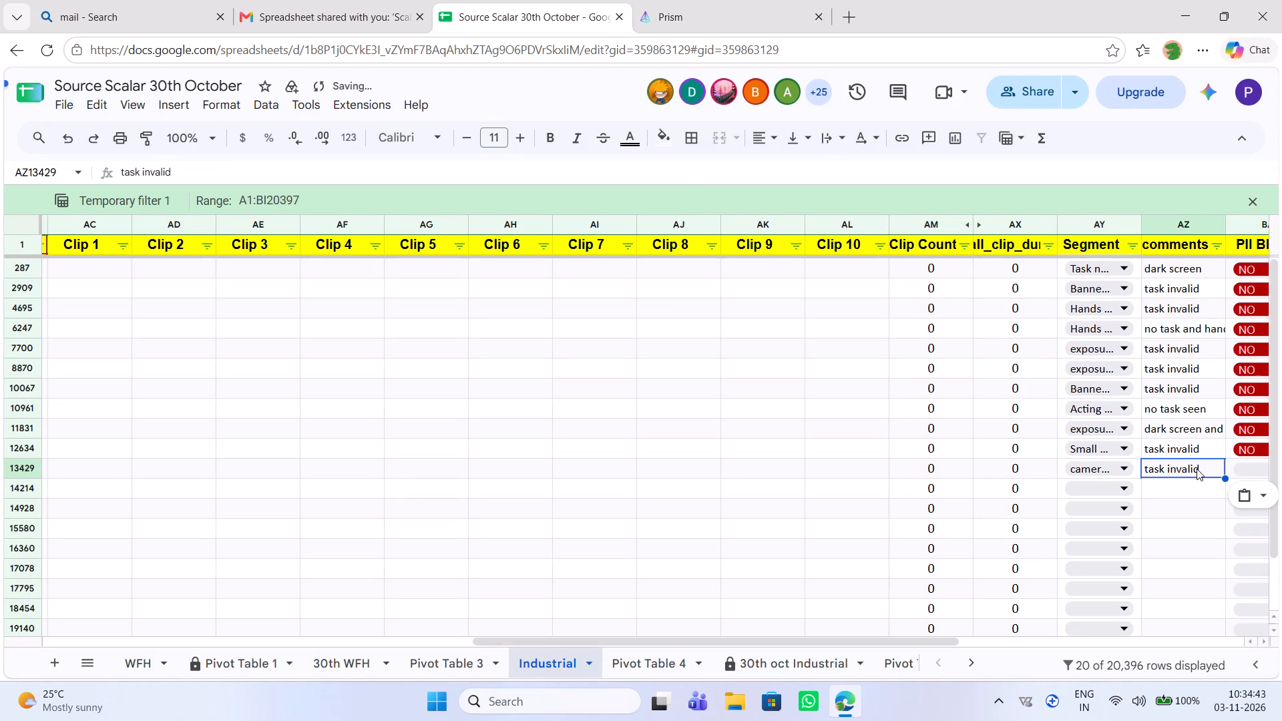
{"action": "left_click", "coordinate": [1250, 468]}
{"action": "left_click", "coordinate": [1235, 511]}
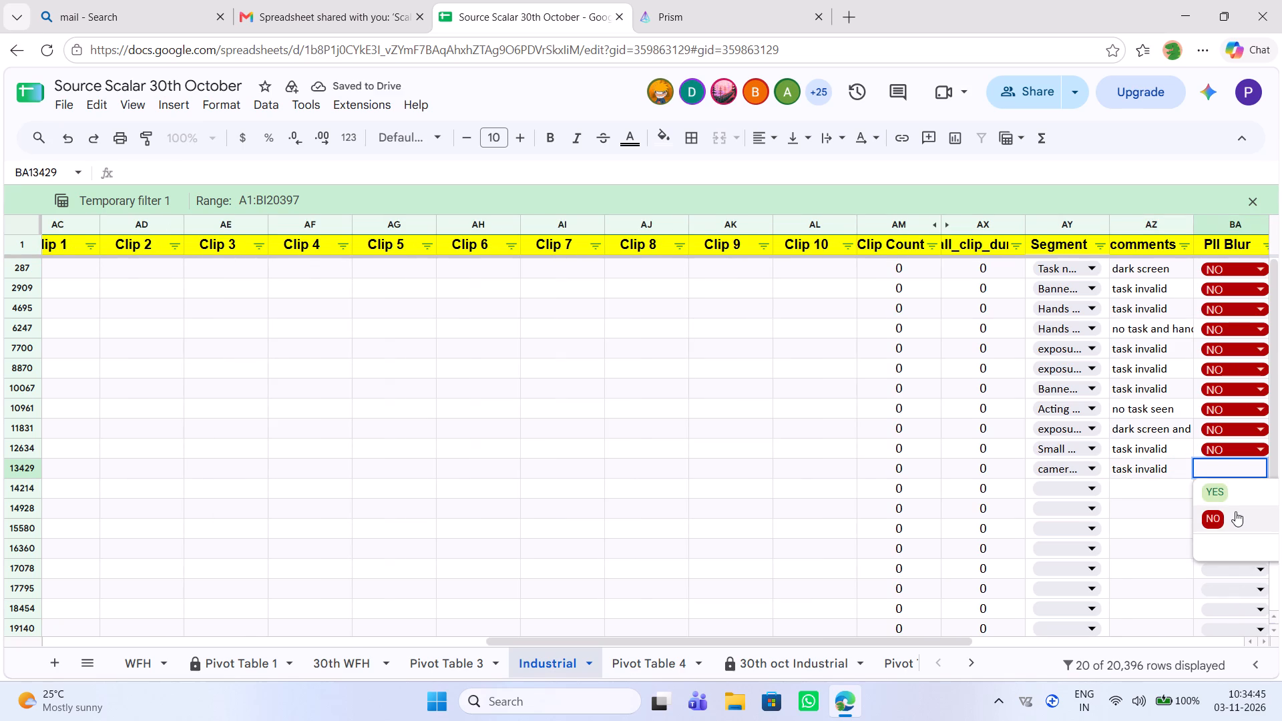
Examine the end of row 13429's video in Prism and close it.
{"action": "left_click", "coordinate": [749, 11]}
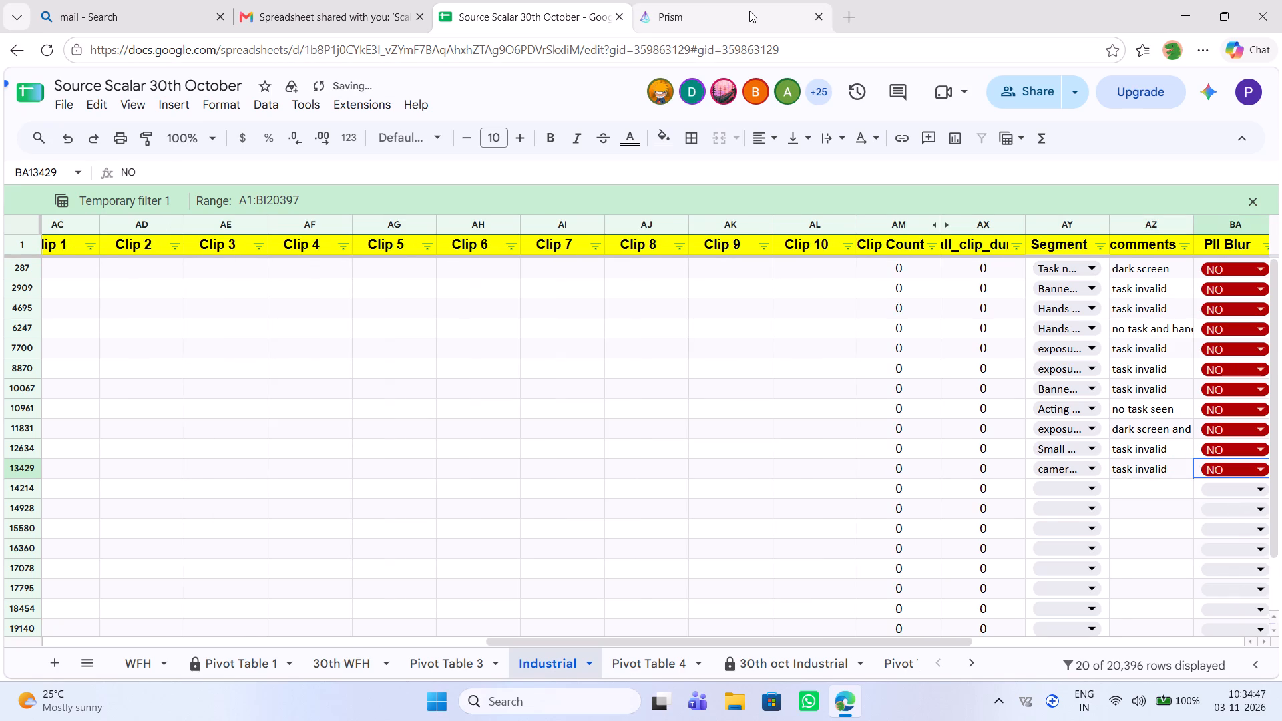
{"action": "left_click", "coordinate": [611, 217]}
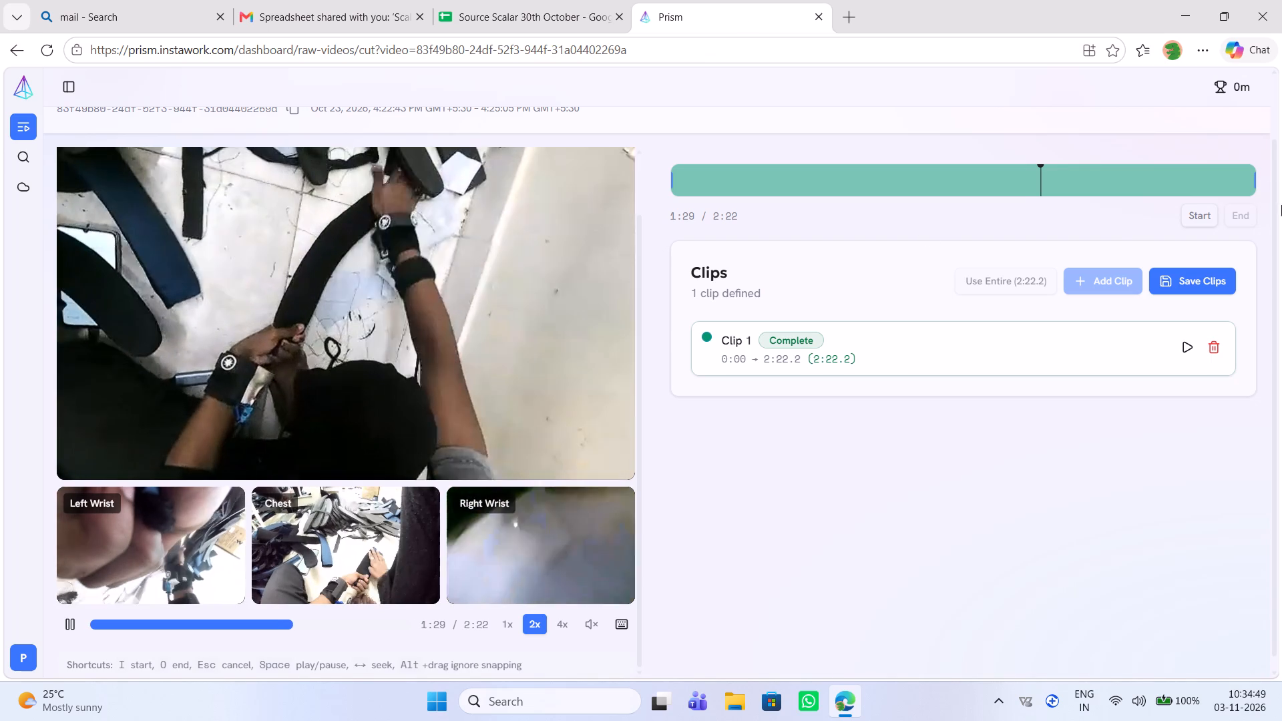
{"action": "left_click", "coordinate": [1247, 175]}
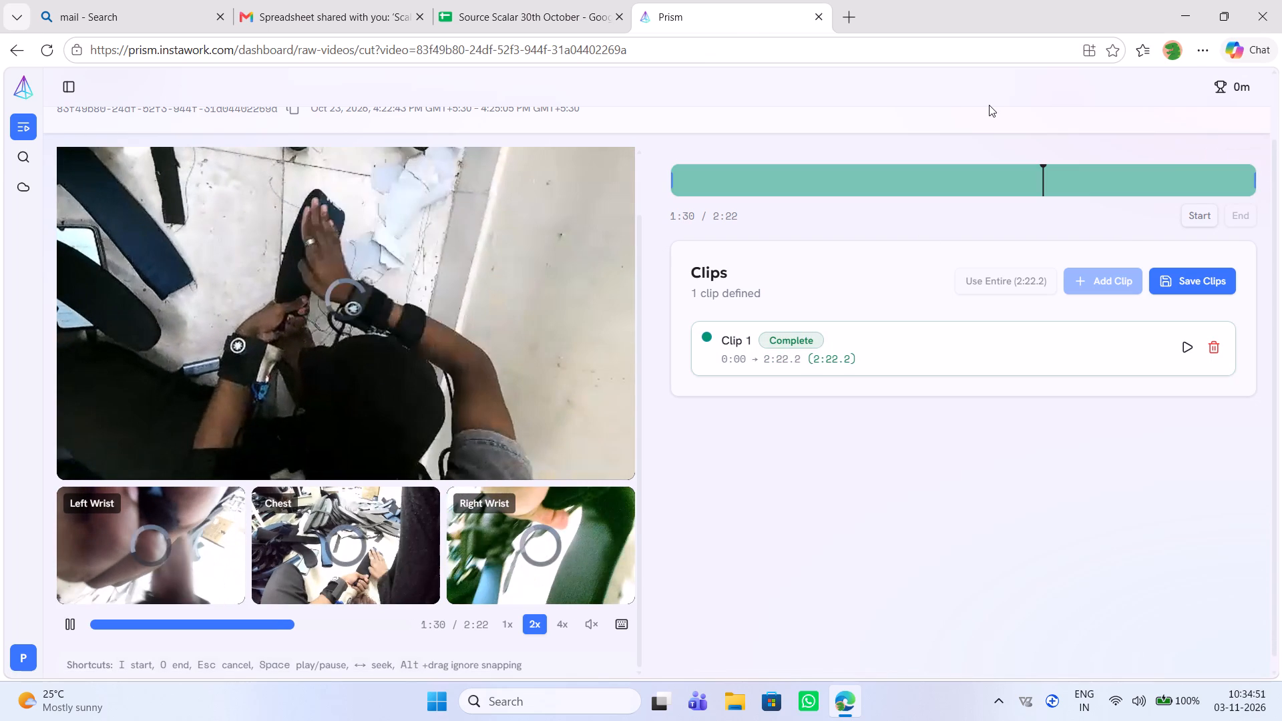
{"action": "left_click", "coordinate": [989, 105]}
{"action": "left_click", "coordinate": [976, 477]}
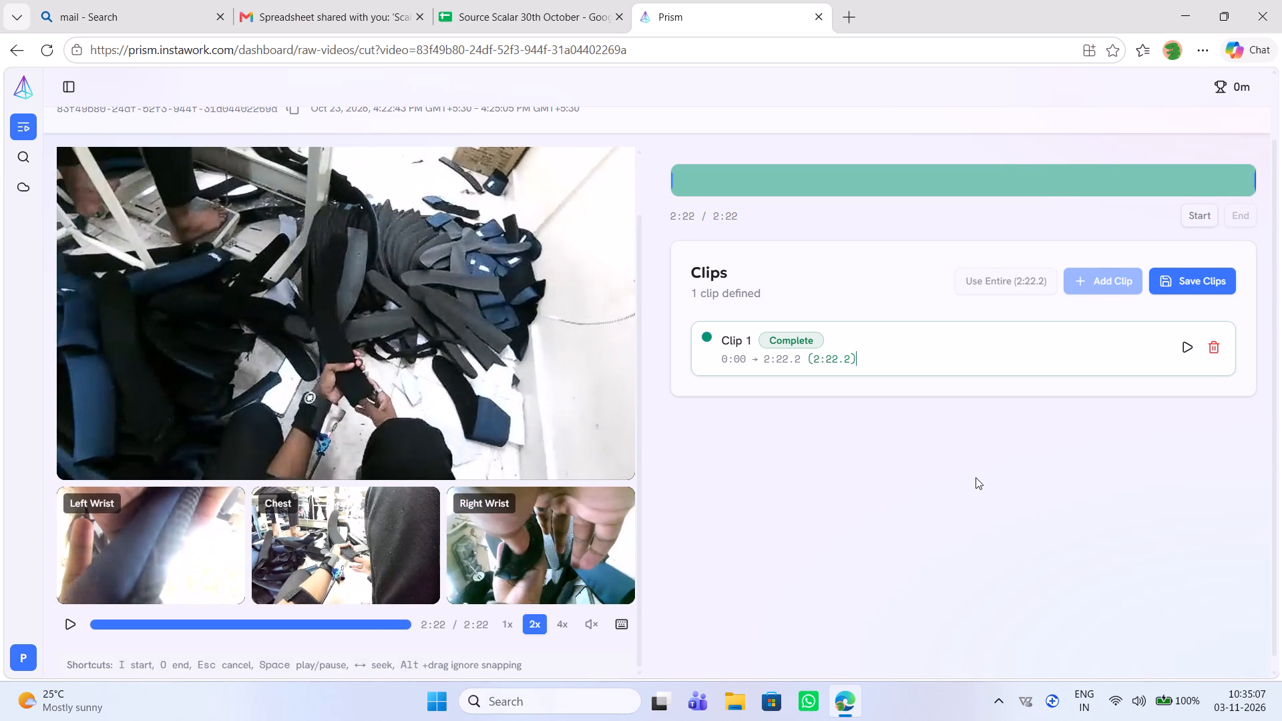
{"action": "left_click", "coordinate": [819, 16]}
Open row 14214's raw video in Prism and examine its footage at the start and past the middle at 4x speed.
{"action": "scroll", "coordinate": [620, 424], "scroll_direction": "right", "scroll_amount": 6}
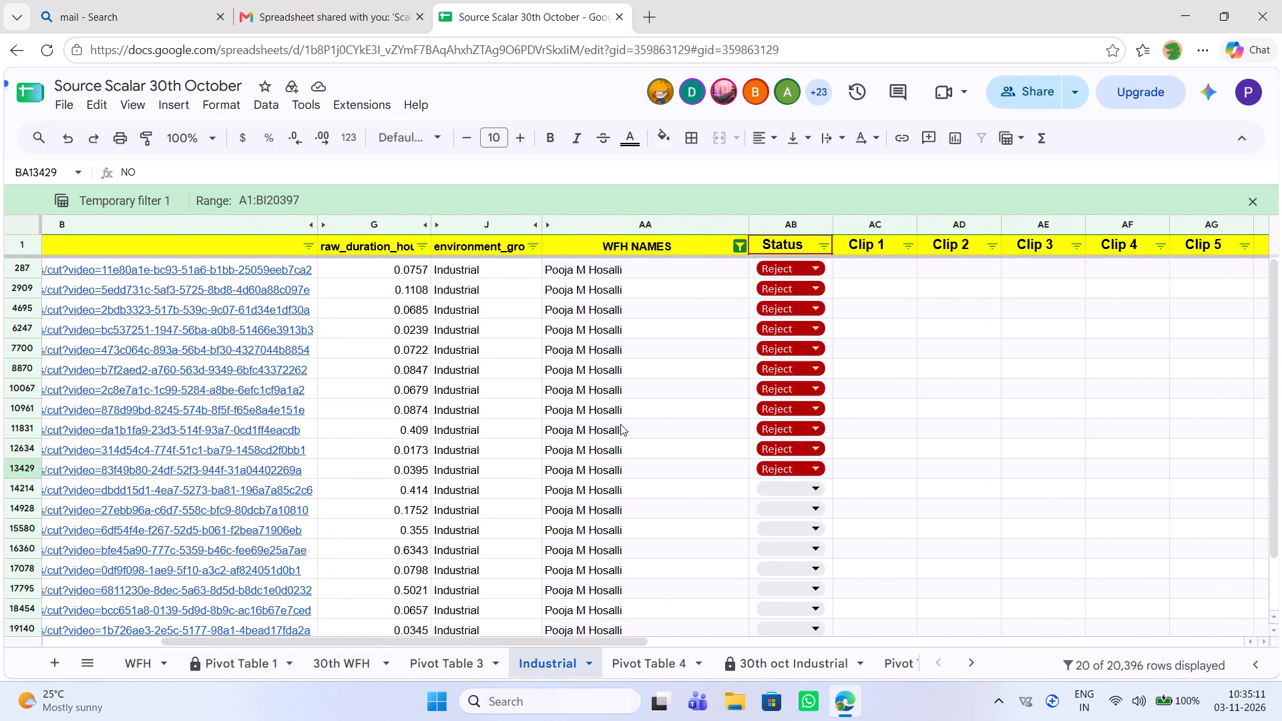
{"action": "scroll", "coordinate": [620, 424], "scroll_direction": "left", "scroll_amount": 3}
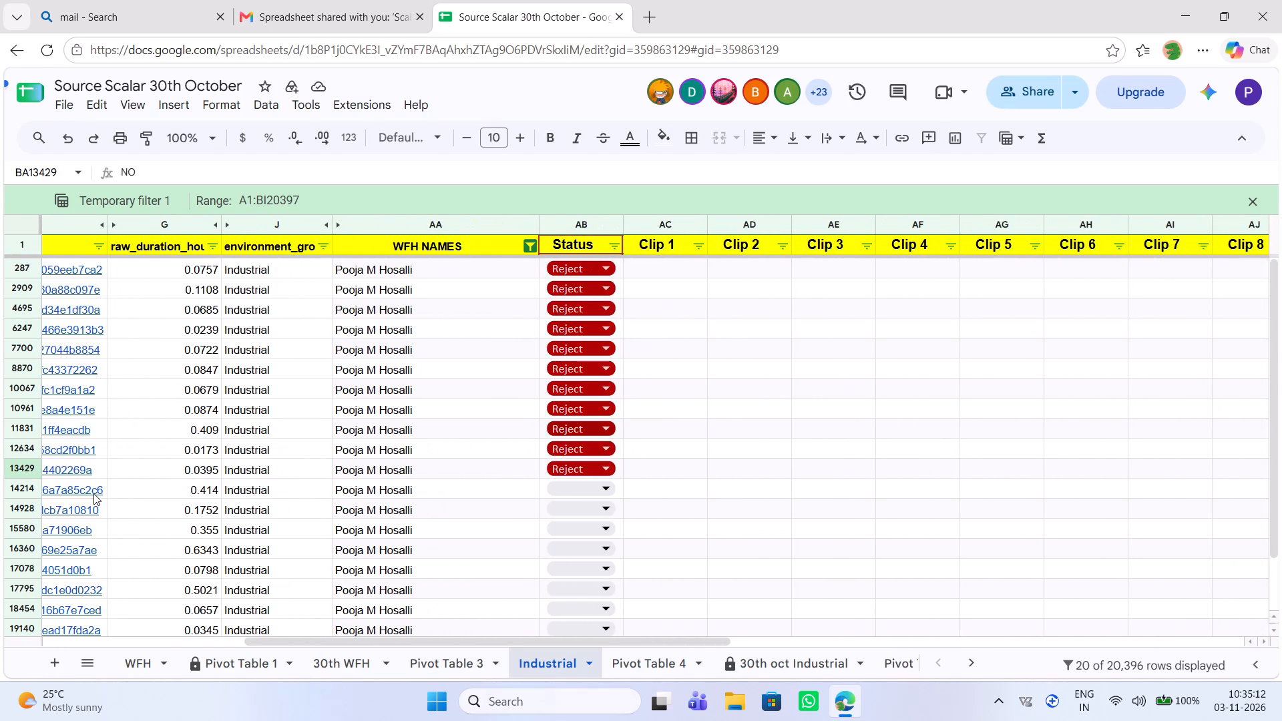
{"action": "left_click", "coordinate": [93, 493]}
{"action": "left_click", "coordinate": [113, 515]}
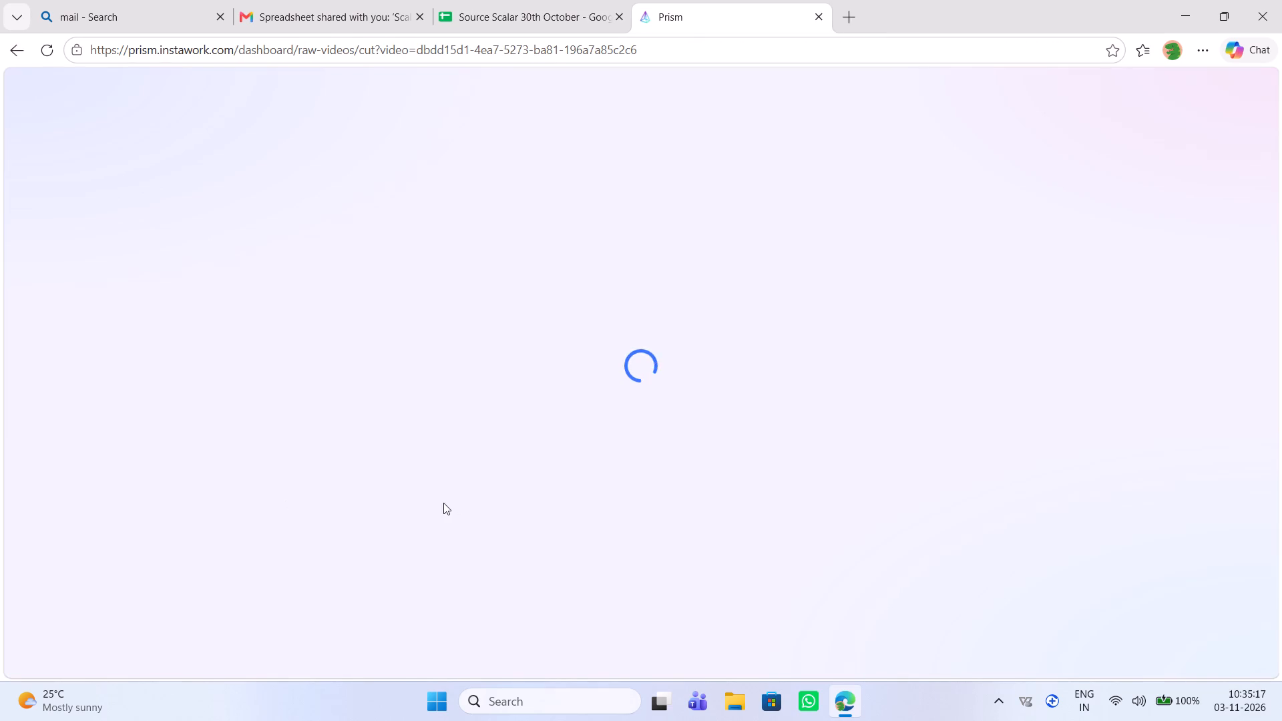
{"action": "scroll", "coordinate": [462, 491], "scroll_direction": "down", "scroll_amount": 1}
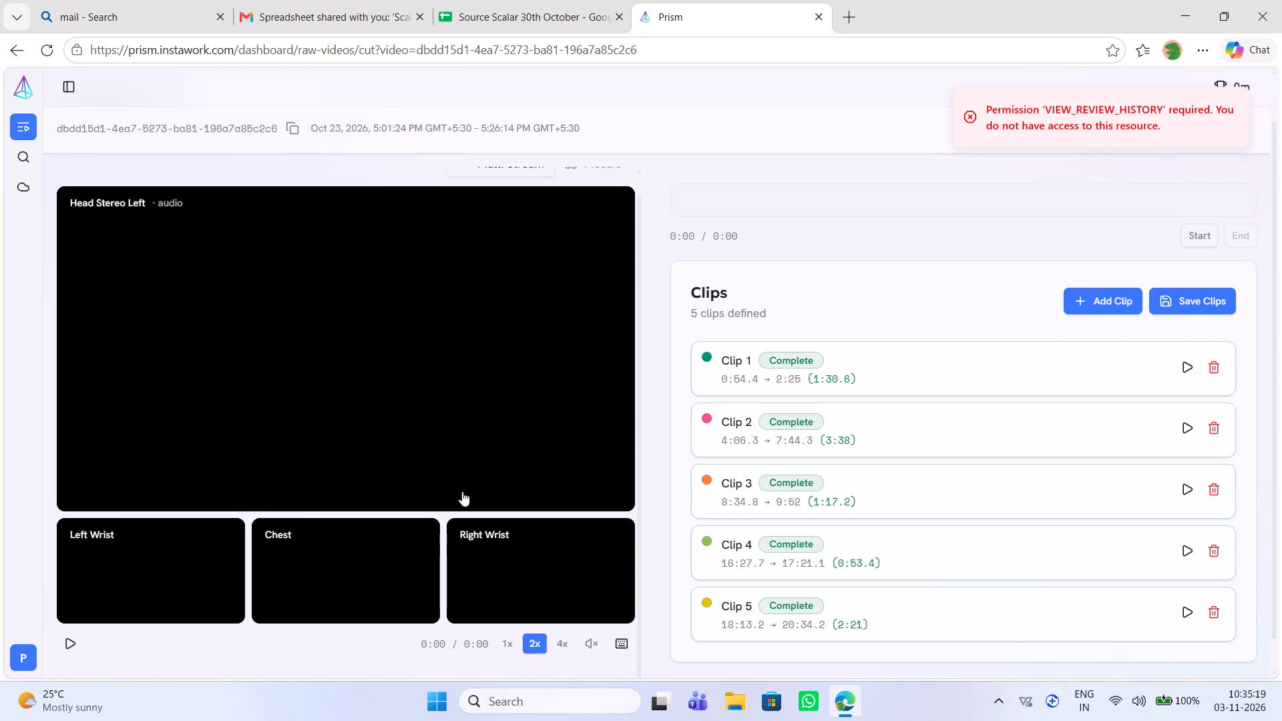
{"action": "scroll", "coordinate": [462, 491], "scroll_direction": "down", "scroll_amount": 1}
{"action": "left_click", "coordinate": [518, 441]}
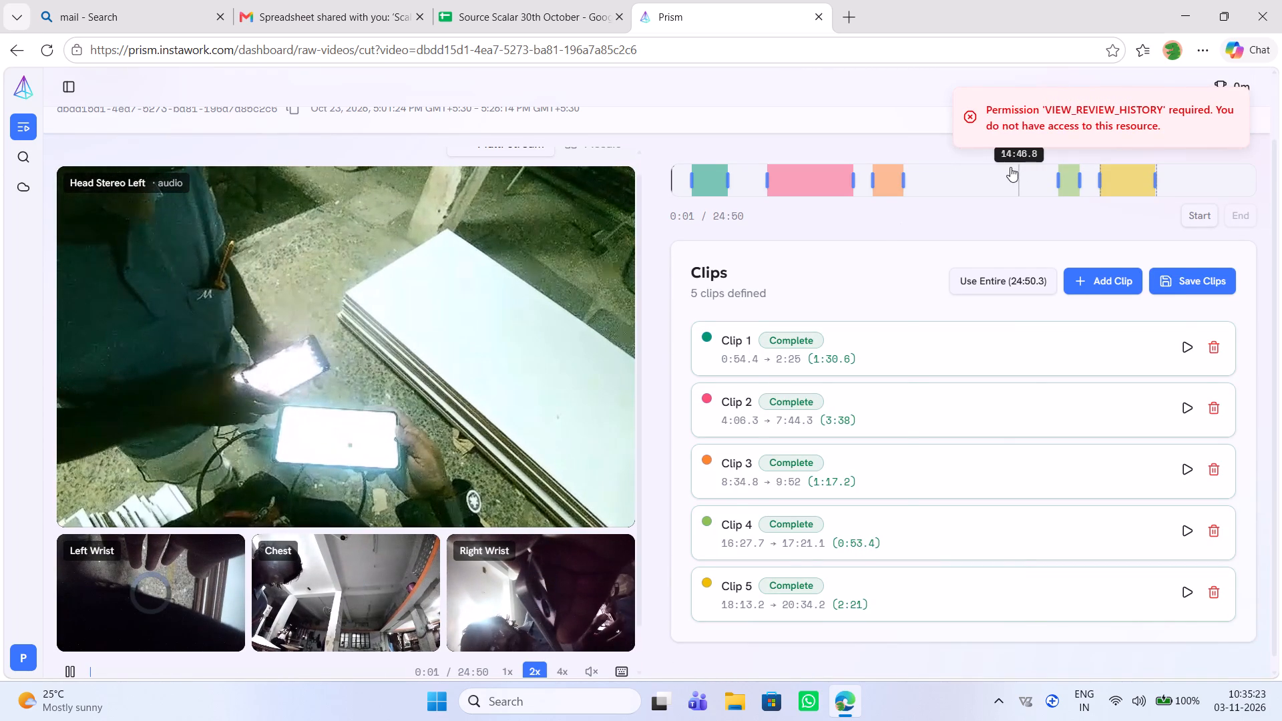
{"action": "left_click", "coordinate": [1007, 167]}
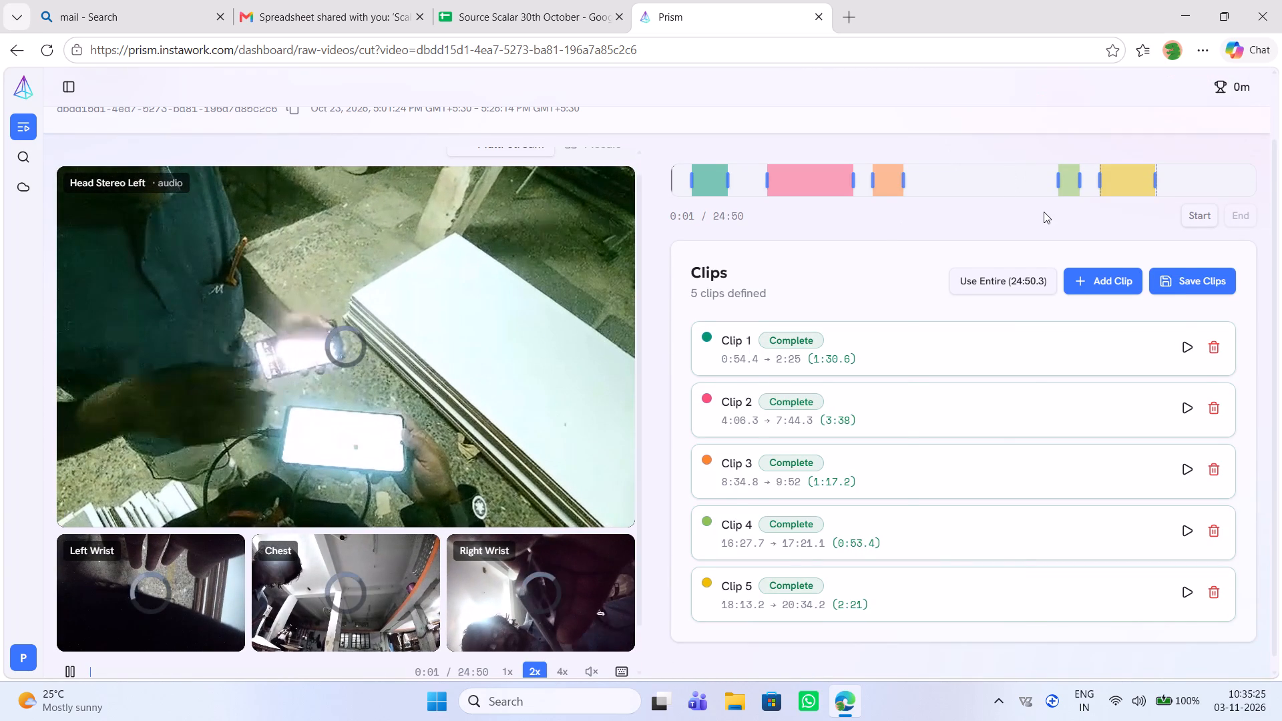
{"action": "left_click", "coordinate": [1044, 212]}
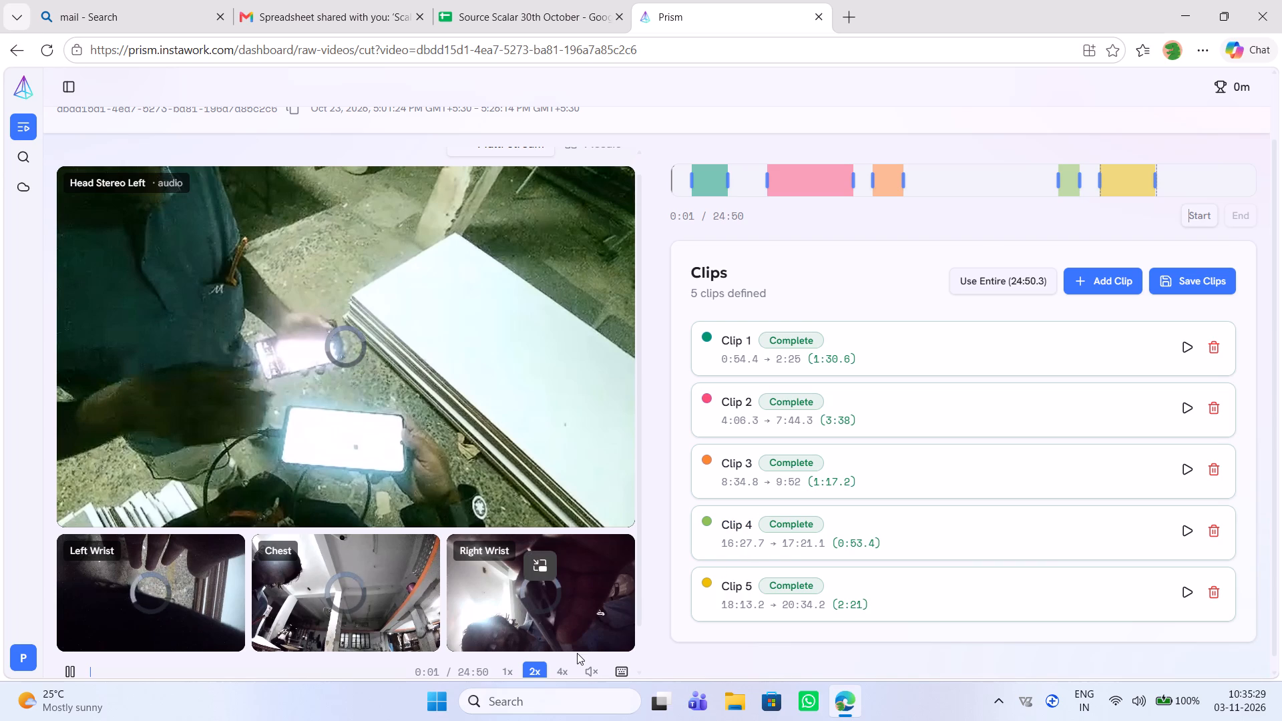
{"action": "left_click", "coordinate": [562, 668]}
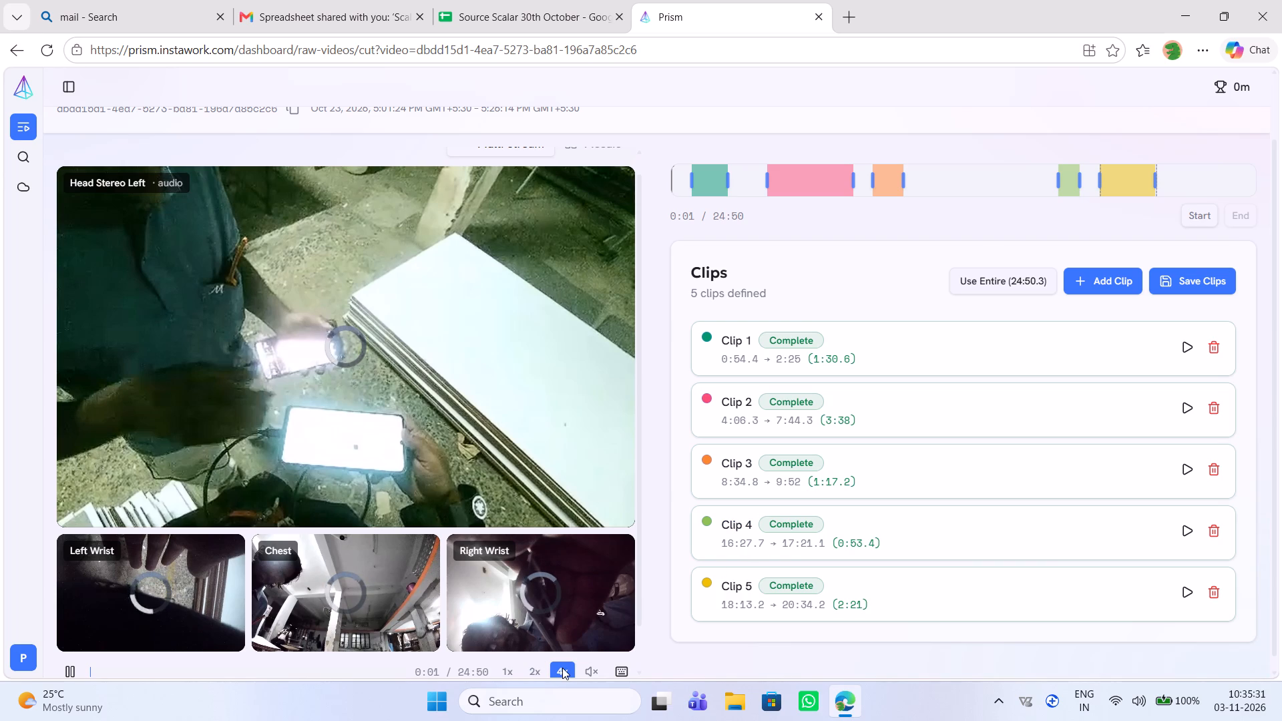
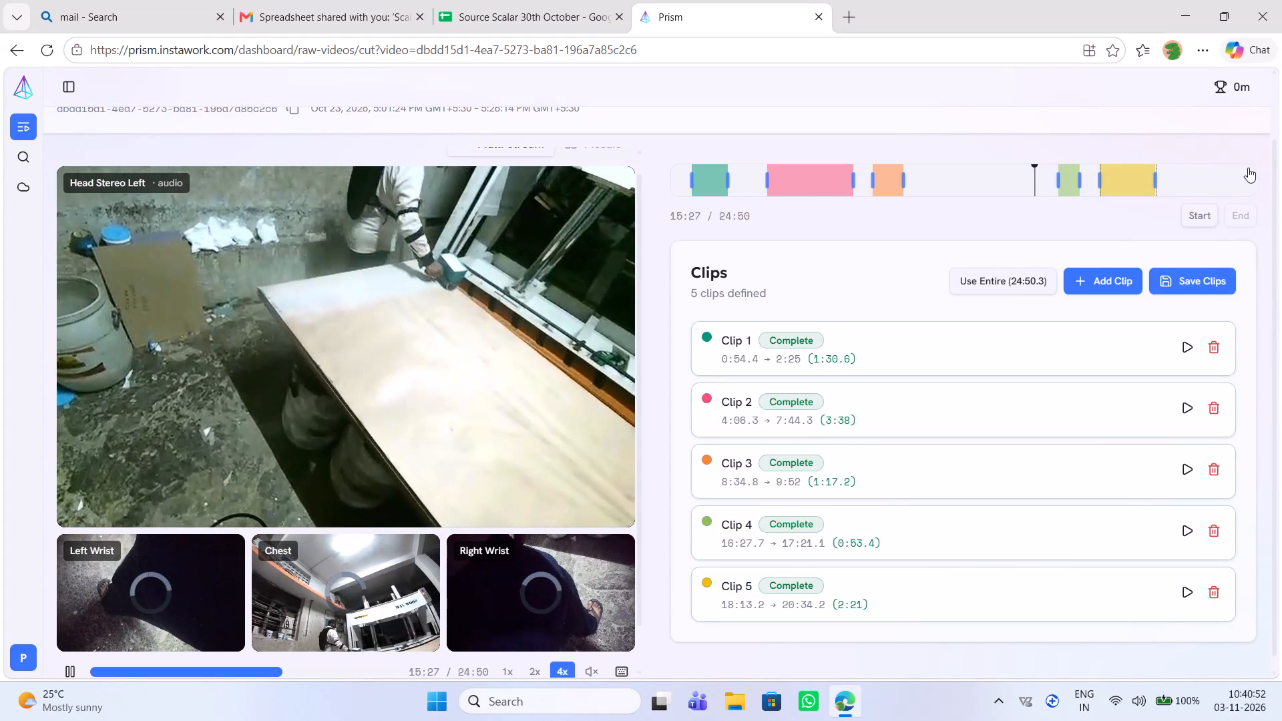
Examine the footage near the end of row 14214's raw video.
{"action": "left_click", "coordinate": [1243, 180]}
{"action": "scroll", "coordinate": [648, 198], "scroll_direction": "down", "scroll_amount": 1}
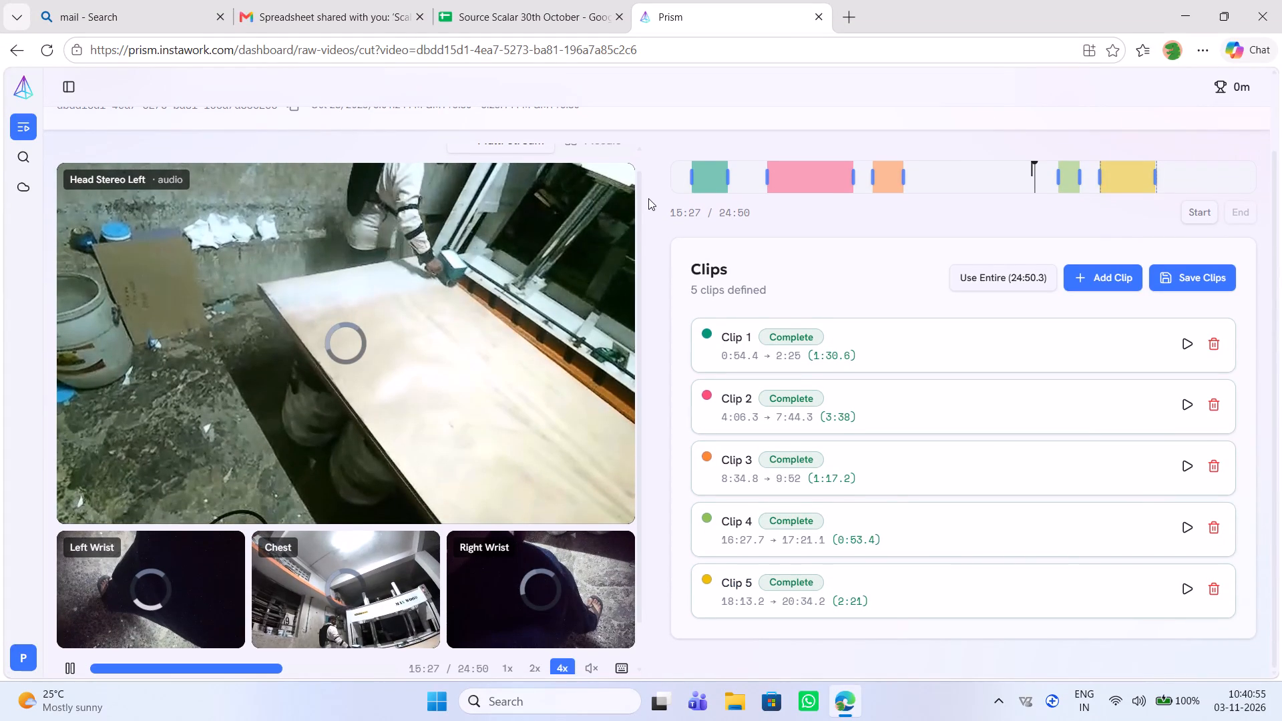
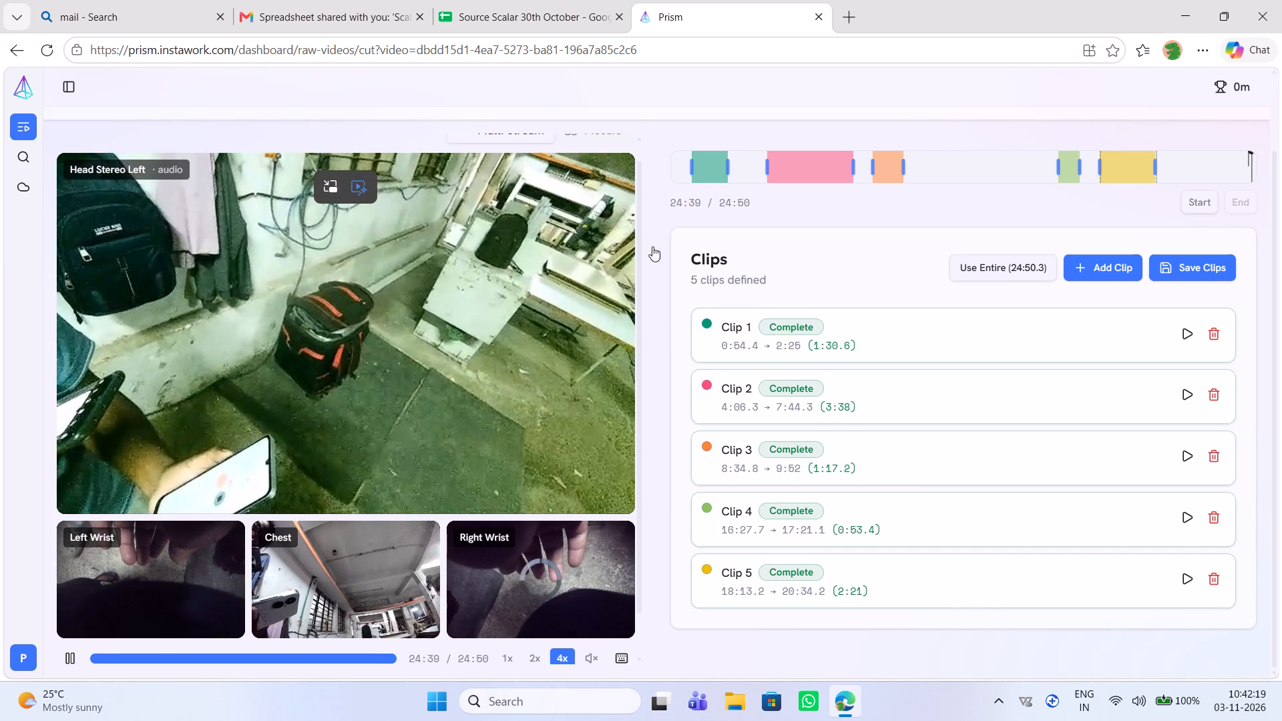
Check the last seconds of row 14214's raw video, from about 24:46, and close the video.
{"action": "scroll", "coordinate": [448, 438], "scroll_direction": "down", "scroll_amount": 2}
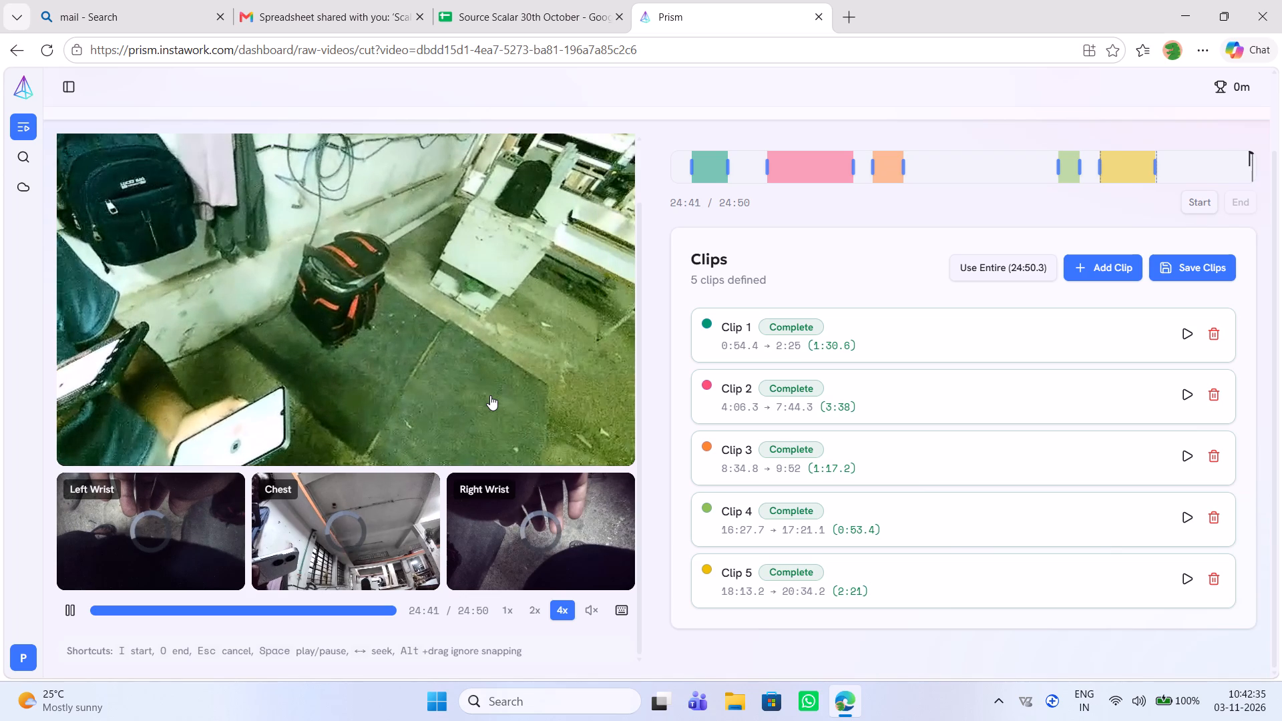
{"action": "scroll", "coordinate": [598, 496], "scroll_direction": "down", "scroll_amount": 1}
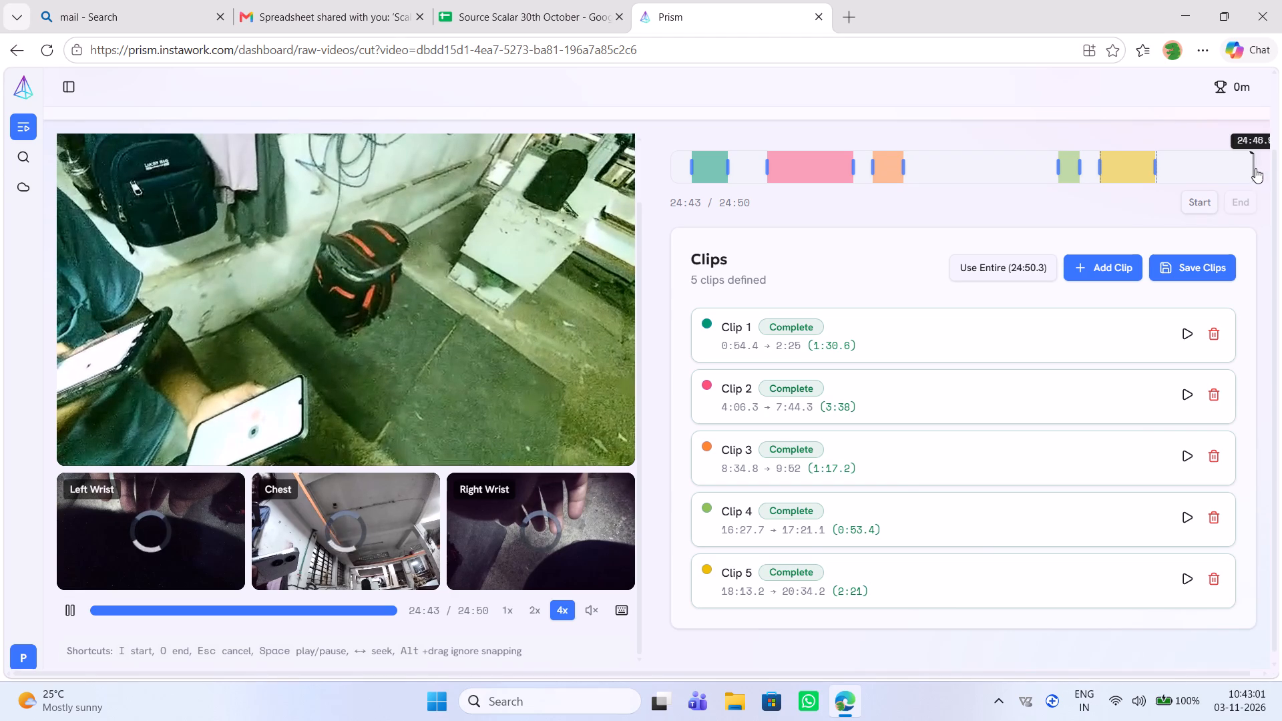
{"action": "left_click", "coordinate": [1255, 168]}
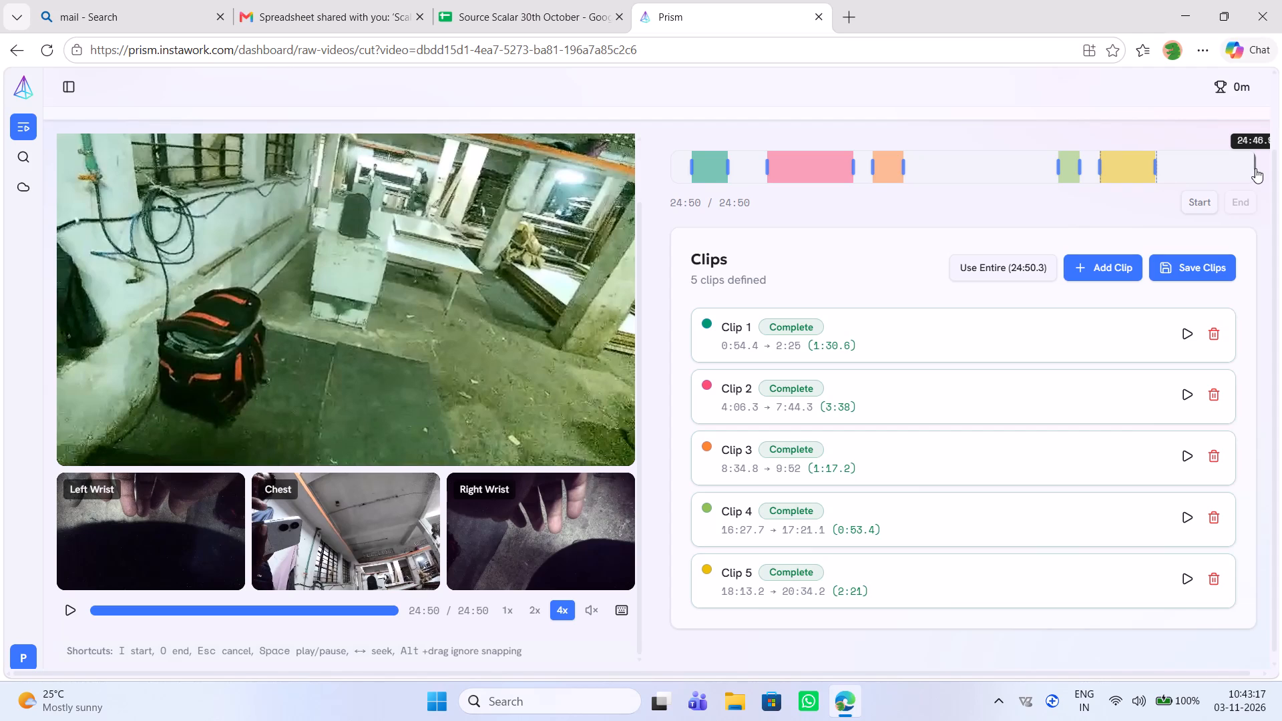
{"action": "left_click", "coordinate": [1026, 122]}
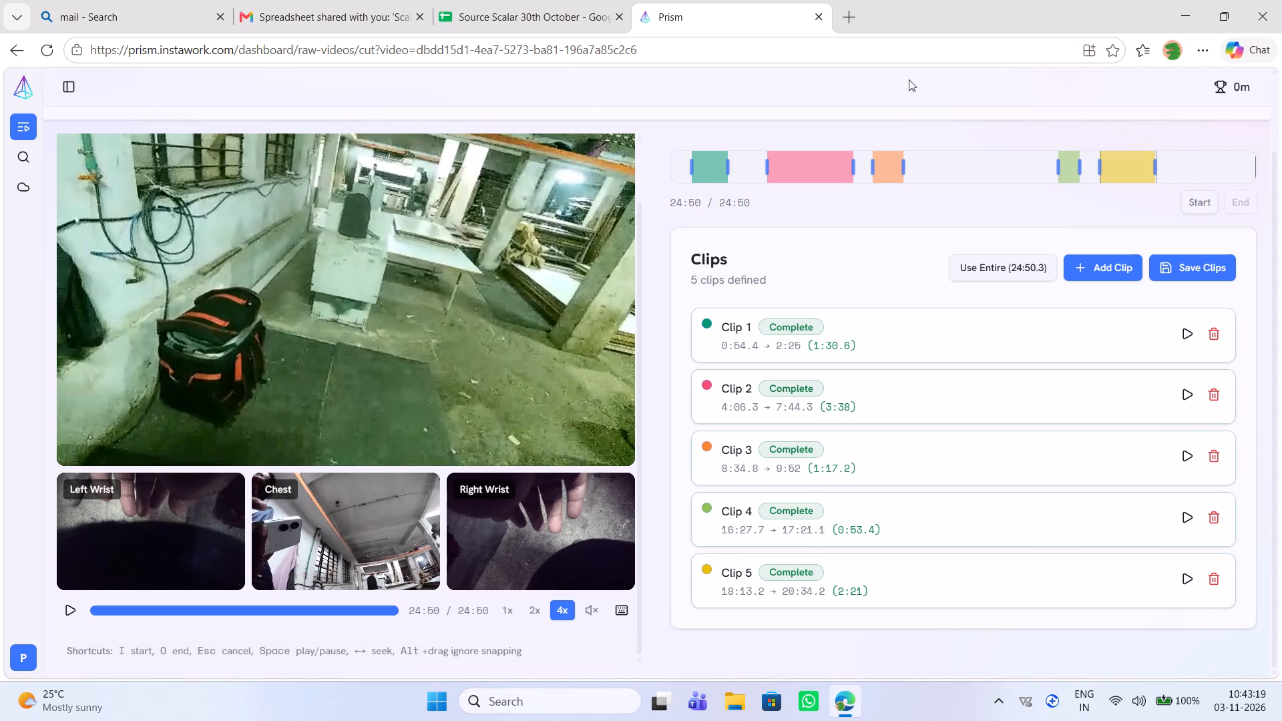
{"action": "left_click", "coordinate": [813, 15]}
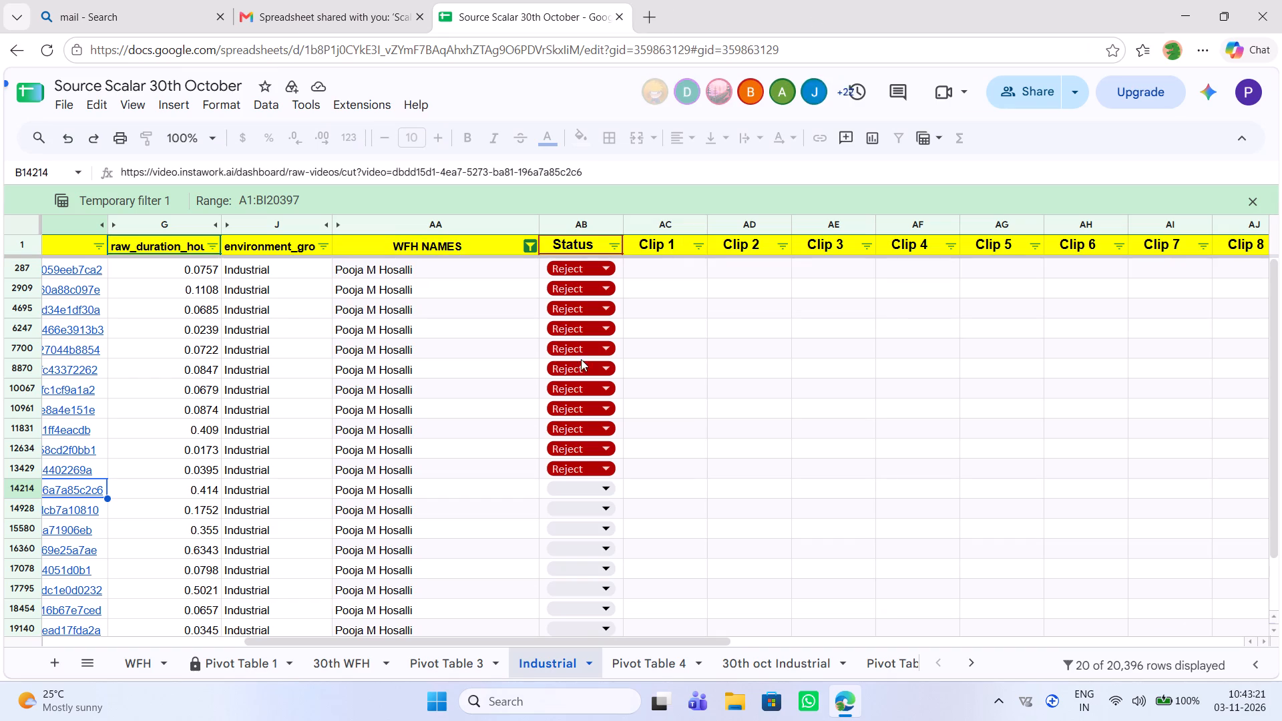
Set the Status of row 14214 in the Industrial sheet to Reject.
{"action": "left_click", "coordinate": [587, 490]}
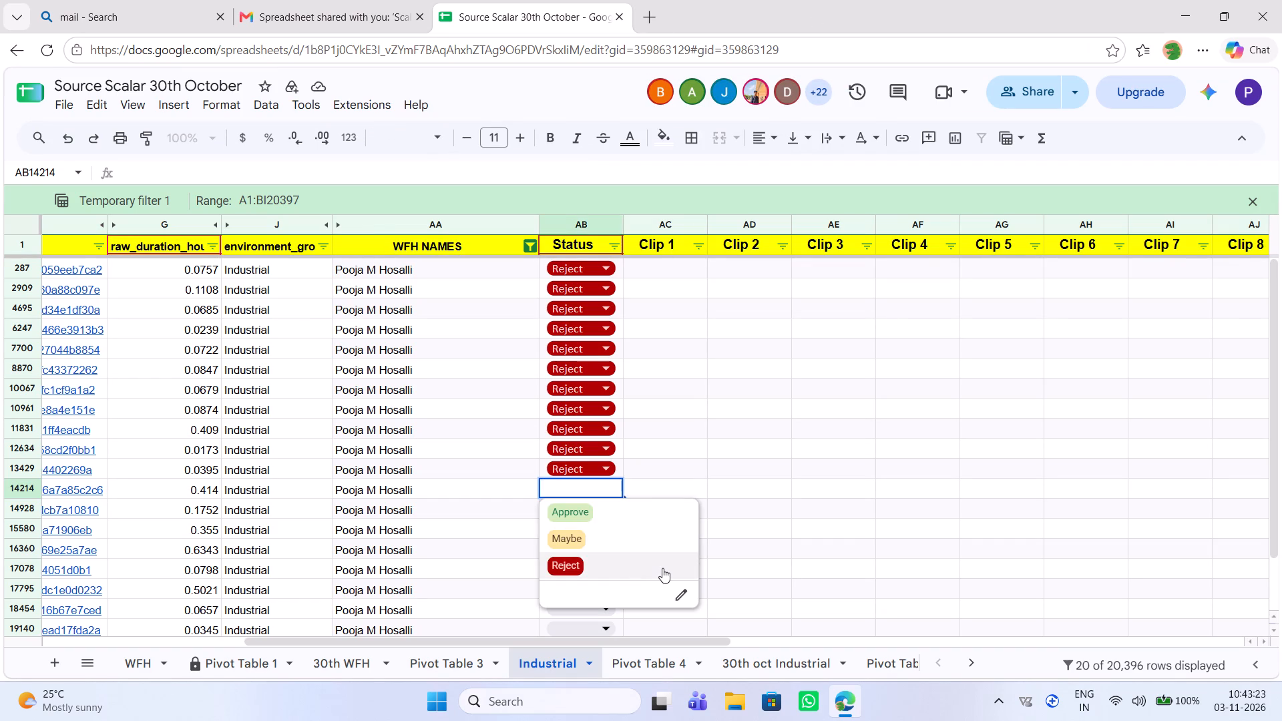
{"action": "left_click", "coordinate": [662, 568]}
Set the Segment of row 14214 to "Hands out of frame".
{"action": "scroll", "coordinate": [787, 555], "scroll_direction": "left", "scroll_amount": 6}
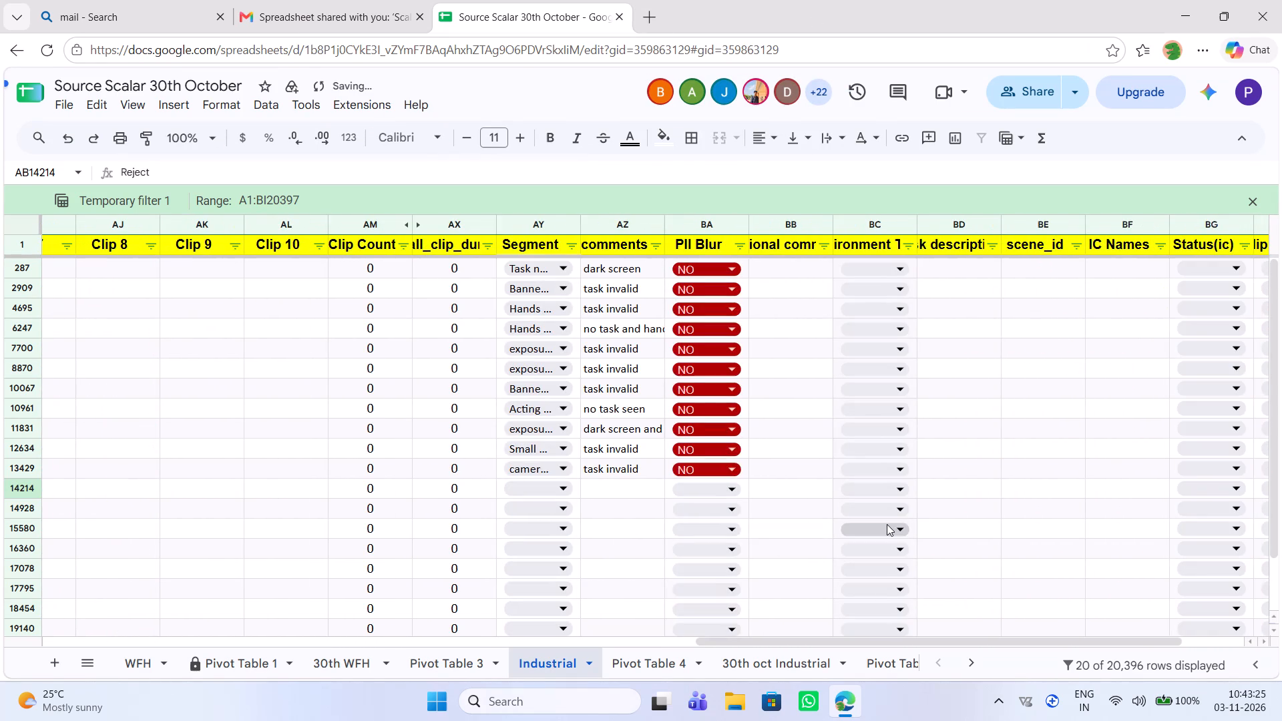
{"action": "left_click", "coordinate": [542, 484]}
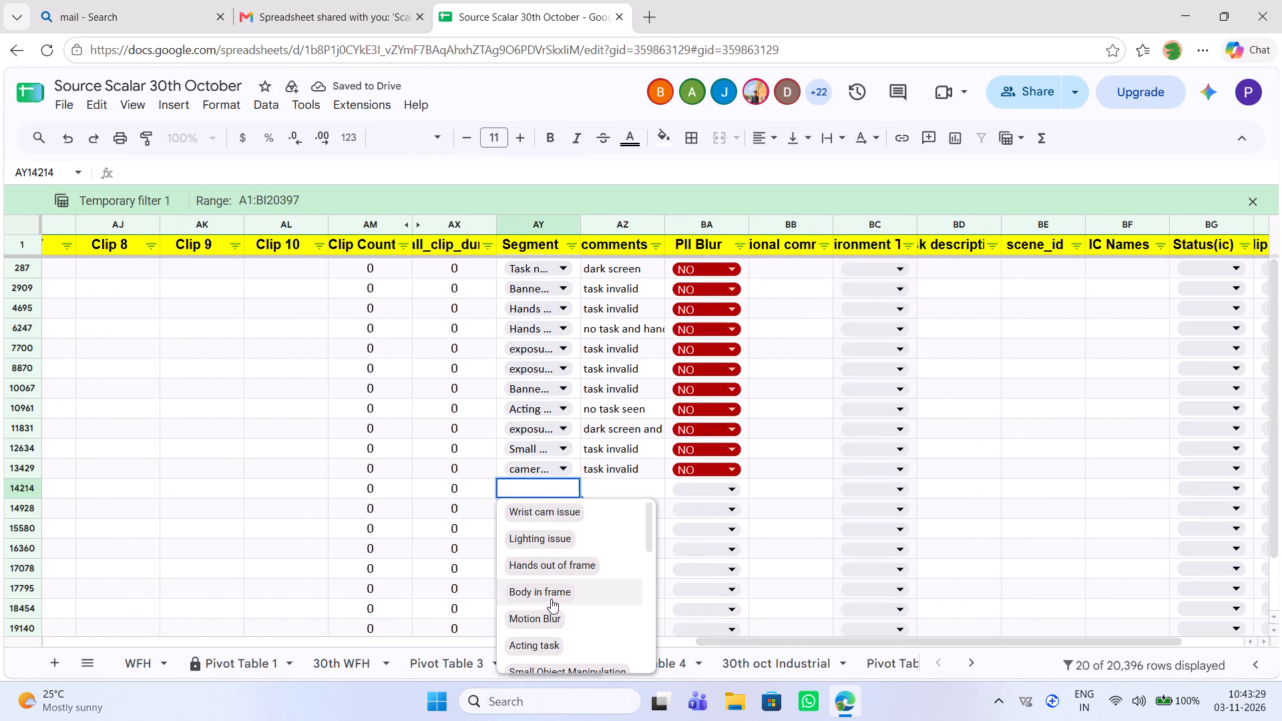
{"action": "left_click", "coordinate": [551, 599]}
{"action": "left_click", "coordinate": [562, 490]}
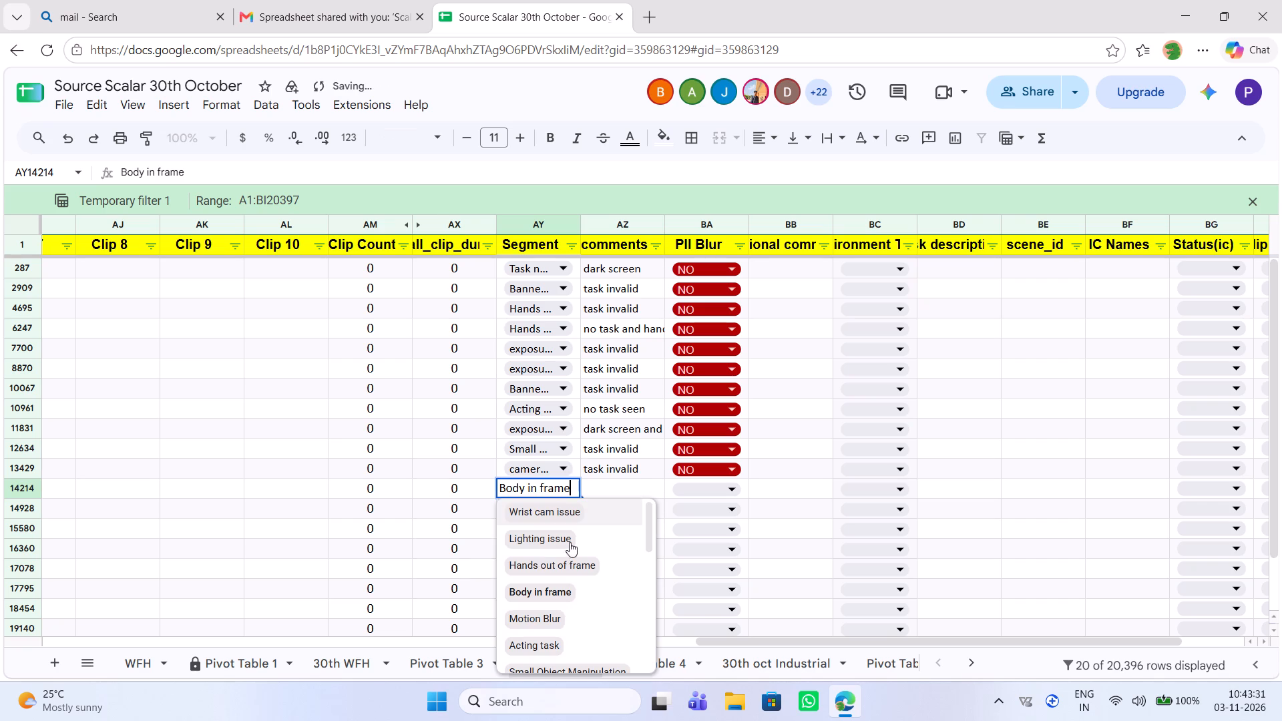
{"action": "left_click", "coordinate": [574, 559]}
Enter the comment "task invalid" for row 14214 and set its PII Blur to NO.
{"action": "left_click", "coordinate": [612, 484]}
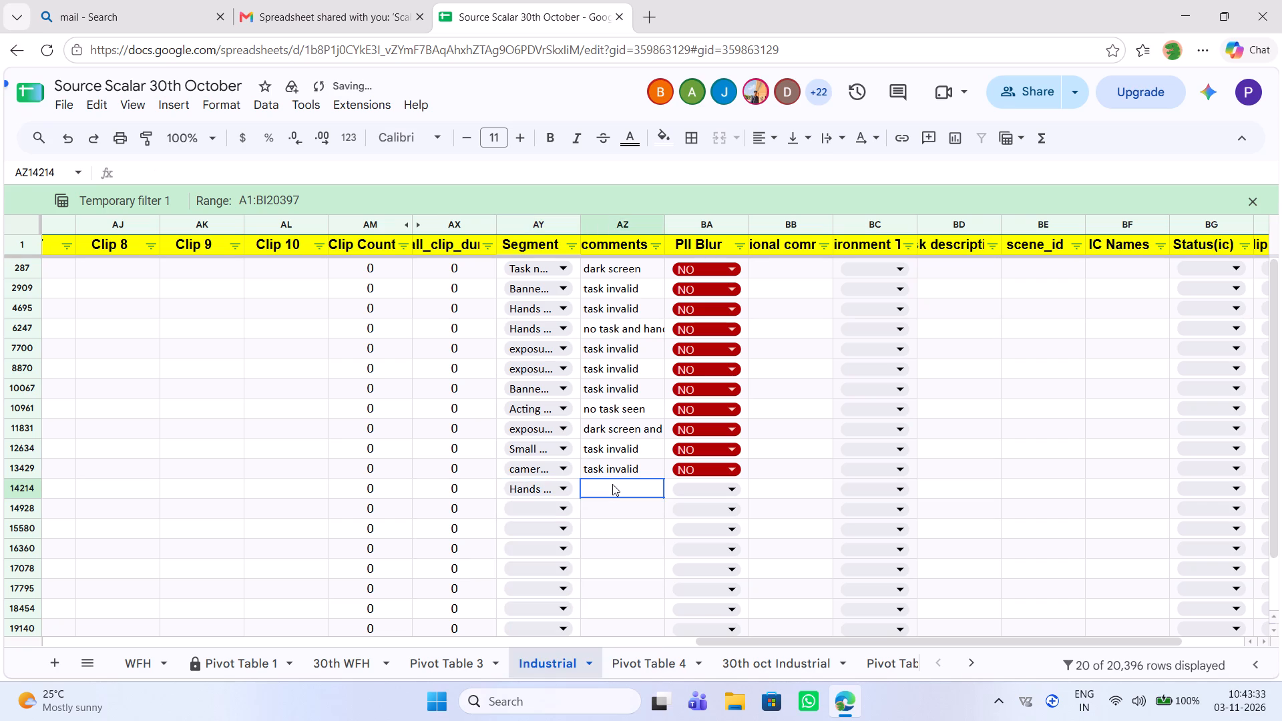
{"action": "key", "text": "ctrl+v"}
{"action": "left_click", "coordinate": [725, 487]}
{"action": "left_click", "coordinate": [732, 533]}
Open the raw video linked in row 14928.
{"action": "scroll", "coordinate": [525, 559], "scroll_direction": "right", "scroll_amount": 2}
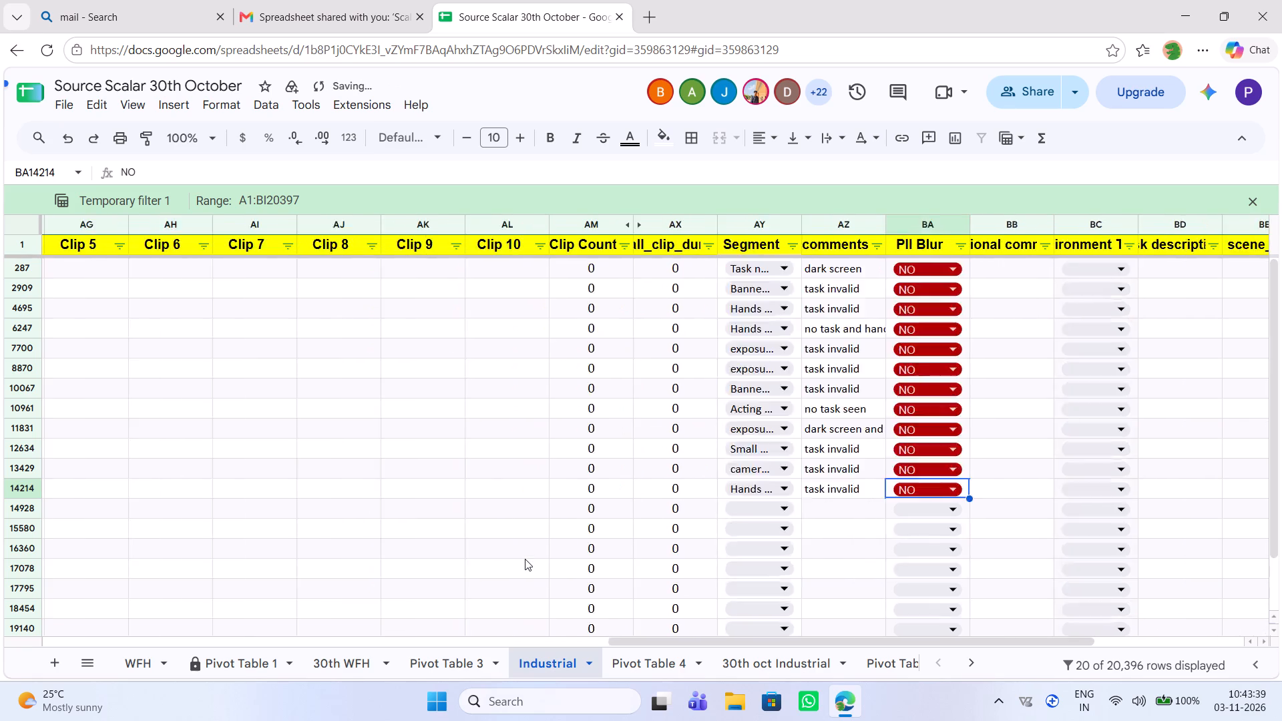
{"action": "scroll", "coordinate": [525, 559], "scroll_direction": "right", "scroll_amount": 6}
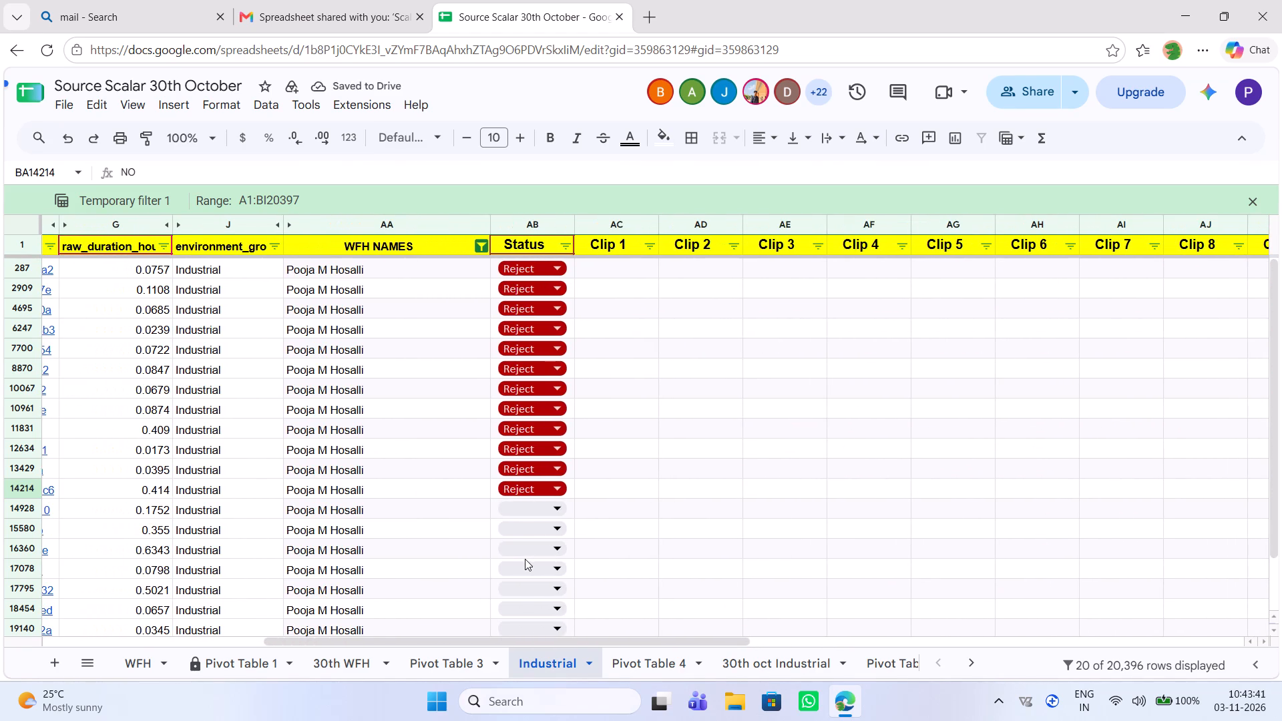
{"action": "scroll", "coordinate": [148, 524], "scroll_direction": "right", "scroll_amount": 1}
{"action": "left_click", "coordinate": [176, 514]}
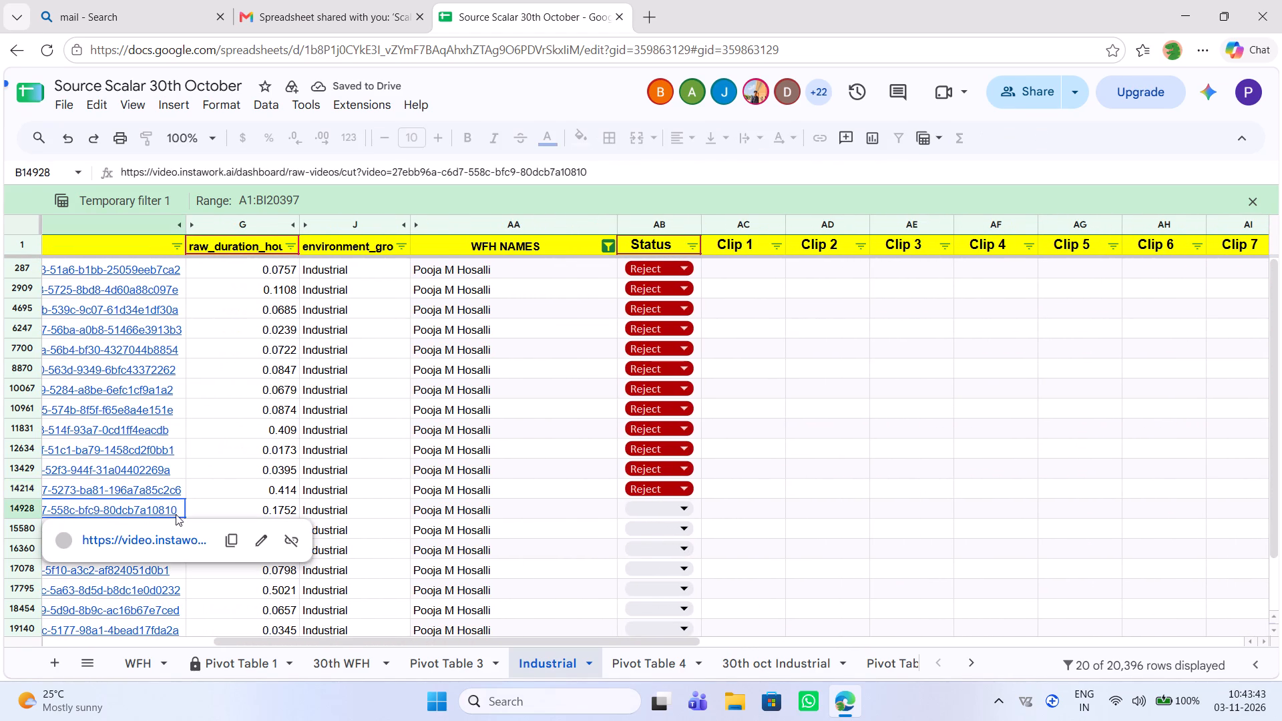
{"action": "left_click", "coordinate": [184, 535]}
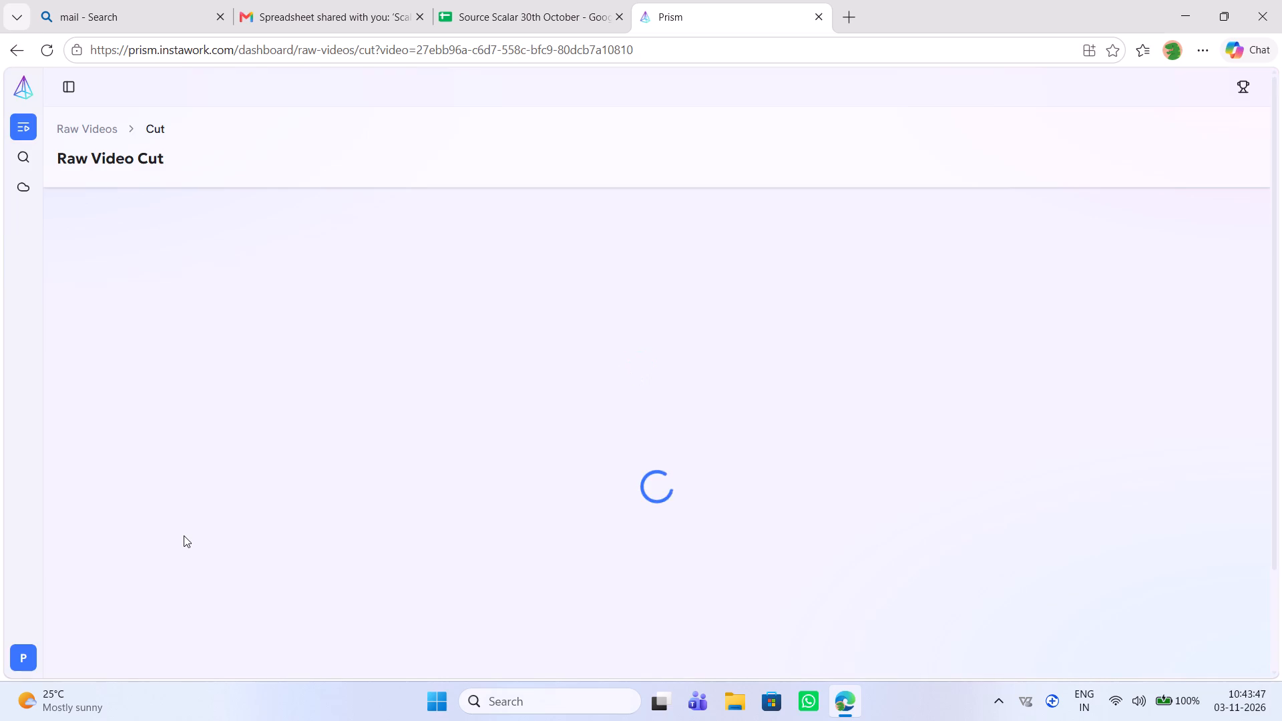
Examine row 14928's raw footage after Clip 1, at about 6:23, 8:07 and 10:11.
{"action": "scroll", "coordinate": [465, 482], "scroll_direction": "down", "scroll_amount": 2}
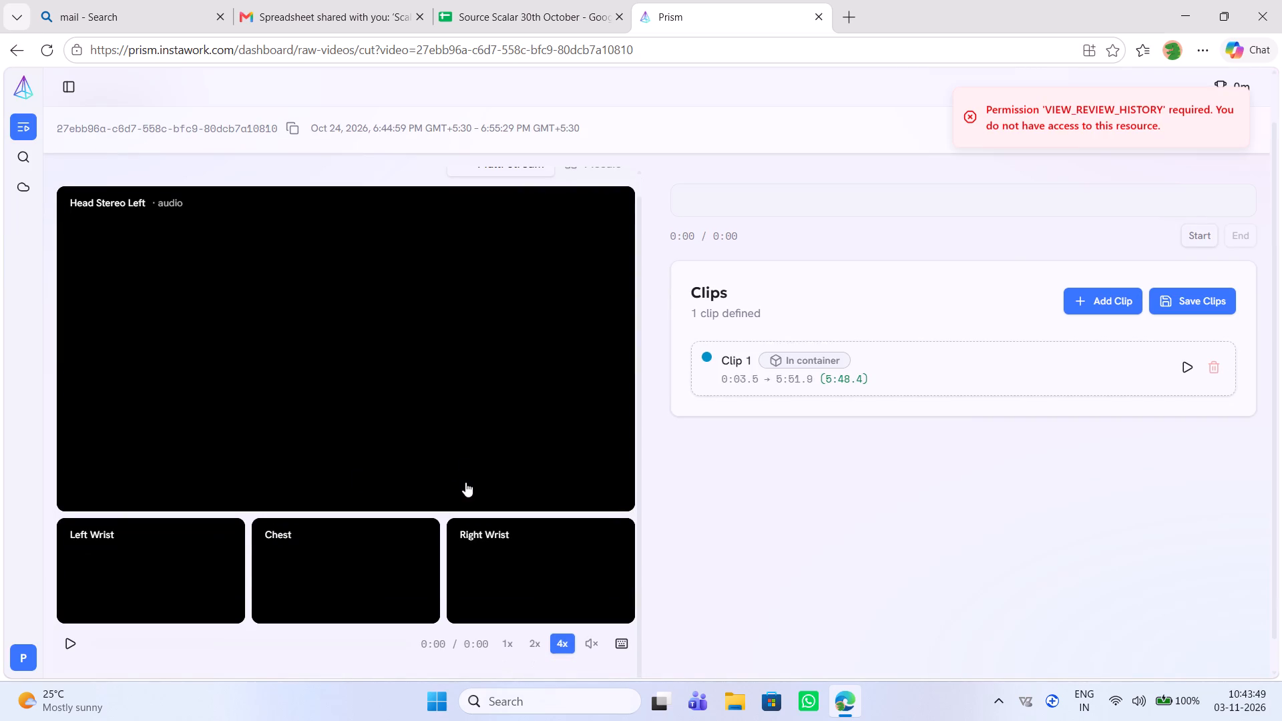
{"action": "left_click", "coordinate": [554, 480]}
{"action": "left_click", "coordinate": [814, 509]}
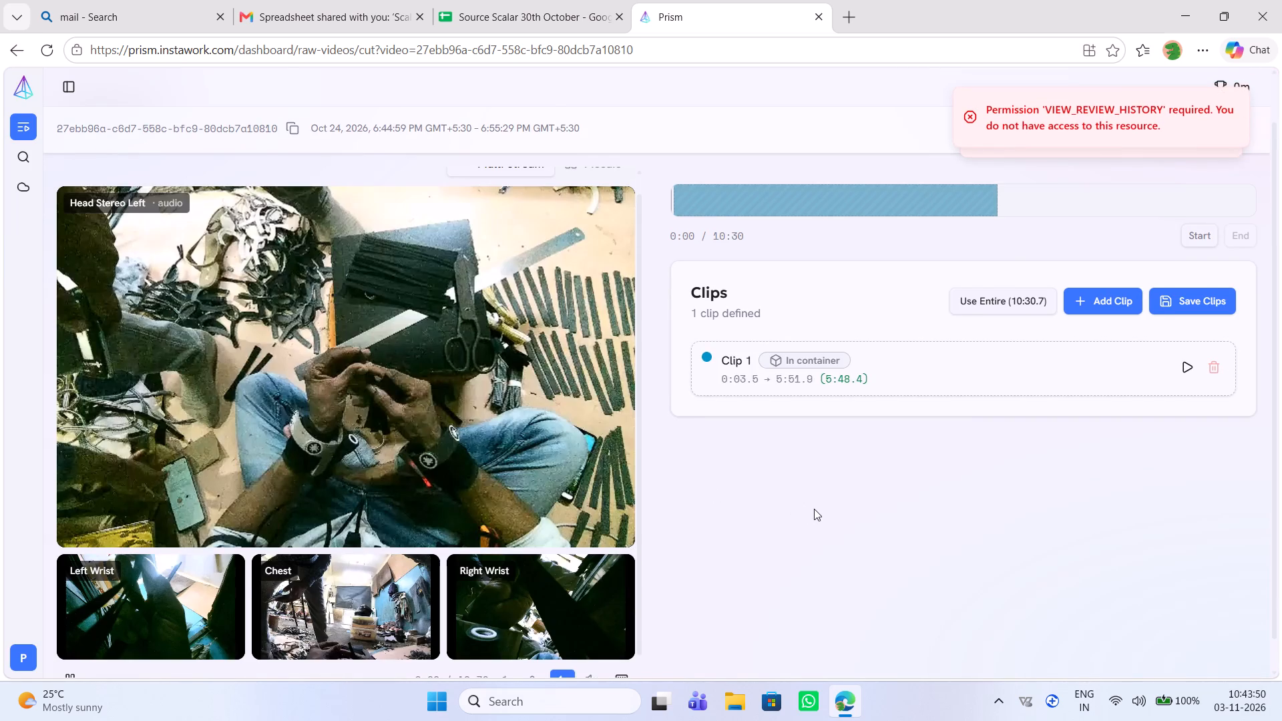
{"action": "left_click", "coordinate": [1025, 191]}
{"action": "left_click", "coordinate": [1045, 212]}
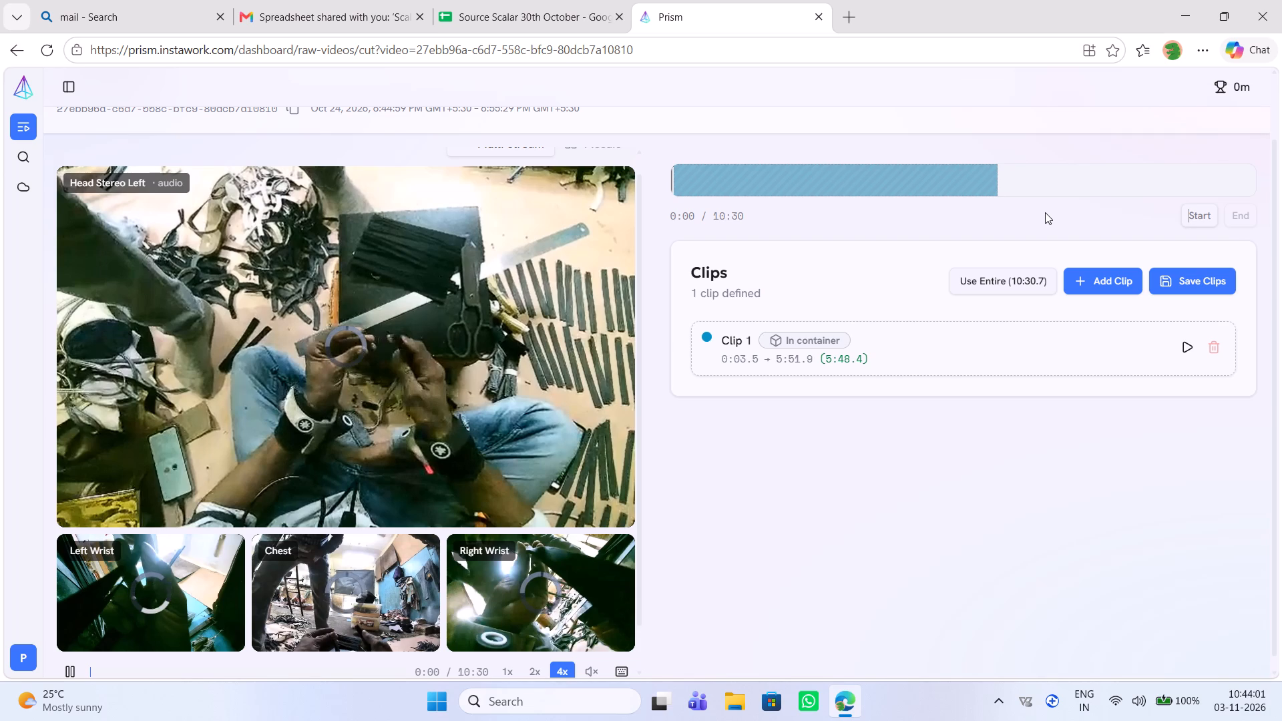
{"action": "scroll", "coordinate": [563, 454], "scroll_direction": "down", "scroll_amount": 1}
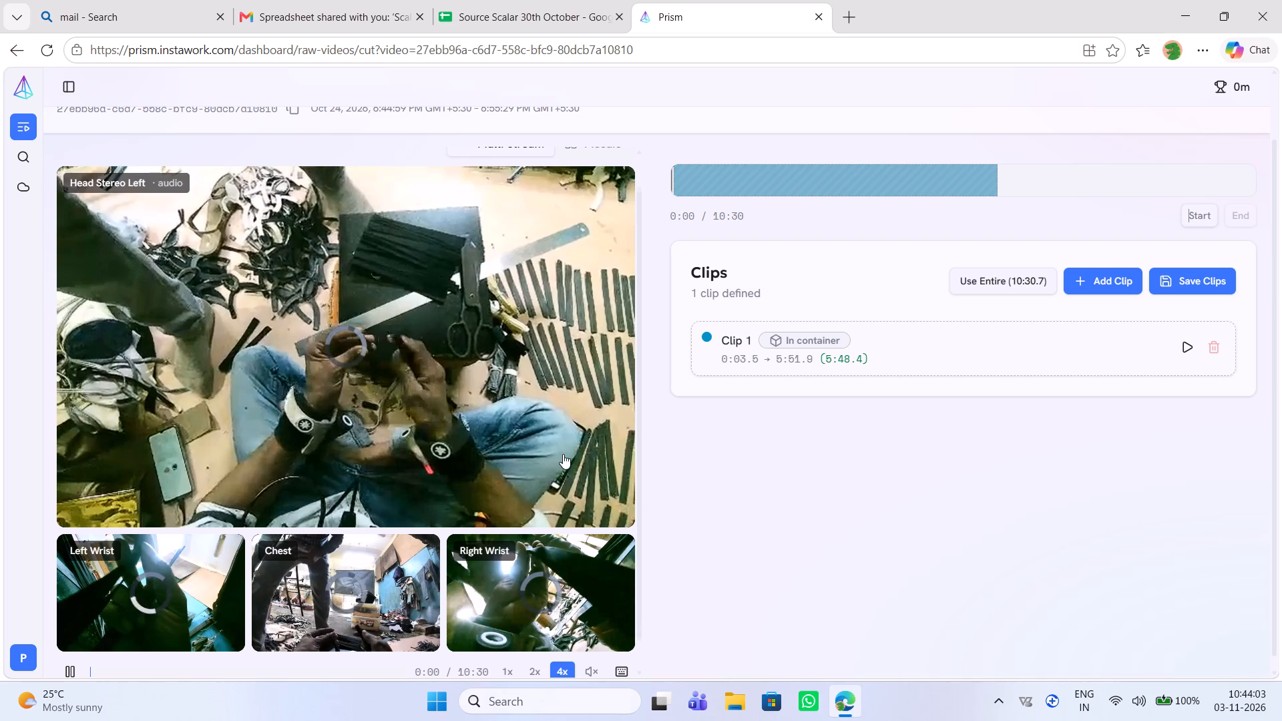
{"action": "scroll", "coordinate": [563, 454], "scroll_direction": "down", "scroll_amount": 1}
{"action": "left_click", "coordinate": [806, 483]}
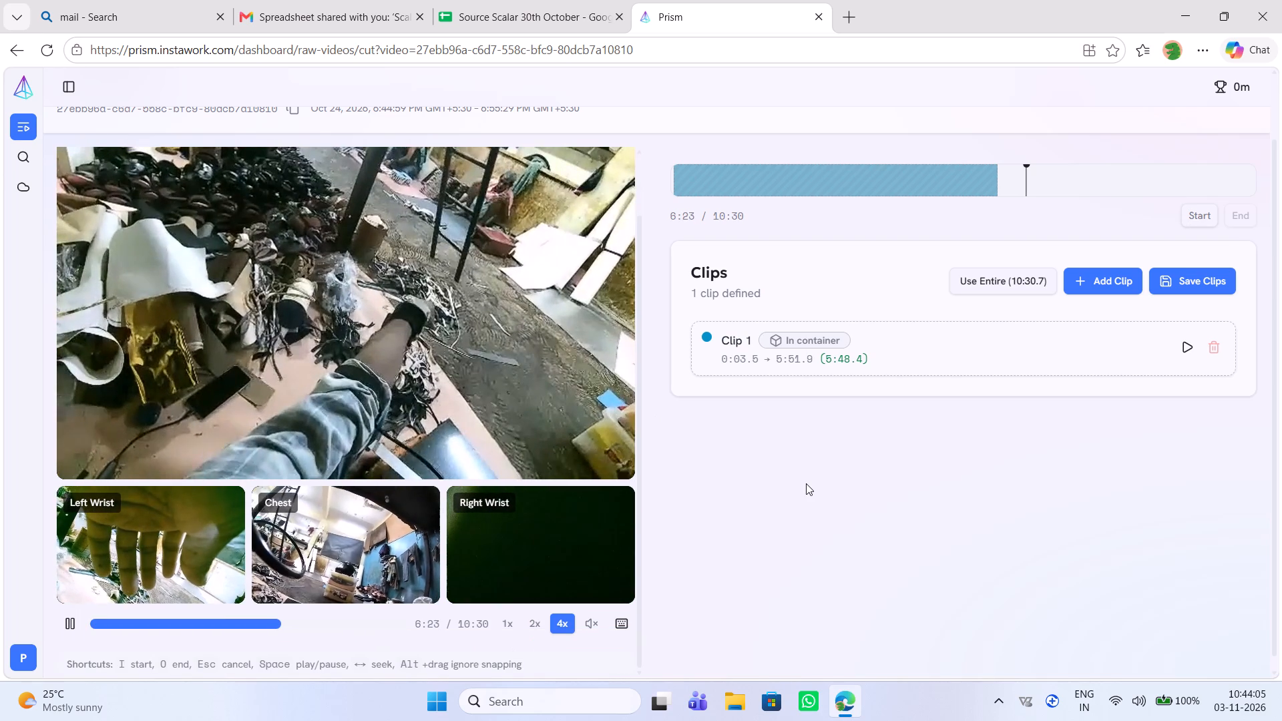
{"action": "left_click", "coordinate": [1124, 182]}
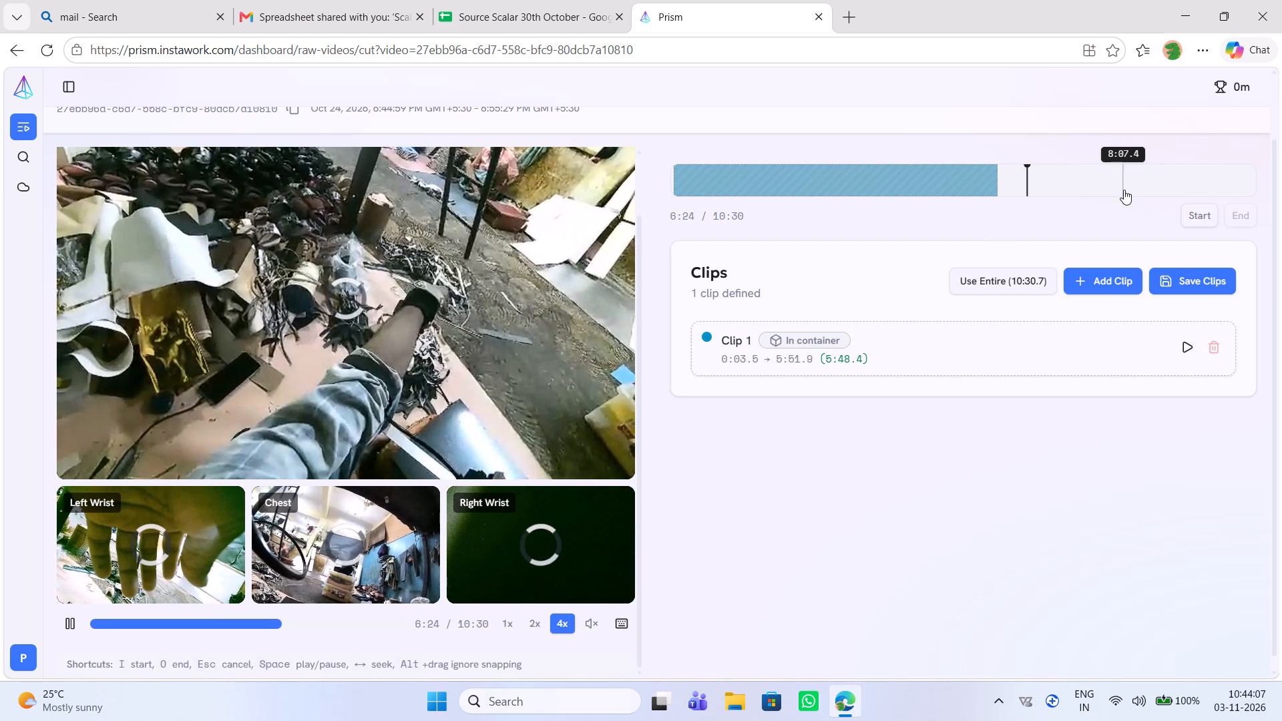
{"action": "left_click", "coordinate": [1126, 216]}
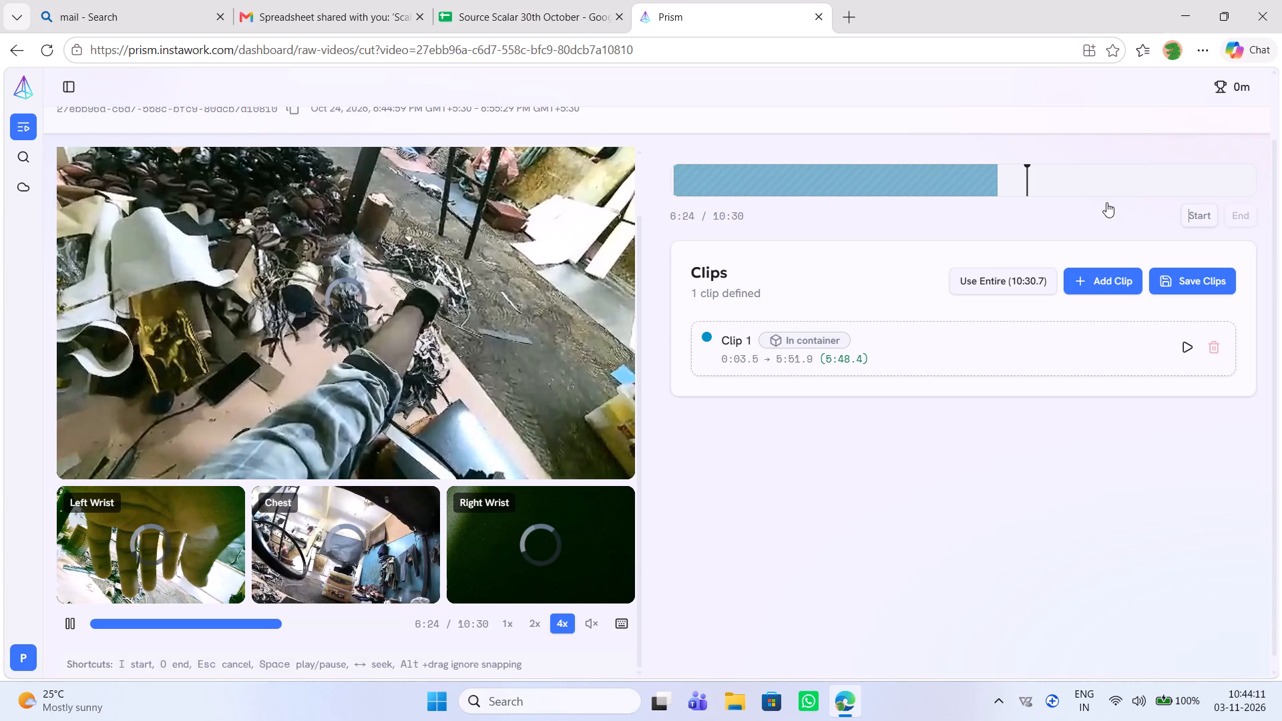
{"action": "left_click", "coordinate": [1108, 214]}
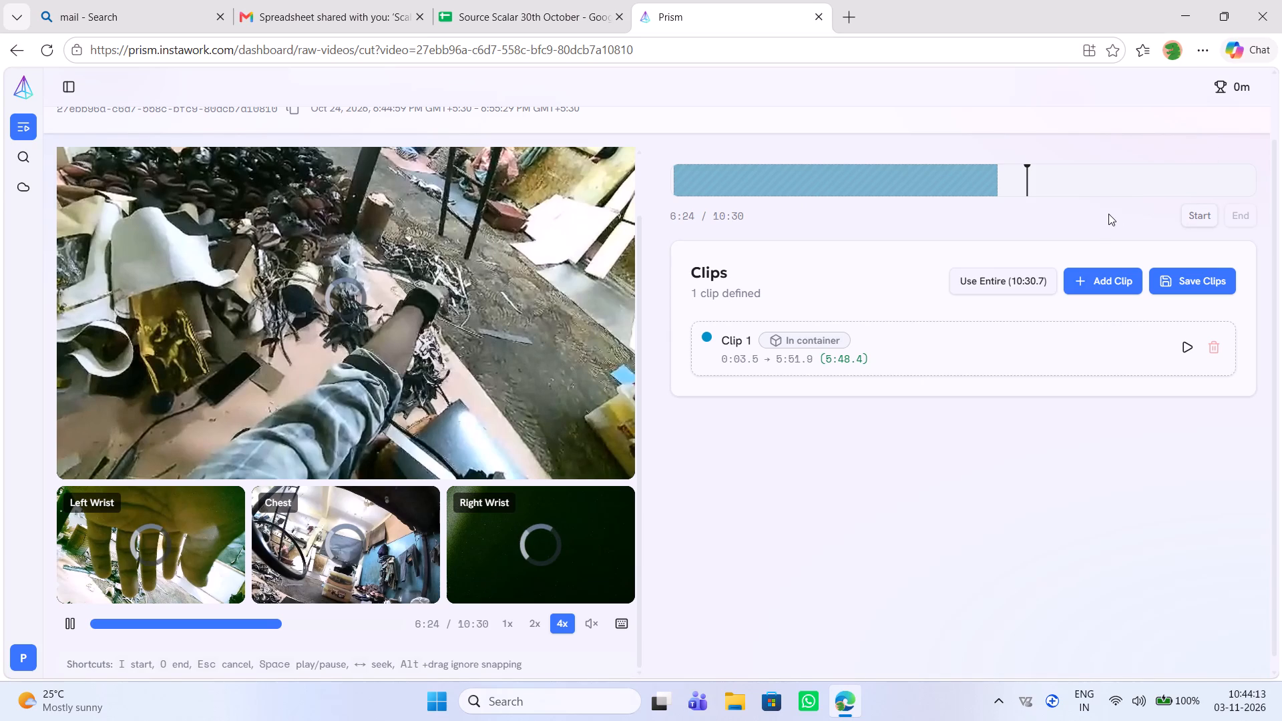
{"action": "left_click", "coordinate": [1239, 181]}
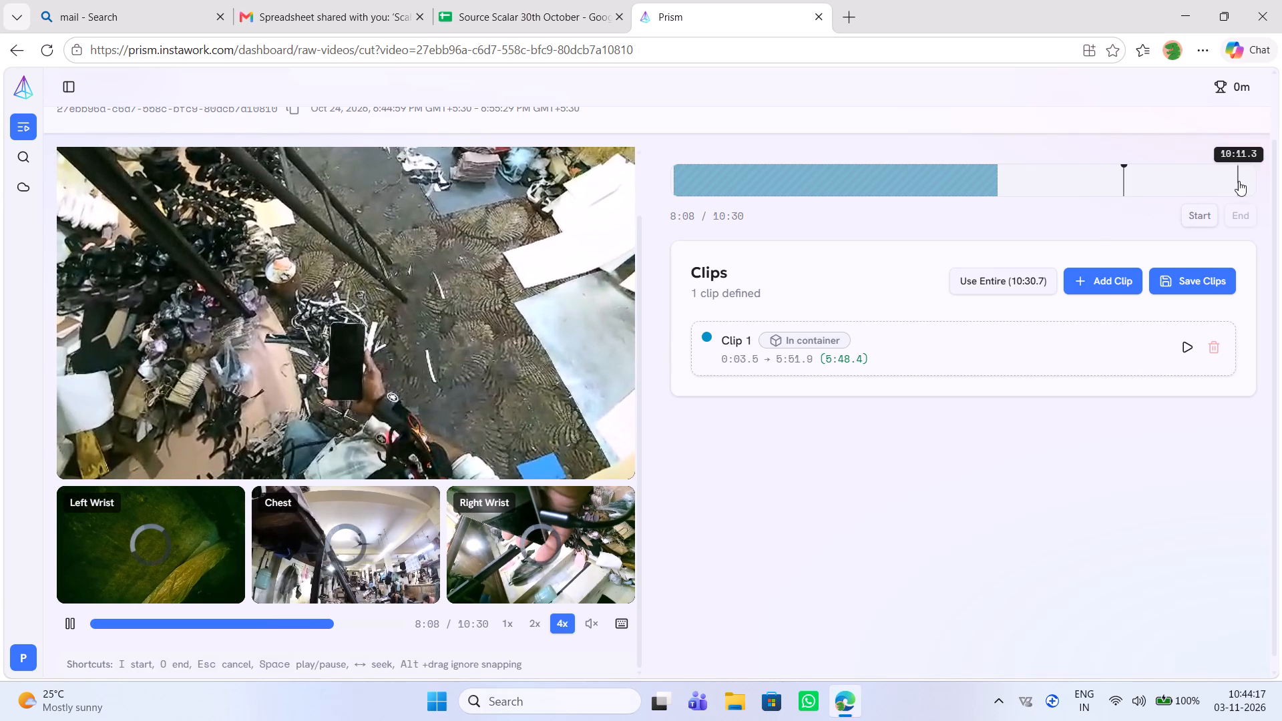
Switch back to the Industrial sheet and set the Status of row 14928 to Reject.
{"action": "left_click", "coordinate": [572, 27]}
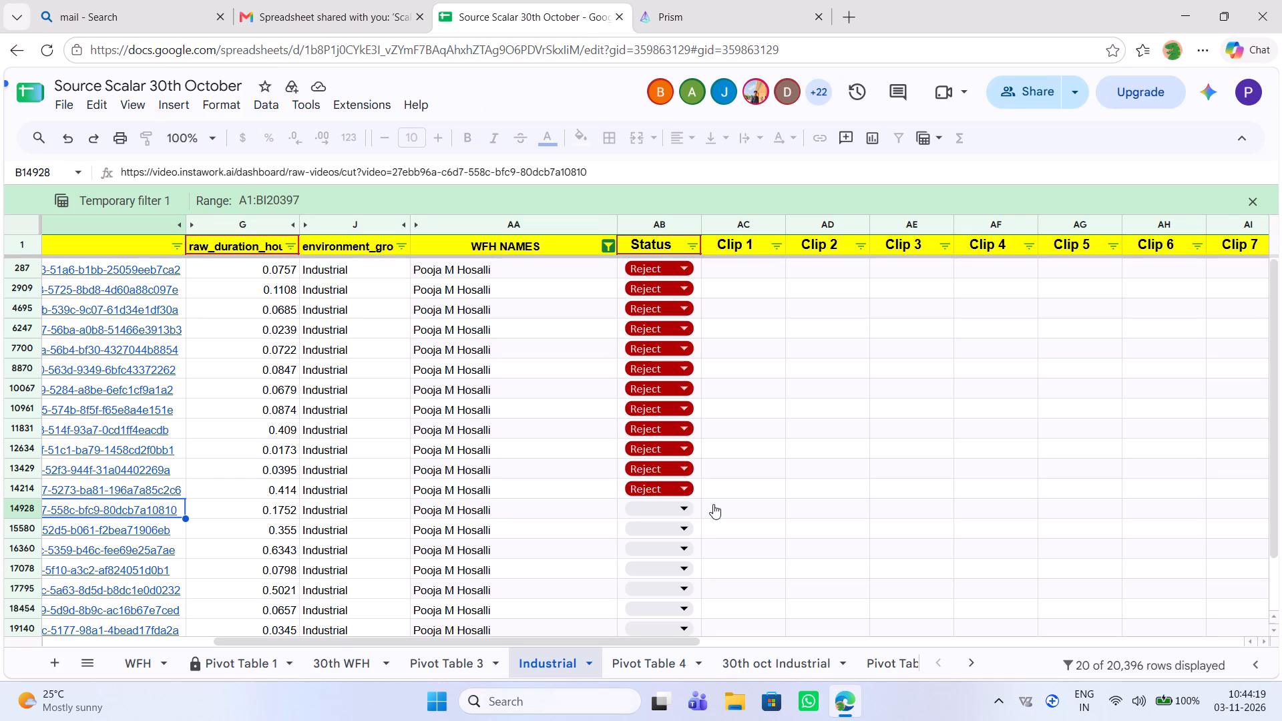
{"action": "left_click", "coordinate": [680, 506]}
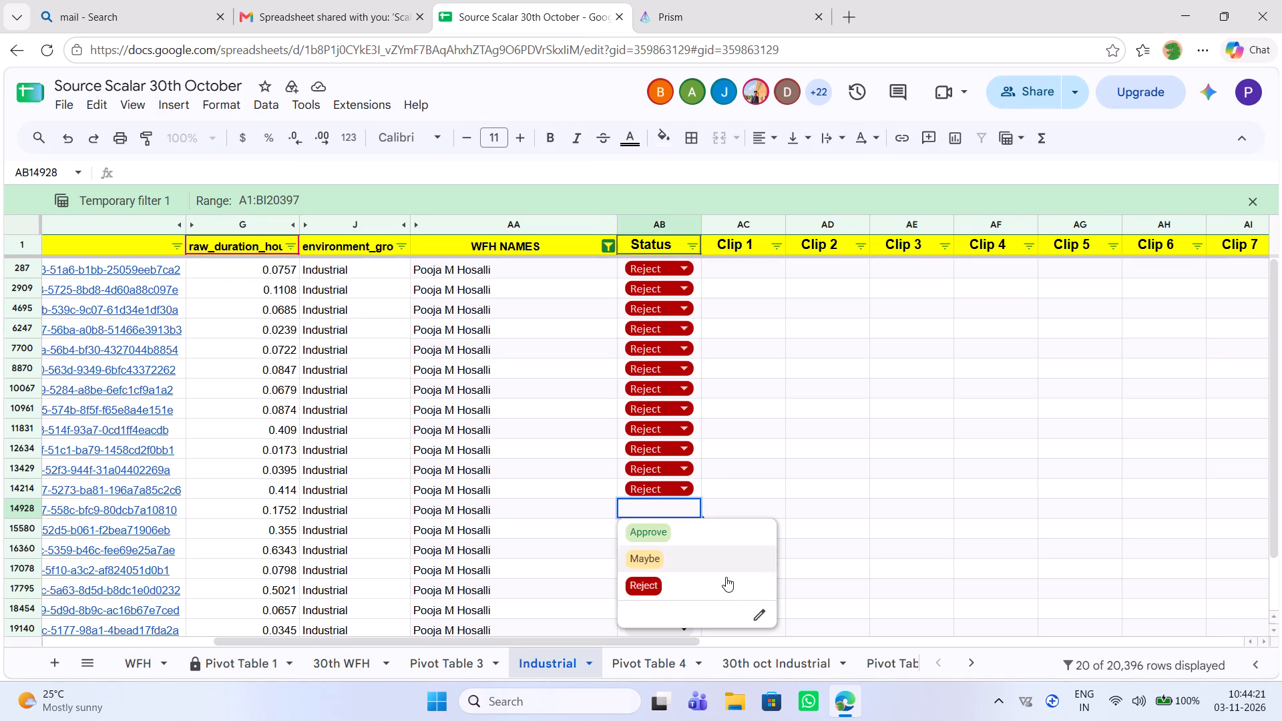
{"action": "left_click", "coordinate": [726, 577]}
Set the Segment of row 14928 to "Task not visible", rechecking its raw video before choosing.
{"action": "scroll", "coordinate": [927, 526], "scroll_direction": "left", "scroll_amount": 5}
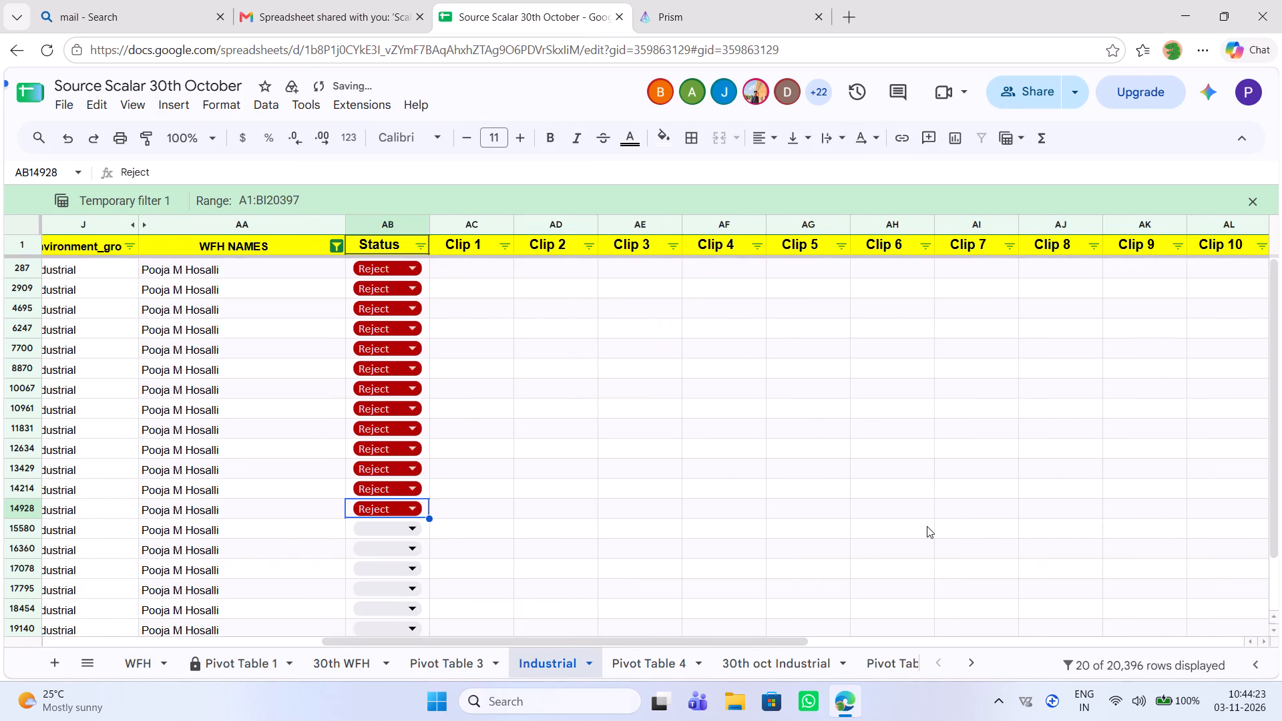
{"action": "scroll", "coordinate": [927, 526], "scroll_direction": "left", "scroll_amount": 6}
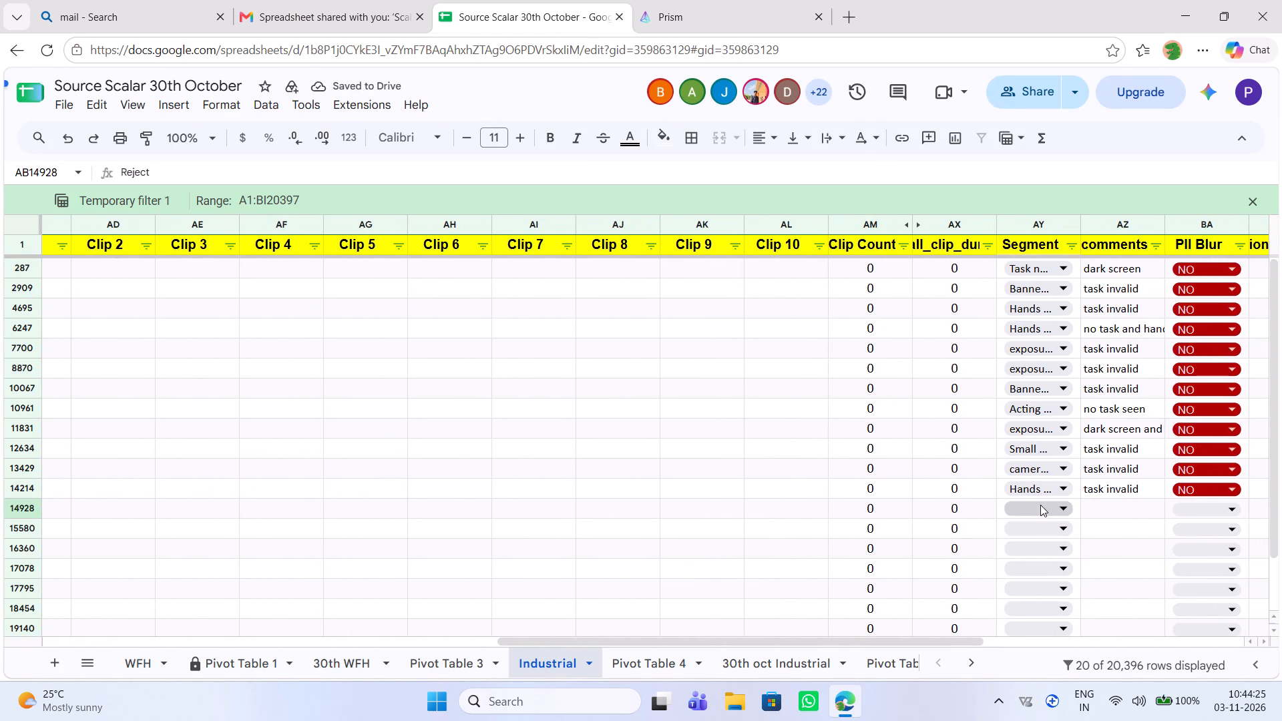
{"action": "left_click", "coordinate": [1036, 510]}
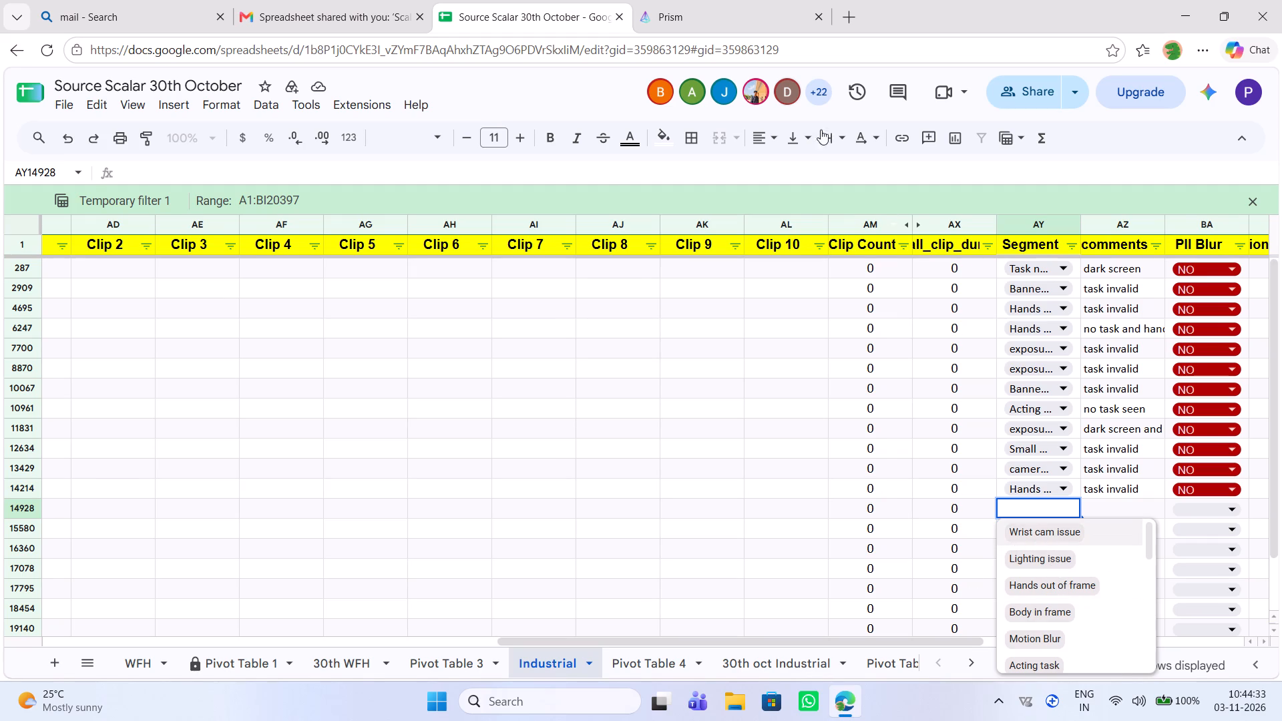
{"action": "left_click", "coordinate": [740, 29]}
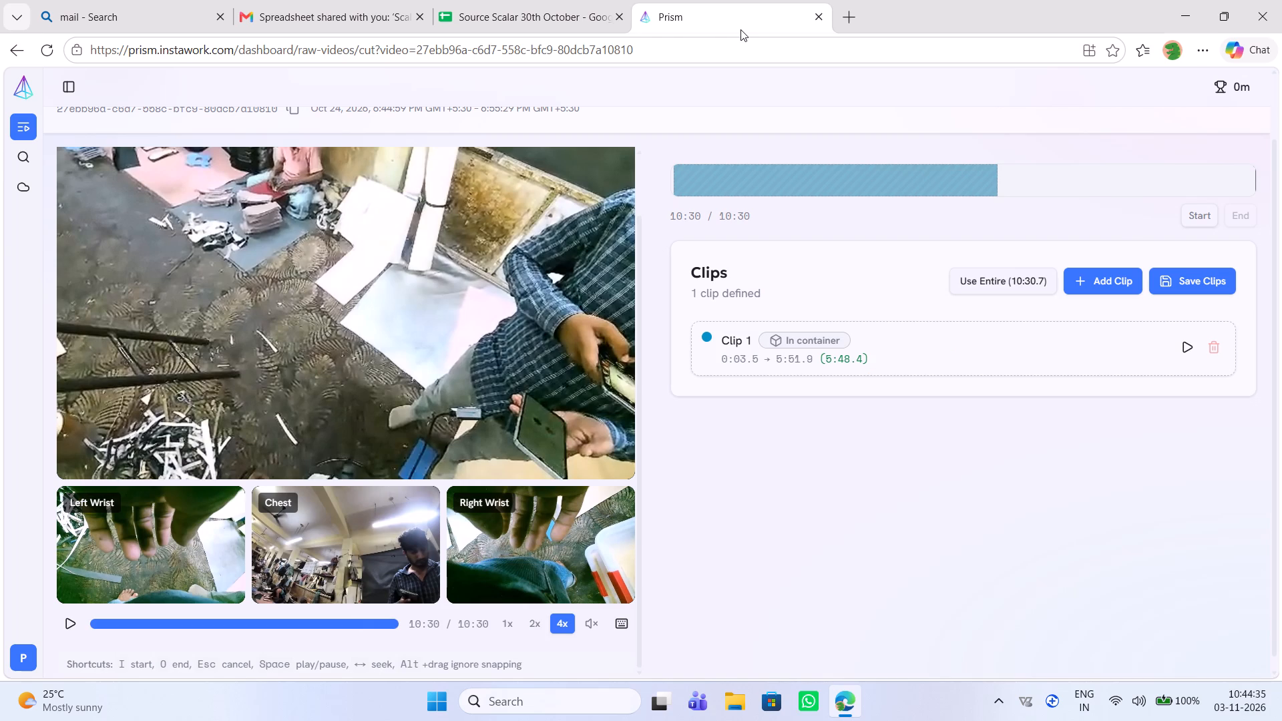
{"action": "left_click", "coordinate": [594, 18]}
{"action": "scroll", "coordinate": [1076, 612], "scroll_direction": "down", "scroll_amount": 1}
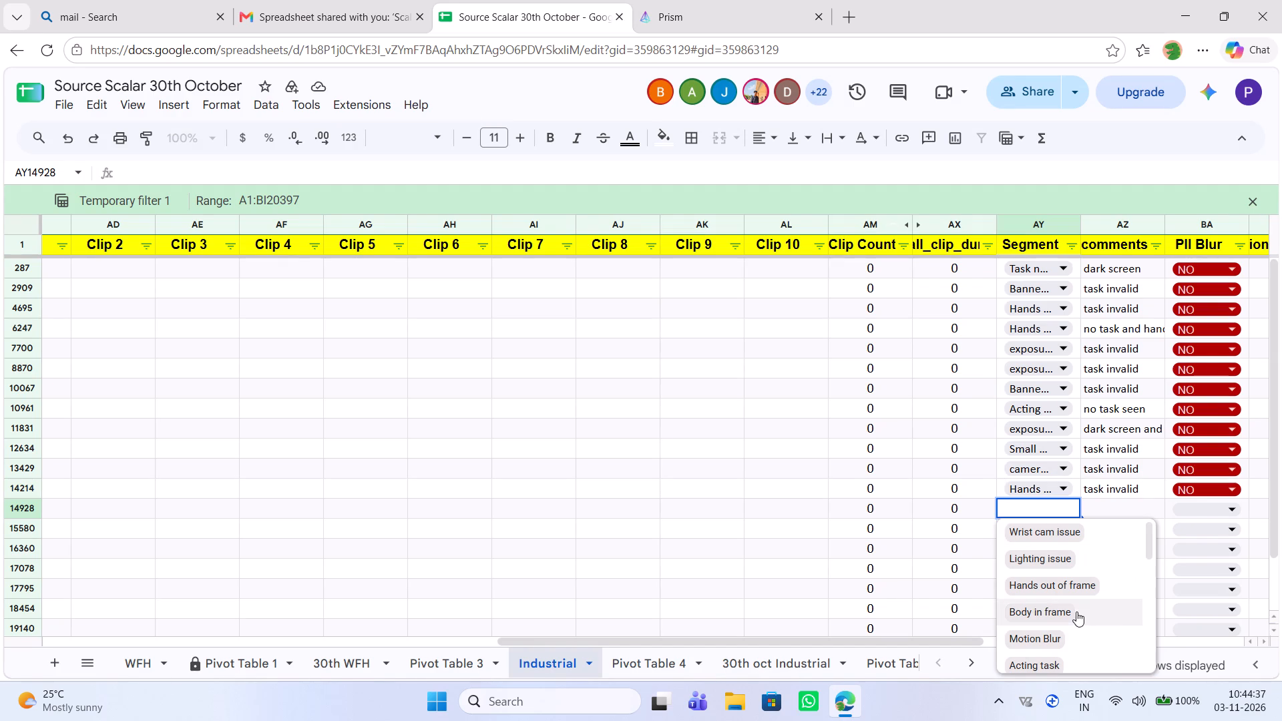
{"action": "scroll", "coordinate": [1076, 612], "scroll_direction": "down", "scroll_amount": 2}
{"action": "left_click", "coordinate": [1076, 612]}
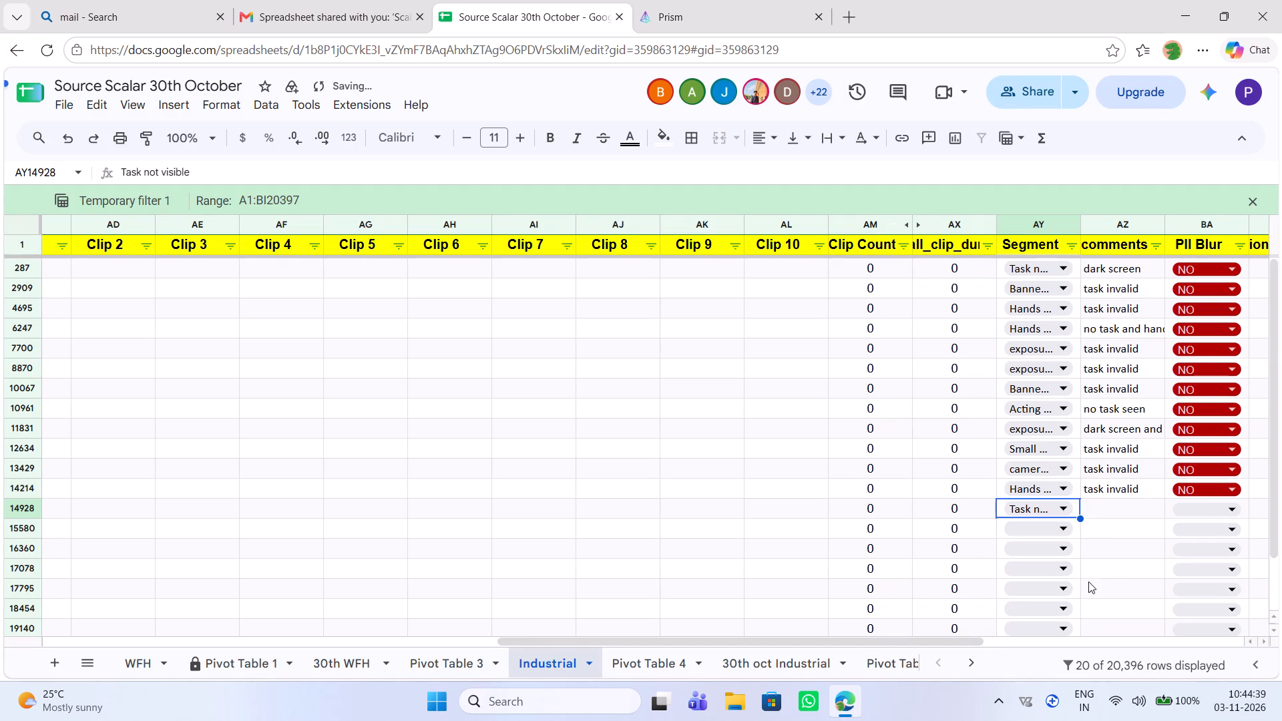
Enter the comment "task invalid" for row 14928 and set its PII Blur to NO.
{"action": "left_click", "coordinate": [1109, 507]}
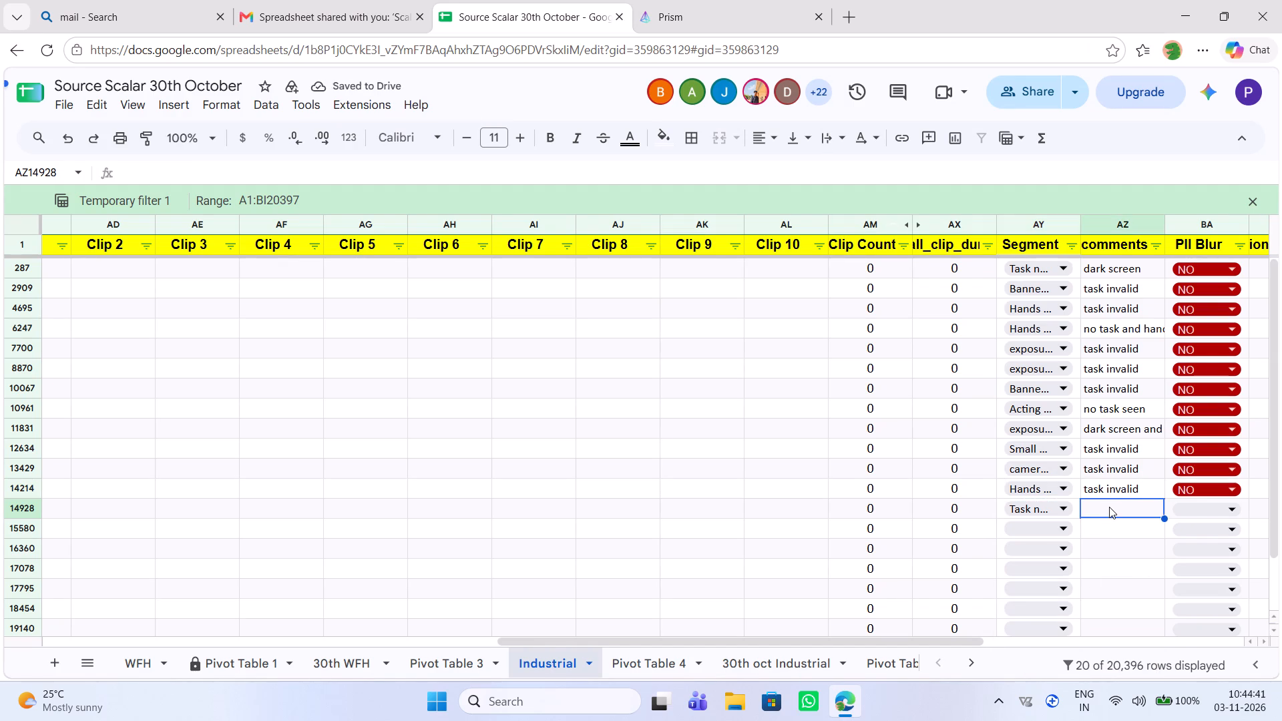
{"action": "key", "text": "ctrl+v"}
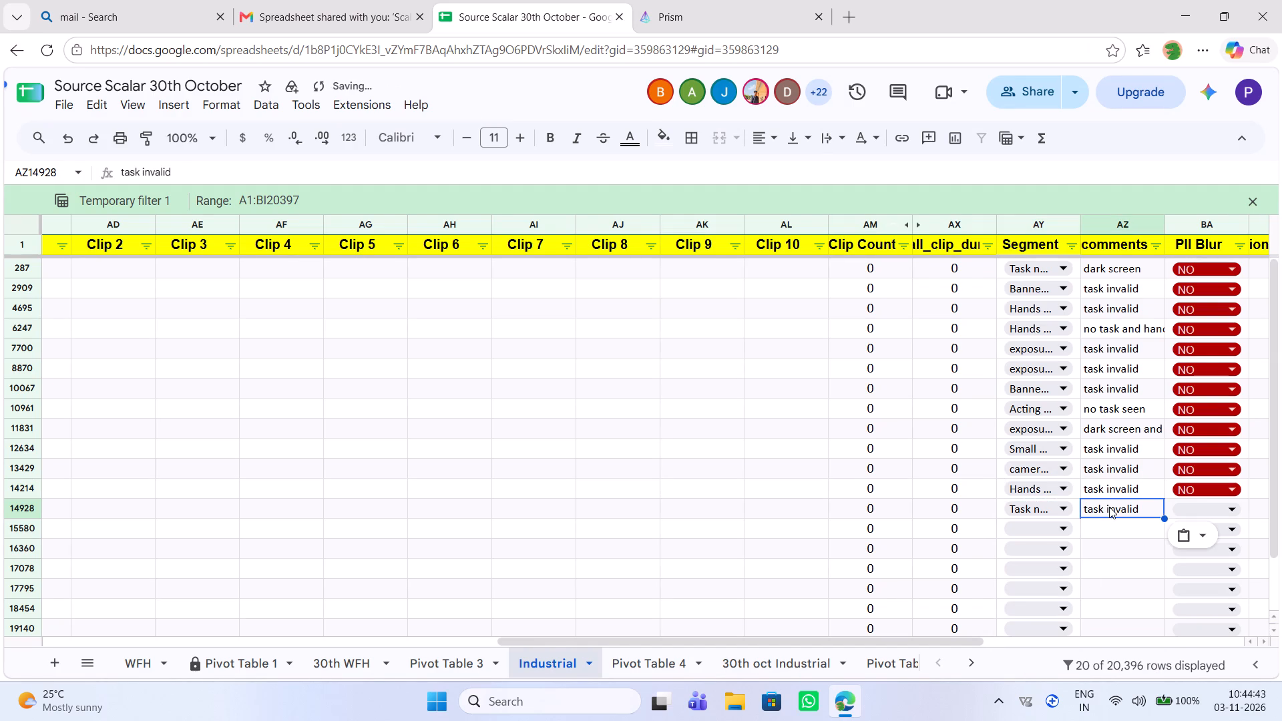
{"action": "left_click", "coordinate": [1187, 509]}
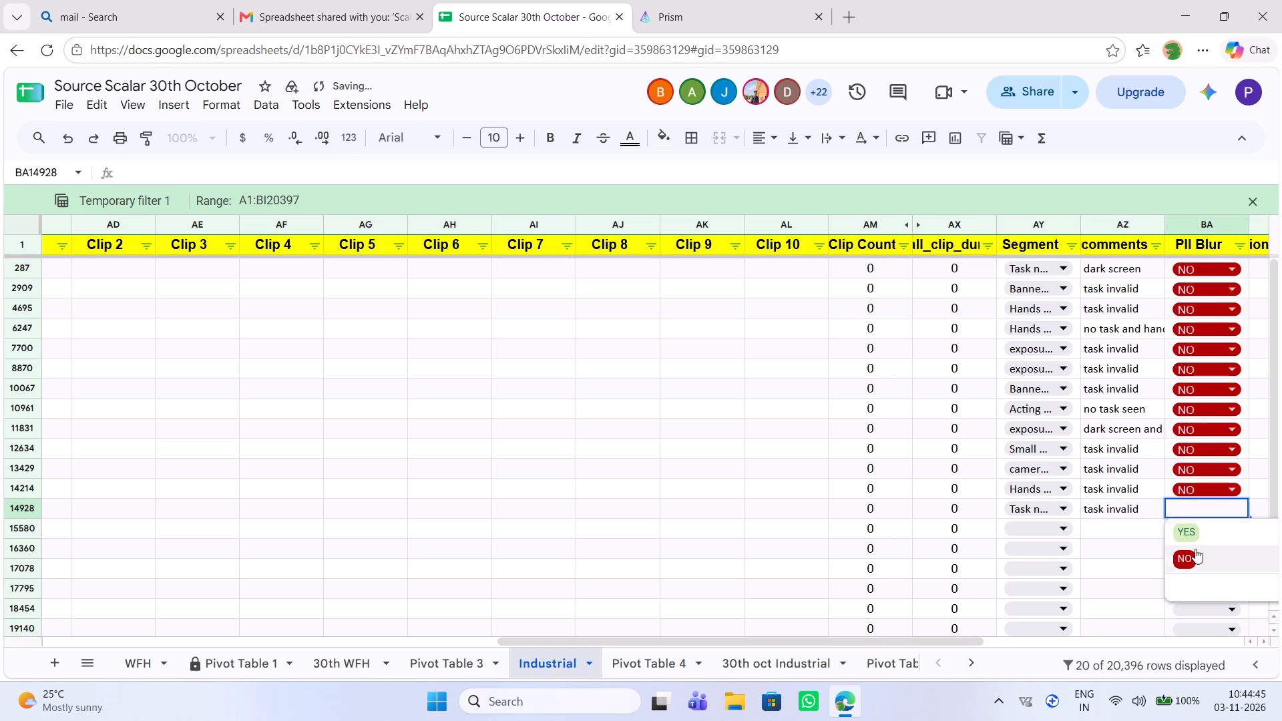
{"action": "left_click", "coordinate": [1198, 559]}
Extend row 14928's comment to read "task invalid and no productivity".
{"action": "left_click", "coordinate": [1148, 511]}
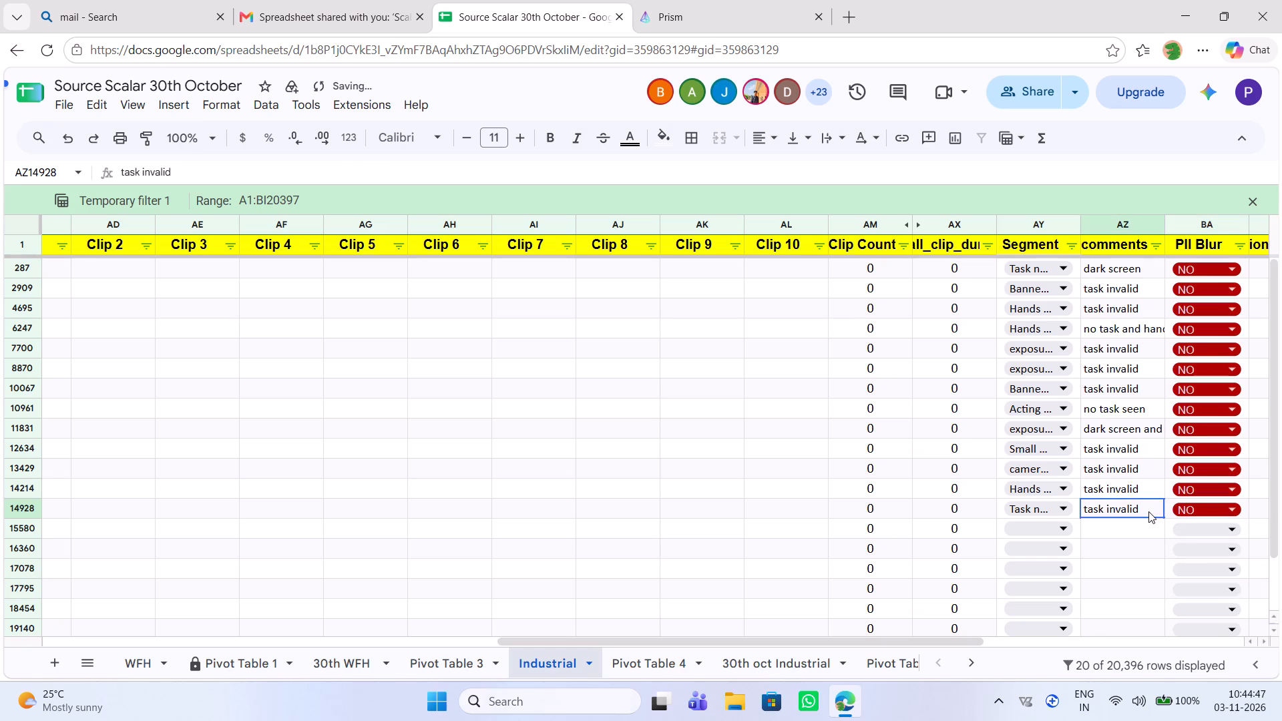
{"action": "double_click", "coordinate": [1148, 511]}
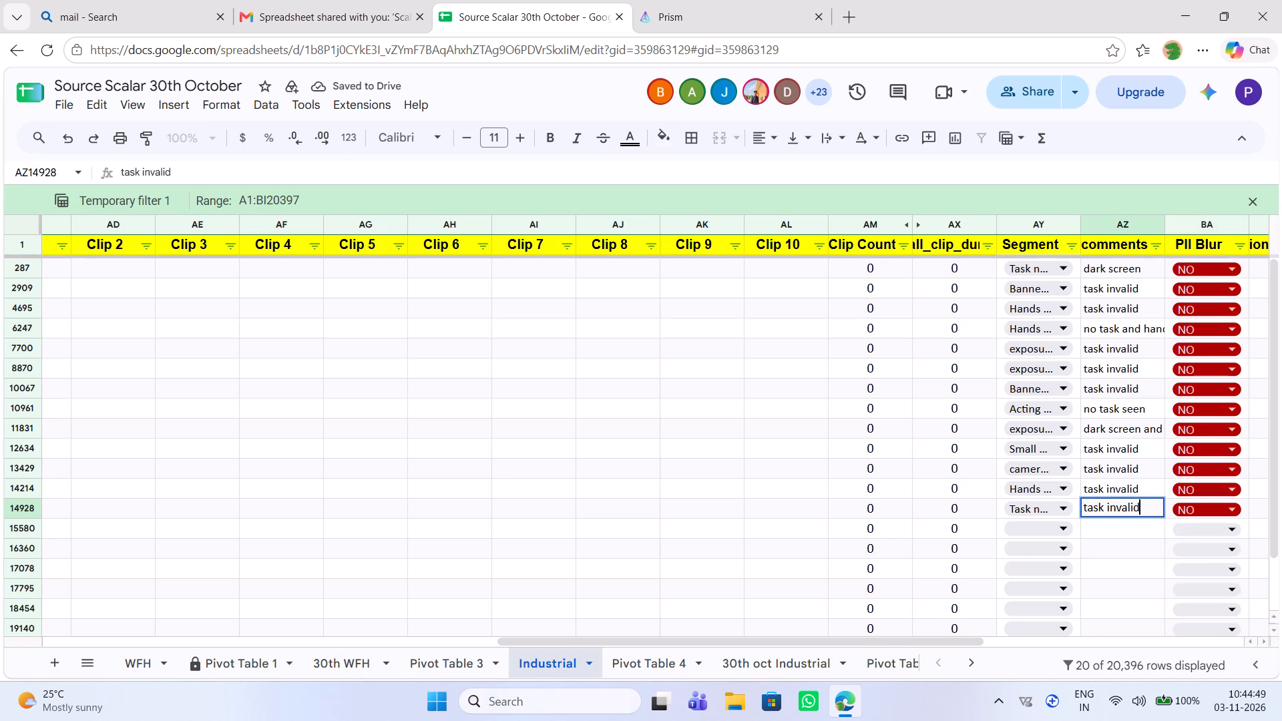
{"action": "key", "text": "space"}
{"action": "type", "text": "and no p"}
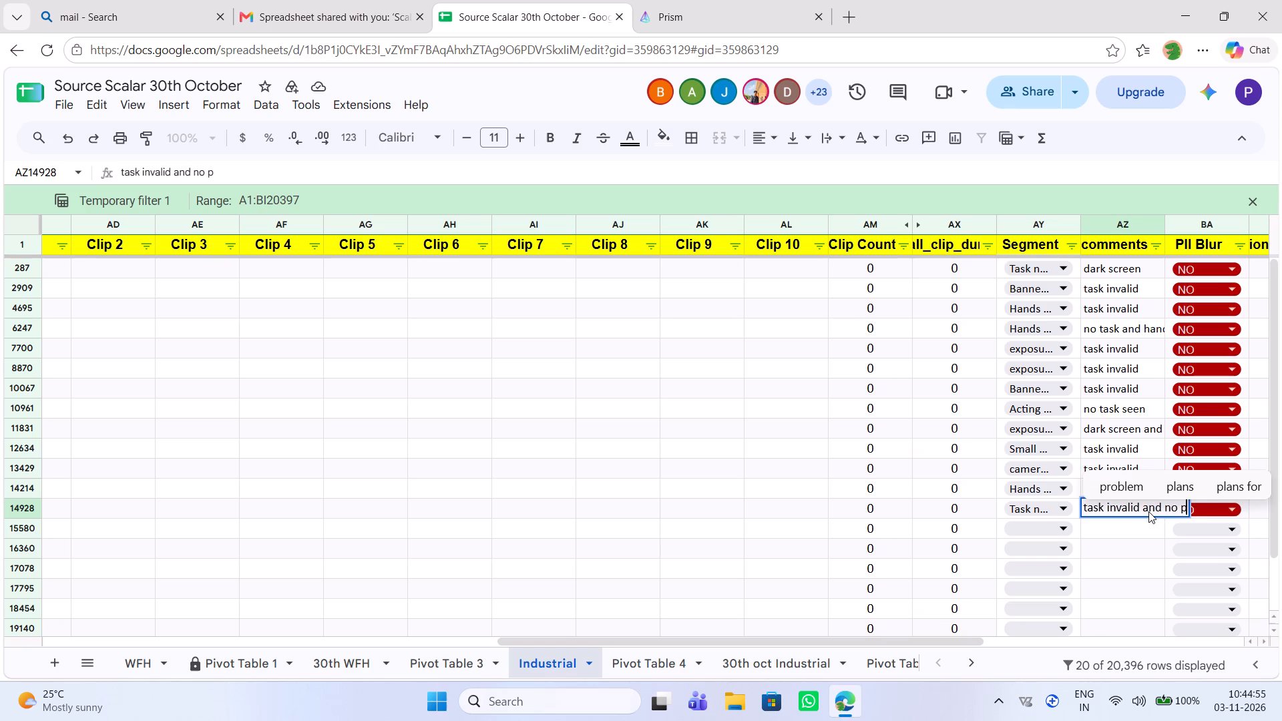
{"action": "type", "text": "roducti"}
{"action": "type", "text": "vity"}
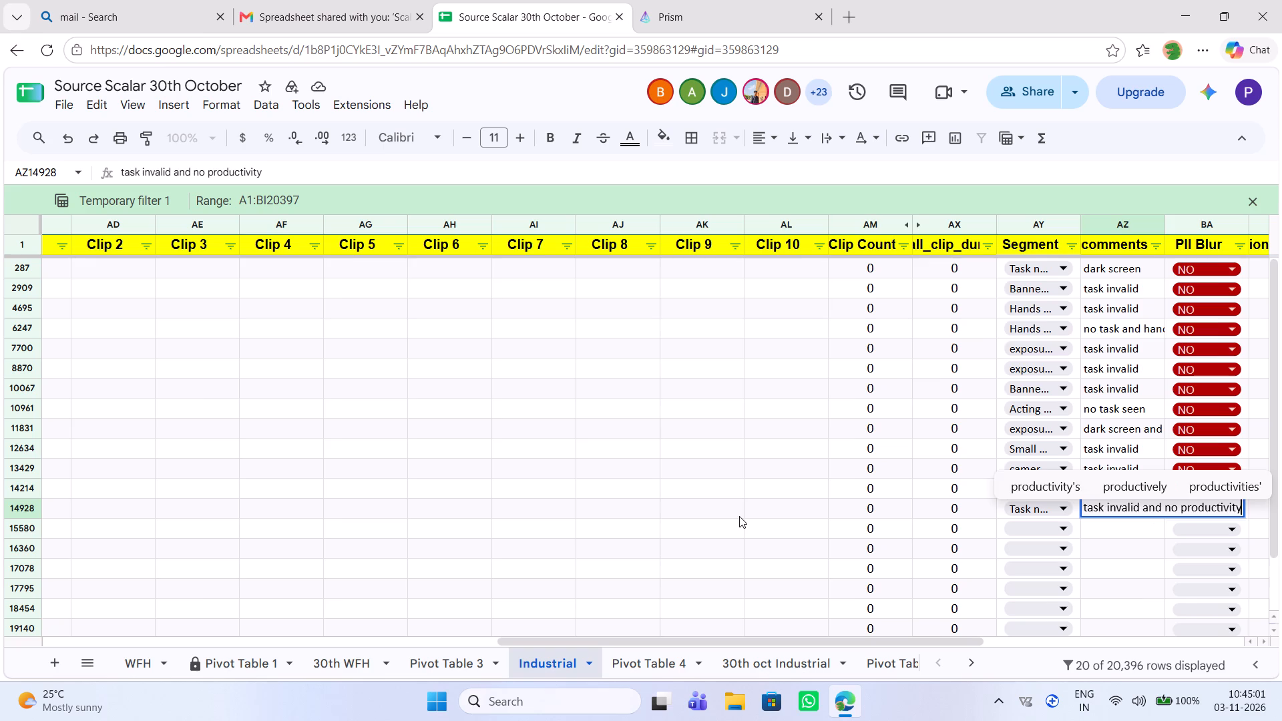
{"action": "left_click", "coordinate": [739, 516]}
Close row 14928's raw video in Prism and open the raw video linked in row 15580.
{"action": "scroll", "coordinate": [739, 516], "scroll_direction": "right", "scroll_amount": 5}
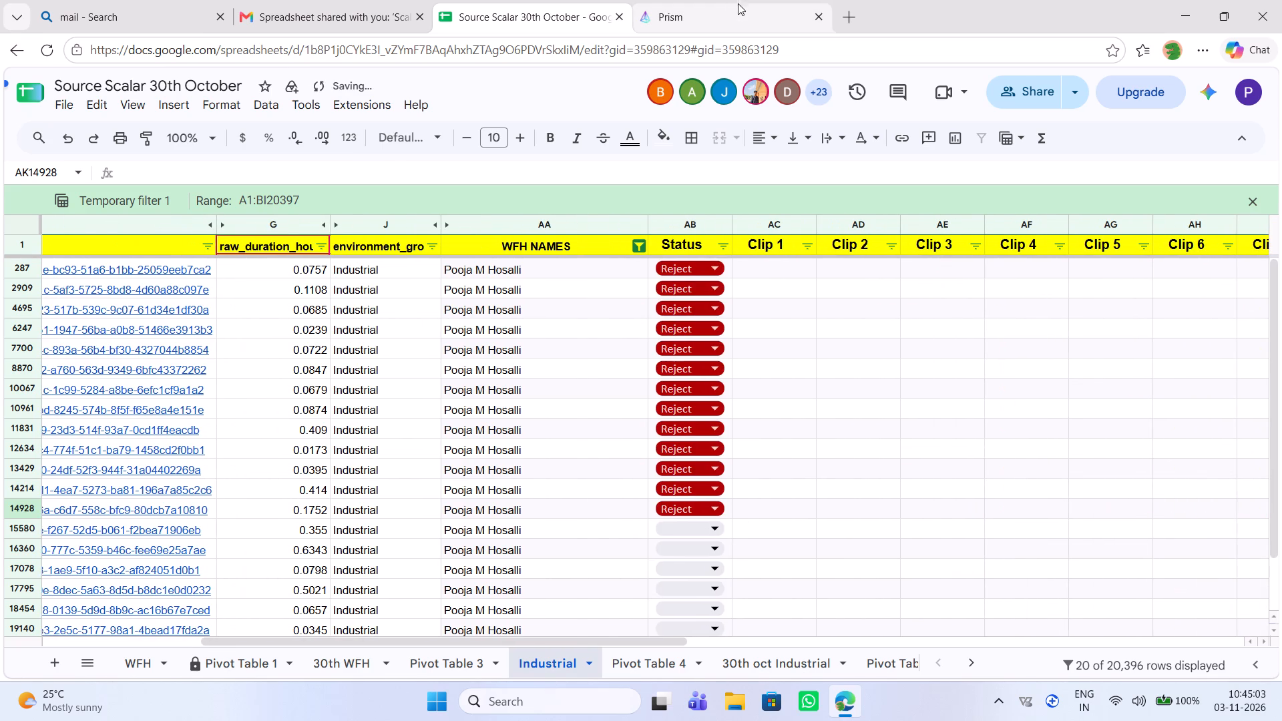
{"action": "left_click", "coordinate": [819, 16]}
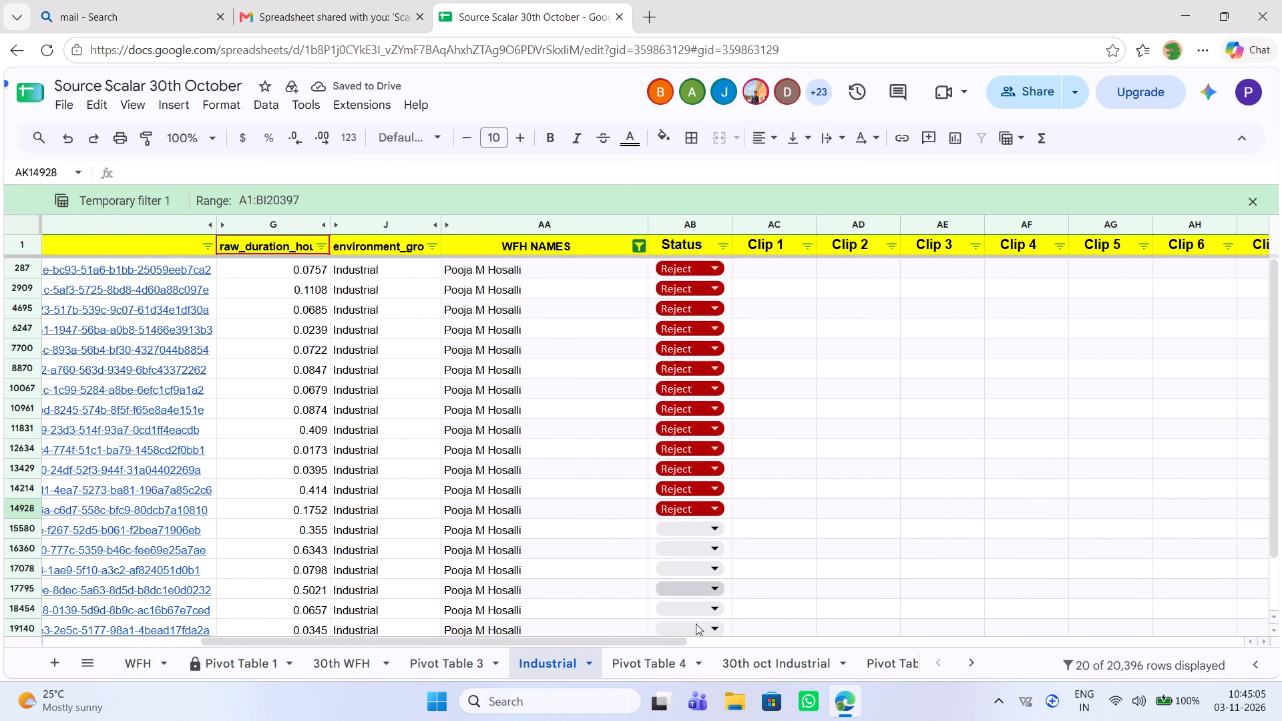
{"action": "left_click", "coordinate": [664, 652]}
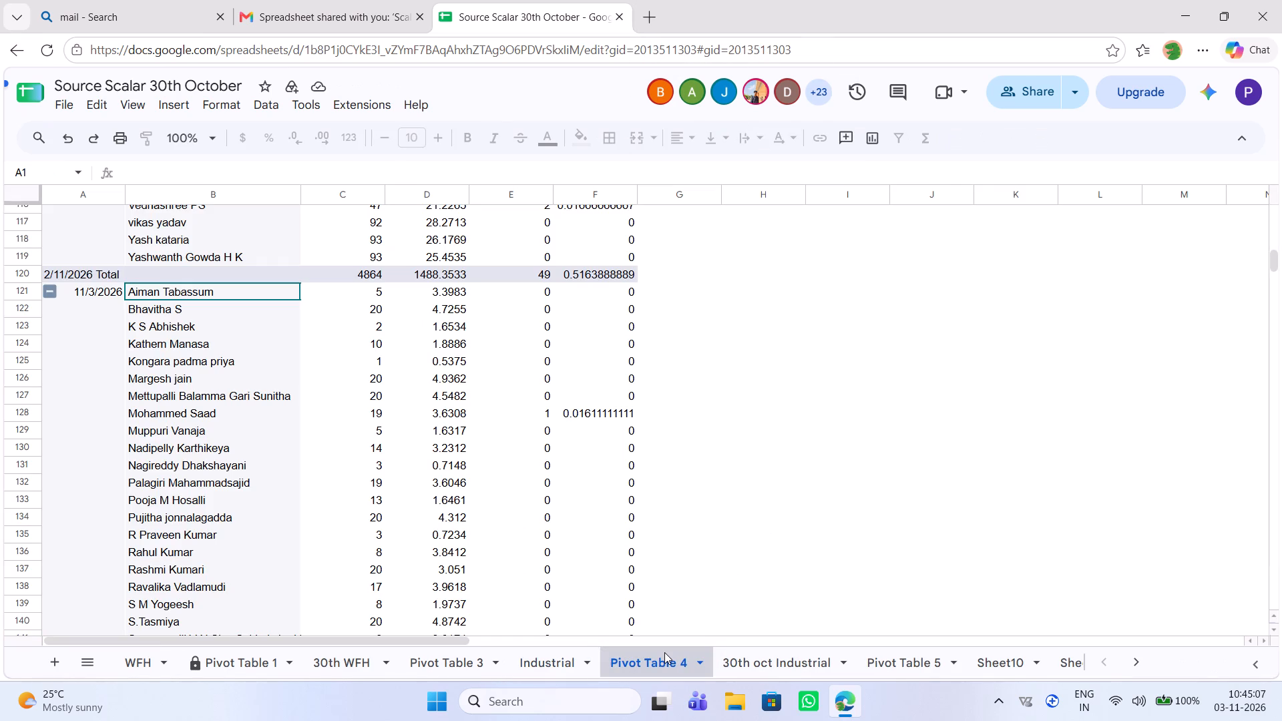
{"action": "left_click", "coordinate": [550, 658]}
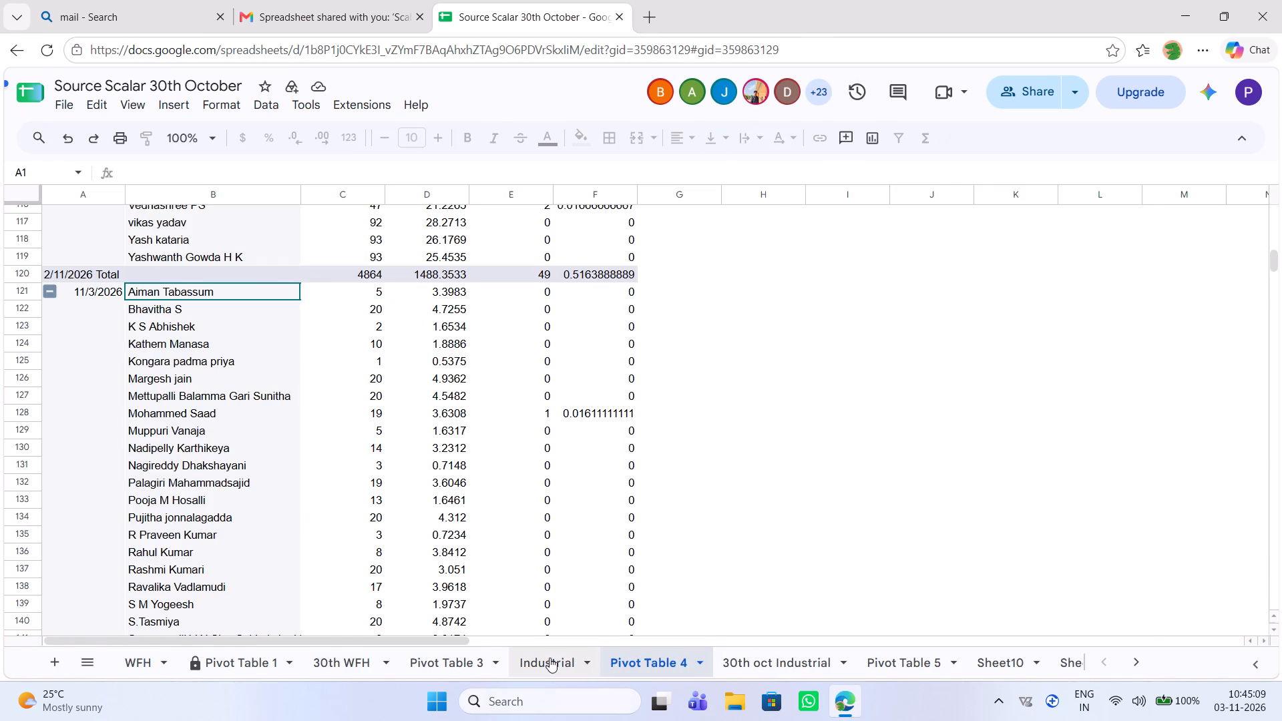
{"action": "scroll", "coordinate": [534, 565], "scroll_direction": "down", "scroll_amount": 2}
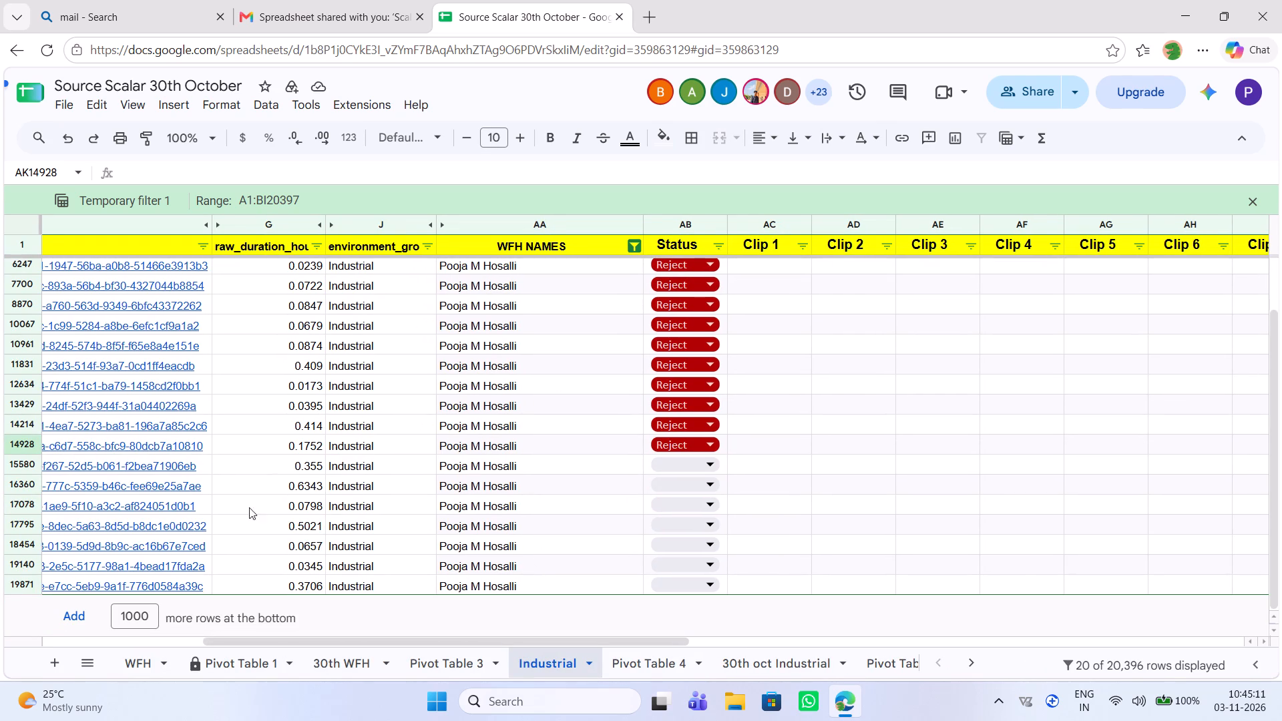
{"action": "left_click", "coordinate": [183, 466]}
{"action": "left_click", "coordinate": [172, 493]}
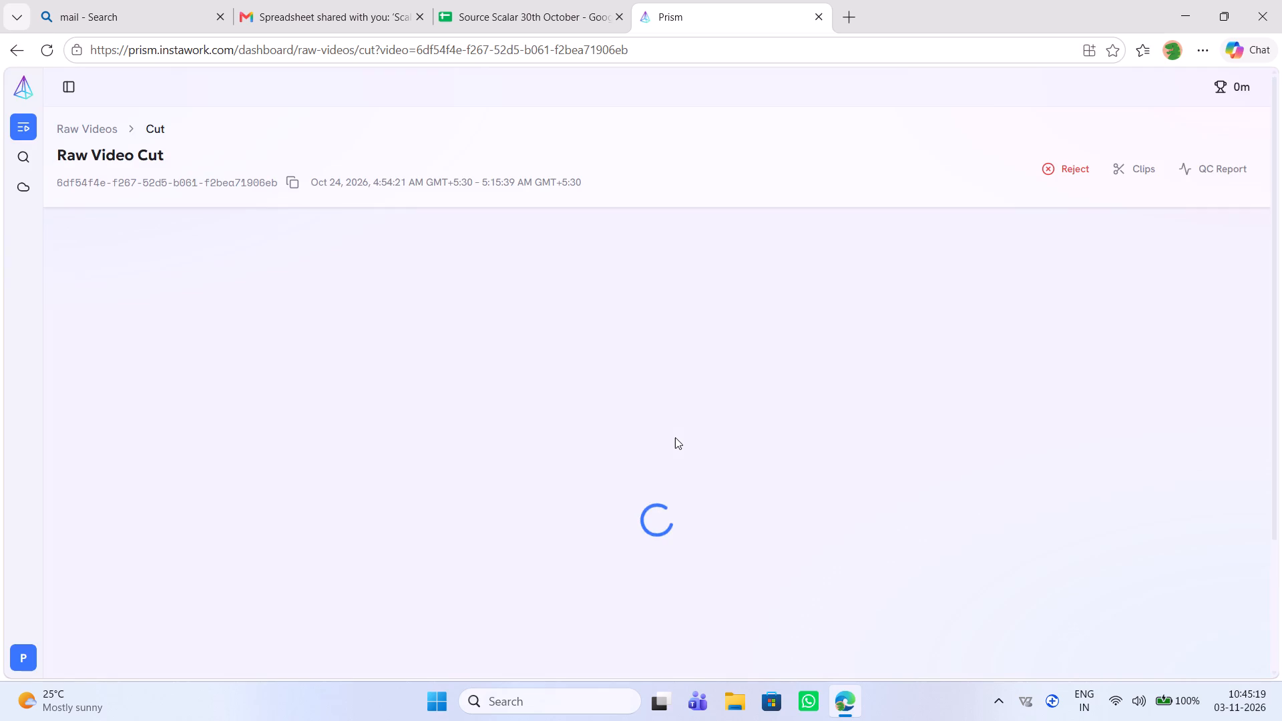
Examine row 15580's raw footage around the start of Clip 4, at about 18:06 and near the end at about 21:00.
{"action": "scroll", "coordinate": [562, 457], "scroll_direction": "down", "scroll_amount": 3}
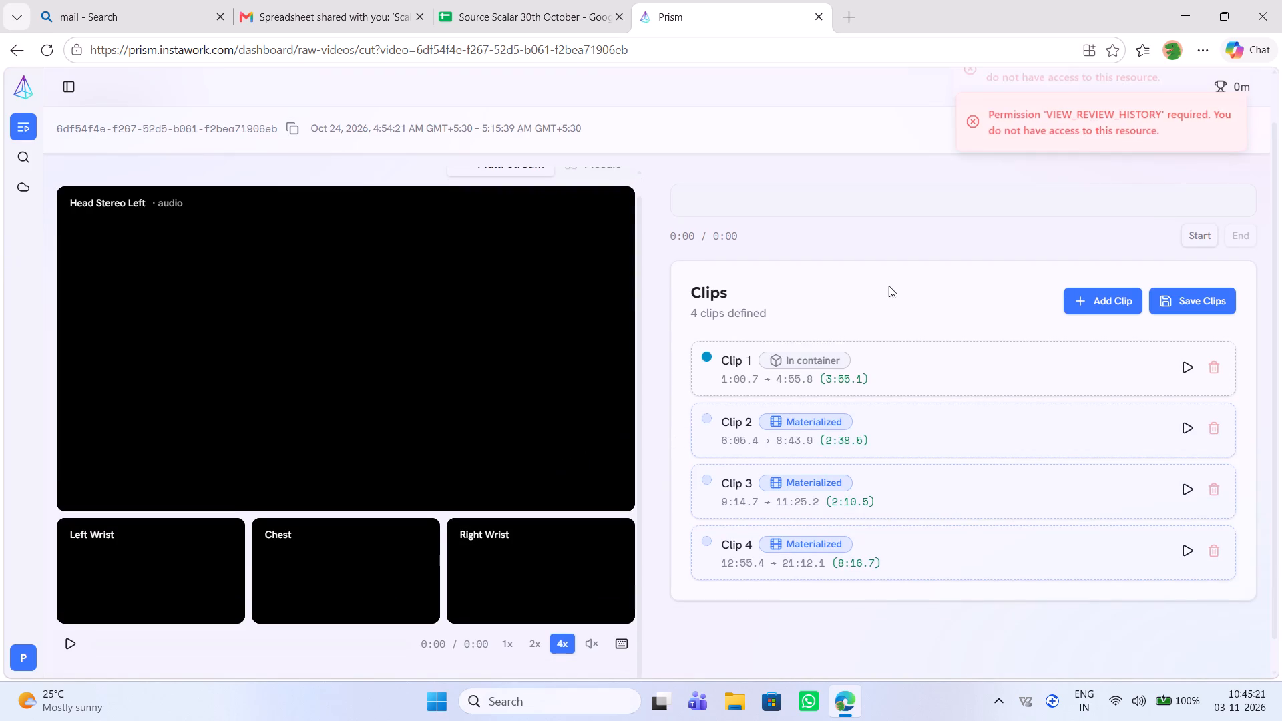
{"action": "left_click", "coordinate": [994, 246]}
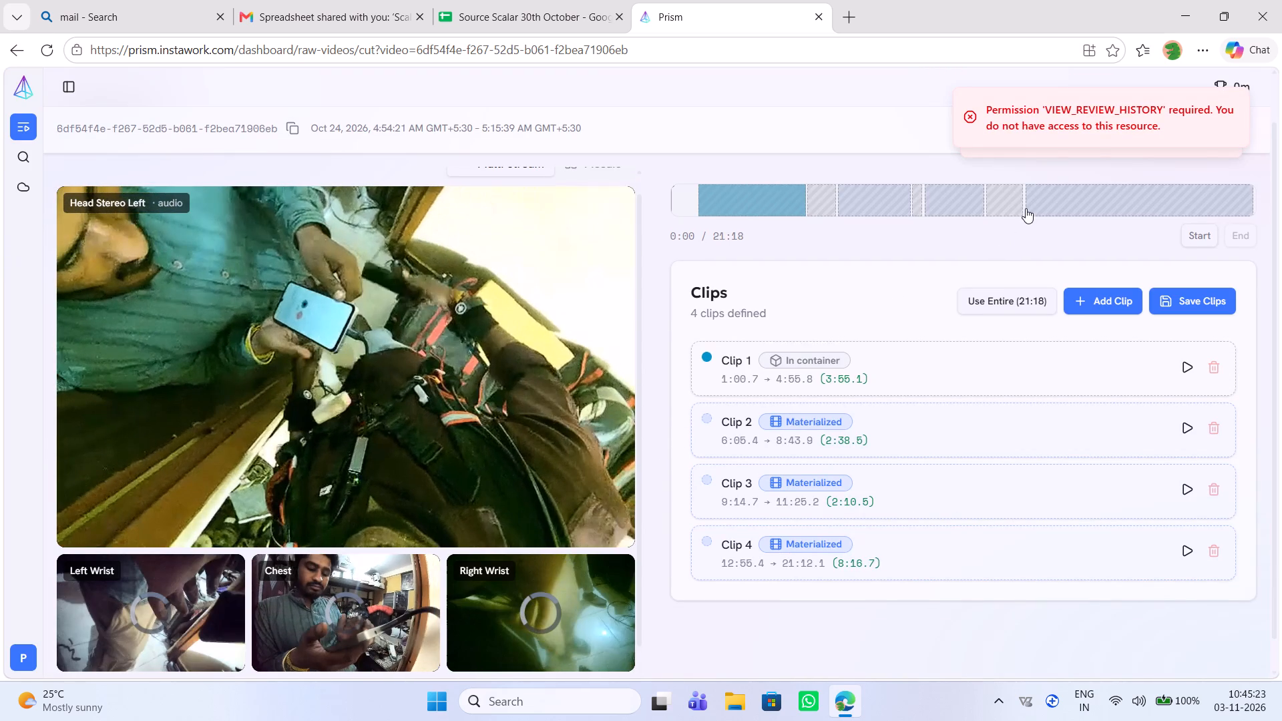
{"action": "left_click", "coordinate": [1030, 198]}
{"action": "left_click", "coordinate": [1044, 252]}
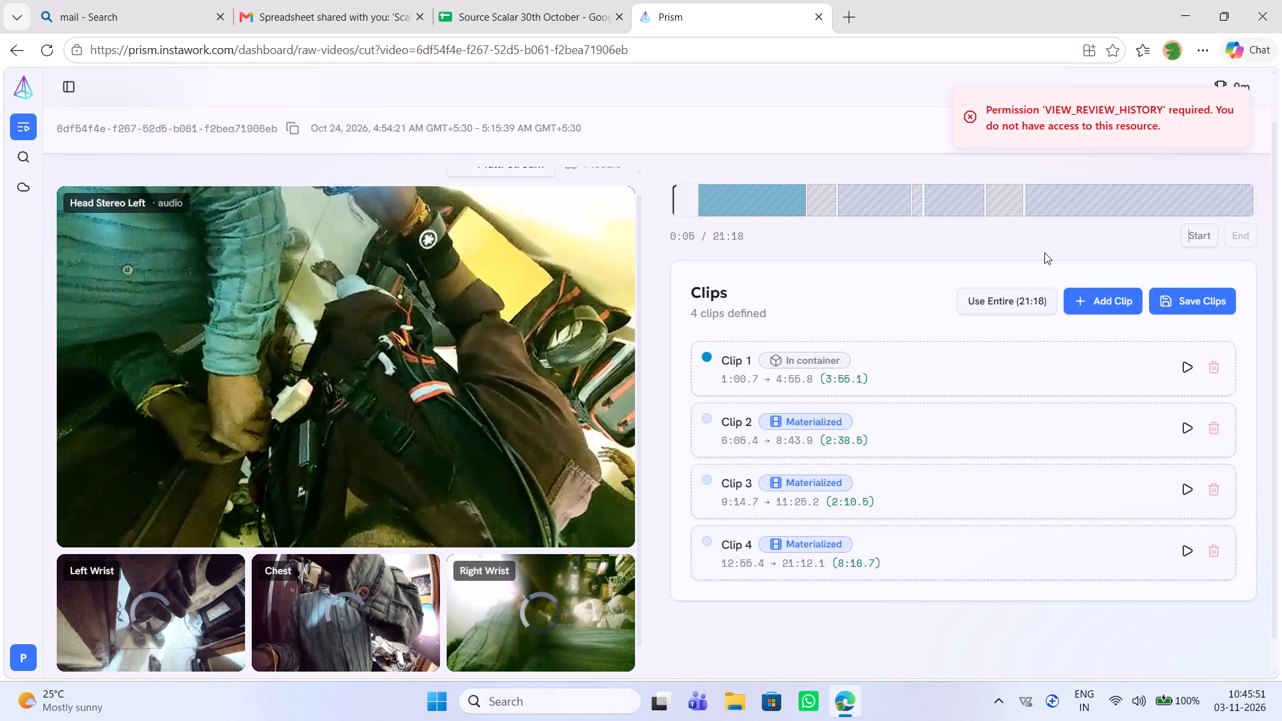
{"action": "left_click", "coordinate": [1169, 213]}
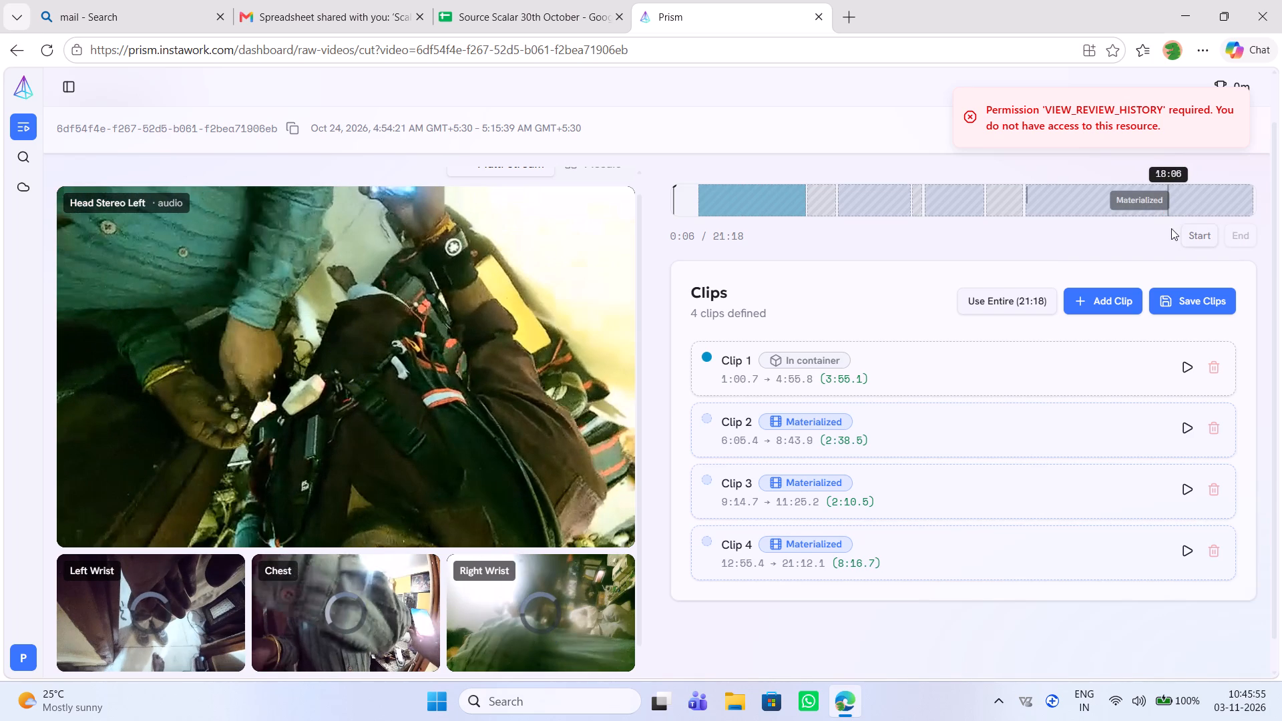
{"action": "left_click", "coordinate": [1176, 247]}
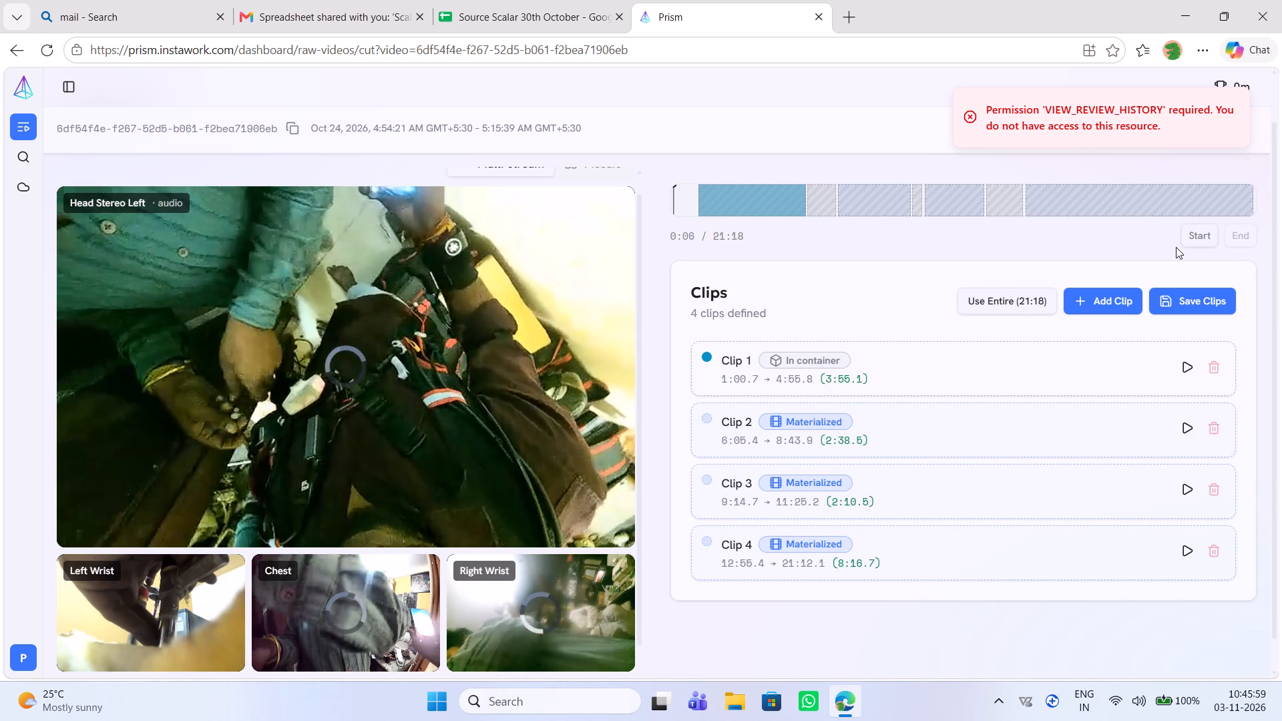
{"action": "scroll", "coordinate": [508, 421], "scroll_direction": "down", "scroll_amount": 4}
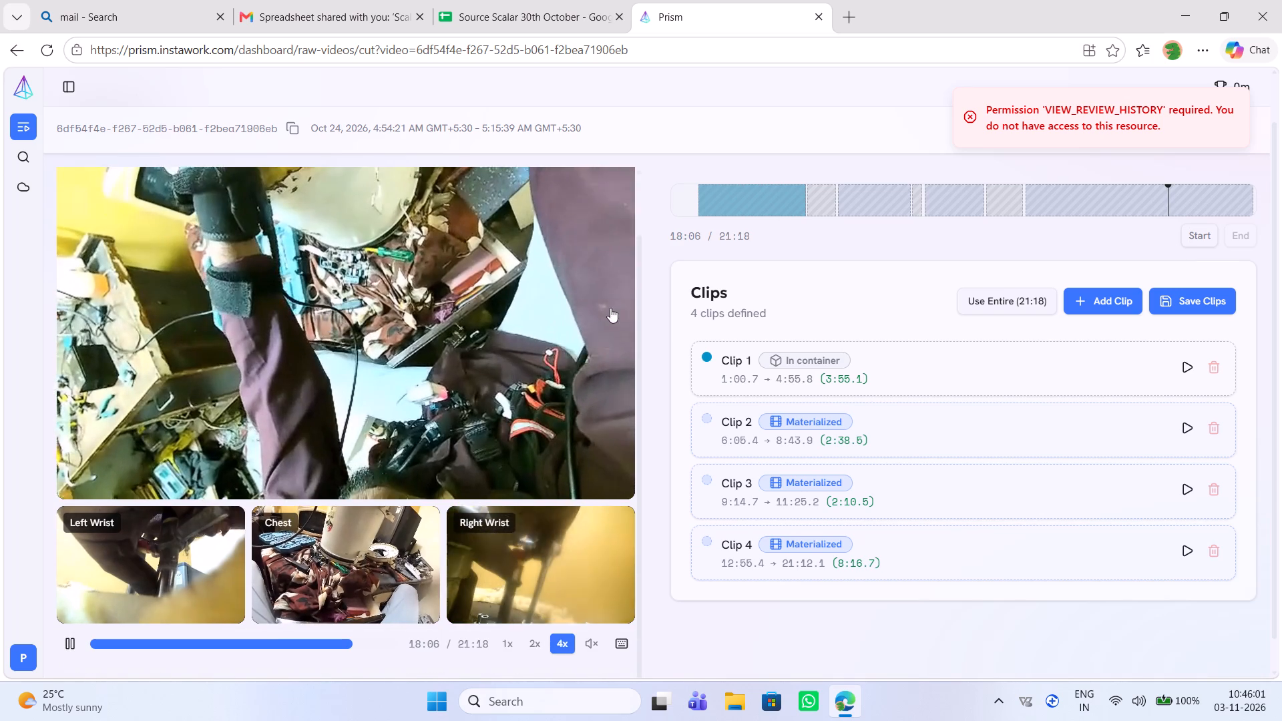
{"action": "left_click", "coordinate": [1249, 203]}
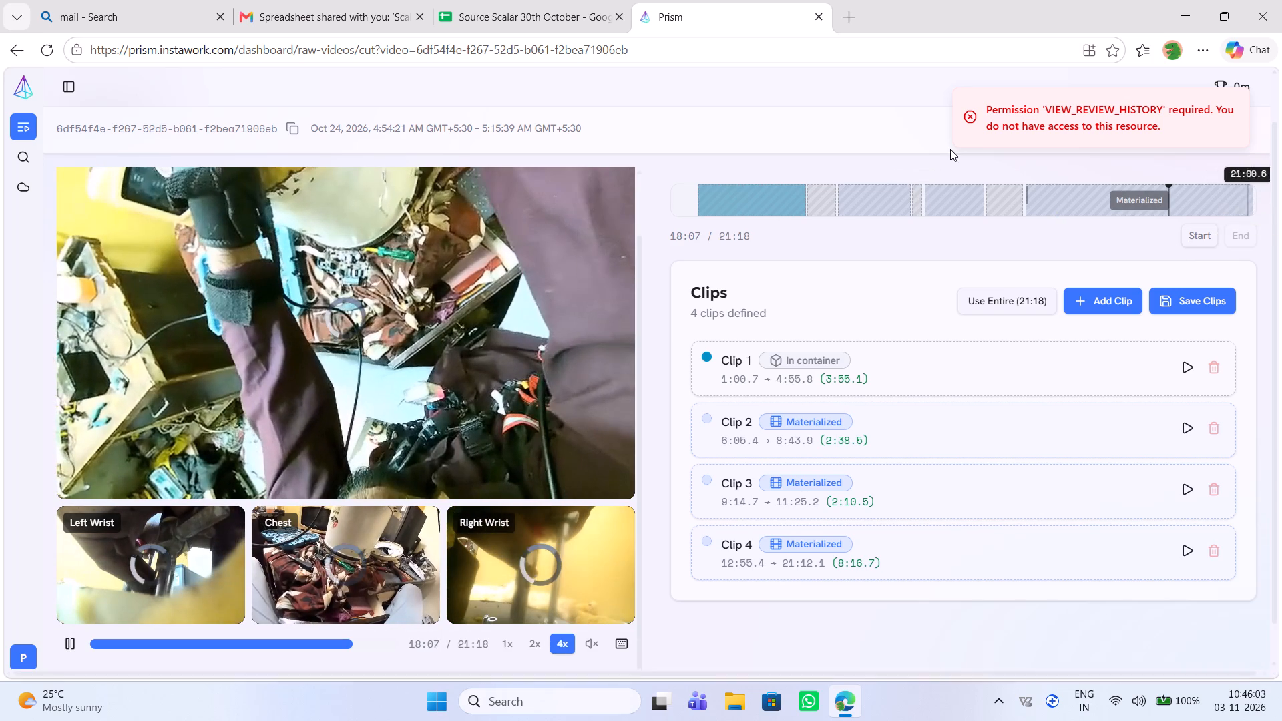
{"action": "left_click", "coordinate": [878, 129]}
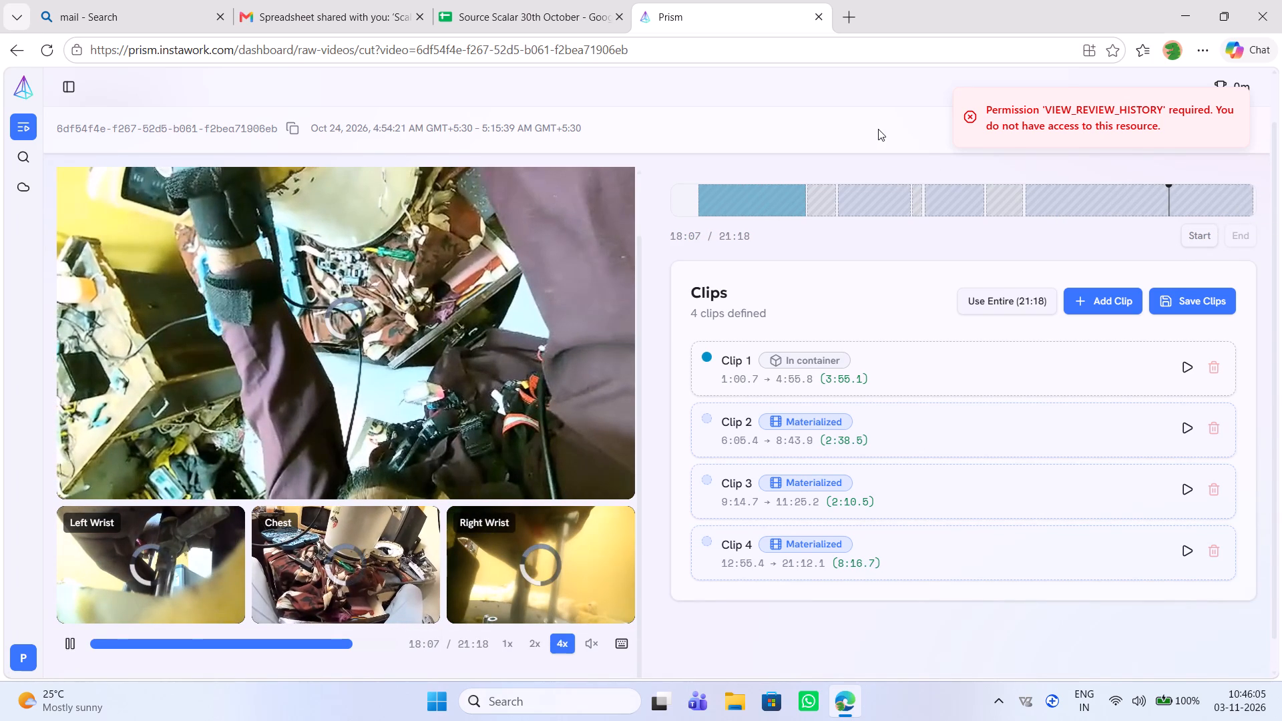
{"action": "scroll", "coordinate": [464, 322], "scroll_direction": "down", "scroll_amount": 1}
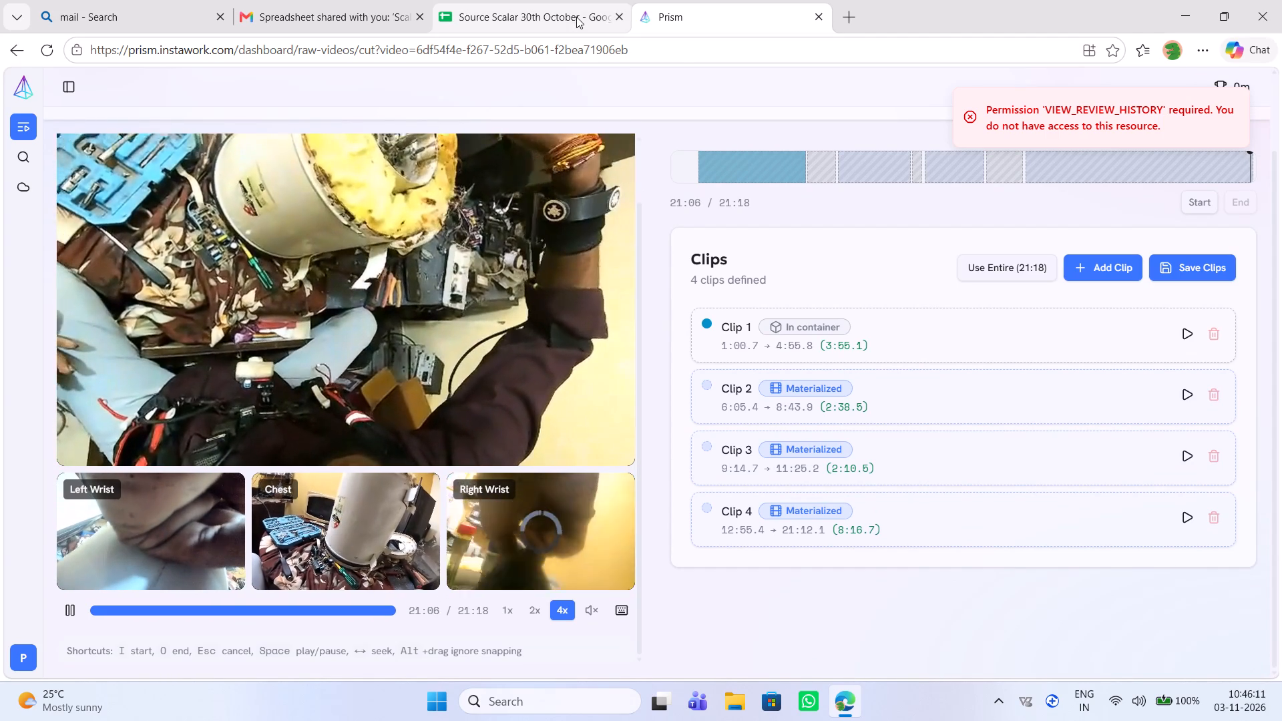
Switch back to the Industrial sheet and set the Status of row 15580 to Reject.
{"action": "left_click", "coordinate": [576, 17]}
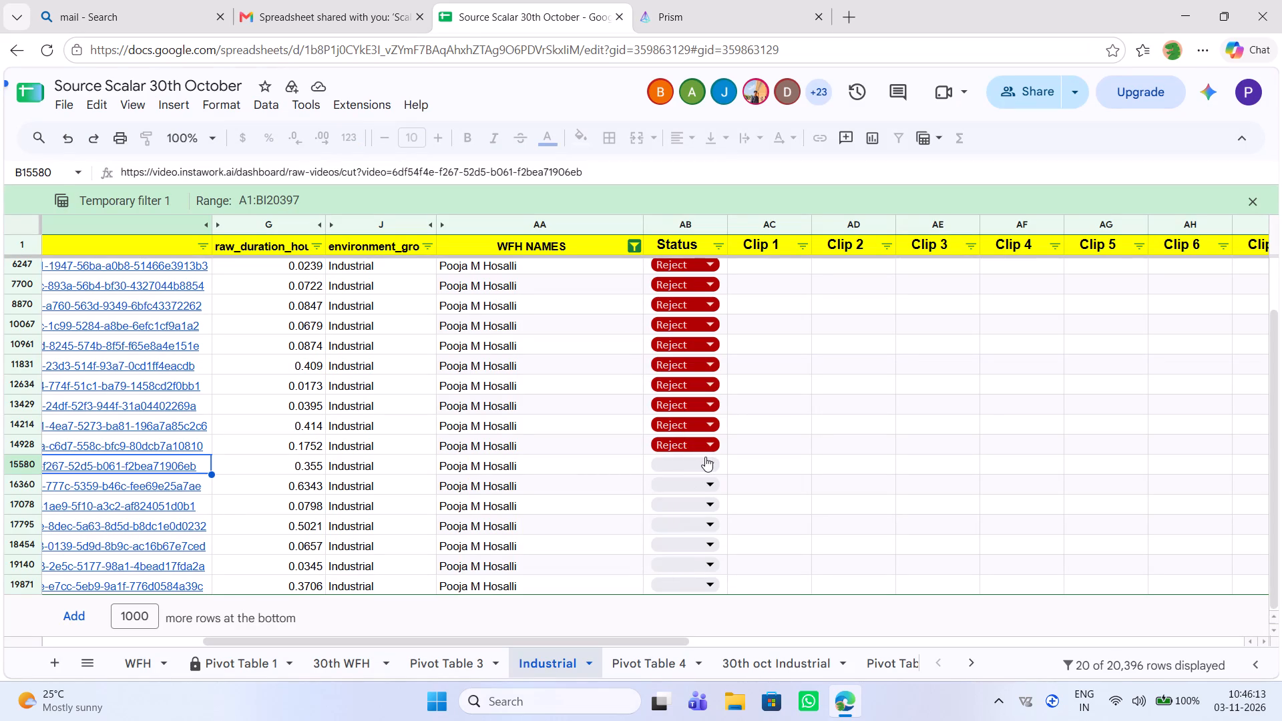
{"action": "left_click", "coordinate": [705, 457]}
{"action": "left_click", "coordinate": [707, 459]}
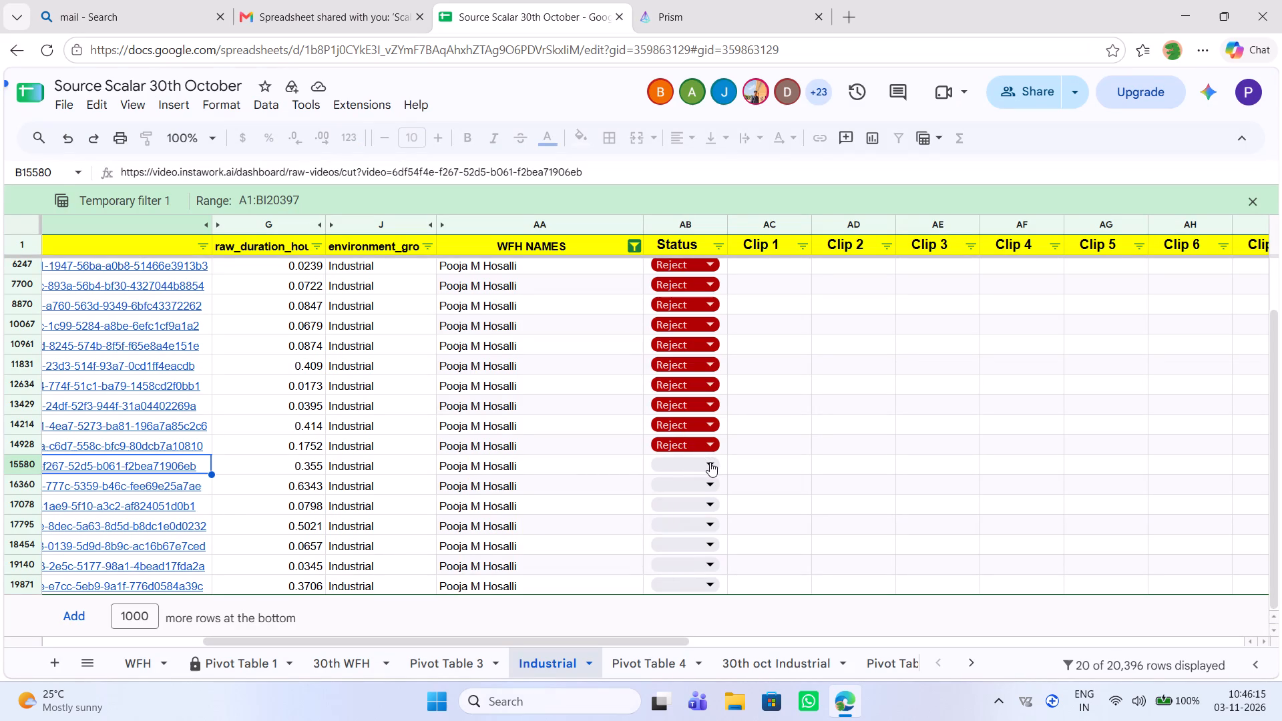
{"action": "left_click", "coordinate": [710, 462]}
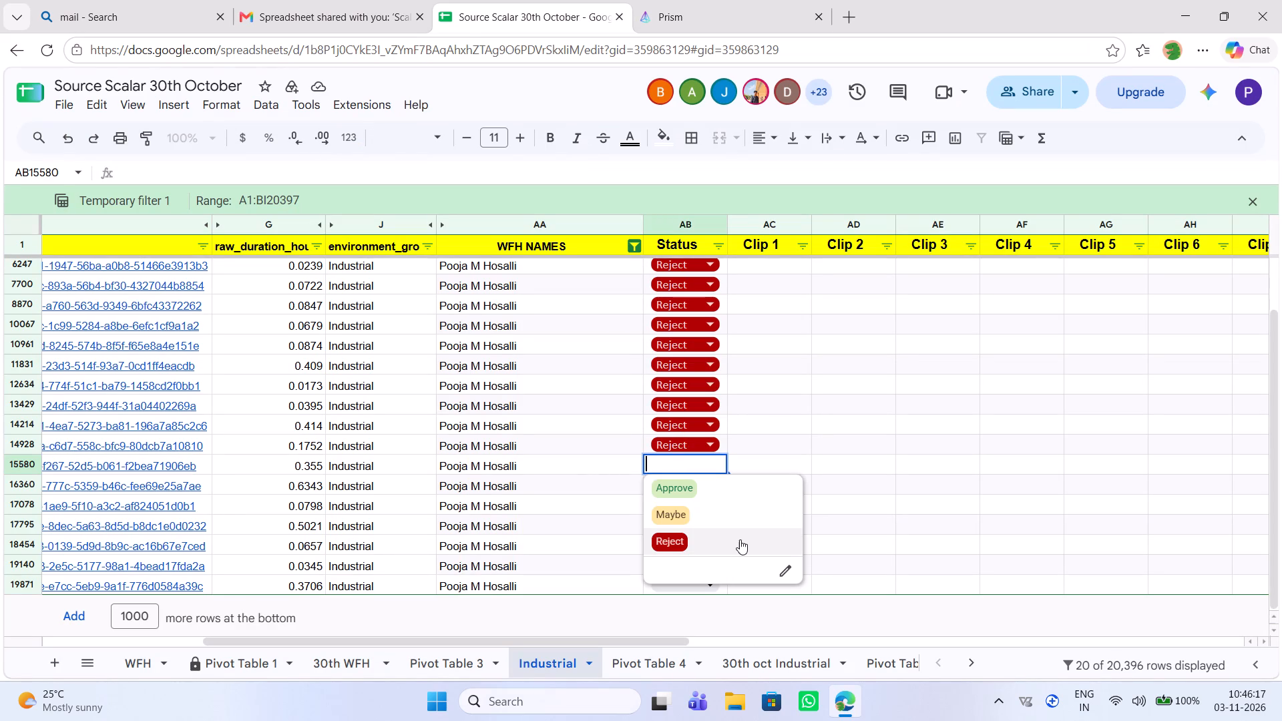
{"action": "left_click", "coordinate": [740, 539]}
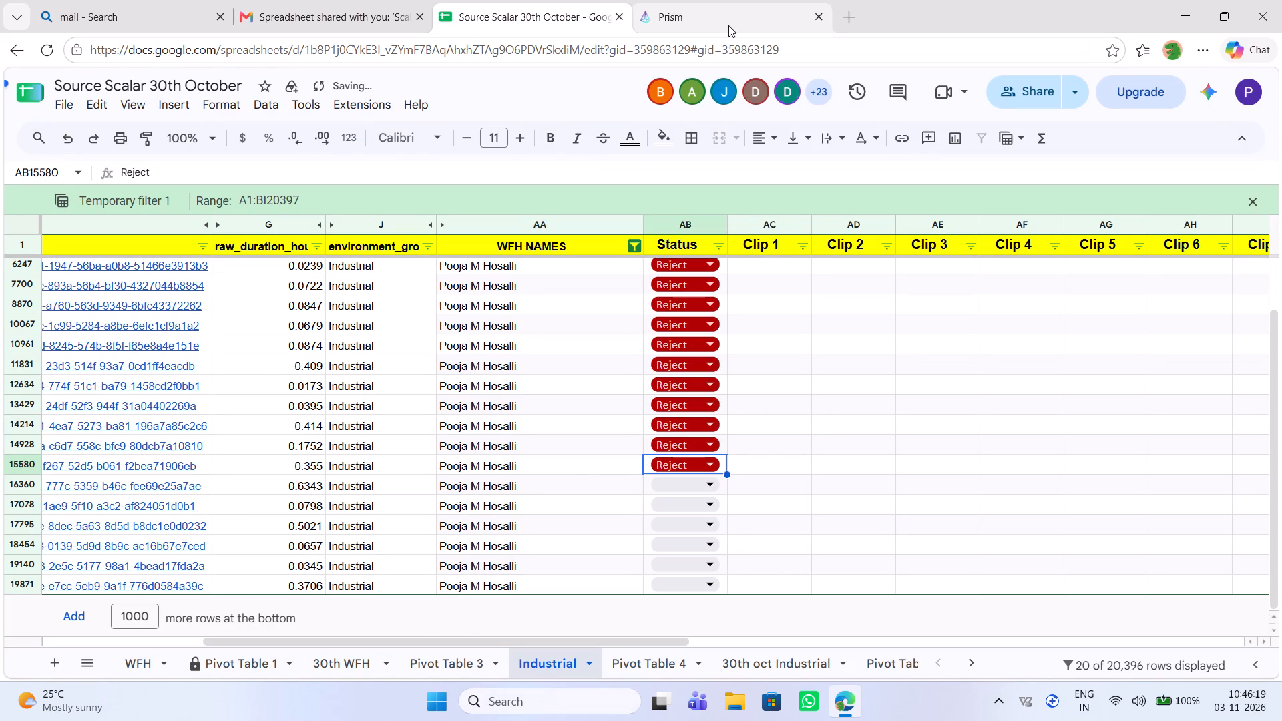
Set the Segment of row 15580 to "Small Object Manipulation", rechecking the end of its raw video before choosing.
{"action": "left_click", "coordinate": [728, 25]}
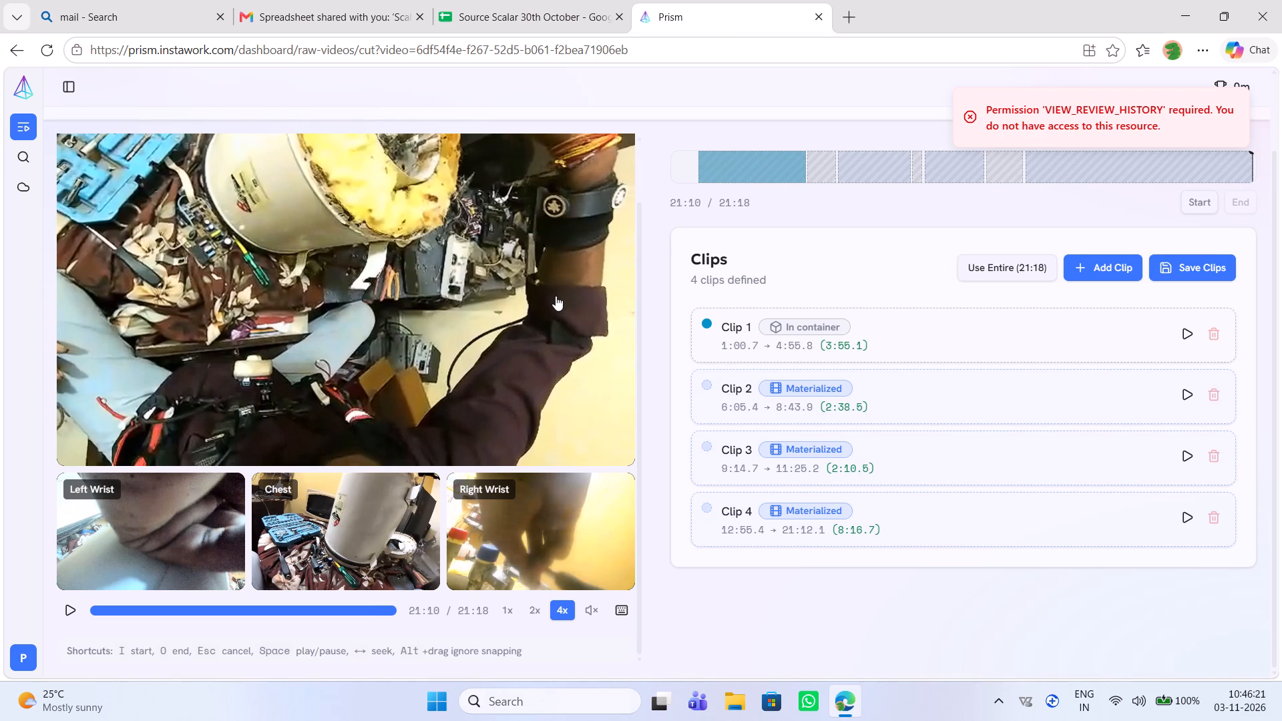
{"action": "left_click", "coordinate": [556, 296]}
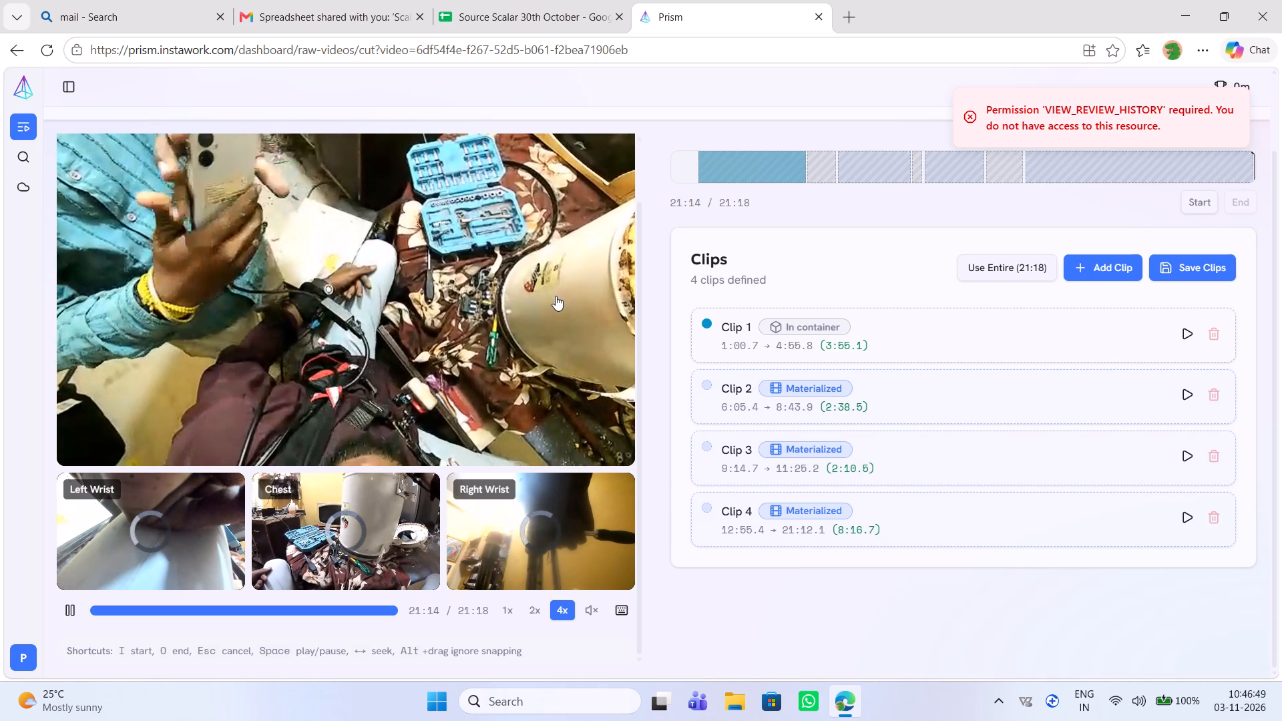
{"action": "left_click", "coordinate": [820, 609]}
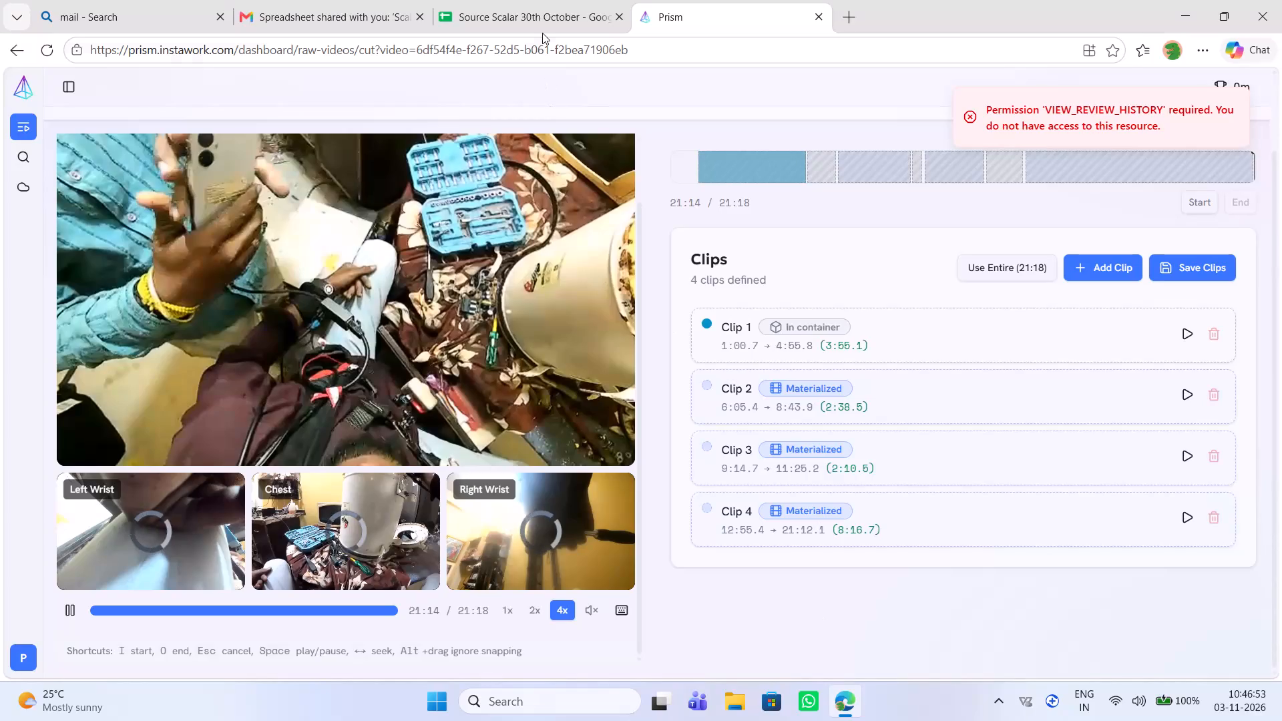
{"action": "left_click", "coordinate": [544, 20]}
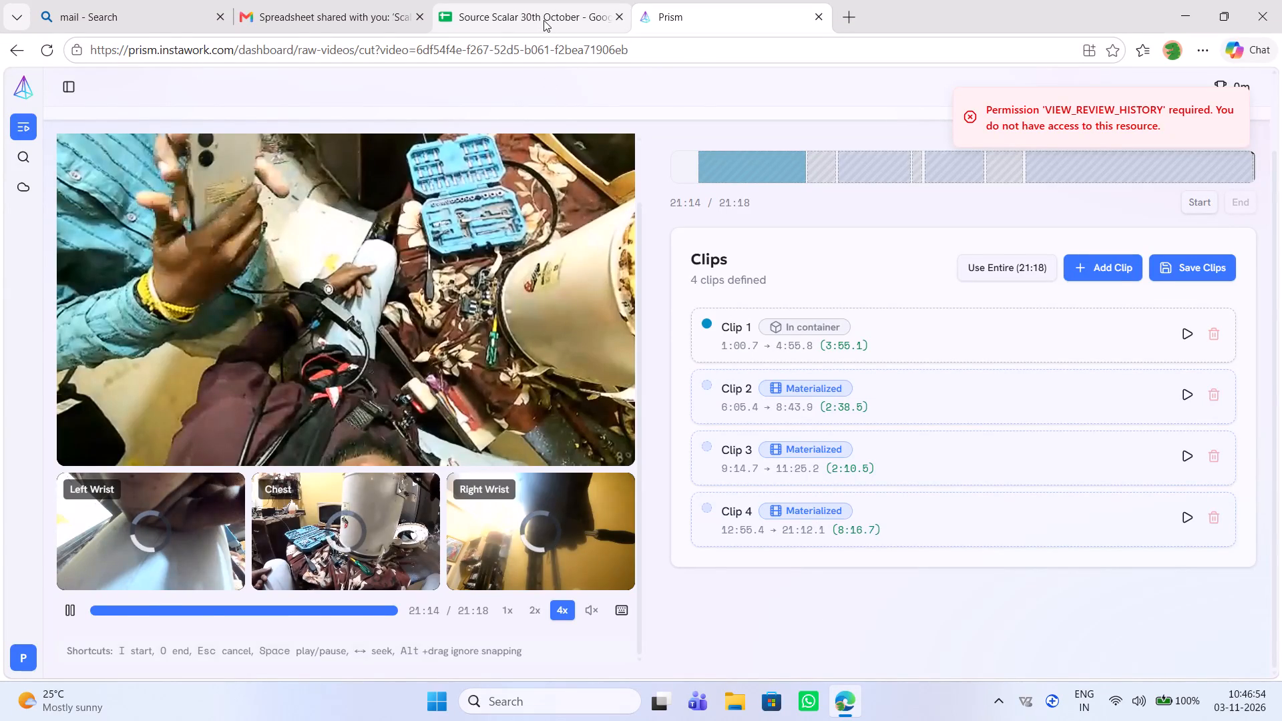
{"action": "scroll", "coordinate": [839, 446], "scroll_direction": "left", "scroll_amount": 7}
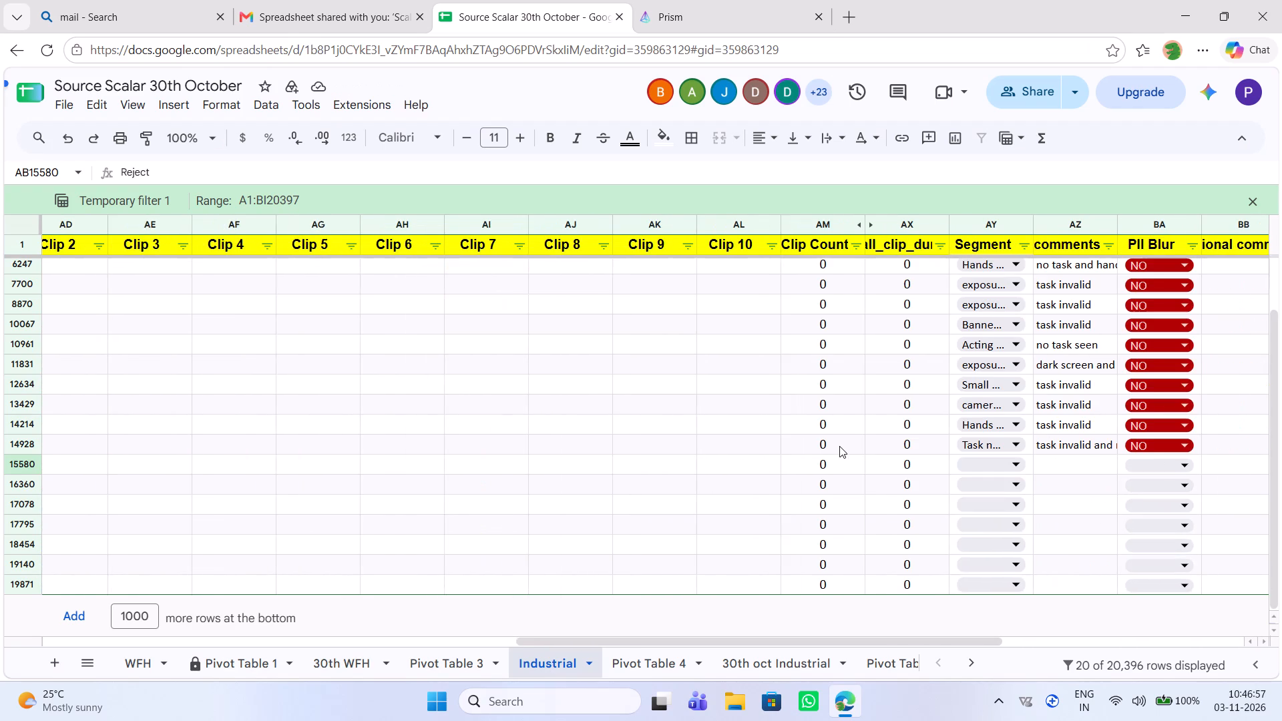
{"action": "left_click", "coordinate": [961, 464]}
{"action": "scroll", "coordinate": [994, 551], "scroll_direction": "down", "scroll_amount": 1}
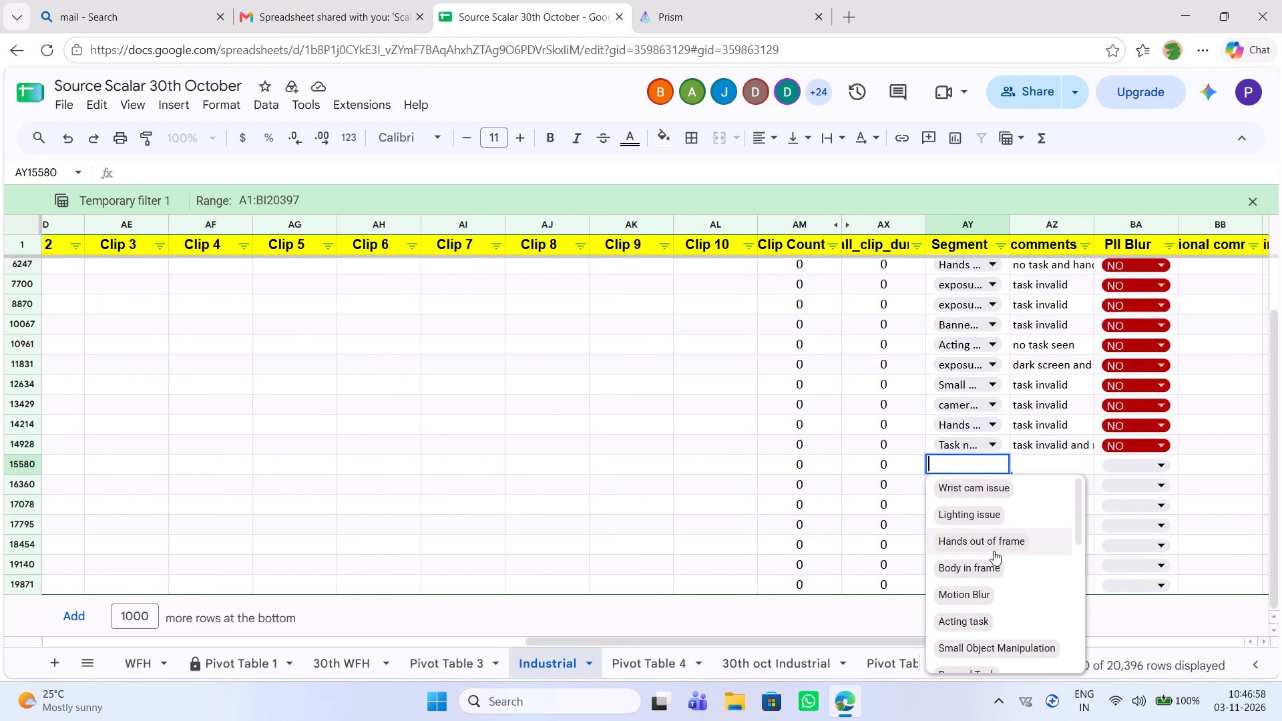
{"action": "scroll", "coordinate": [994, 551], "scroll_direction": "down", "scroll_amount": 1}
{"action": "left_click", "coordinate": [1006, 588]}
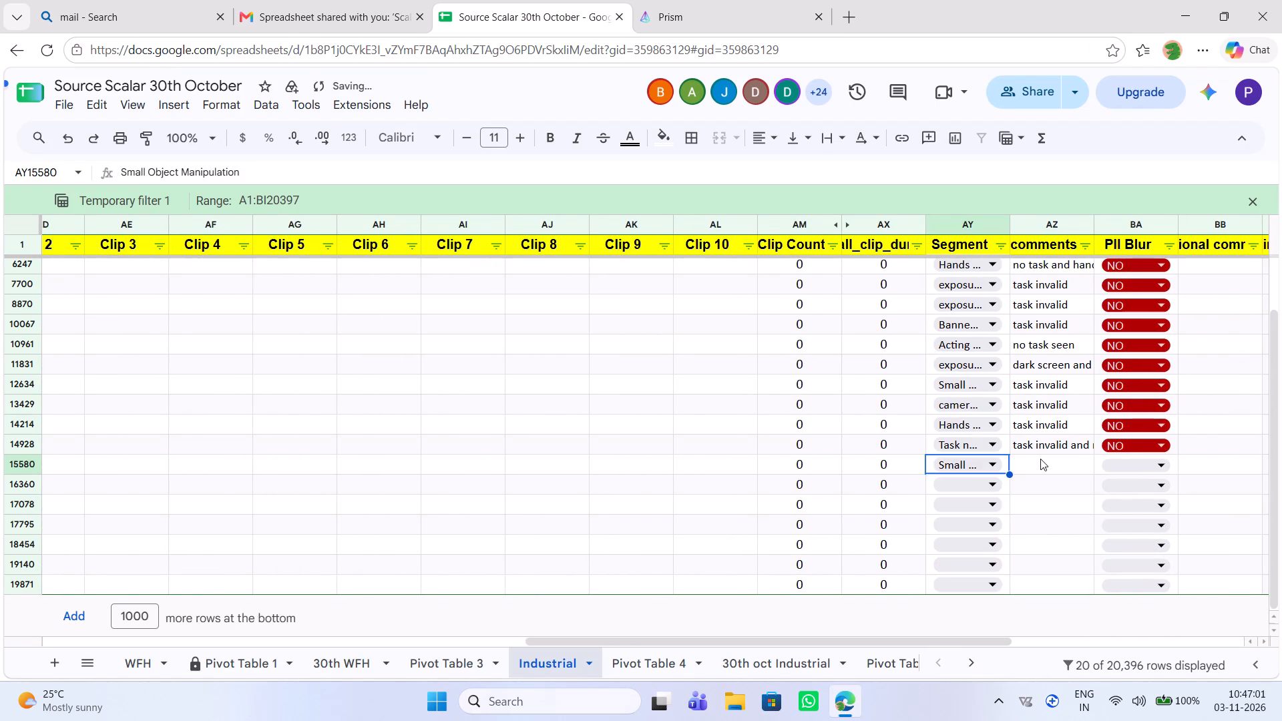
Enter the comment "task invalid" for row 15580 and set its PII Blur to NO.
{"action": "left_click", "coordinate": [1040, 459]}
{"action": "key", "text": "ctrl+v"}
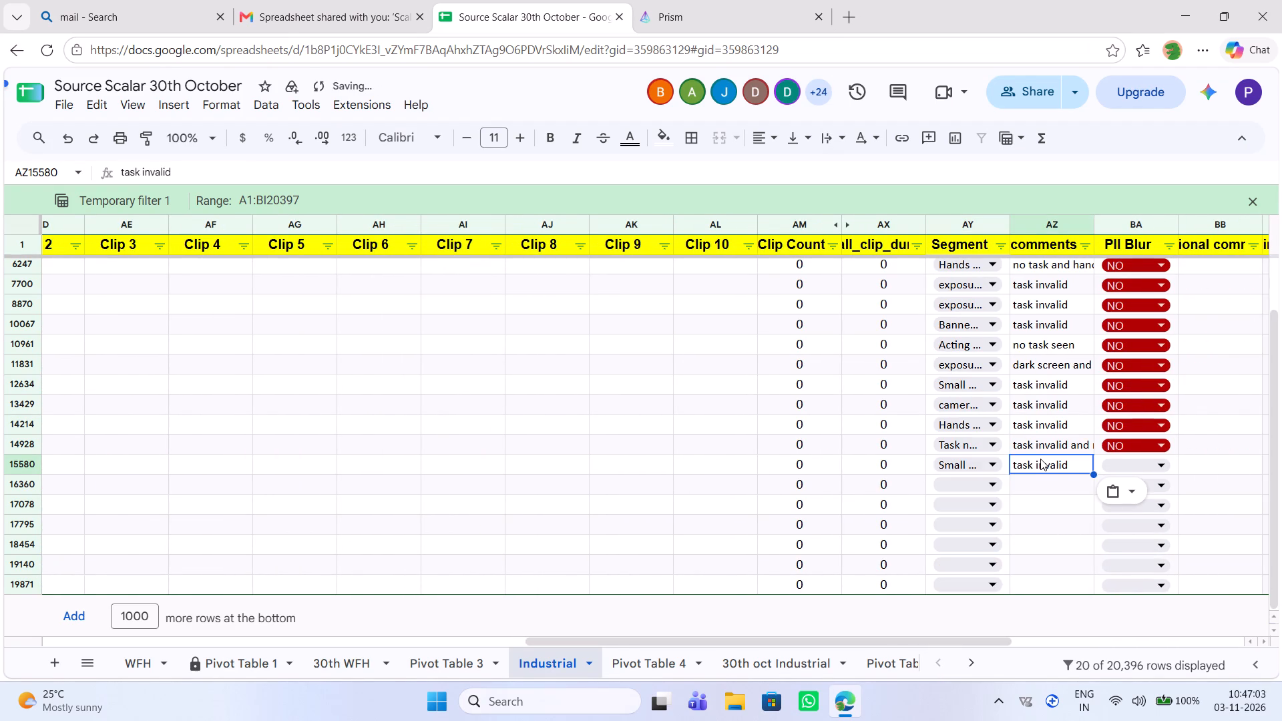
{"action": "left_click", "coordinate": [1156, 470]}
{"action": "left_click", "coordinate": [1151, 509]}
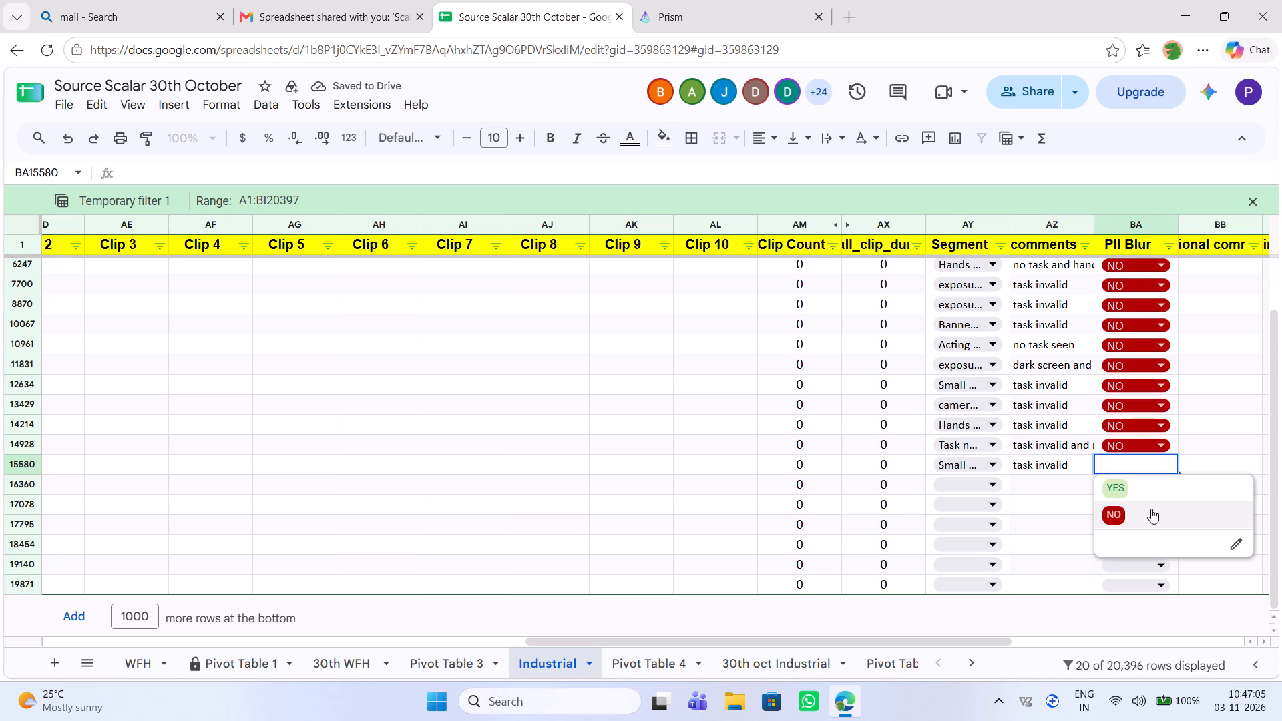
Close the Prism video of row 15580 and return to the Industrial sheet.
{"action": "left_click", "coordinate": [737, 5]}
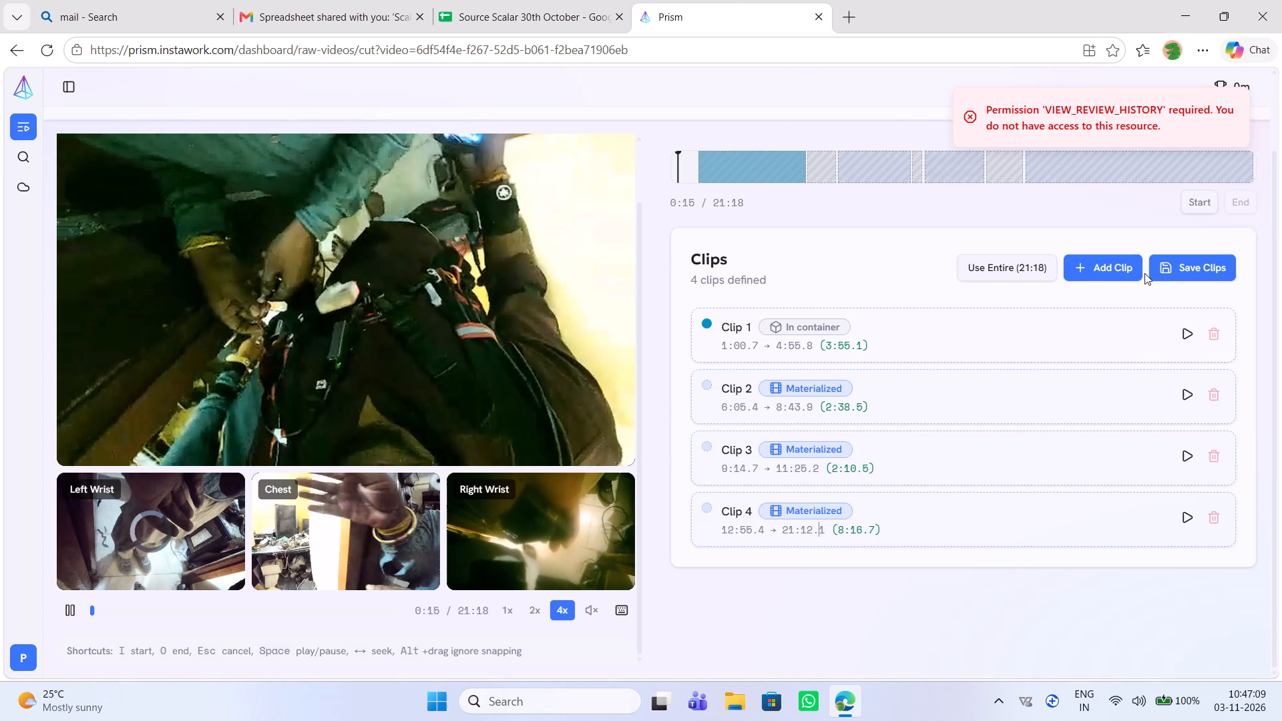
{"action": "left_click", "coordinate": [820, 16]}
{"action": "left_click", "coordinate": [670, 667]}
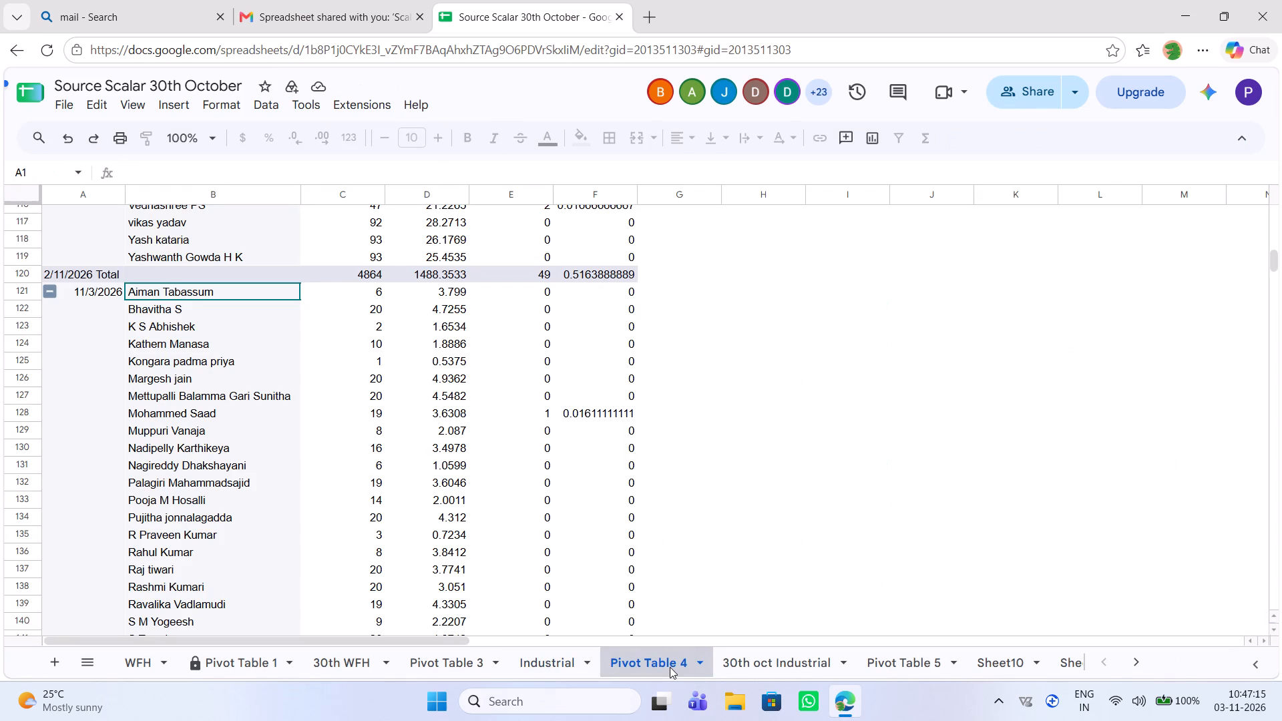
{"action": "left_click", "coordinate": [559, 662]}
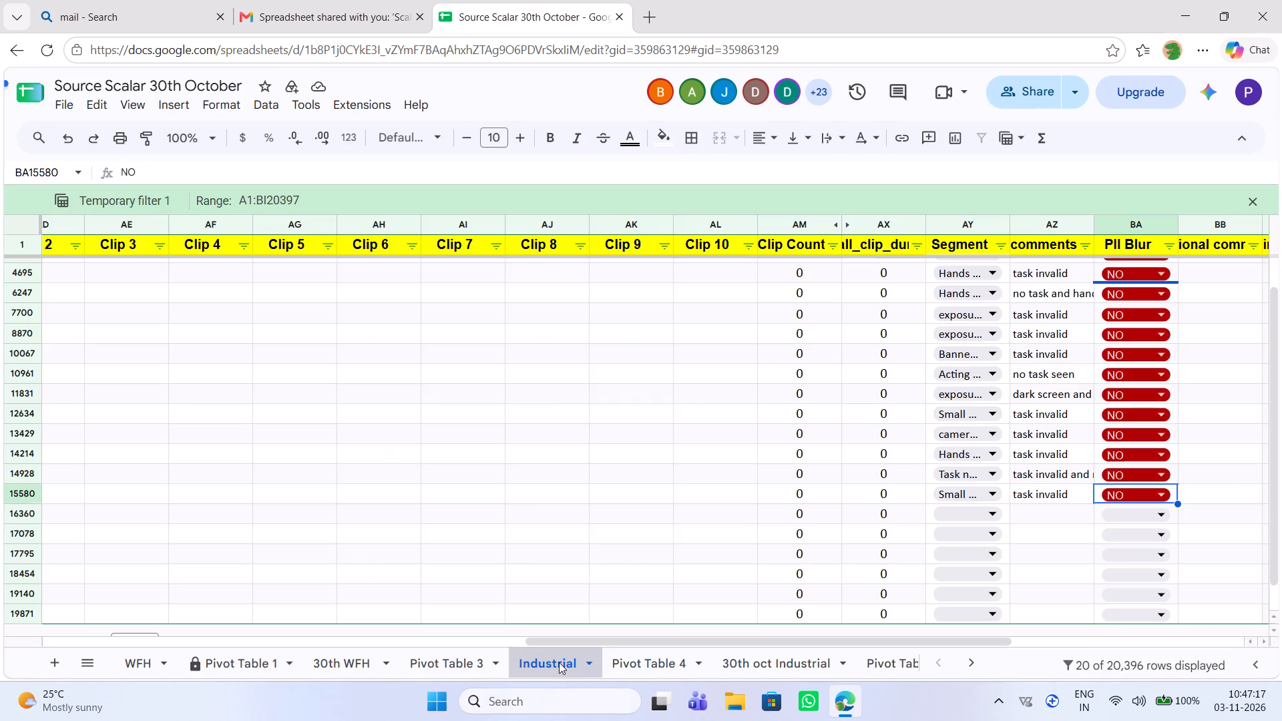
Open the raw video link of row 16360 in Prism.
{"action": "scroll", "coordinate": [503, 600], "scroll_direction": "right", "scroll_amount": 8}
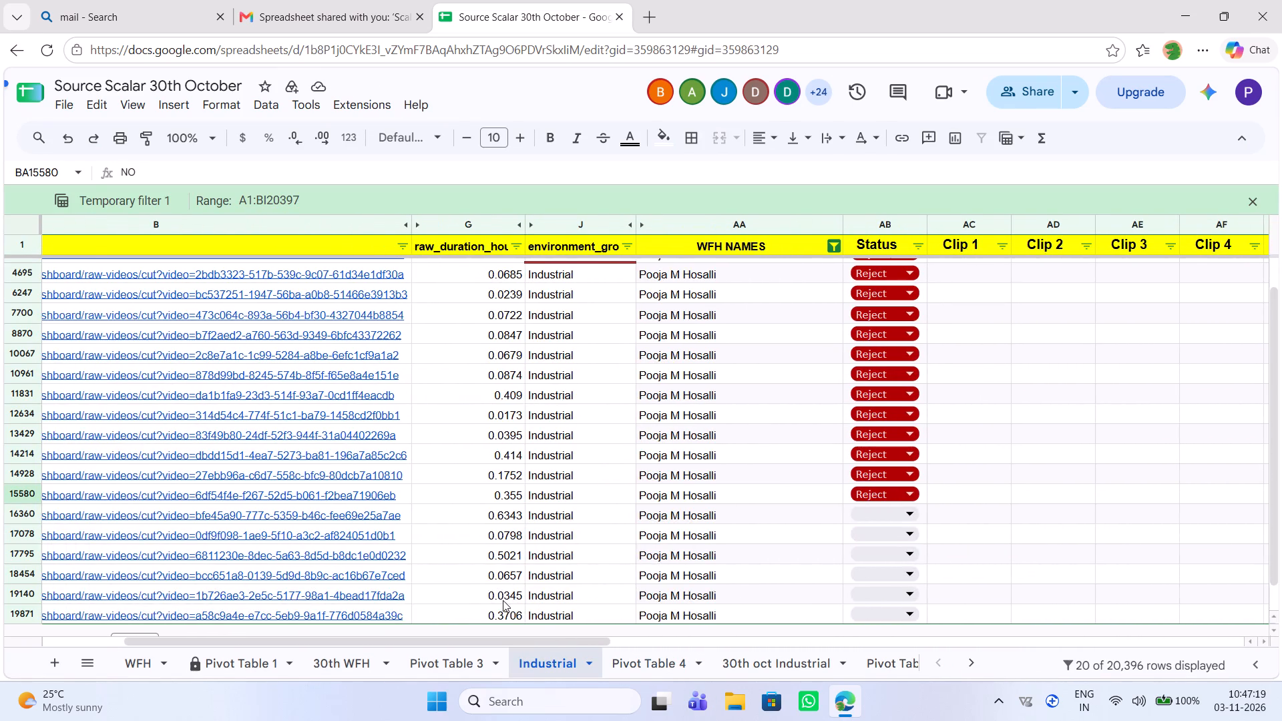
{"action": "scroll", "coordinate": [521, 539], "scroll_direction": "left", "scroll_amount": 1}
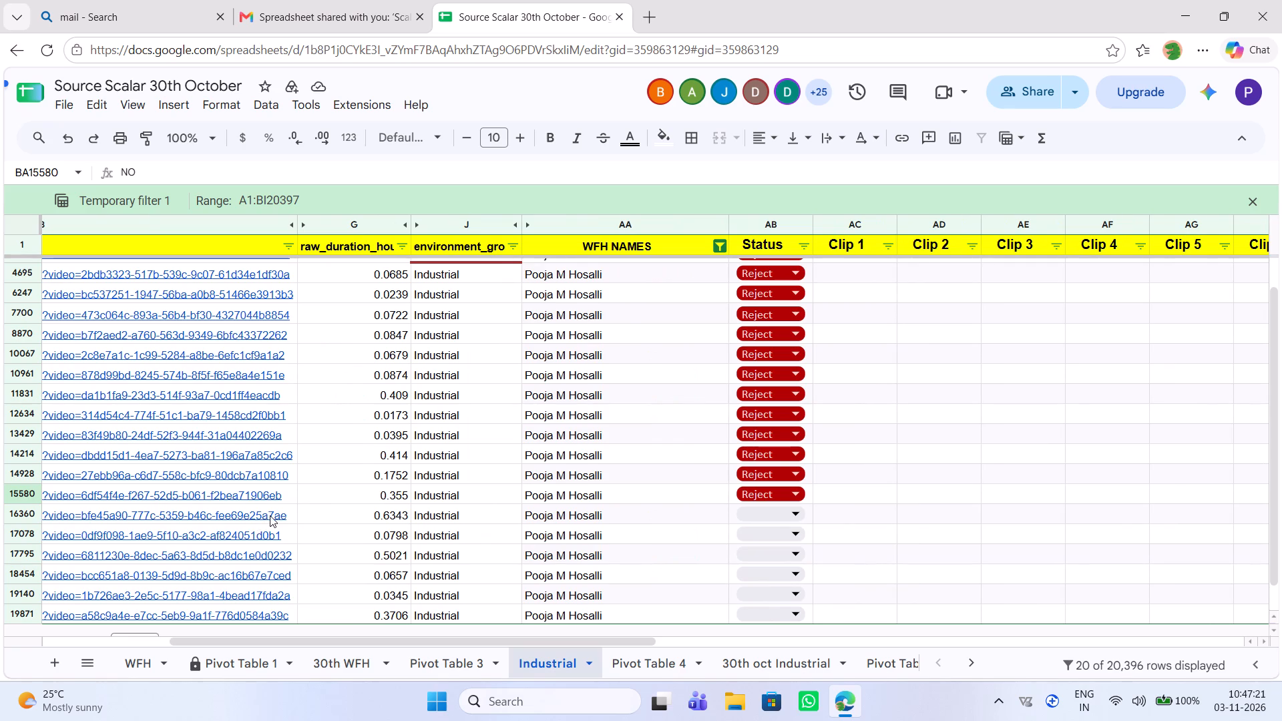
{"action": "left_click", "coordinate": [270, 515]}
{"action": "left_click", "coordinate": [174, 541]}
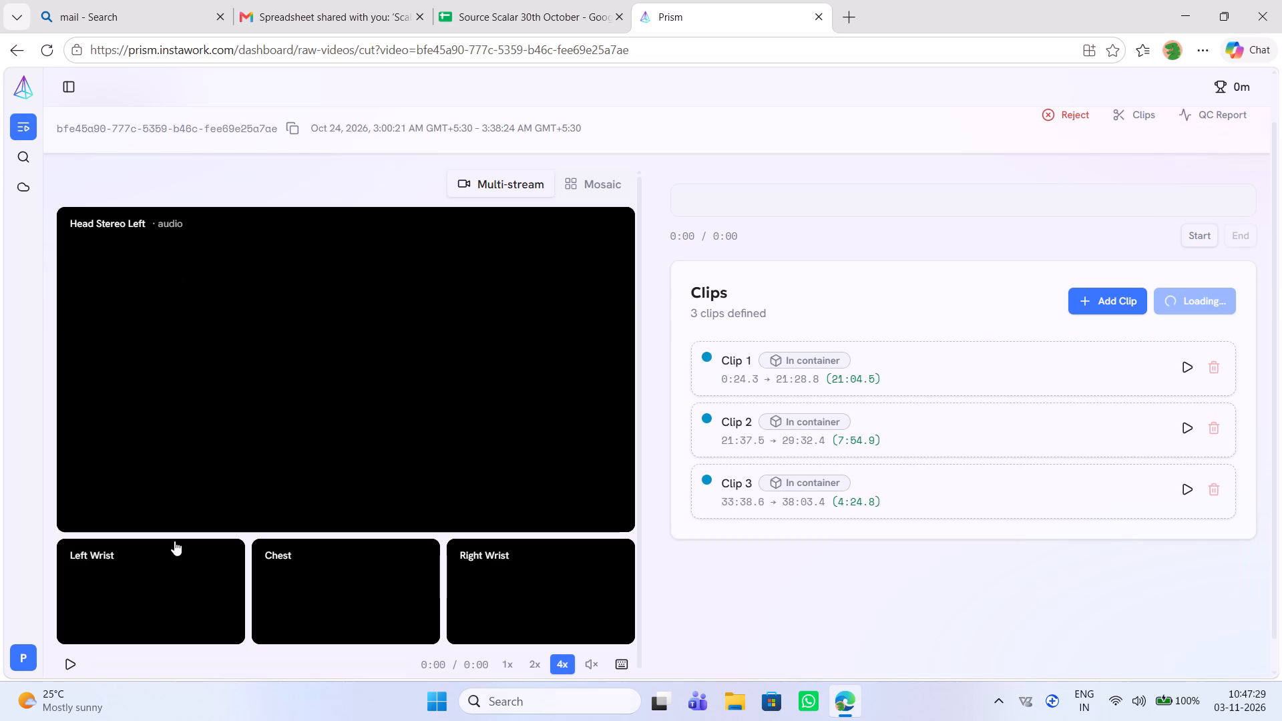
Examine row 16360's raw footage in the unclipped gap between Clip 2 and Clip 3, from about 30:16.
{"action": "scroll", "coordinate": [294, 503], "scroll_direction": "down", "scroll_amount": 3}
{"action": "left_click", "coordinate": [516, 435]}
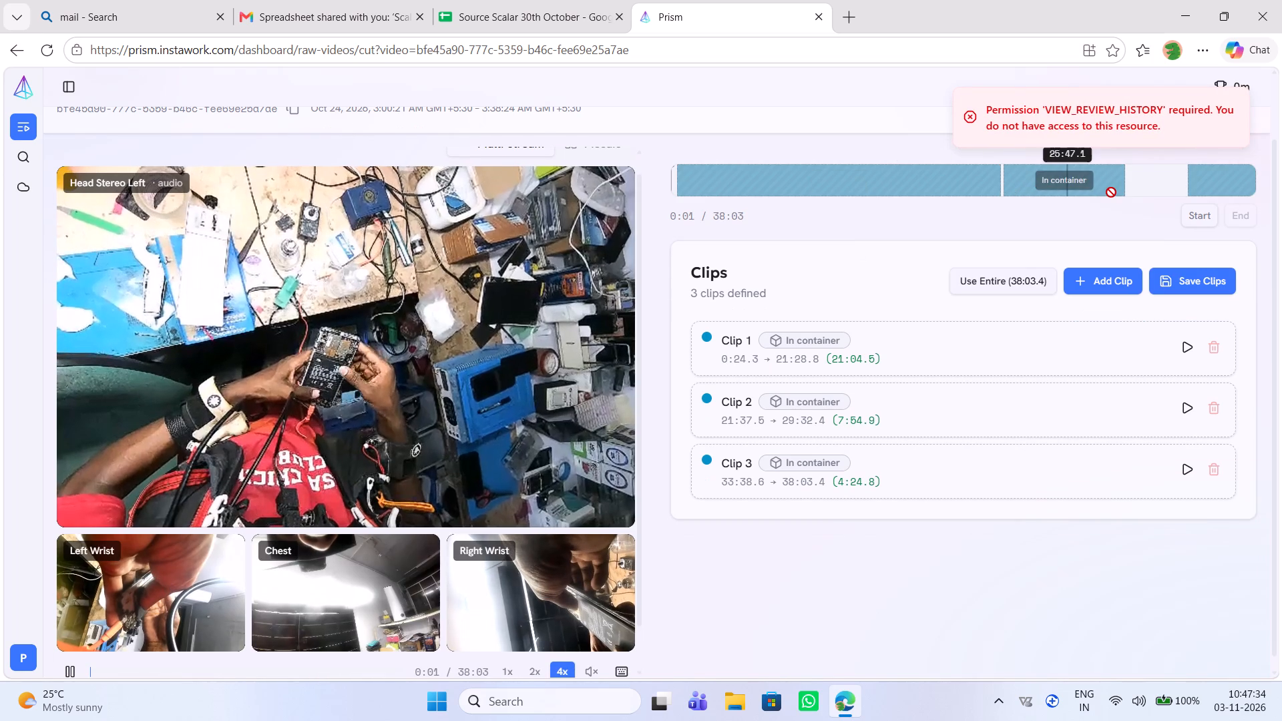
{"action": "left_click", "coordinate": [1137, 194]}
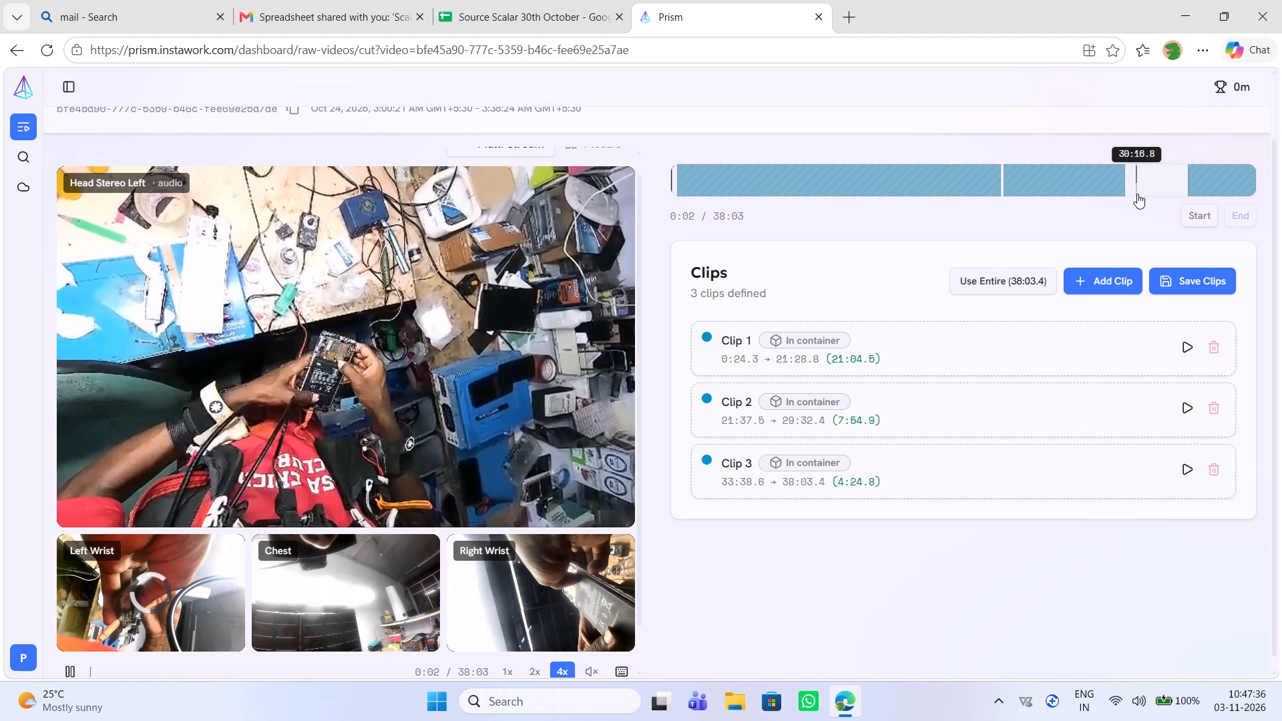
{"action": "left_click", "coordinate": [1103, 236]}
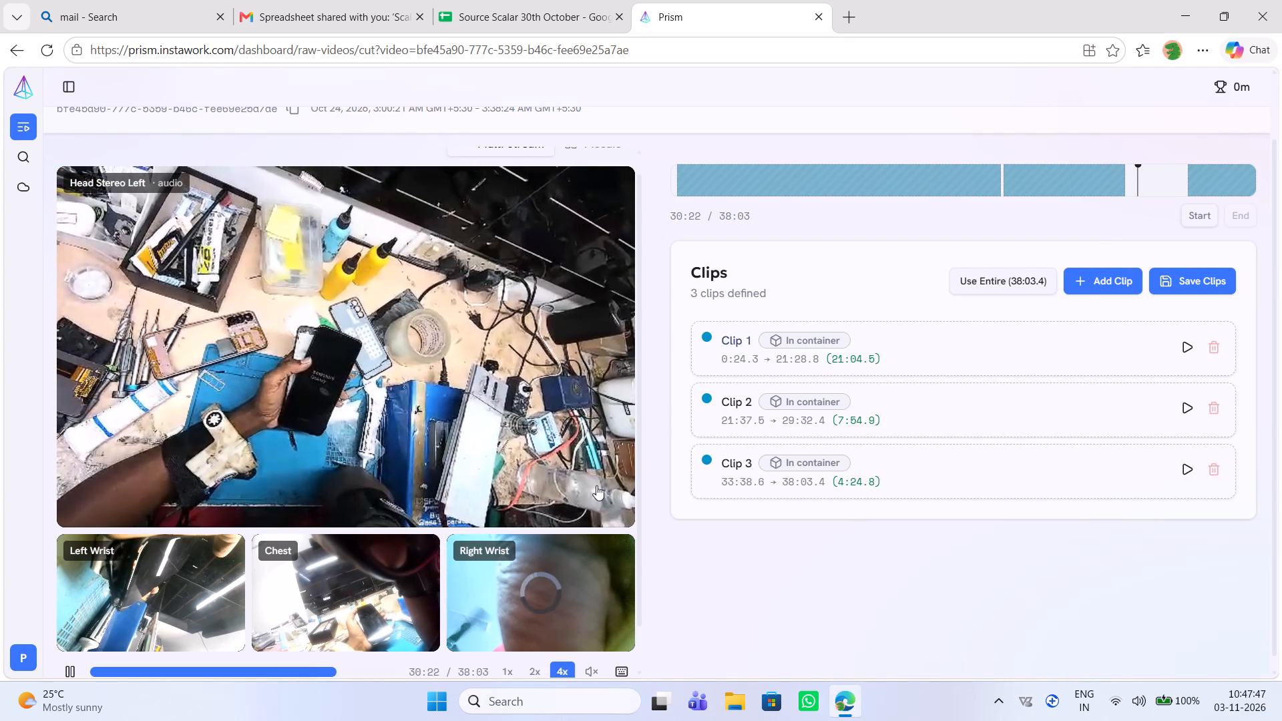
{"action": "scroll", "coordinate": [584, 511], "scroll_direction": "down", "scroll_amount": 2}
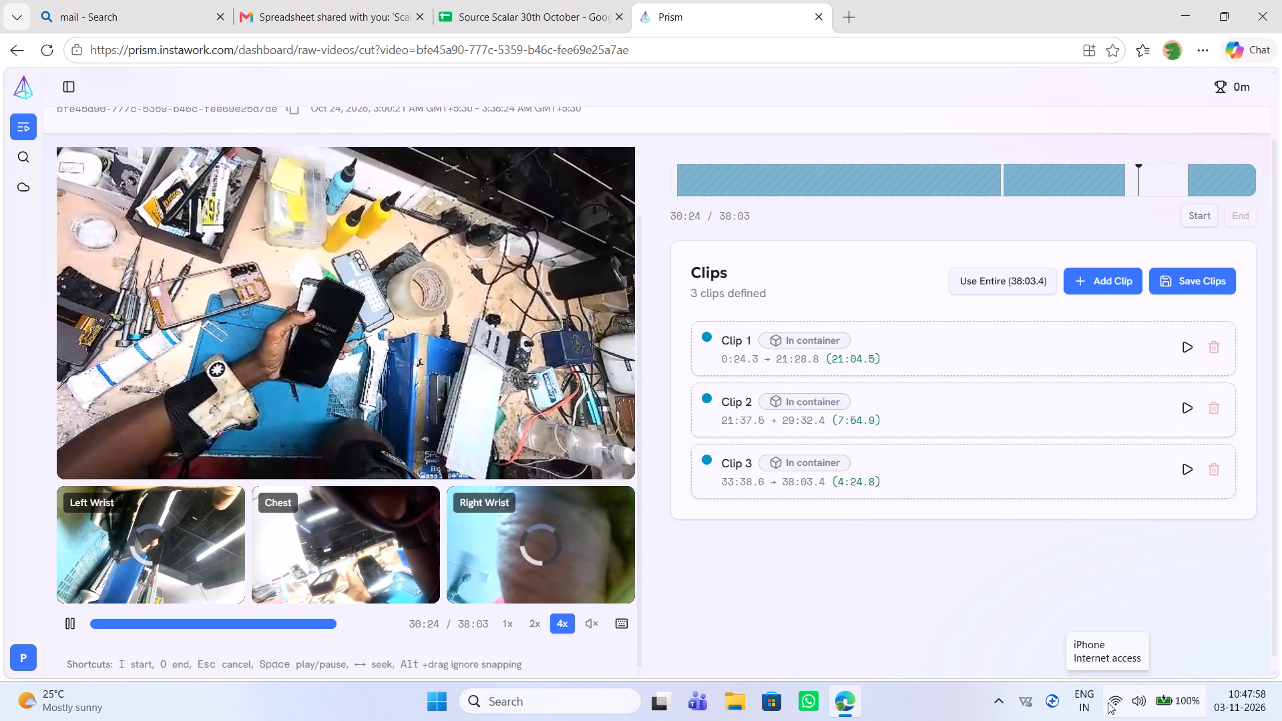
{"action": "left_click", "coordinate": [1201, 612]}
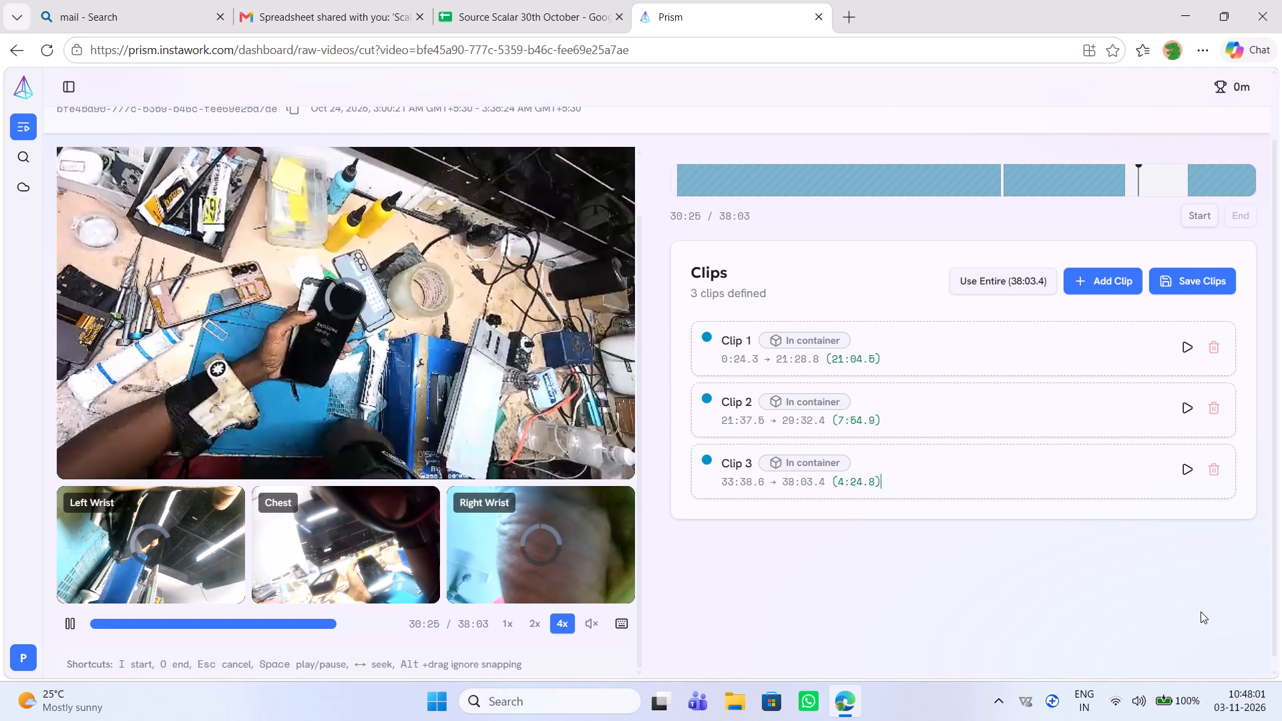
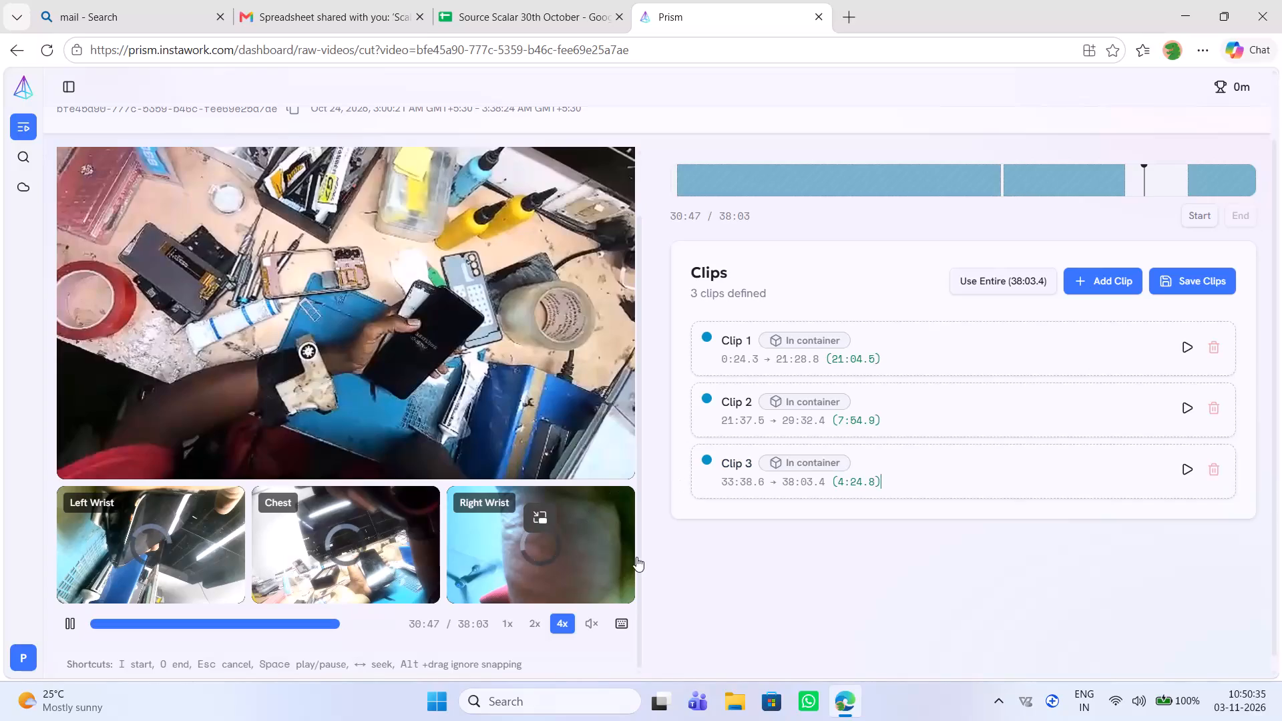
Check the laptop's Wi-Fi connection and the other available networks, including POCO X6 Neo 5G.
{"action": "left_click", "coordinate": [778, 603]}
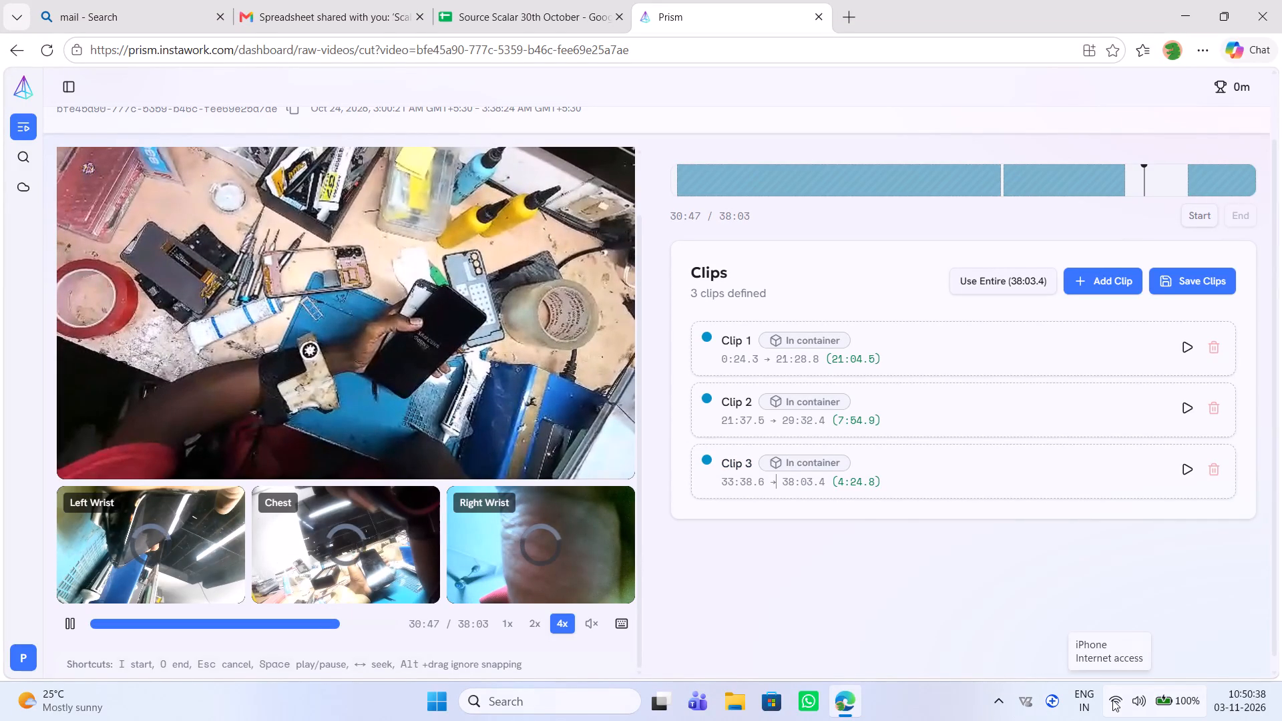
{"action": "left_click", "coordinate": [1112, 700]}
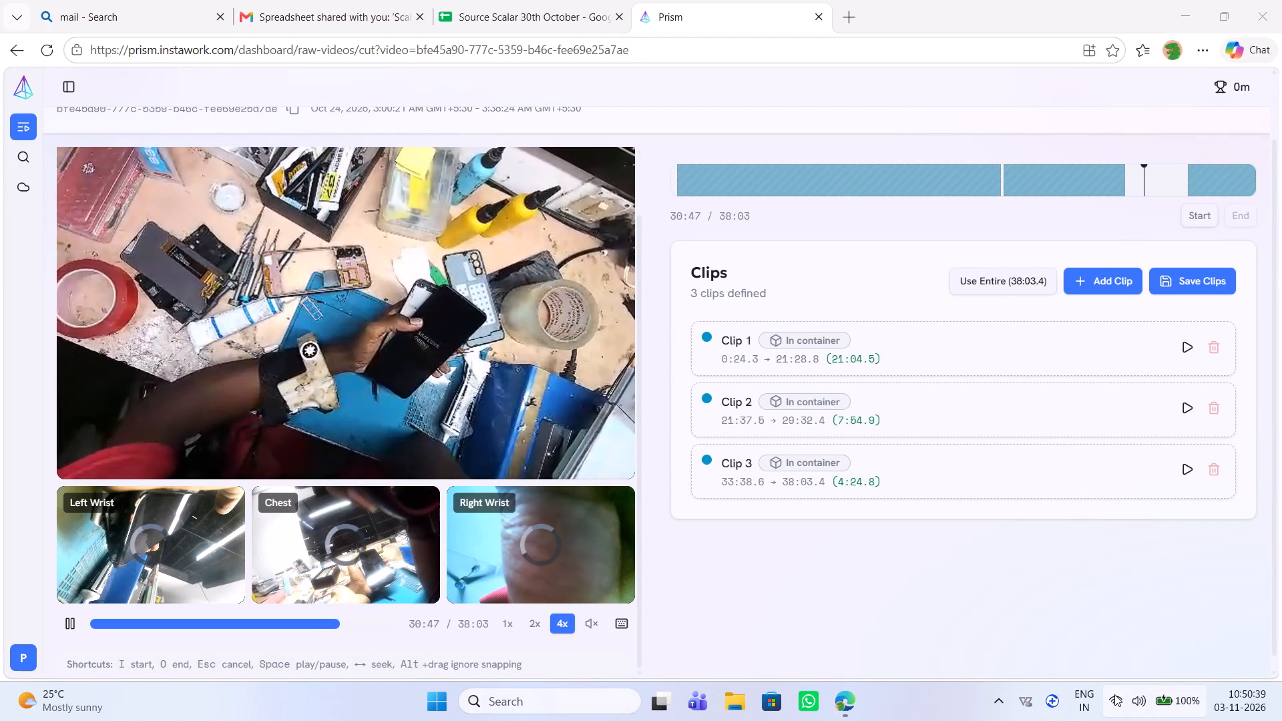
{"action": "left_click", "coordinate": [1114, 694]}
{"action": "left_click", "coordinate": [1114, 700]}
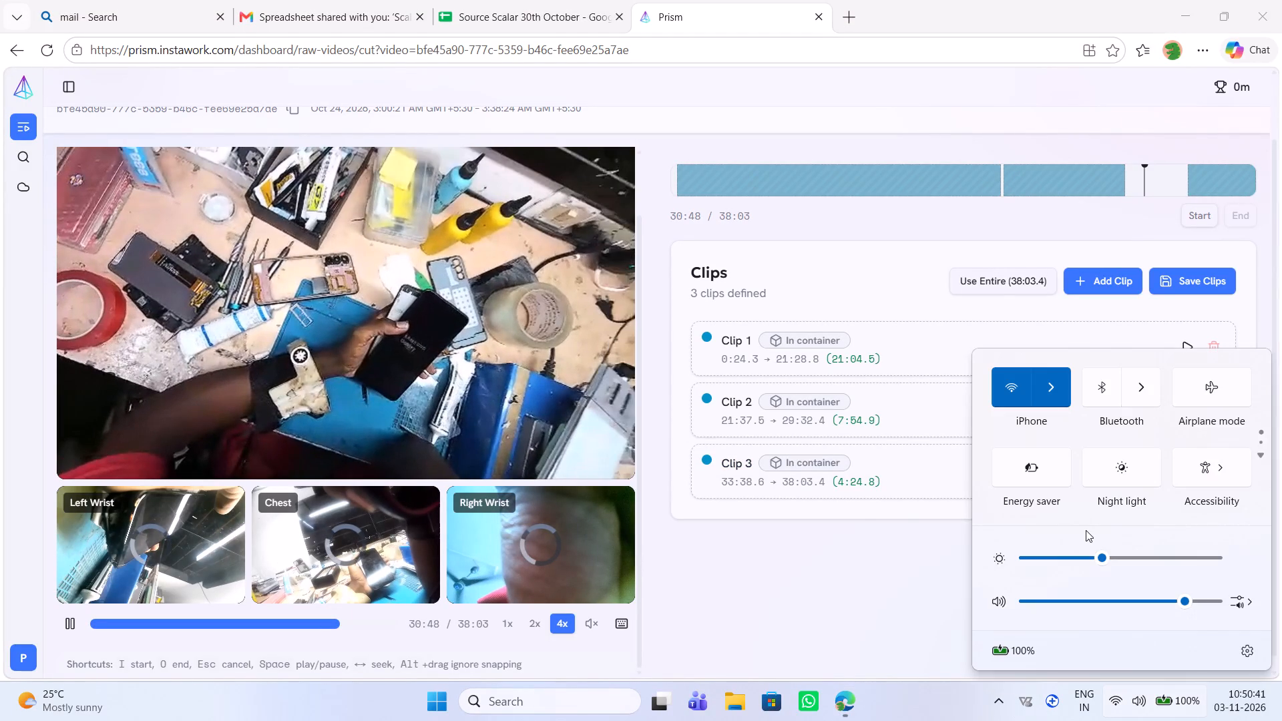
{"action": "left_click", "coordinate": [1116, 698]}
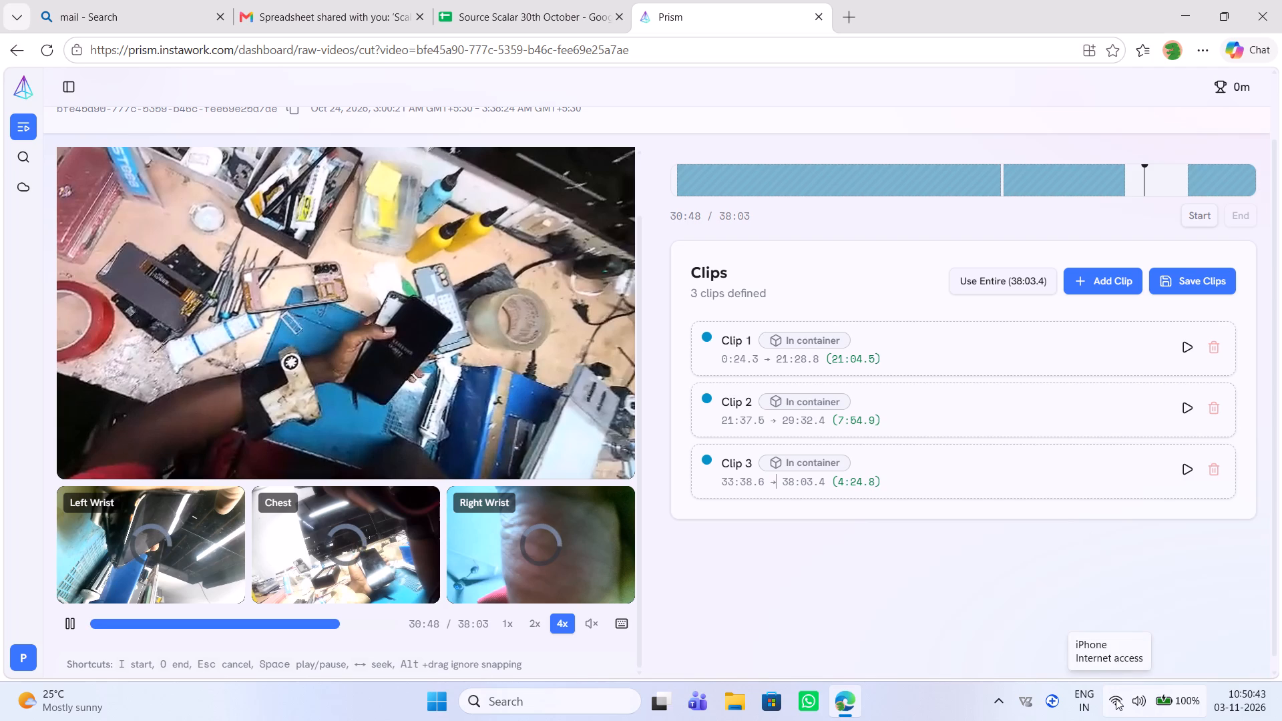
{"action": "left_click", "coordinate": [1066, 398]}
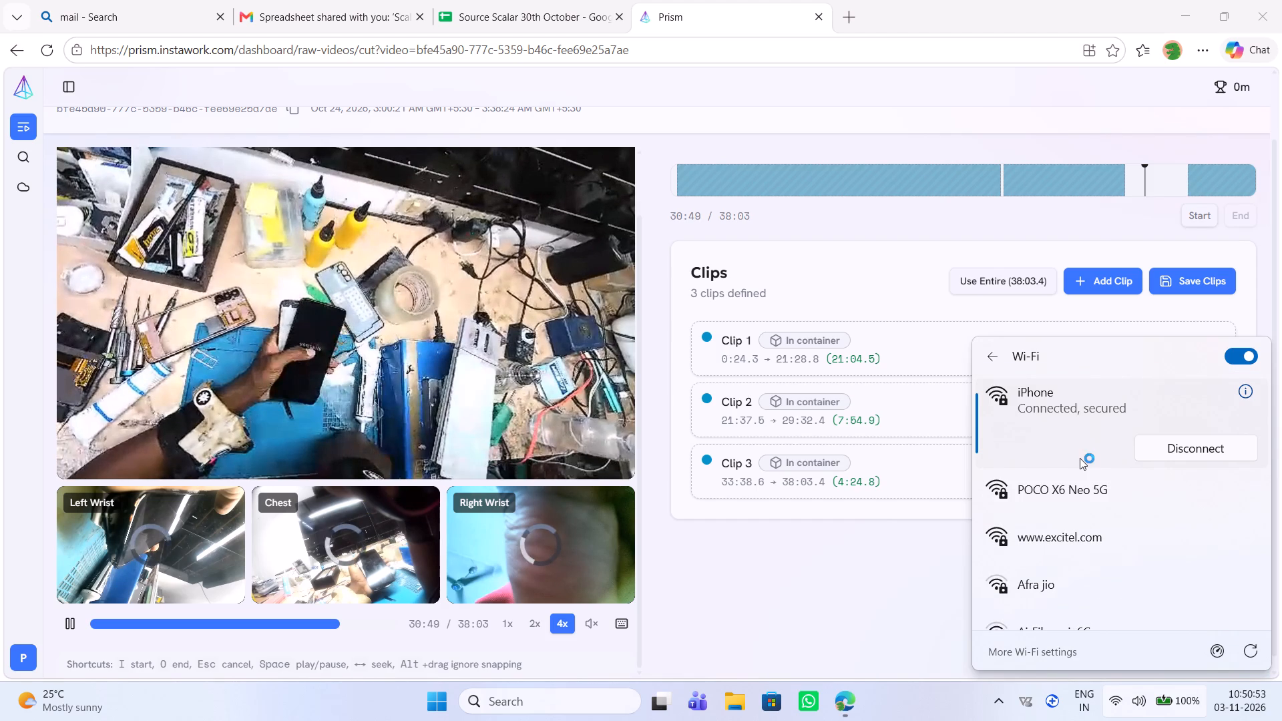
{"action": "left_click", "coordinate": [1080, 458]}
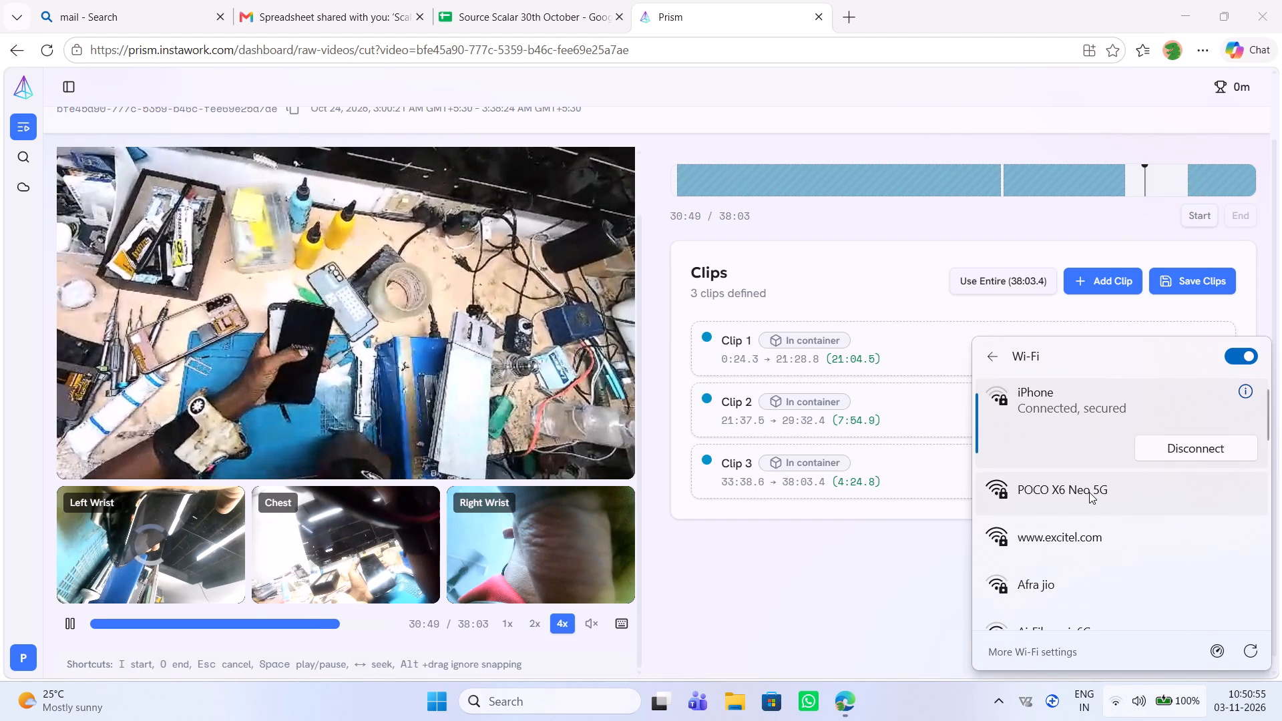
{"action": "left_click", "coordinate": [1089, 492]}
{"action": "left_click", "coordinate": [834, 580]}
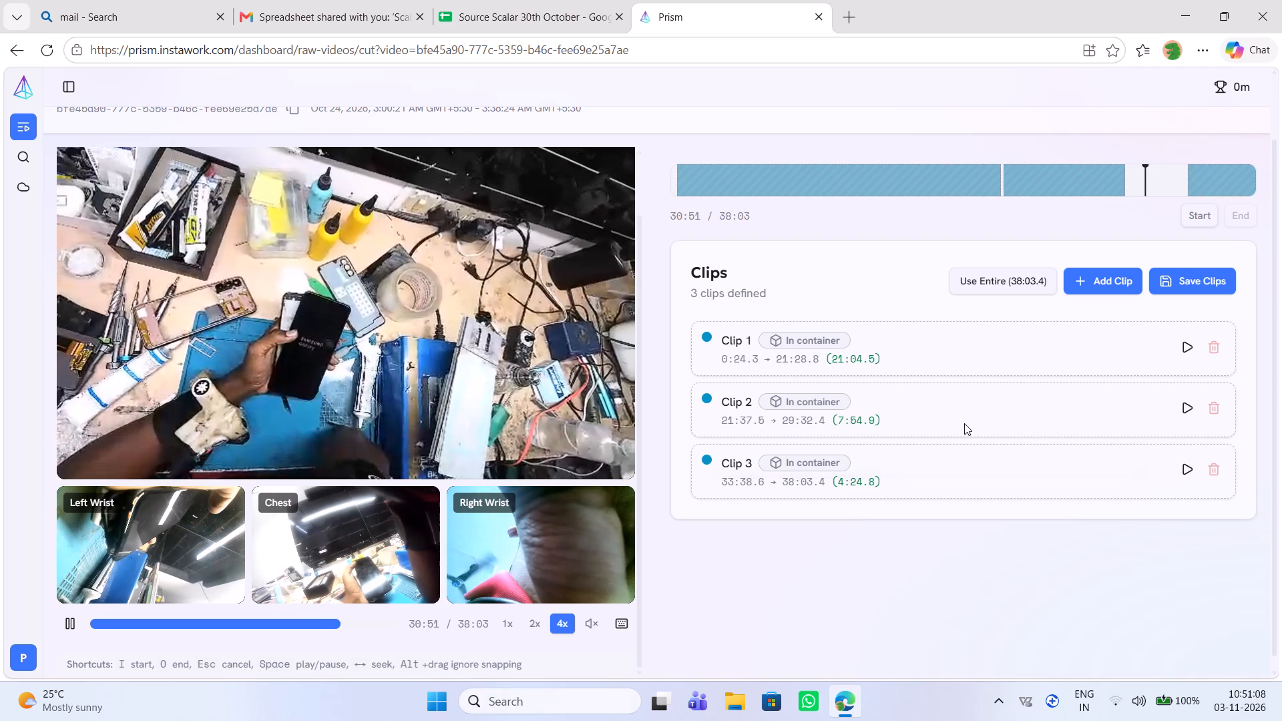
Skip ahead to footage near the end of the unclipped gap between Clip 2 and Clip 3.
{"action": "left_click", "coordinate": [1181, 190]}
{"action": "scroll", "coordinate": [427, 437], "scroll_direction": "down", "scroll_amount": 2}
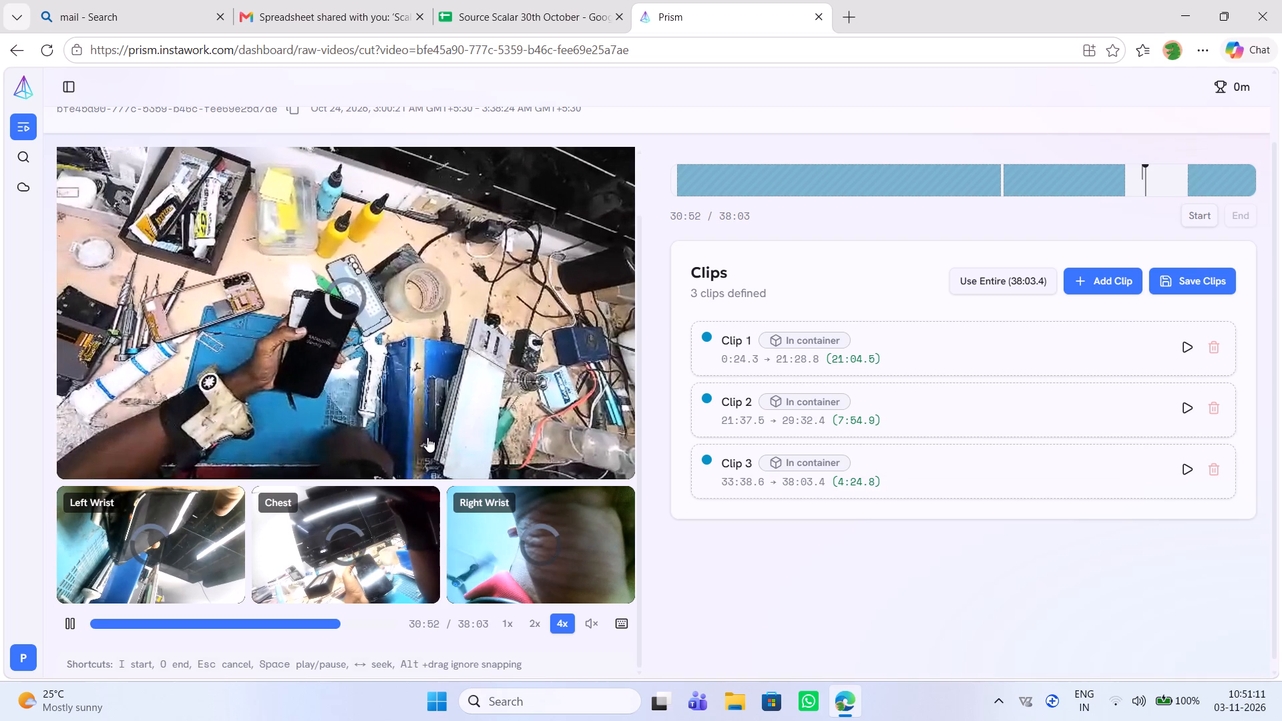
Examine row 16360's raw footage near the end of the gap before Clip 3, around 33:05.
{"action": "left_click", "coordinate": [803, 572]}
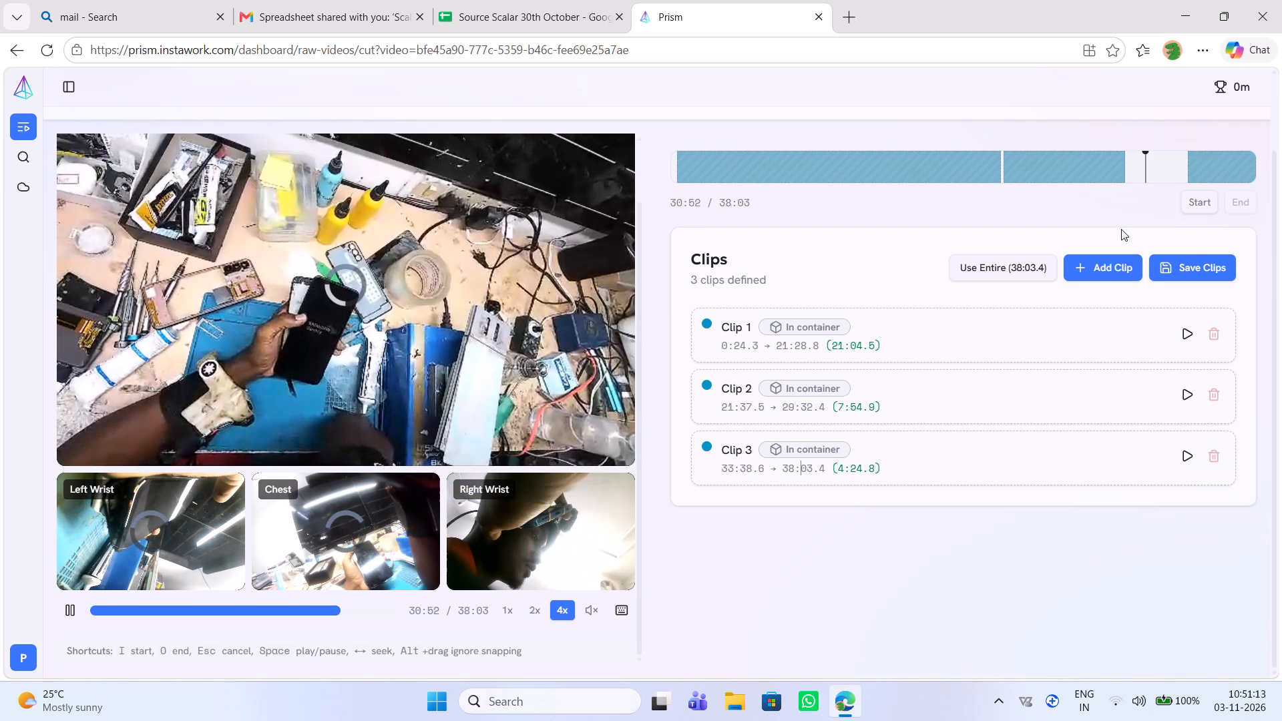
{"action": "left_click", "coordinate": [1190, 174]}
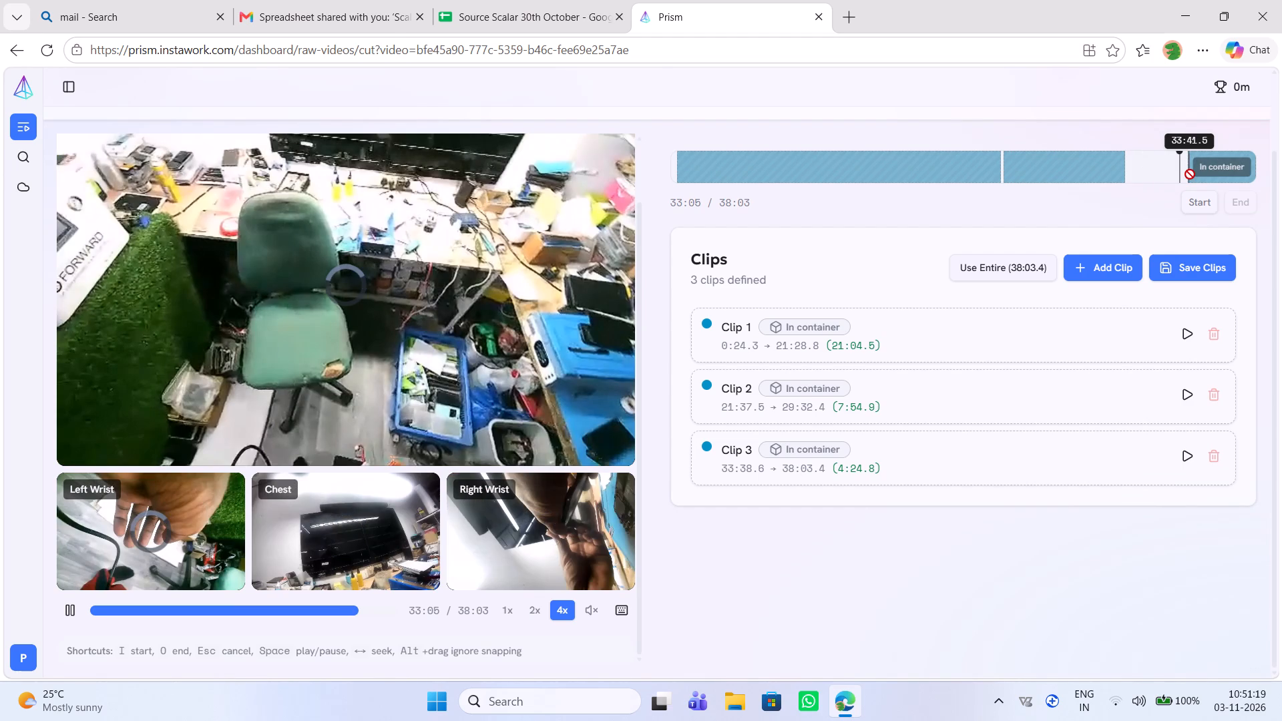
Set the Status of row 16360 in the Industrial sheet to Reject.
{"action": "left_click", "coordinate": [545, 15]}
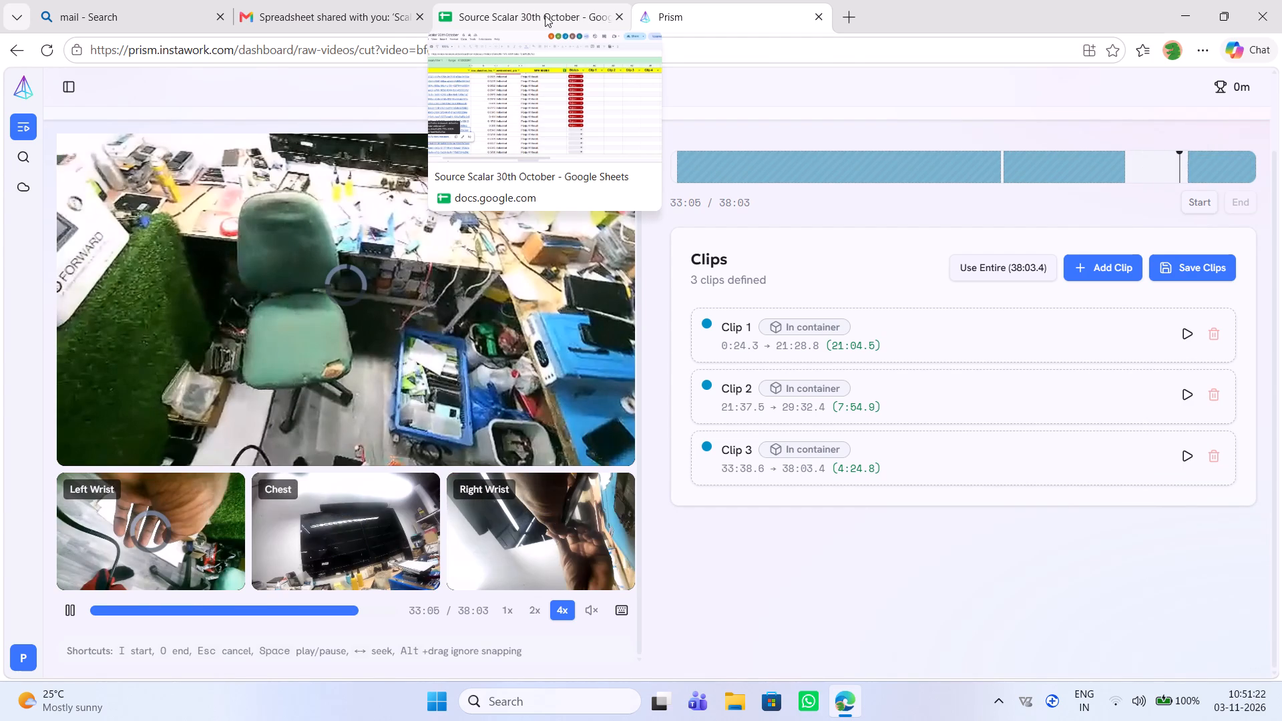
{"action": "left_click", "coordinate": [763, 519]}
{"action": "left_click", "coordinate": [807, 590]}
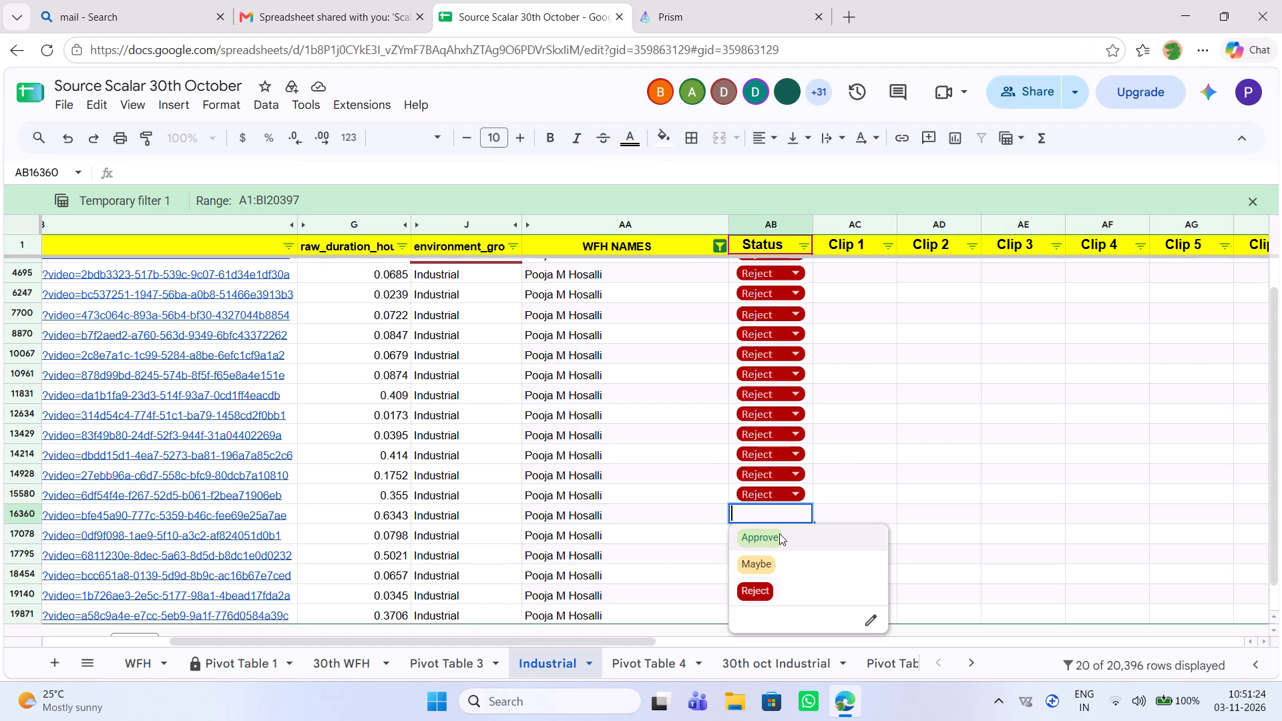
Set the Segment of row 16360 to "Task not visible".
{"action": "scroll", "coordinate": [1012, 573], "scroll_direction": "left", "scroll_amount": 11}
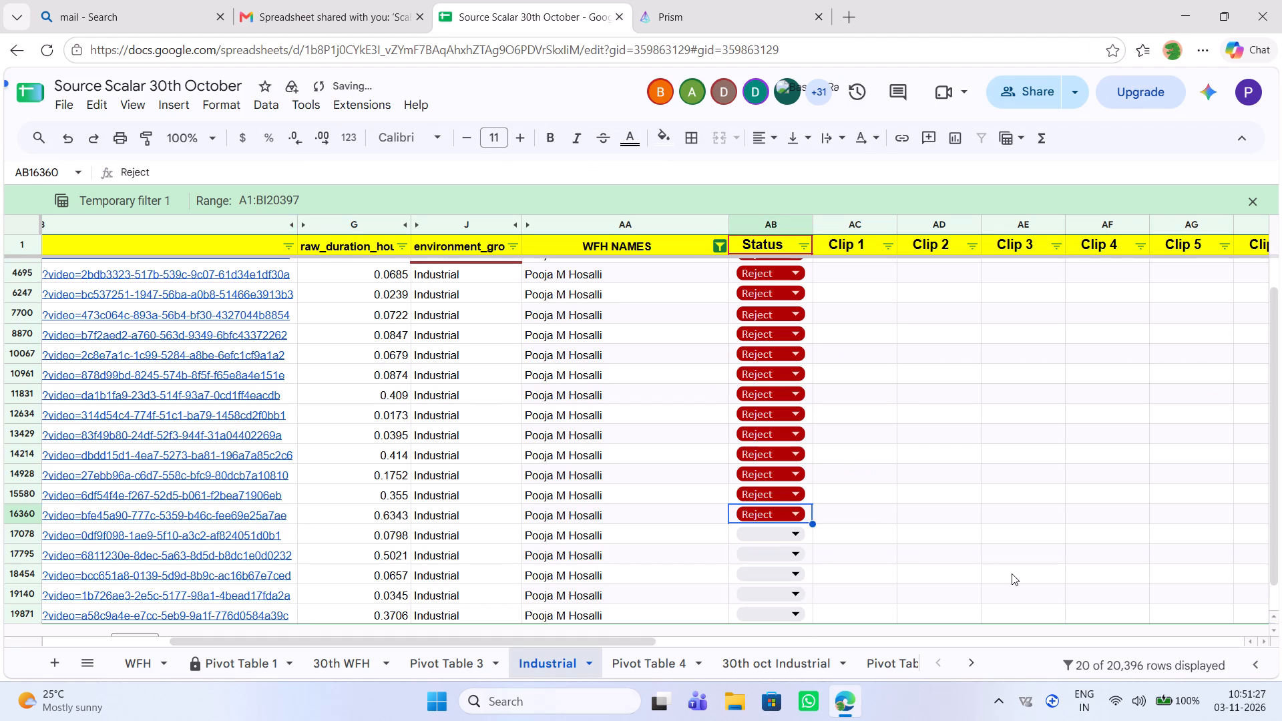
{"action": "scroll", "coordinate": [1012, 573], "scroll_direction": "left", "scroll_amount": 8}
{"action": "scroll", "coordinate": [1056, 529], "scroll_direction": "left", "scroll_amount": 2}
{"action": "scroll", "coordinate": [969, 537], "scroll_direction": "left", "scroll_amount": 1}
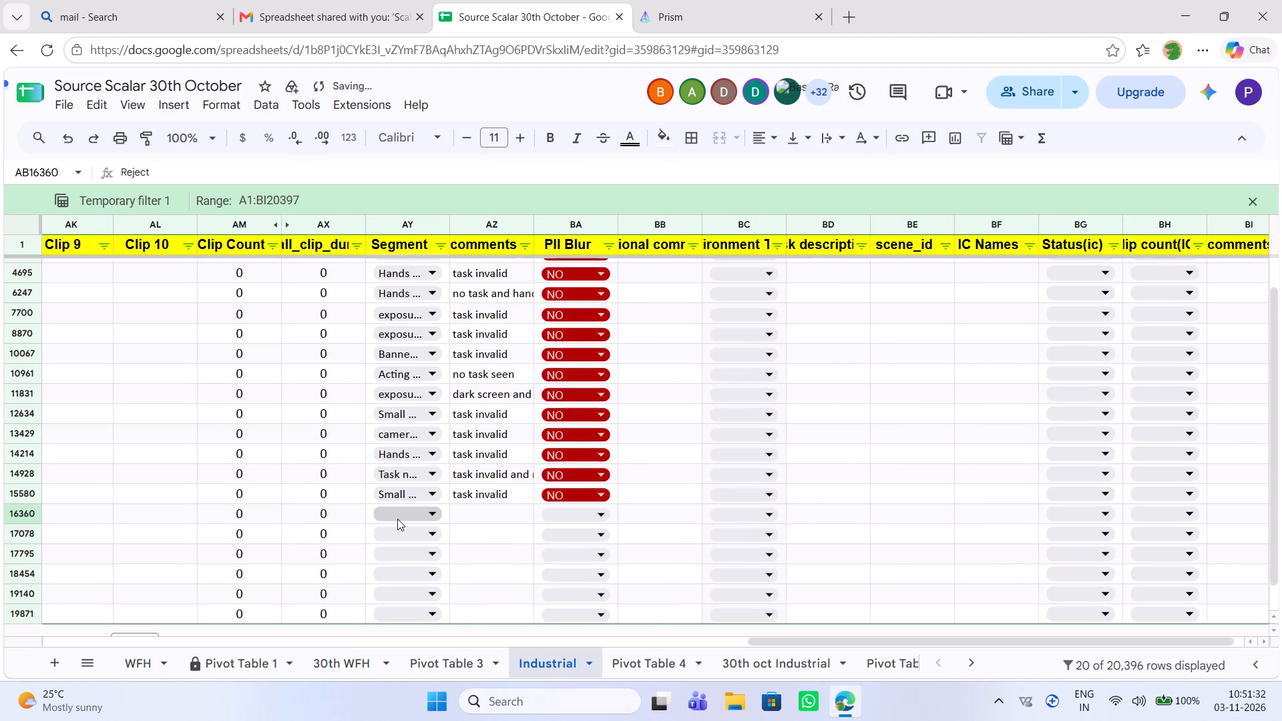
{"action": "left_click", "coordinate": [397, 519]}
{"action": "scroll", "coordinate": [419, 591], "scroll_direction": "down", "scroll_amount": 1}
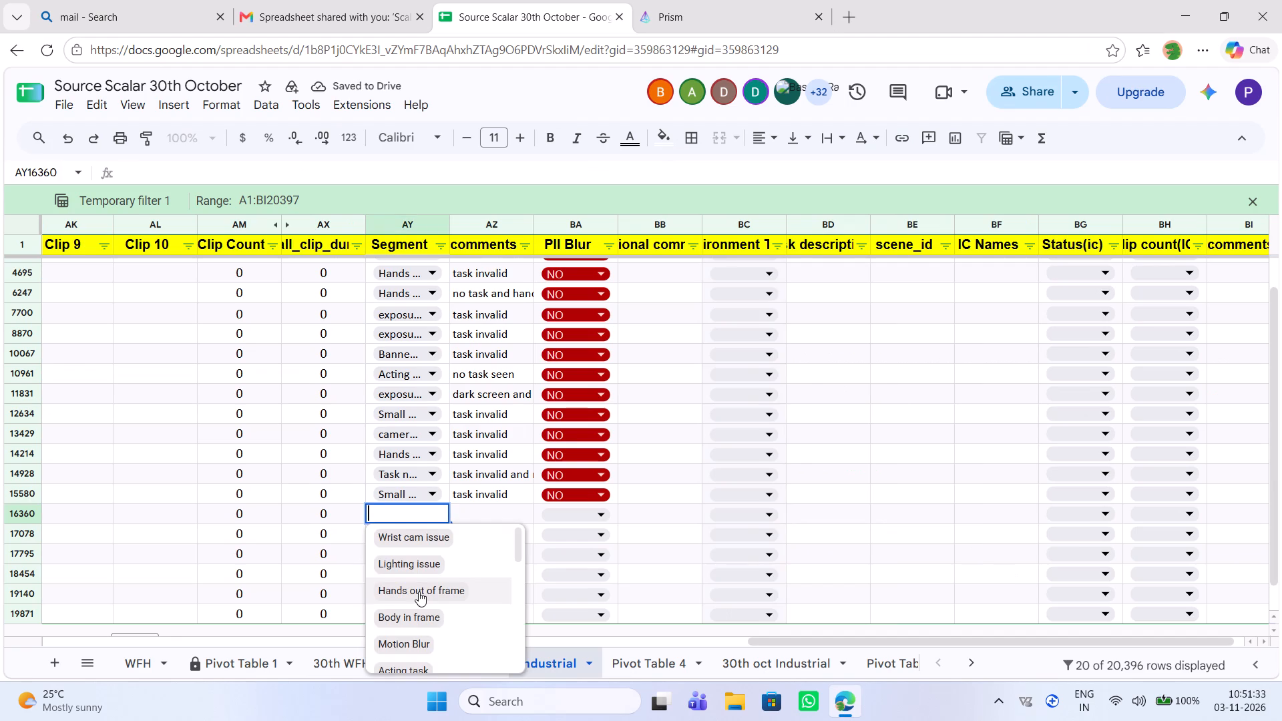
Choose "Task not visible" as the Segment of row 16360 in the Industrial sheet.
{"action": "scroll", "coordinate": [419, 591], "scroll_direction": "down", "scroll_amount": 1}
{"action": "left_click", "coordinate": [435, 597]}
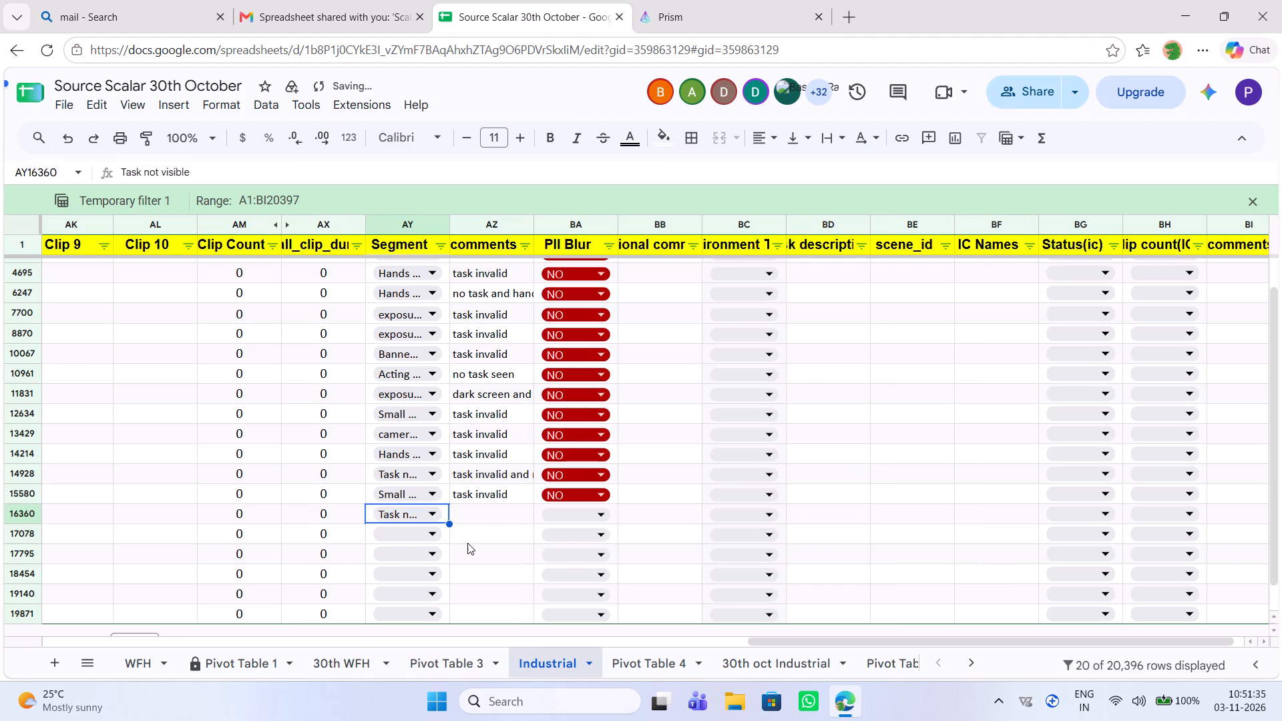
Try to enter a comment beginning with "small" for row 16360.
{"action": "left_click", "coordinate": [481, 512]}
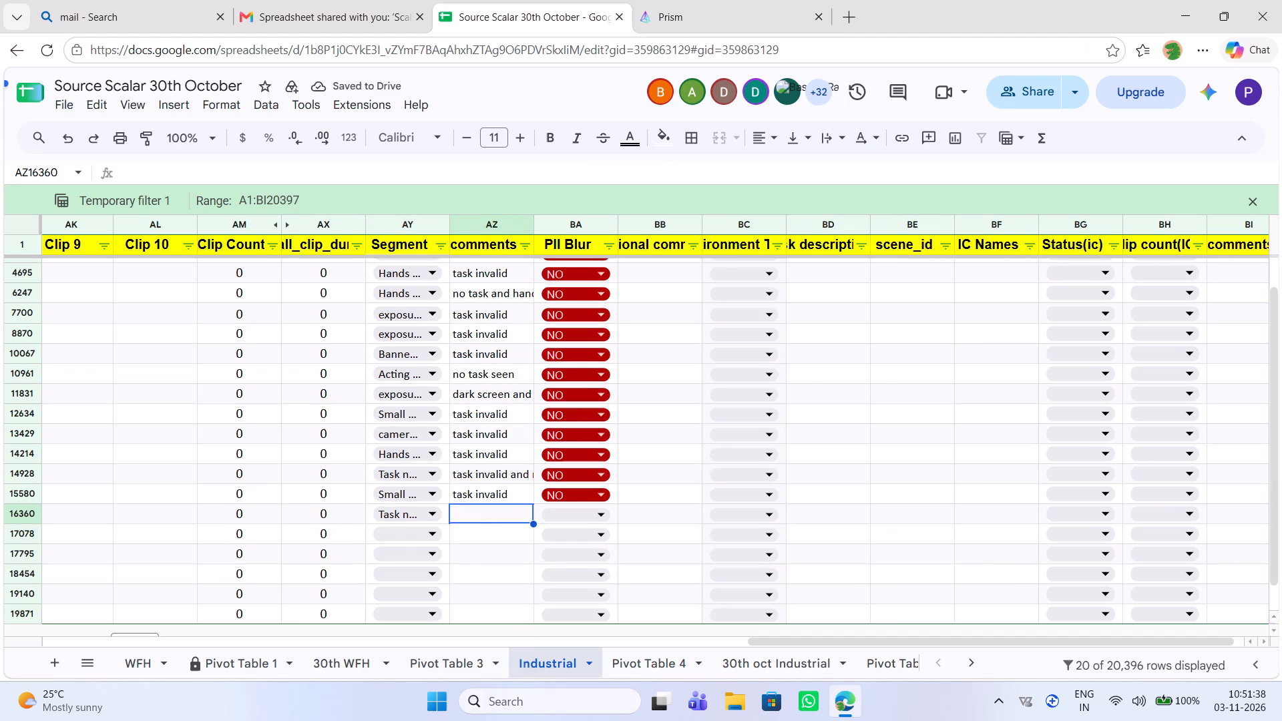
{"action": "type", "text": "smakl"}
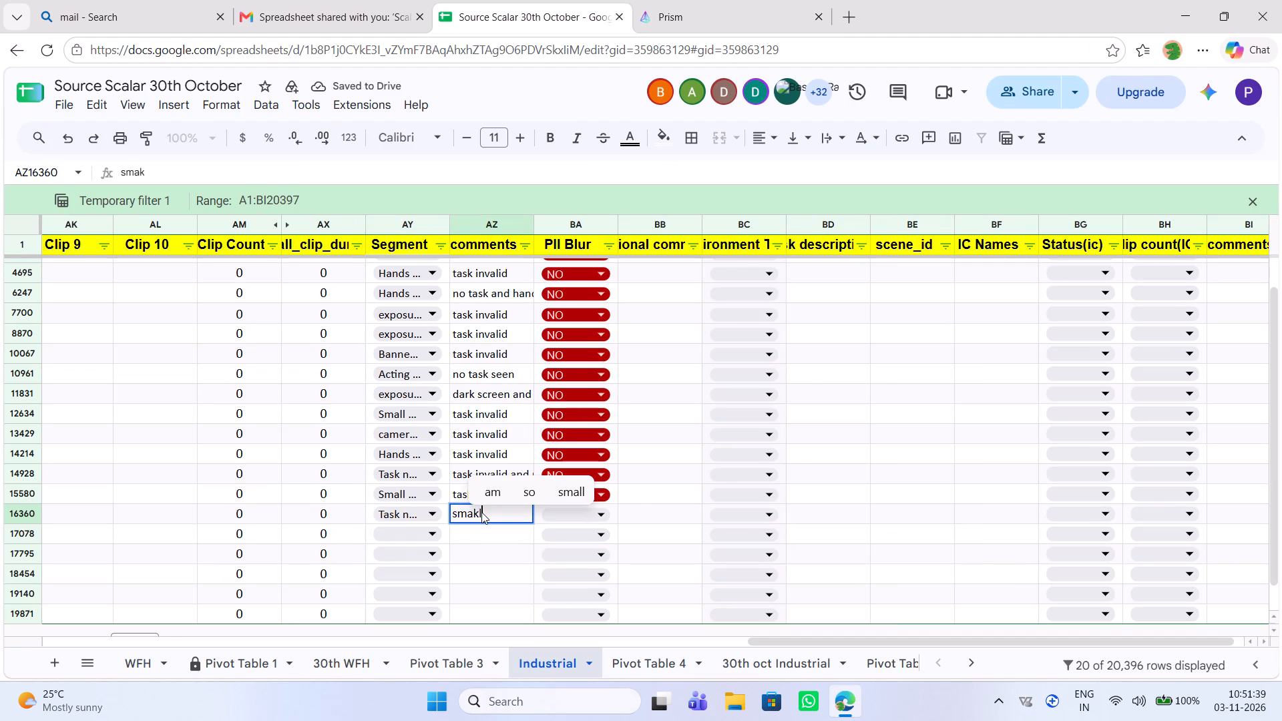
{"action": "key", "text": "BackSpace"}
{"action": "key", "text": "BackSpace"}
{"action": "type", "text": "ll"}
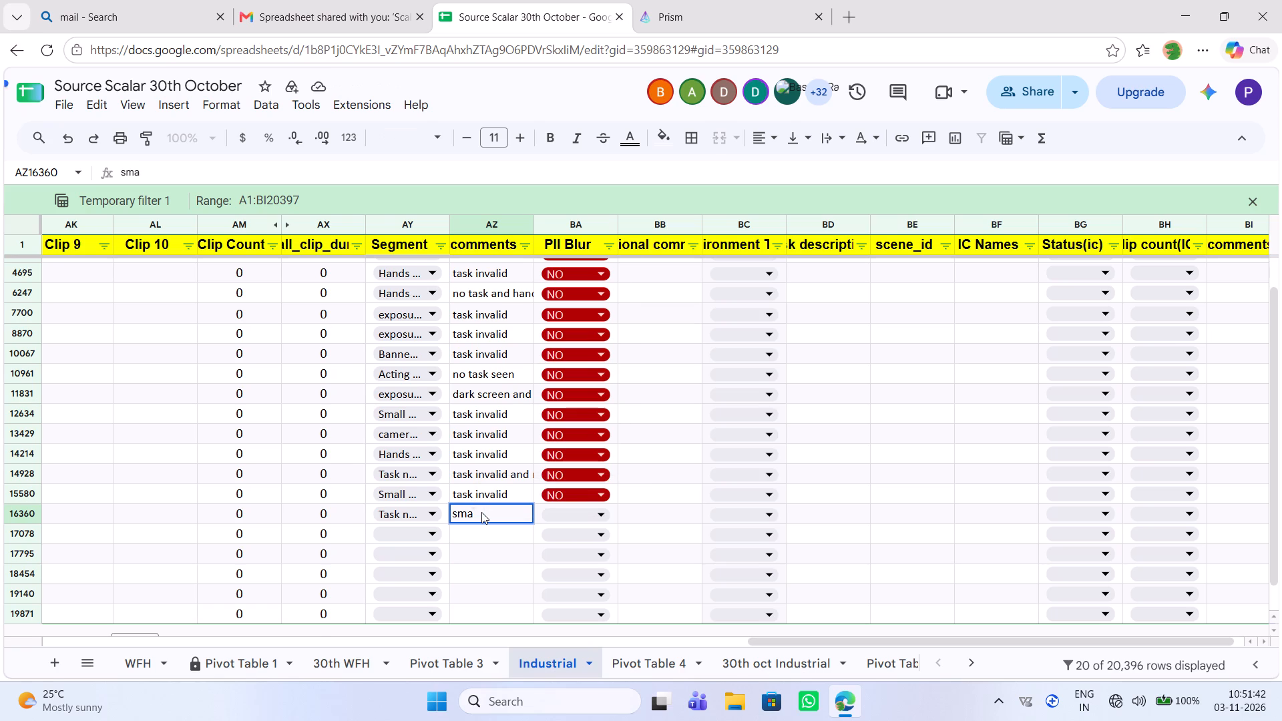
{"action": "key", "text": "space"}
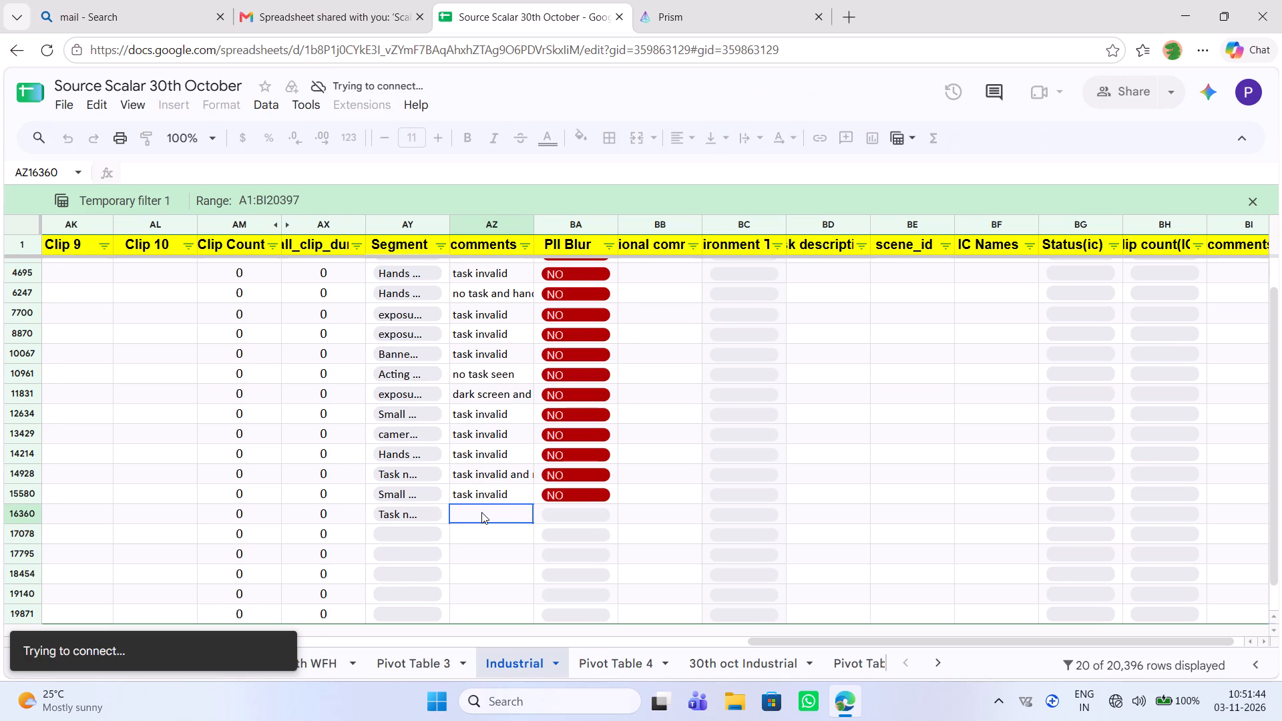
Check the computer's Wi-Fi connection in the list of available networks, and return to the Industrial sheet.
{"action": "left_click", "coordinate": [1114, 699]}
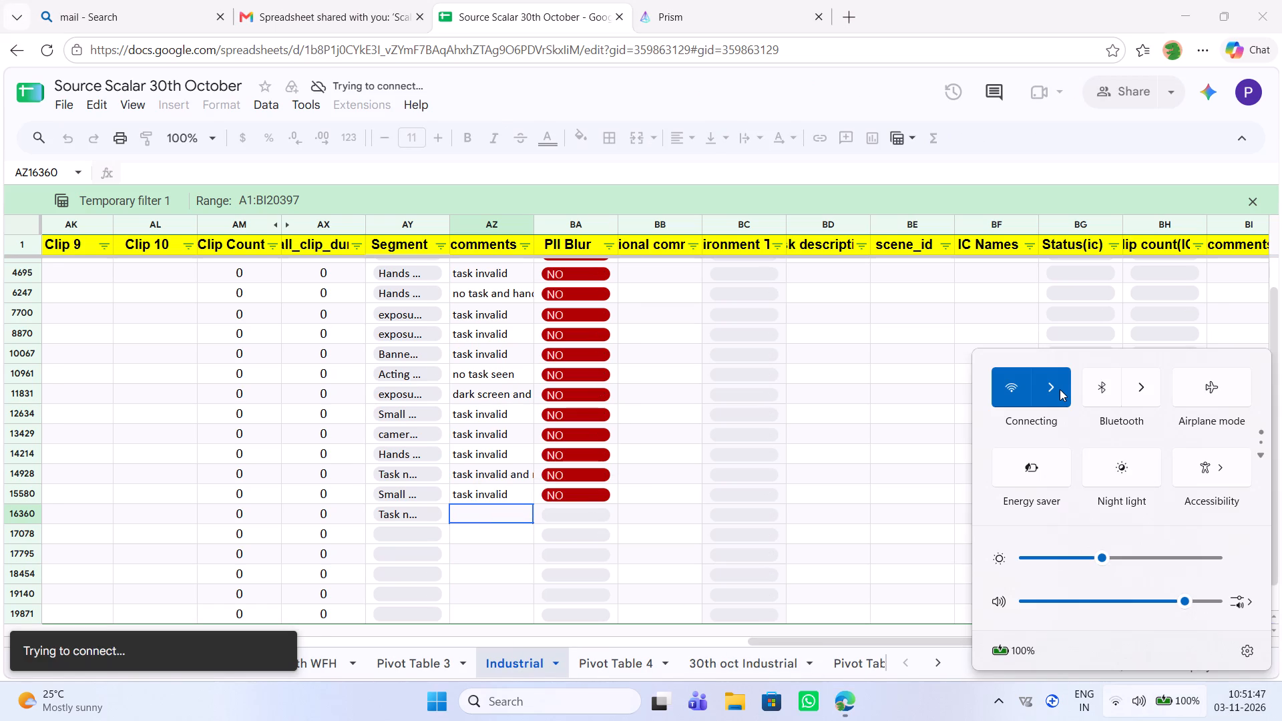
{"action": "left_click", "coordinate": [1059, 383]}
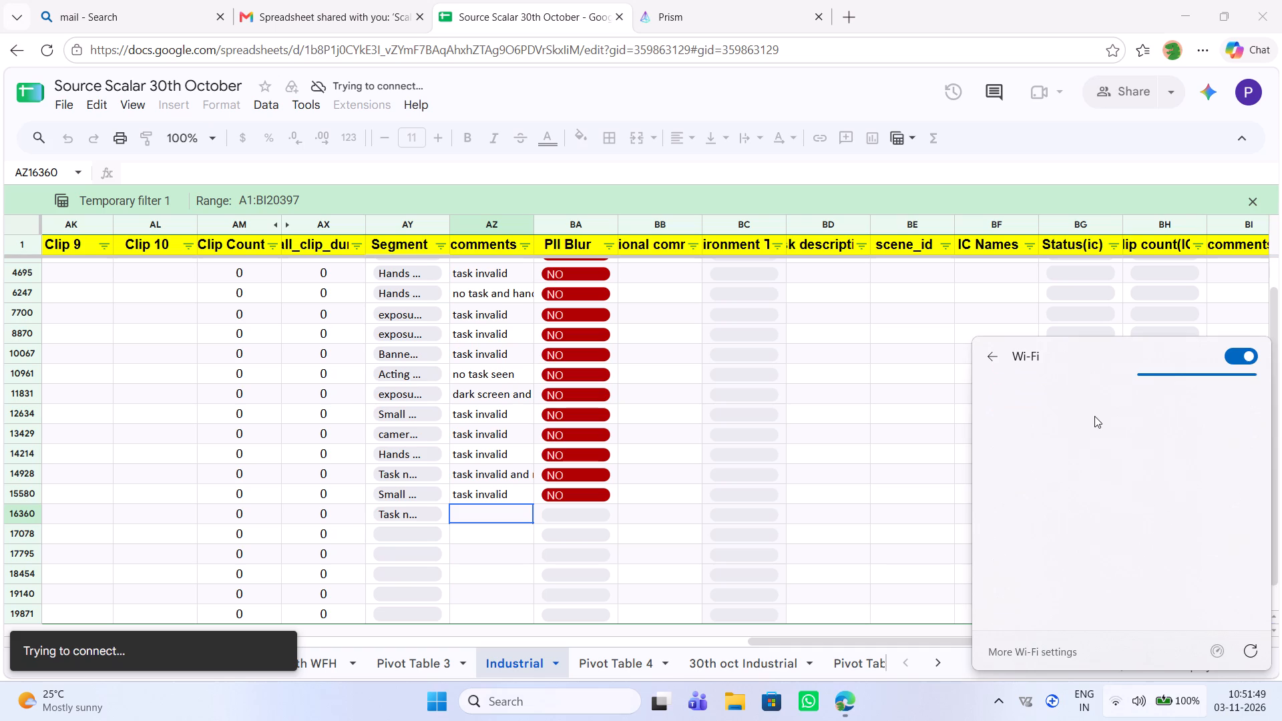
{"action": "left_click", "coordinate": [1066, 408]}
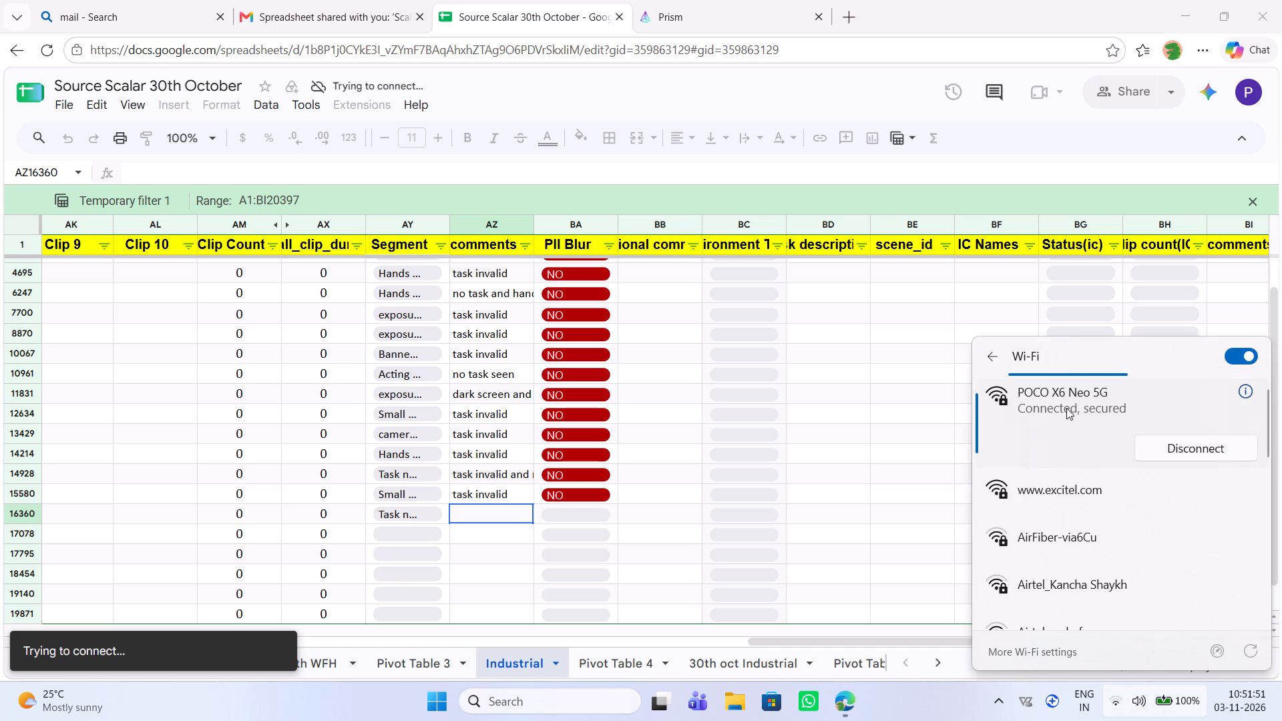
{"action": "left_click", "coordinate": [811, 517]}
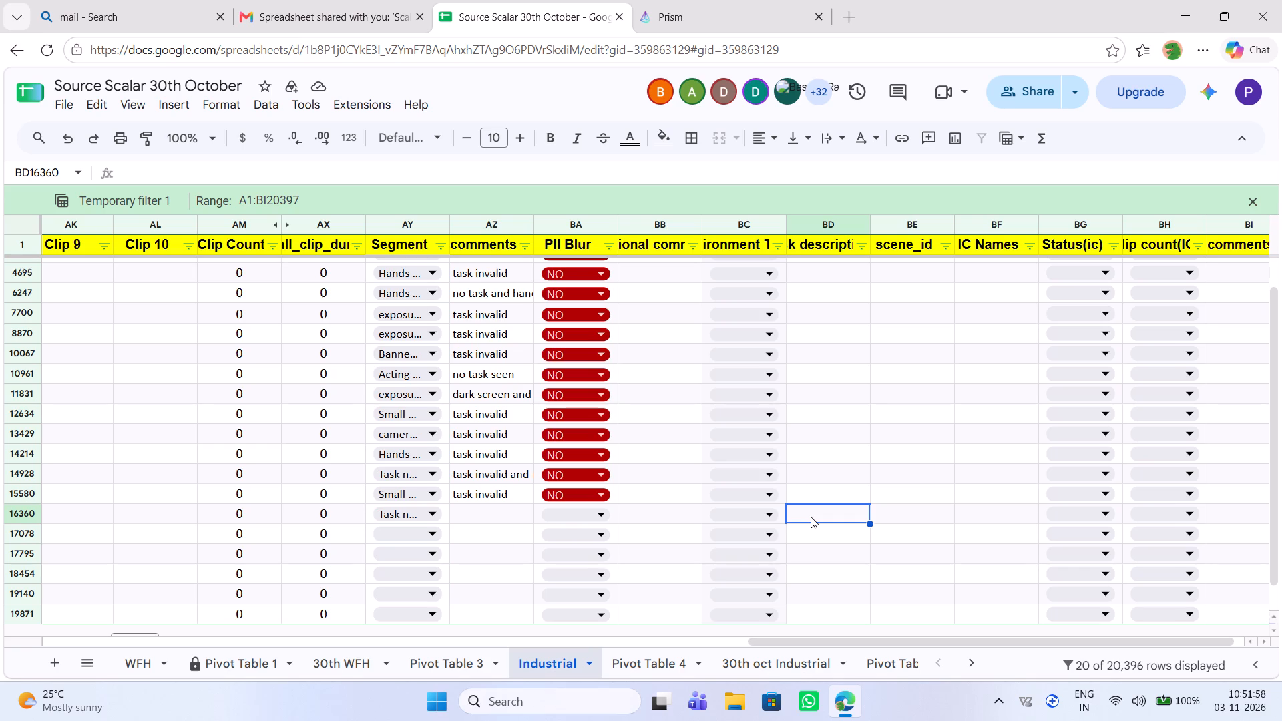
Enter a comment beginning with "sm" in the comments cell of row 16360.
{"action": "left_click", "coordinate": [505, 517]}
{"action": "scroll", "coordinate": [505, 517], "scroll_direction": "right", "scroll_amount": 7}
{"action": "scroll", "coordinate": [505, 517], "scroll_direction": "left", "scroll_amount": 2}
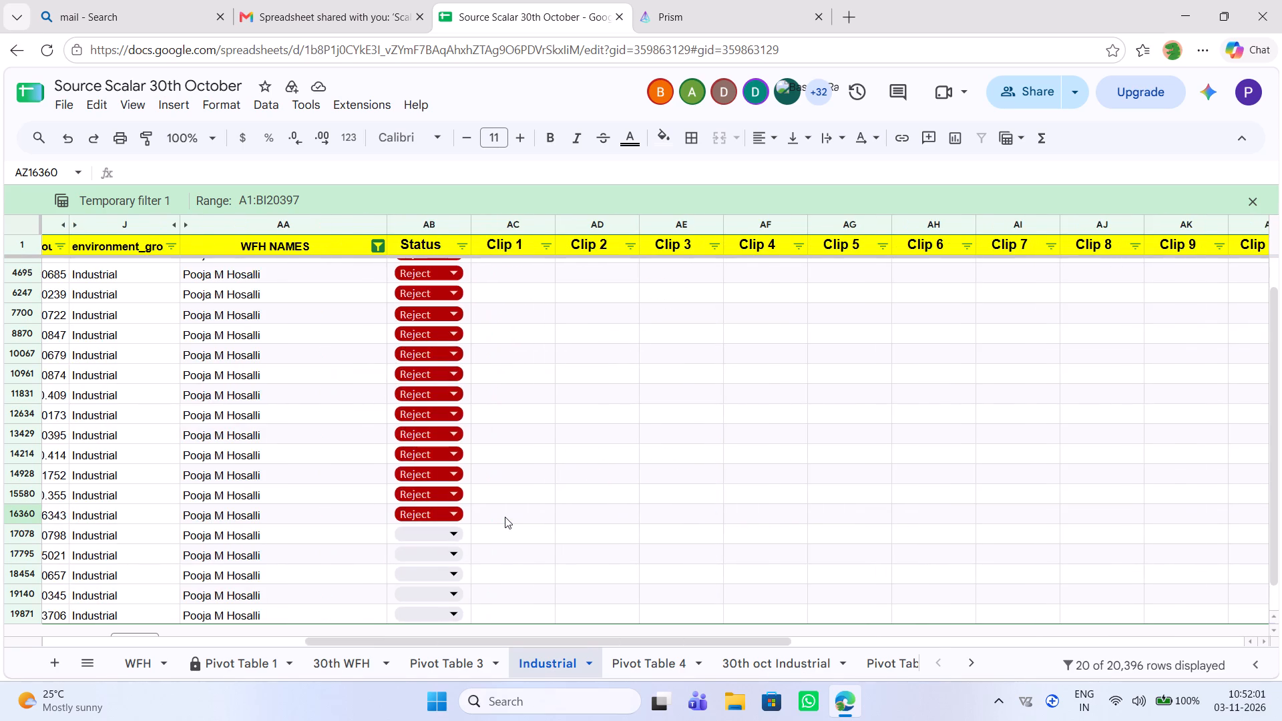
{"action": "scroll", "coordinate": [505, 517], "scroll_direction": "left", "scroll_amount": 4}
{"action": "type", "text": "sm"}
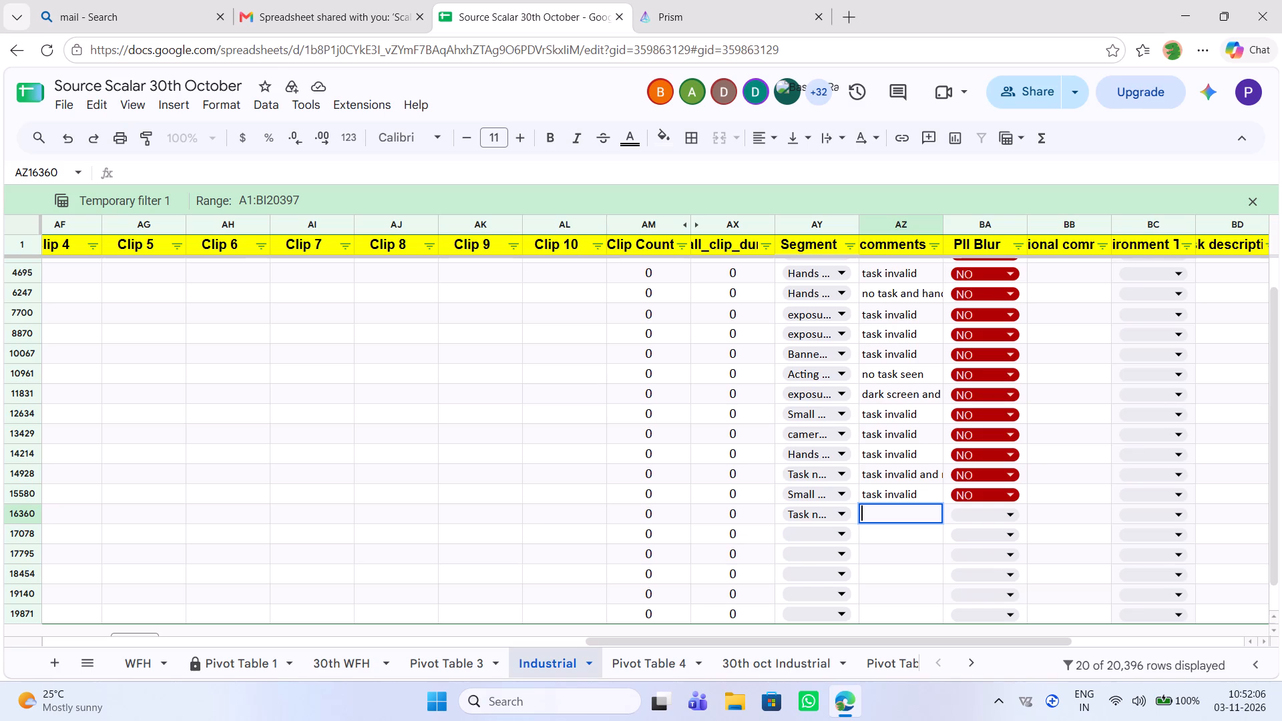
Enter the comment "small object manipulation" for row 16360.
{"action": "double_click", "coordinate": [867, 515]}
{"action": "key", "text": "s"}
{"action": "left_click", "coordinate": [899, 571]}
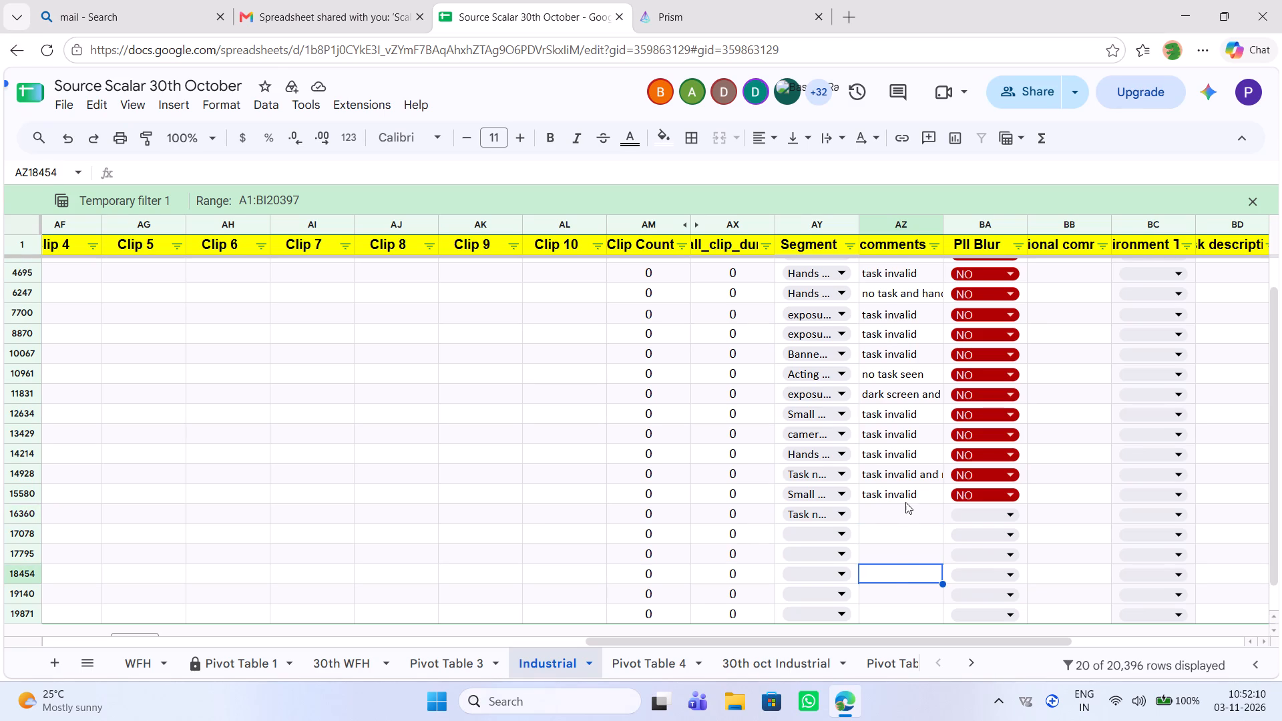
{"action": "left_click", "coordinate": [904, 511]}
{"action": "key", "text": "s"}
{"action": "type", "text": "mall object manipulation"}
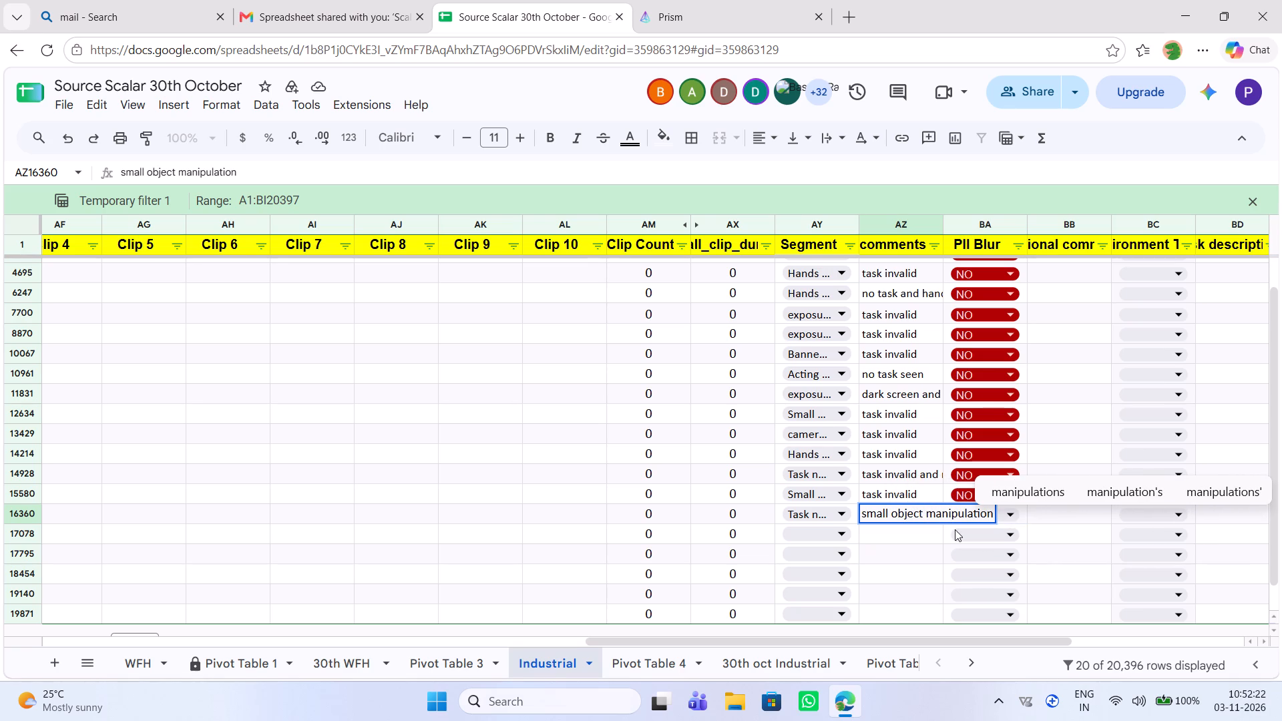
{"action": "left_click", "coordinate": [1009, 515]}
{"action": "left_click", "coordinate": [889, 581]}
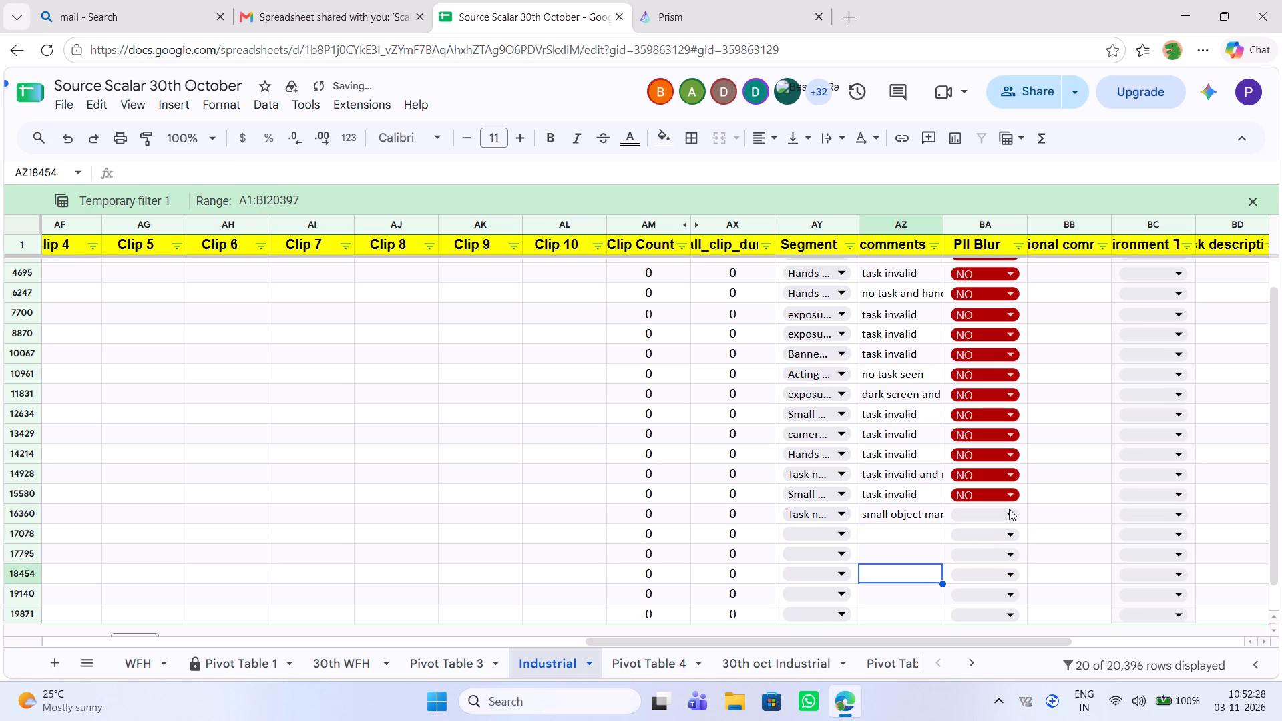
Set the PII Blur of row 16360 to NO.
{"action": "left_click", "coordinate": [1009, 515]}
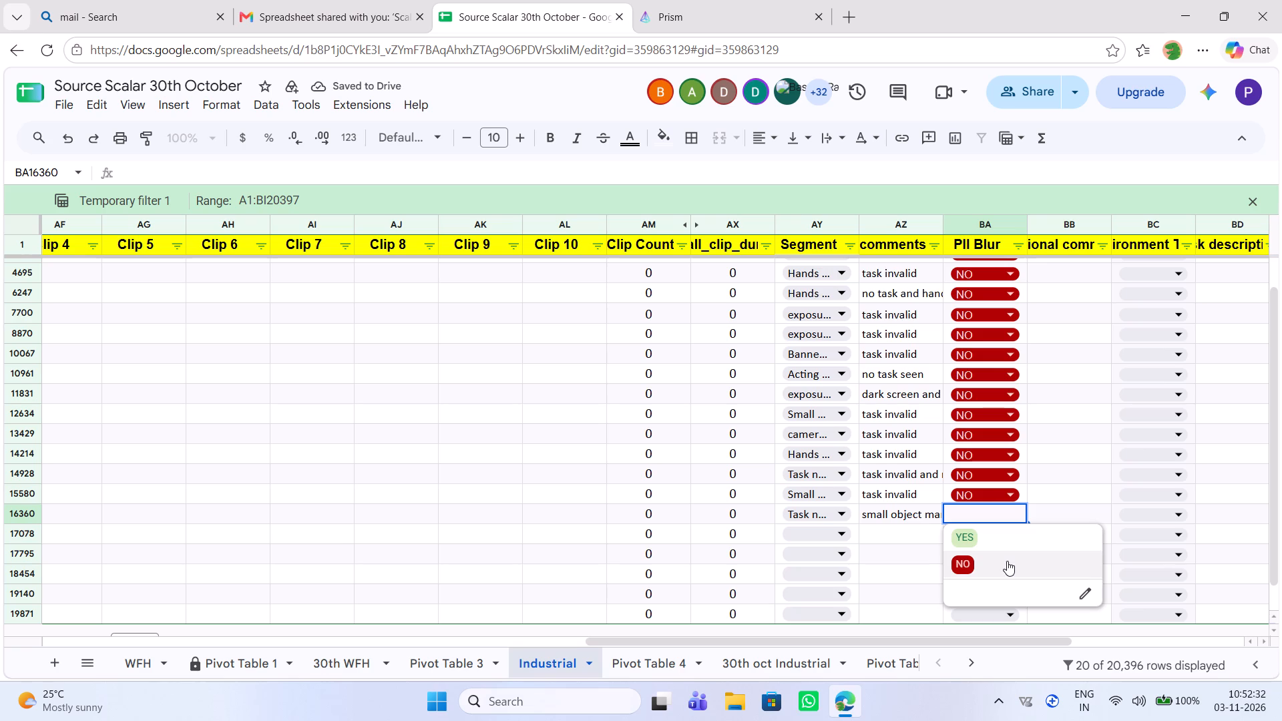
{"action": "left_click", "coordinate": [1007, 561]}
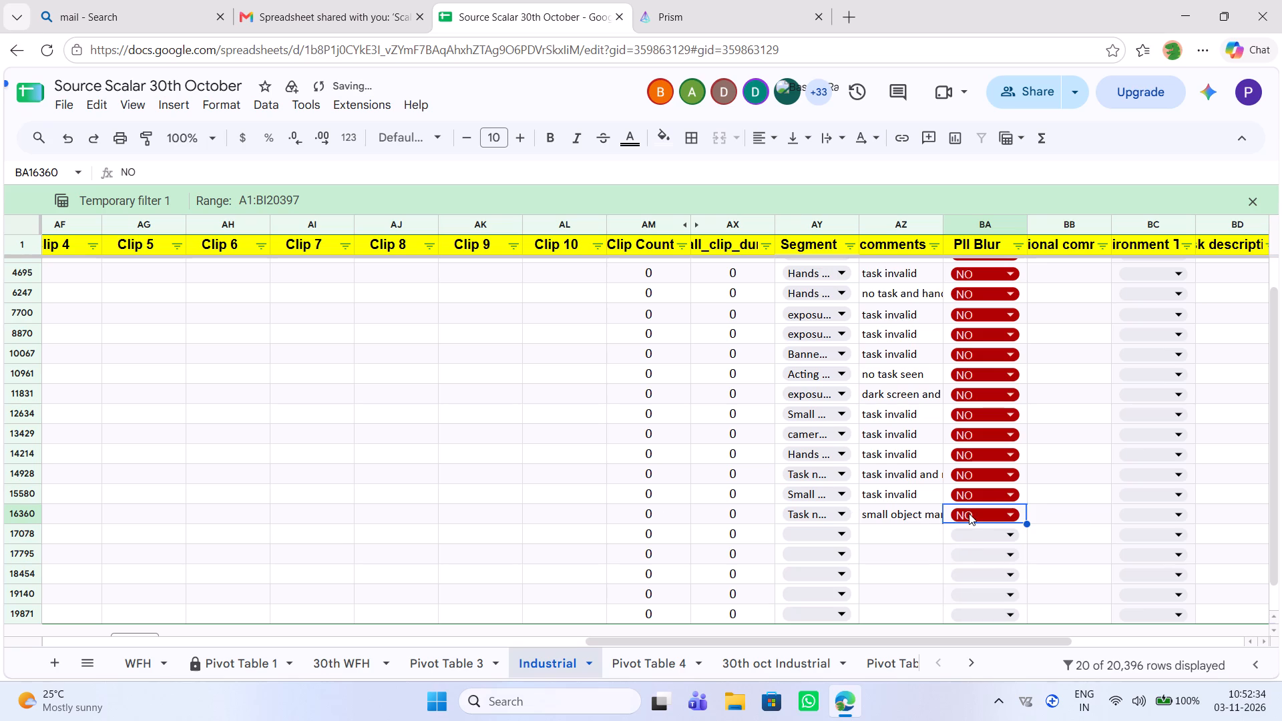
Set the PII Blur of row 16360 to YES.
{"action": "left_click", "coordinate": [969, 513]}
{"action": "left_click", "coordinate": [976, 532]}
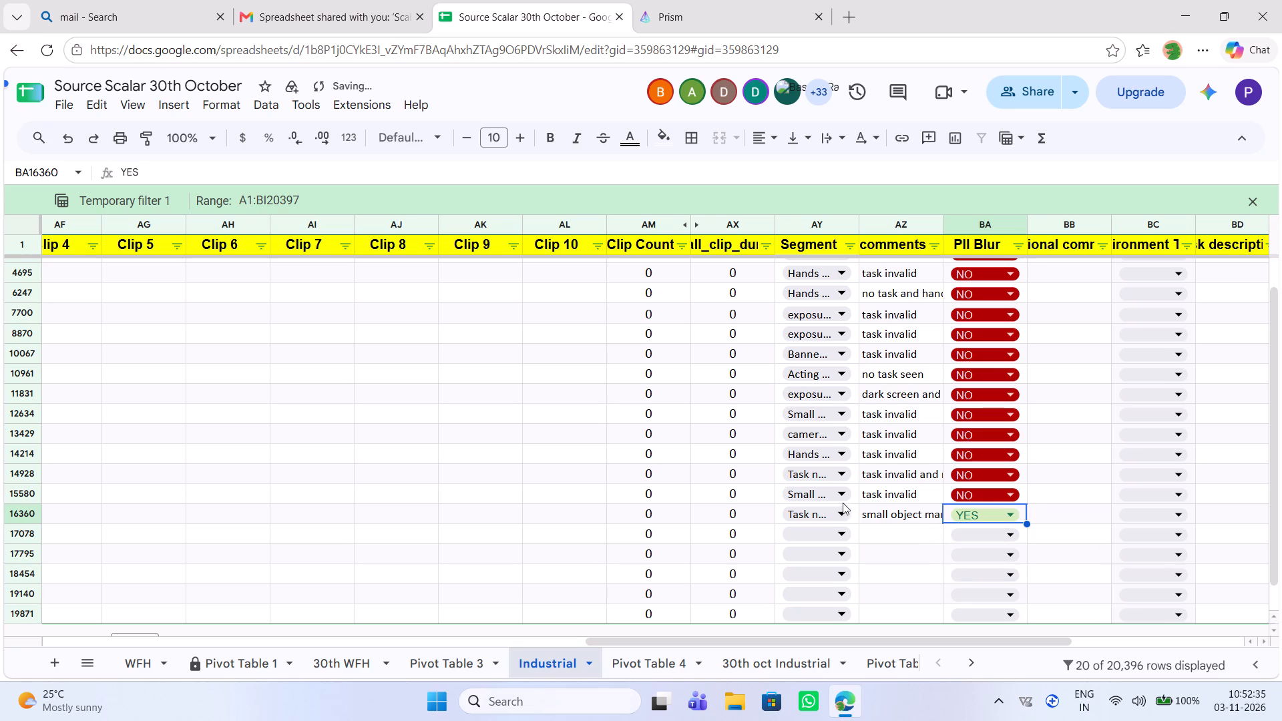
Change the Segment of row 16360 to "pii=a,b,c".
{"action": "left_click", "coordinate": [840, 509]}
{"action": "scroll", "coordinate": [845, 564], "scroll_direction": "down", "scroll_amount": 3}
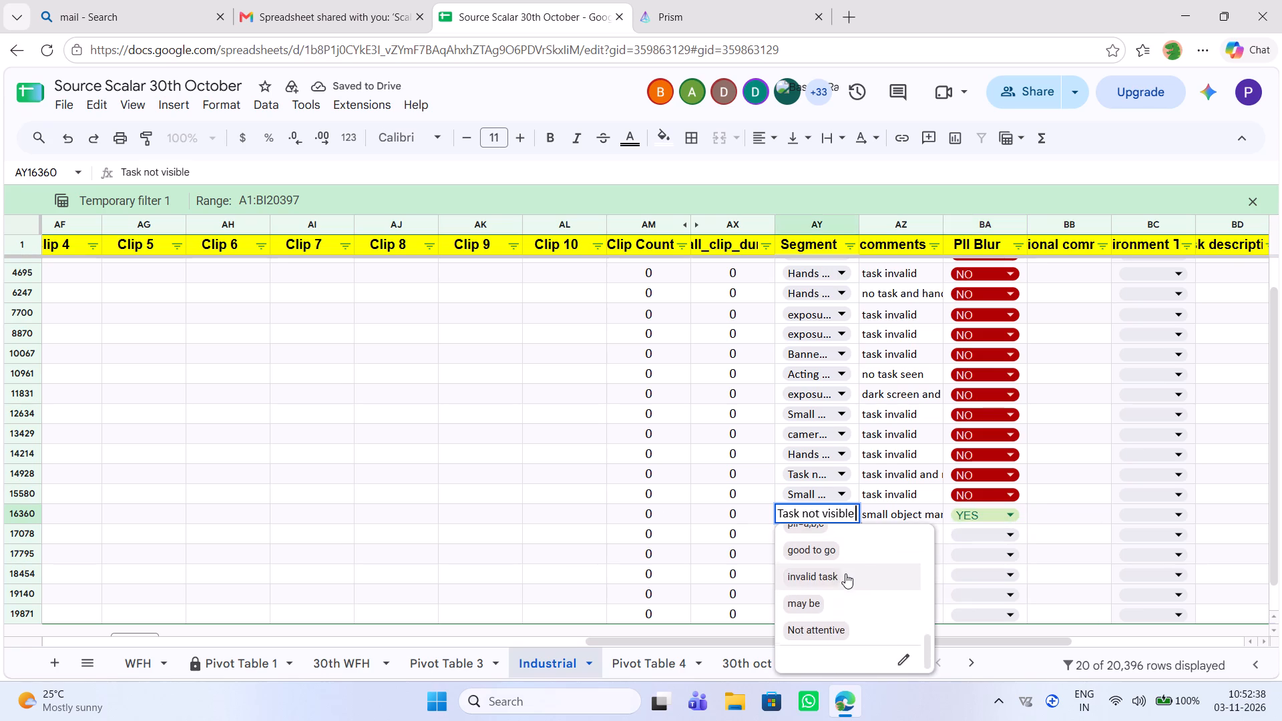
{"action": "scroll", "coordinate": [839, 555], "scroll_direction": "up", "scroll_amount": 1}
{"action": "left_click", "coordinate": [839, 545]}
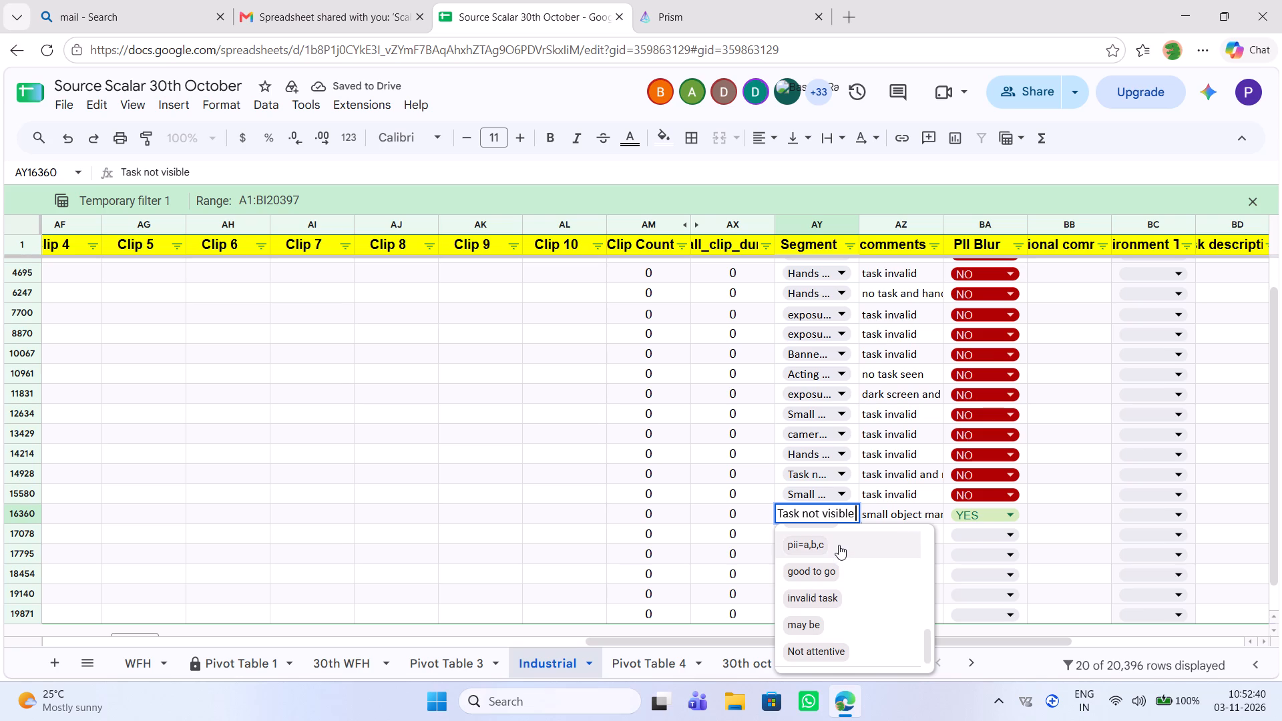
Close the Prism video of row 16360 and return to the Industrial sheet.
{"action": "scroll", "coordinate": [517, 509], "scroll_direction": "right", "scroll_amount": 4}
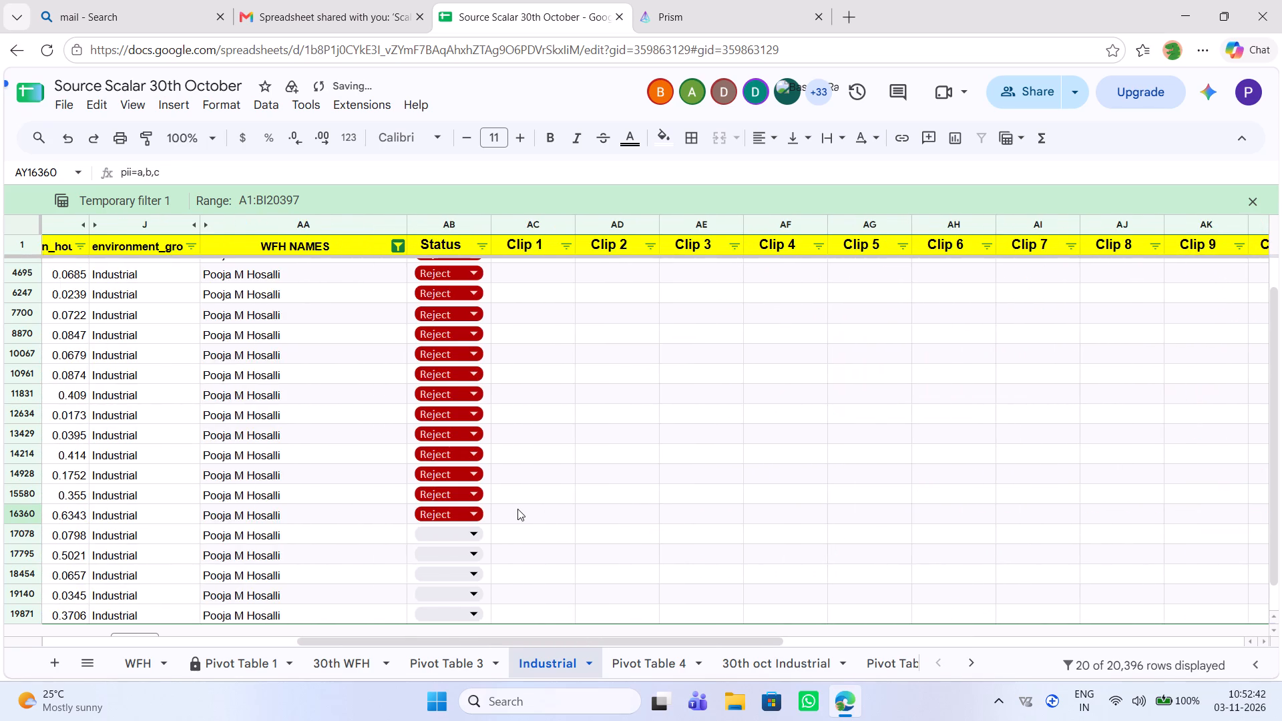
{"action": "scroll", "coordinate": [517, 509], "scroll_direction": "right", "scroll_amount": 3}
{"action": "left_click", "coordinate": [750, 17]}
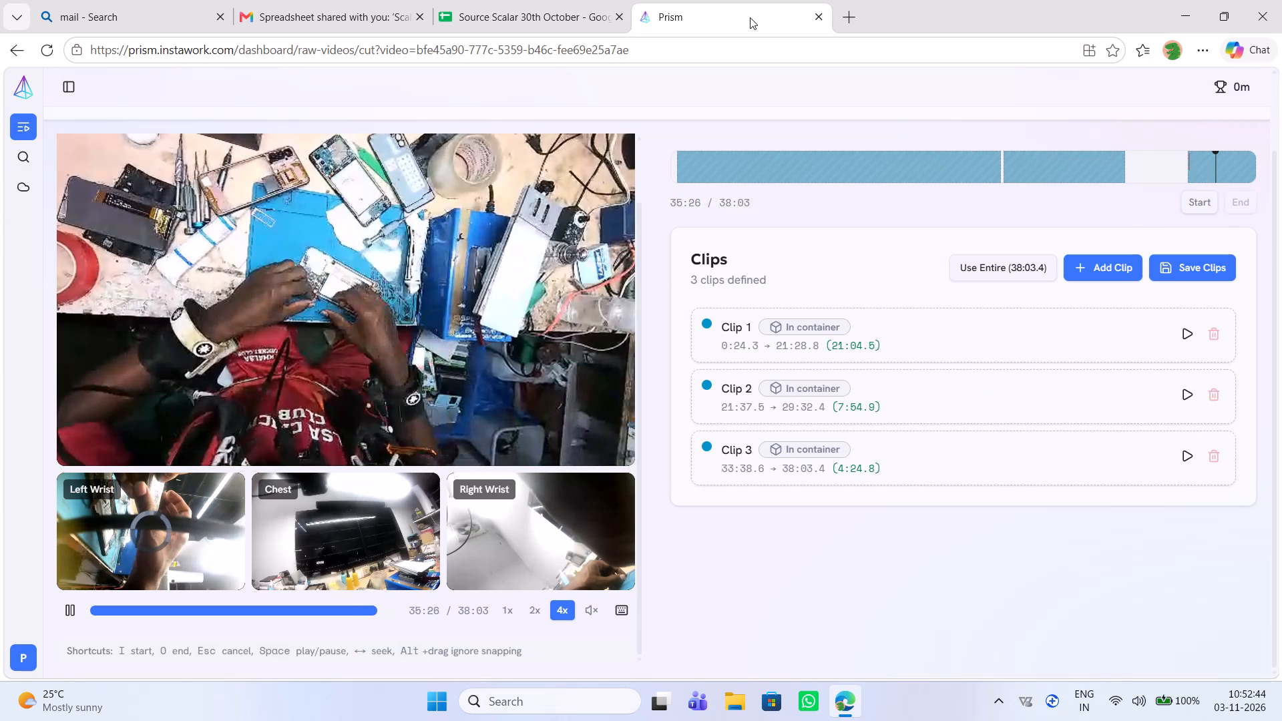
{"action": "left_click", "coordinate": [818, 18]}
Check the filtered reviewer's 11/3/2026 count and hours in Pivot Table 4, and return to the Industrial sheet.
{"action": "left_click", "coordinate": [669, 653]}
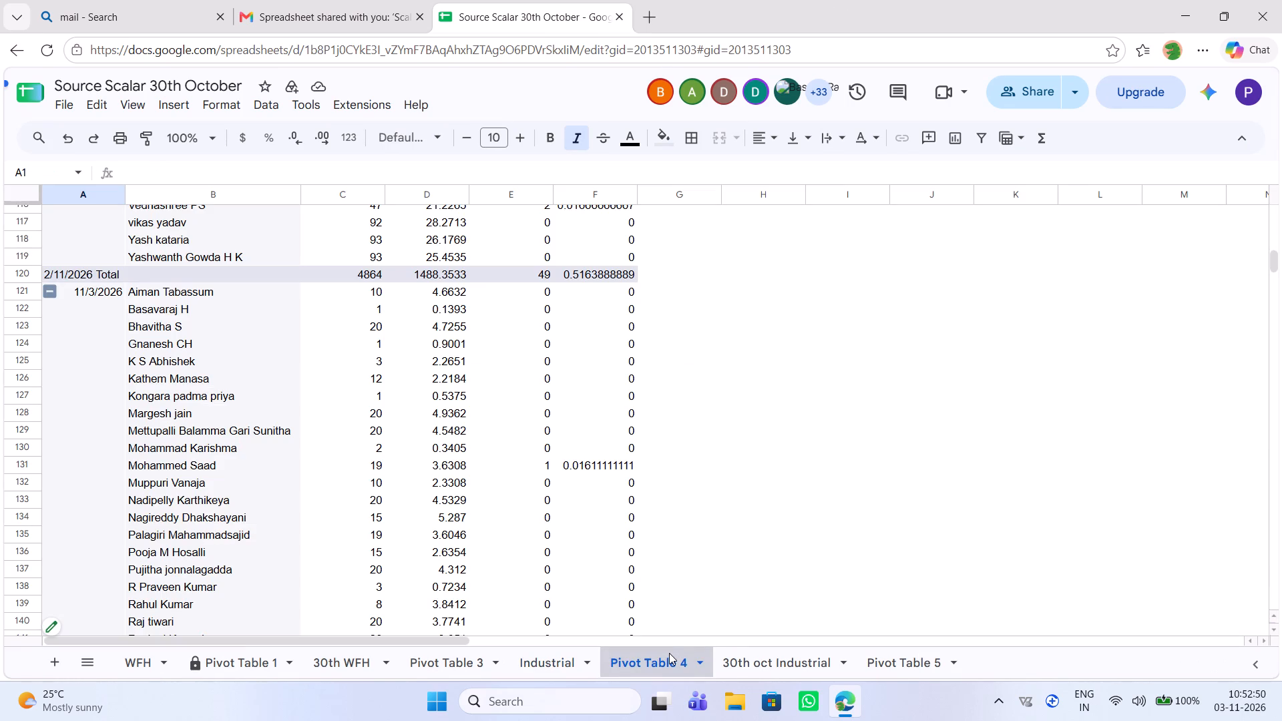
{"action": "left_click", "coordinate": [558, 656]}
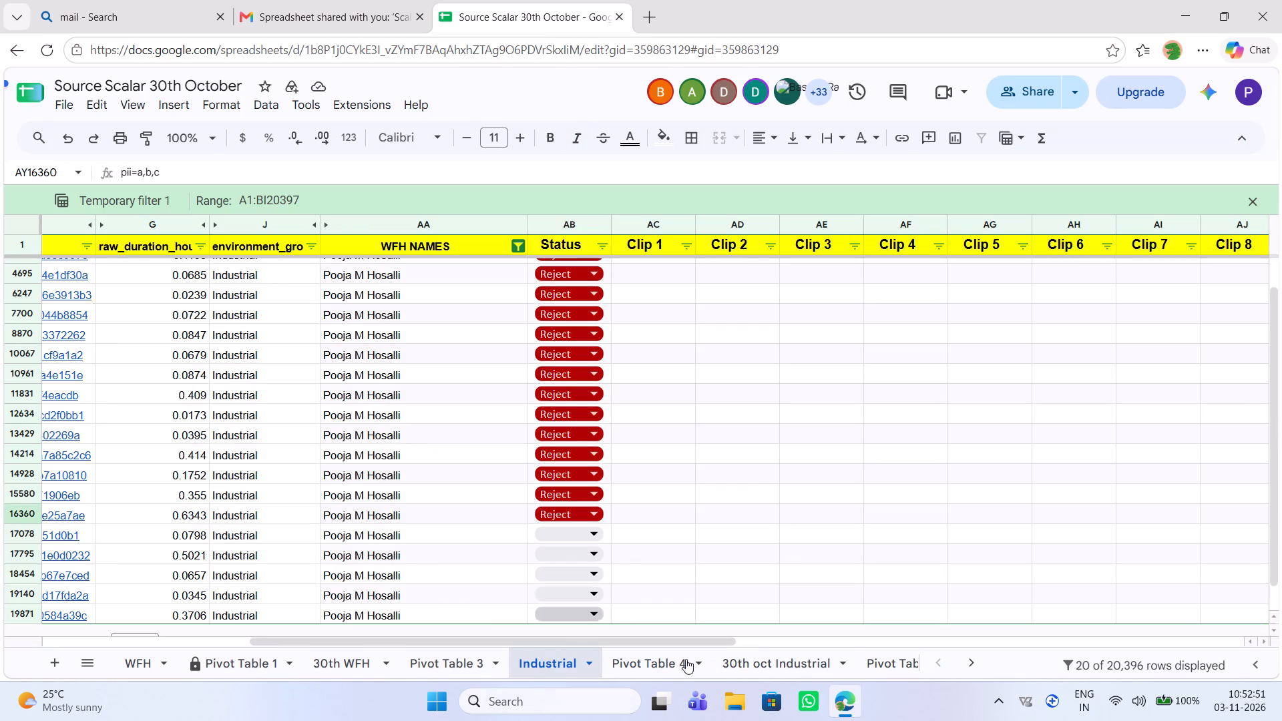
{"action": "left_click", "coordinate": [657, 656]}
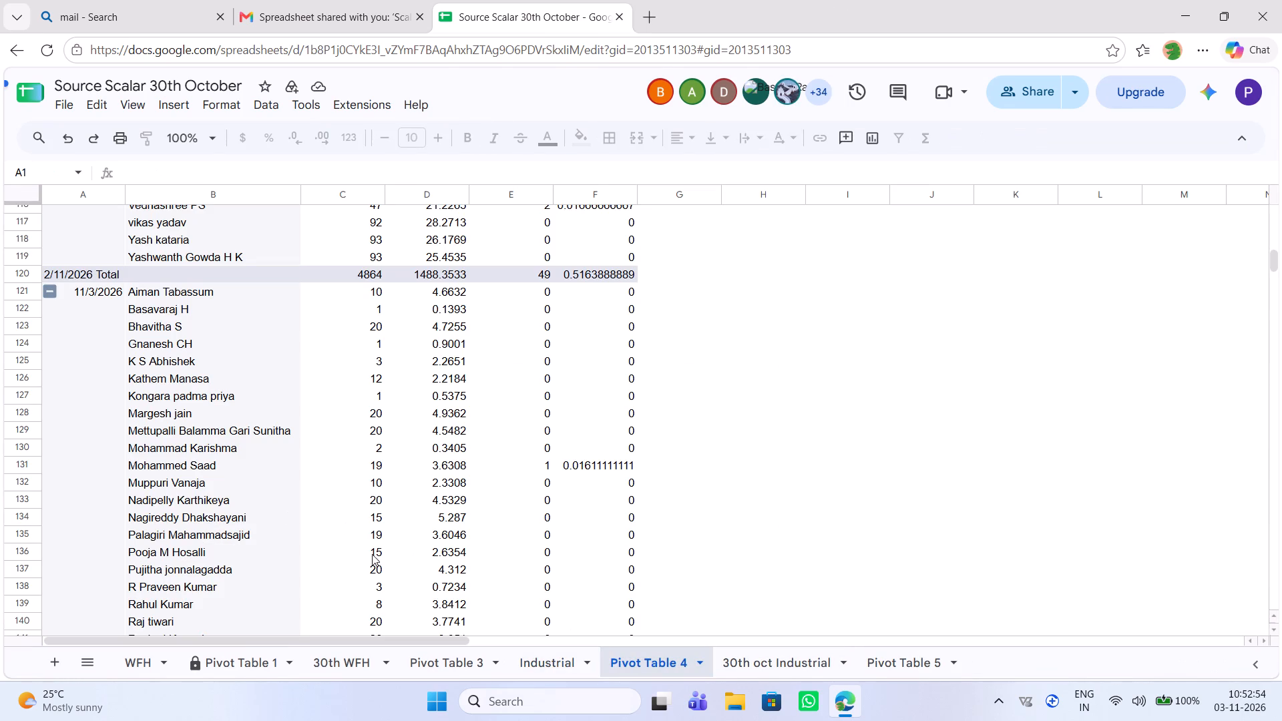
{"action": "left_click", "coordinate": [461, 551]}
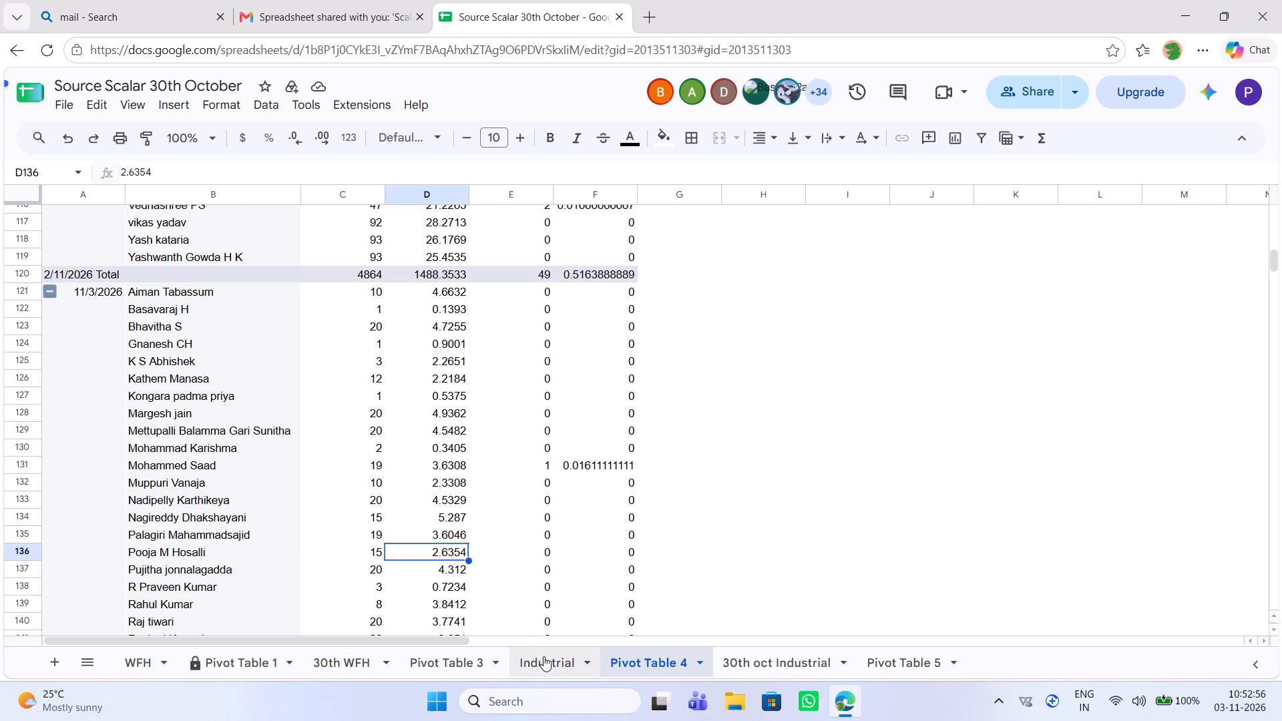
{"action": "left_click", "coordinate": [544, 658]}
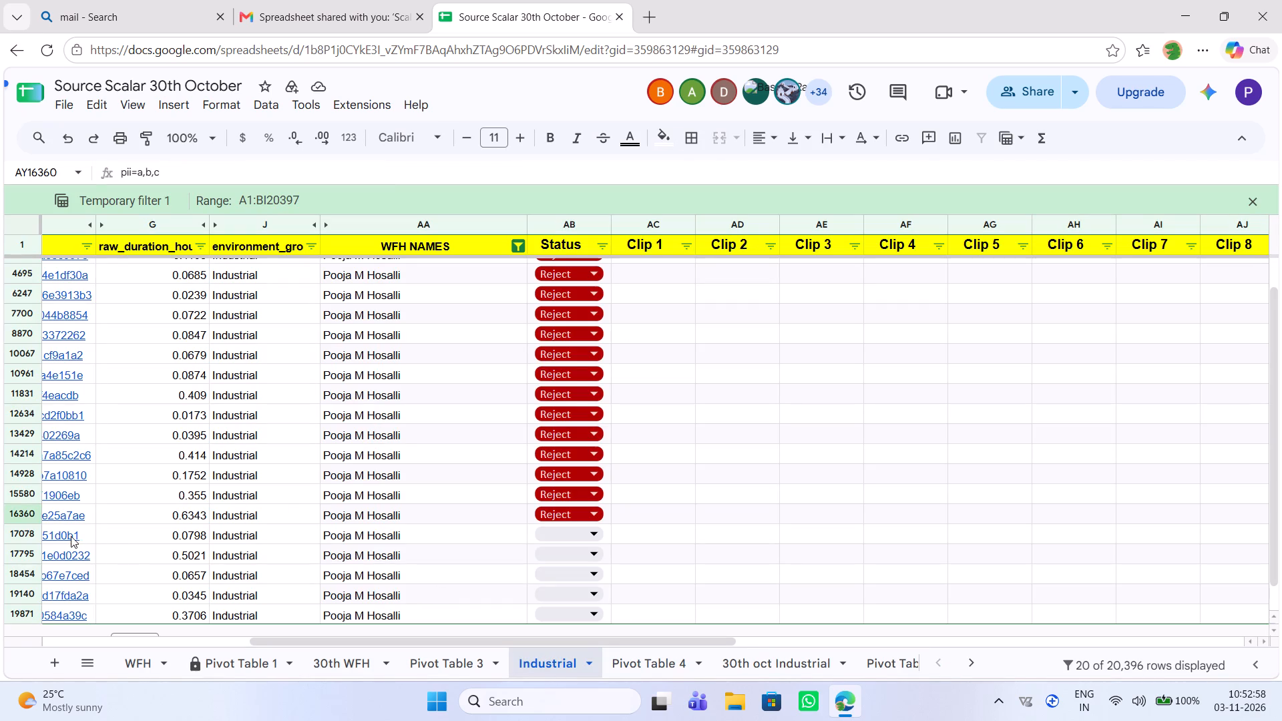
Open the raw video link of row 17078 in Prism.
{"action": "left_click", "coordinate": [71, 536]}
{"action": "left_click", "coordinate": [99, 557]}
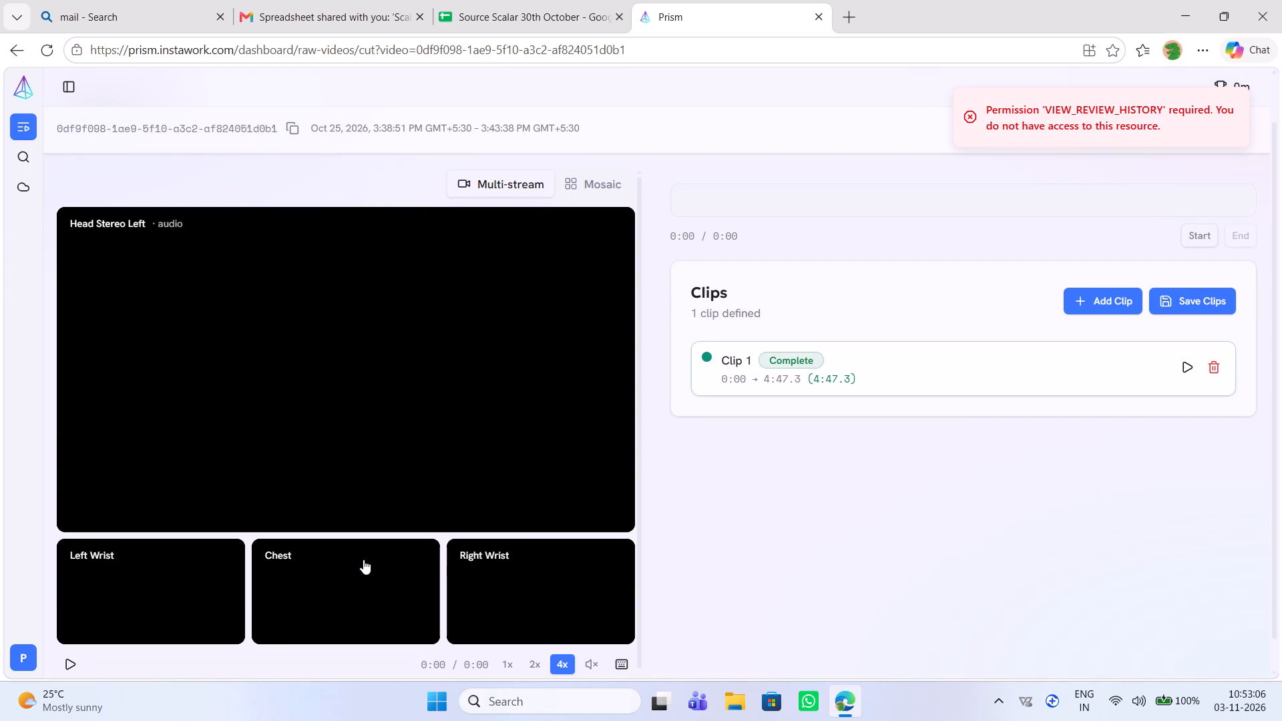
Examine row 17078's raw footage from the start, from about 2:33 and from about 3:41.
{"action": "scroll", "coordinate": [363, 559], "scroll_direction": "down", "scroll_amount": 3}
{"action": "left_click", "coordinate": [363, 559]}
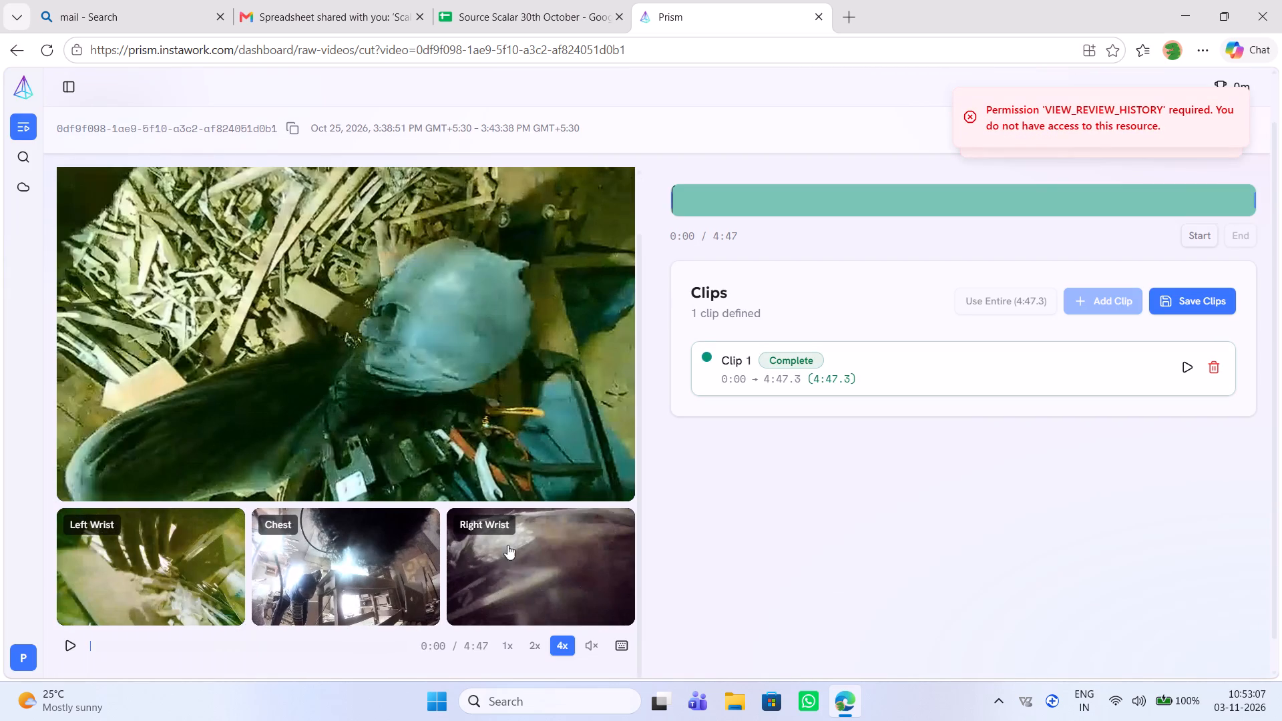
{"action": "left_click", "coordinate": [560, 545]}
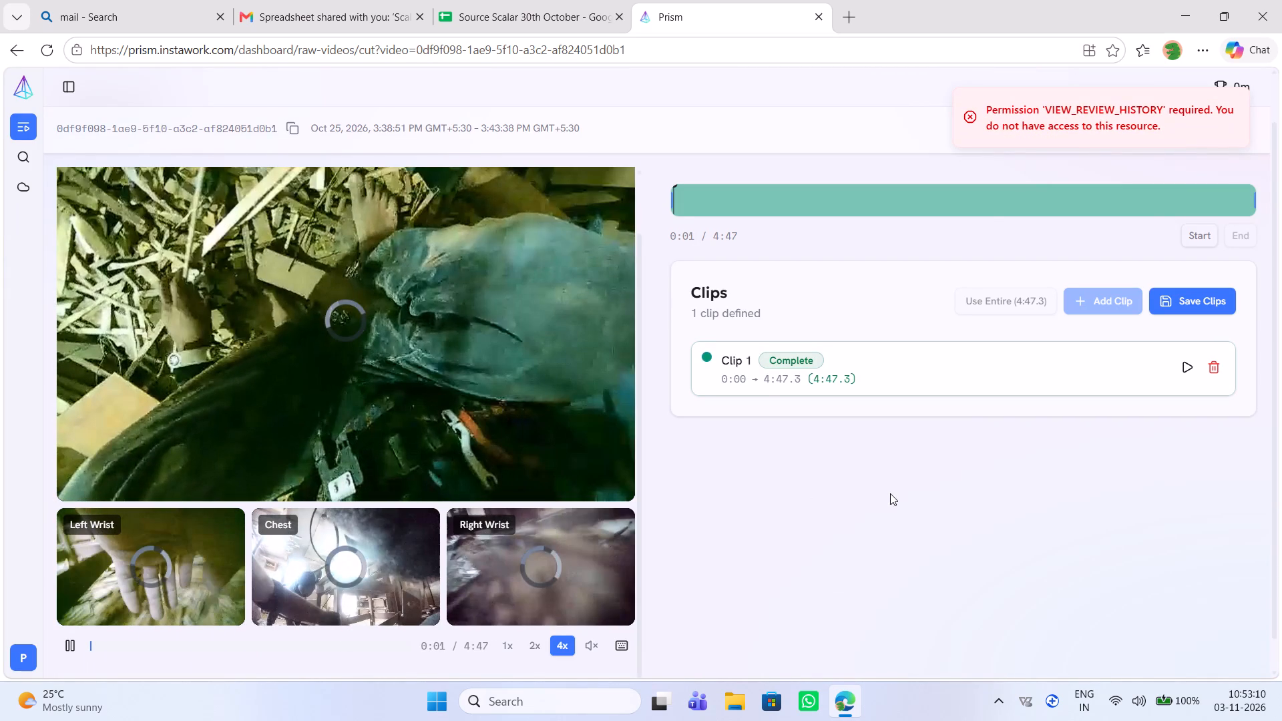
{"action": "left_click", "coordinate": [984, 208]}
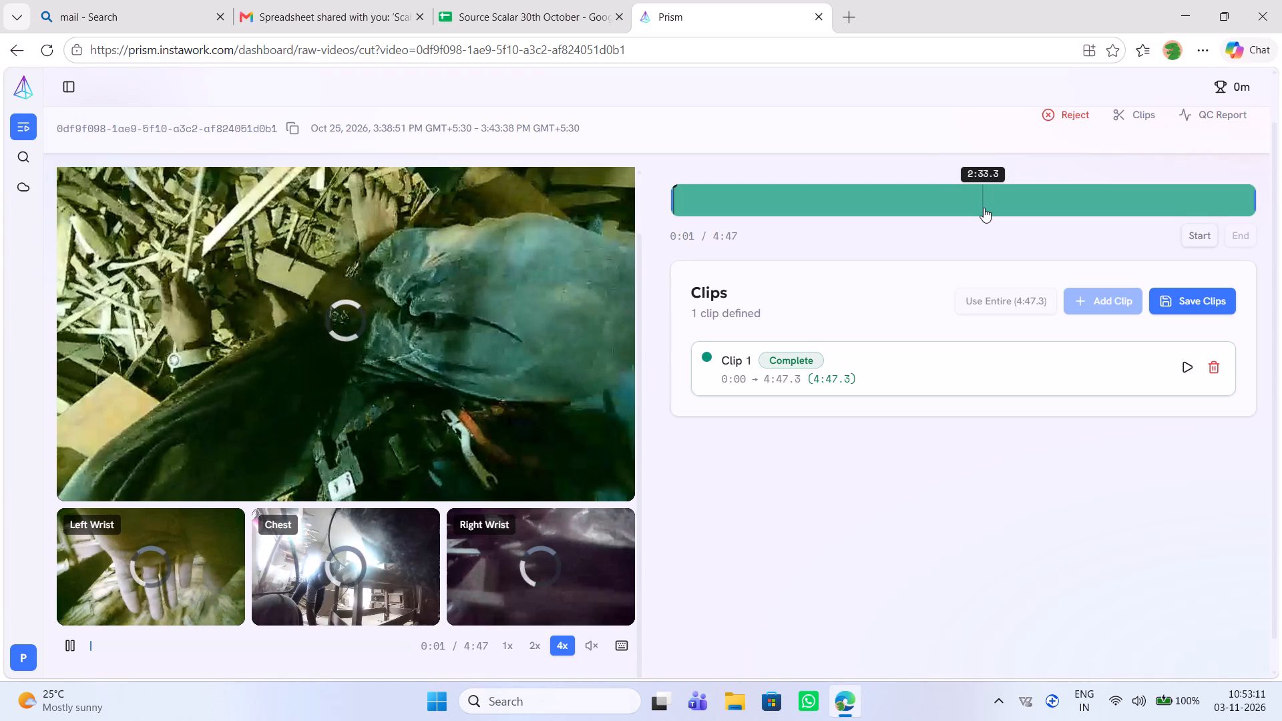
{"action": "left_click", "coordinate": [817, 139]}
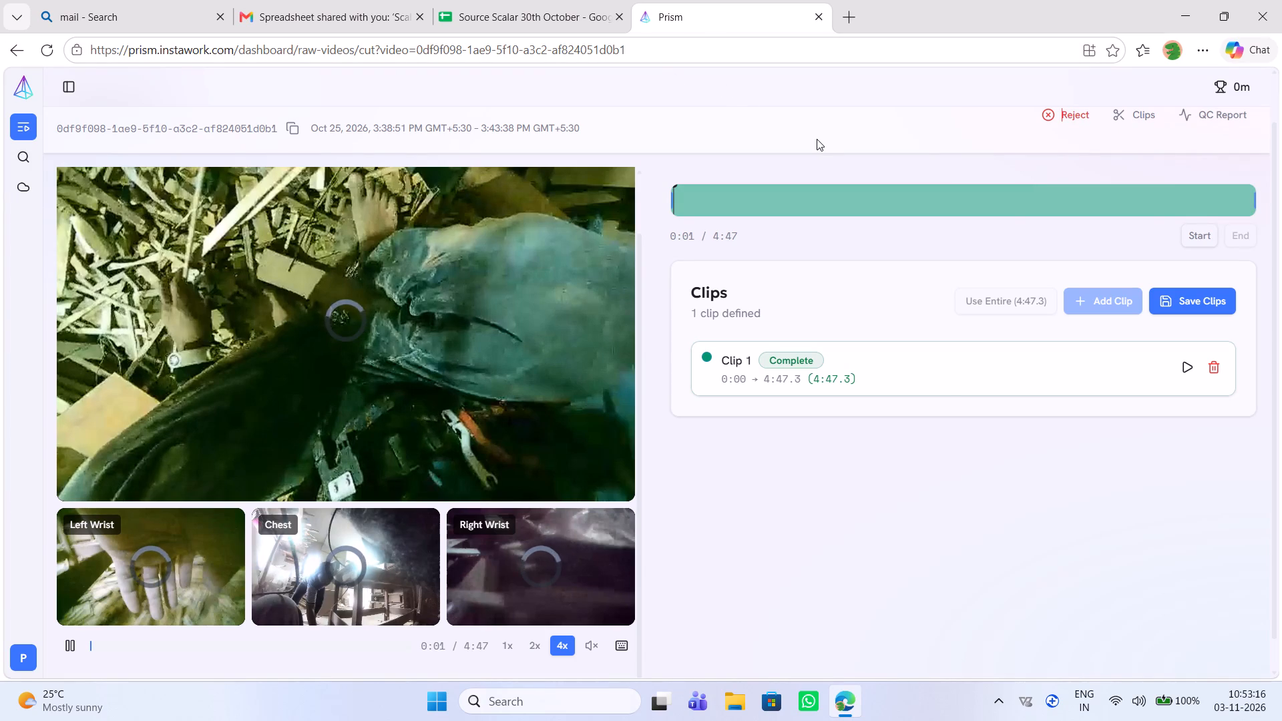
{"action": "left_click", "coordinate": [947, 492]}
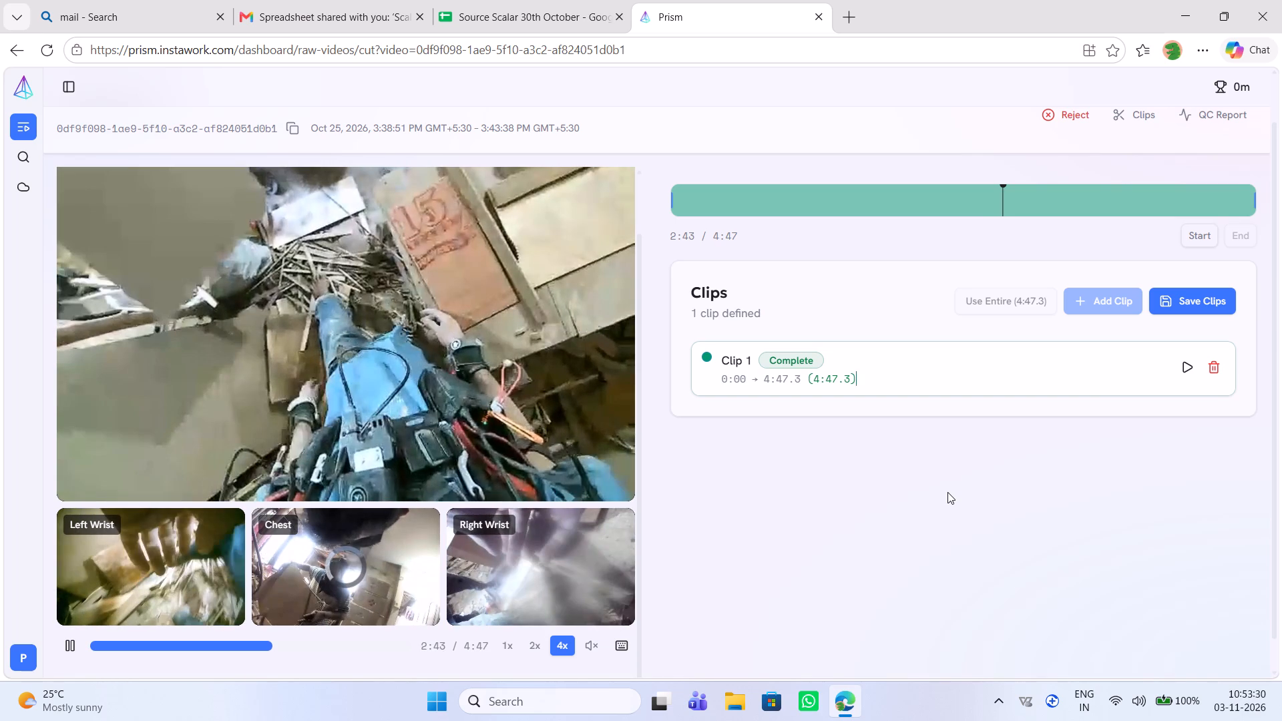
{"action": "left_click", "coordinate": [1122, 202]}
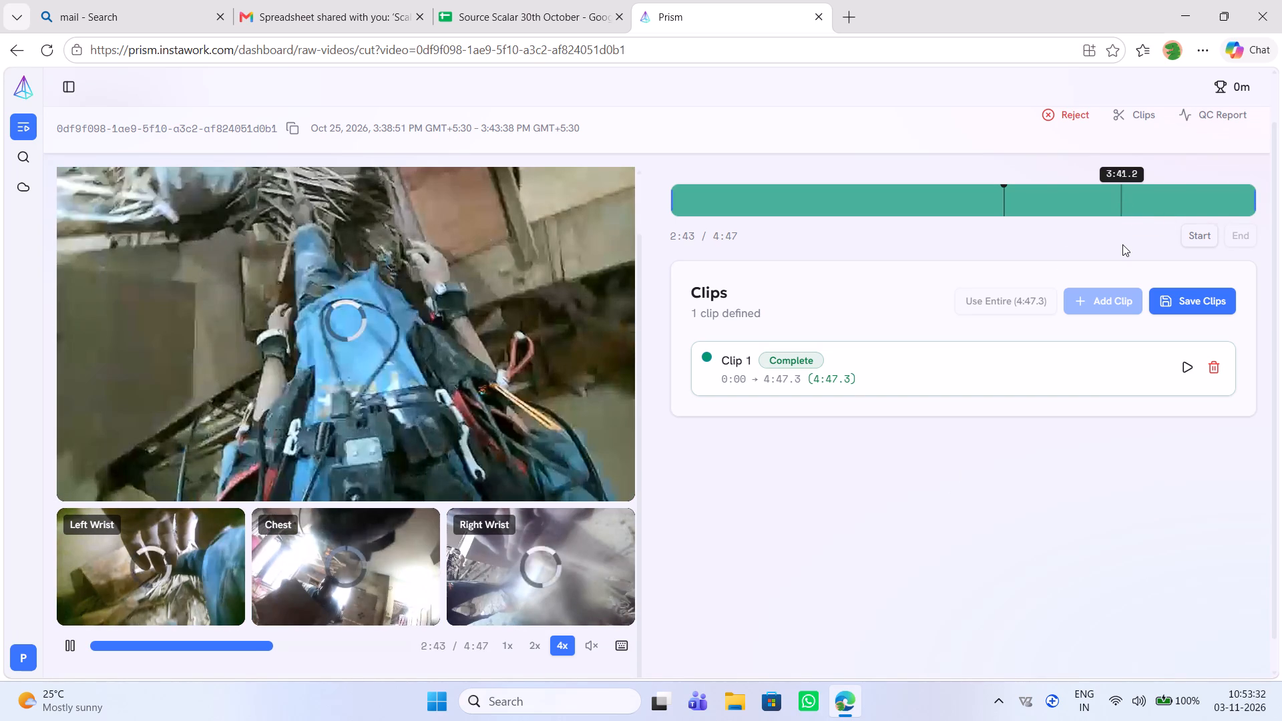
{"action": "left_click", "coordinate": [1122, 246]}
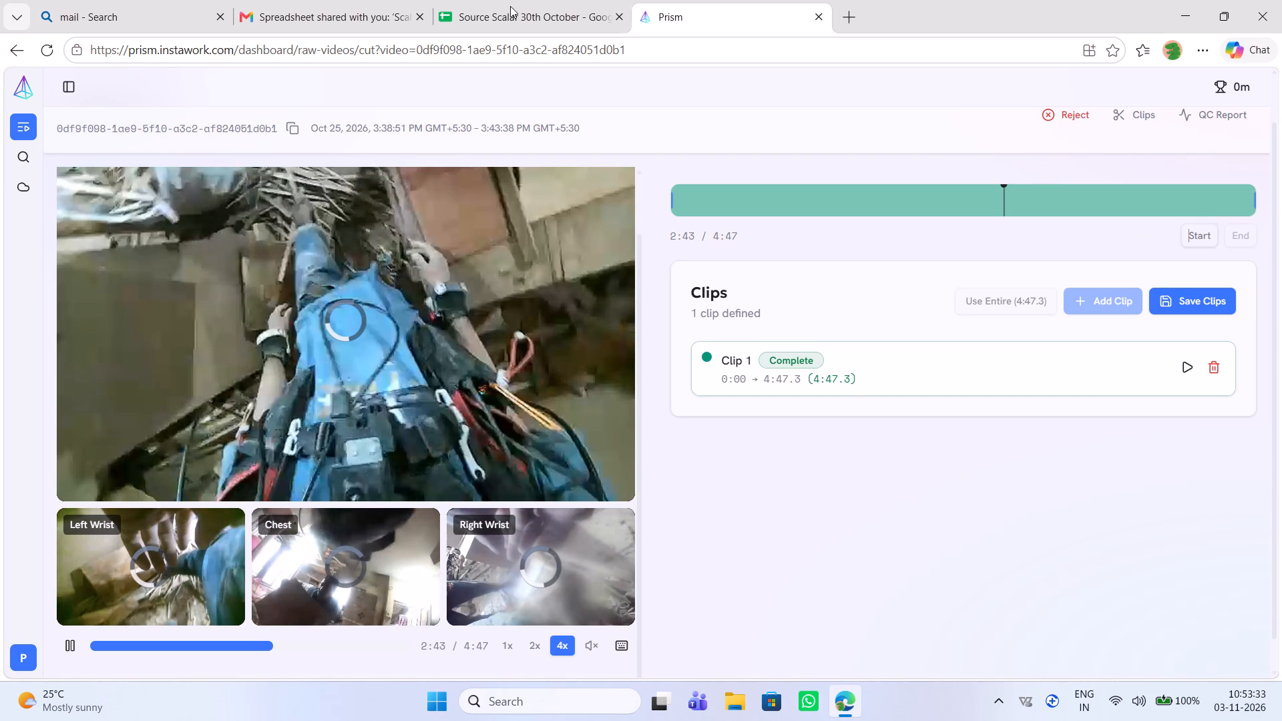
Set the Status of row 17078 in the Industrial sheet to Reject.
{"action": "left_click", "coordinate": [518, 17]}
{"action": "left_click", "coordinate": [590, 532]}
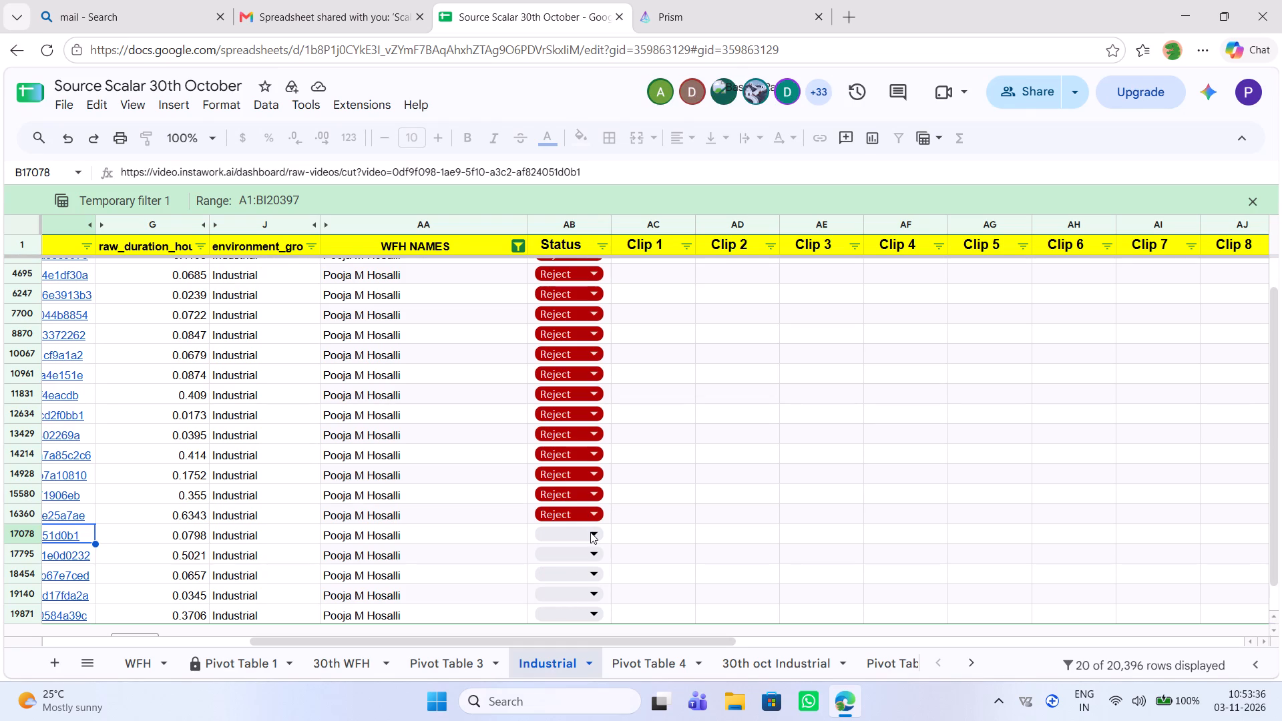
{"action": "left_click", "coordinate": [627, 515]}
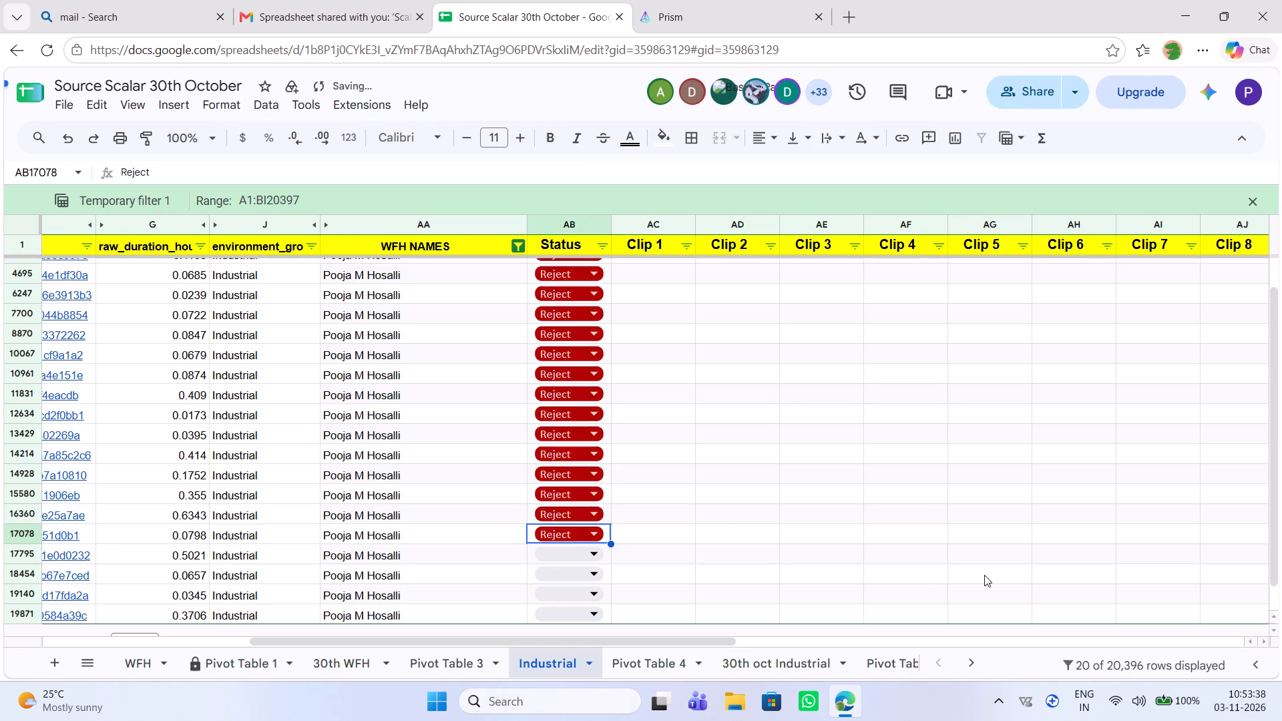
Set the Segment of row 17078 in the Industrial sheet to Hands out of frame.
{"action": "scroll", "coordinate": [984, 575], "scroll_direction": "left", "scroll_amount": 6}
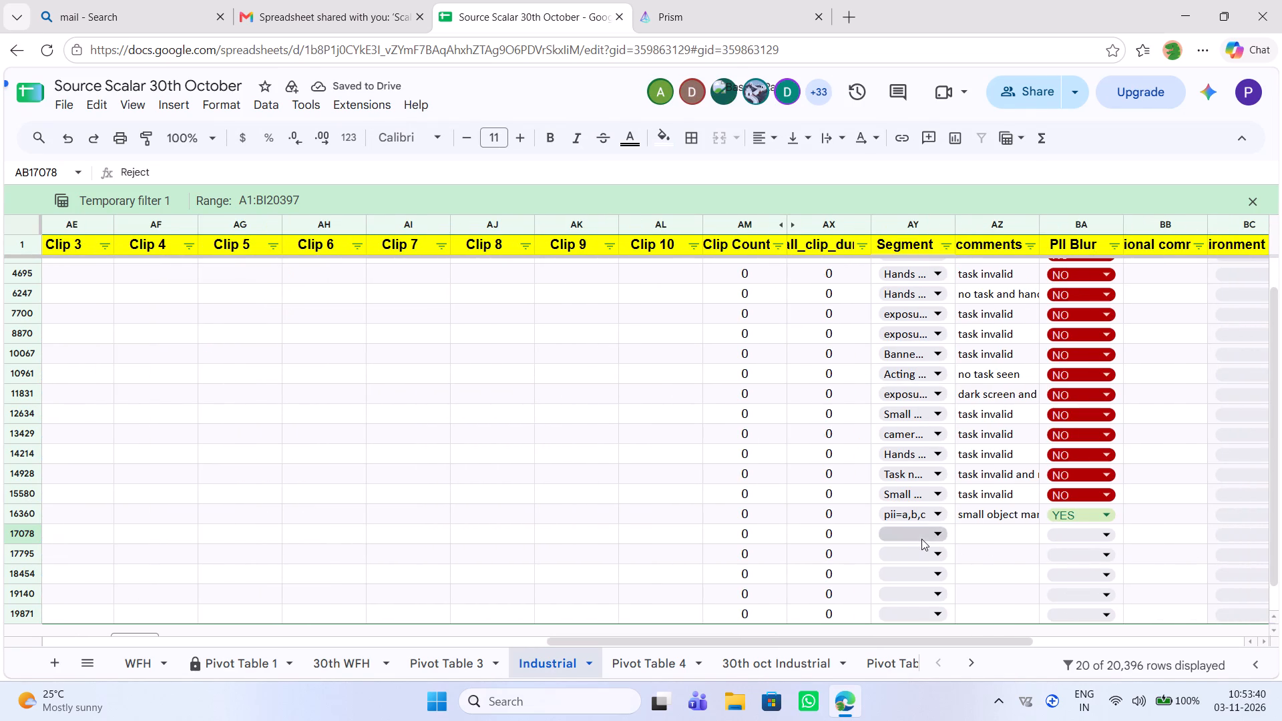
{"action": "left_click", "coordinate": [921, 539]}
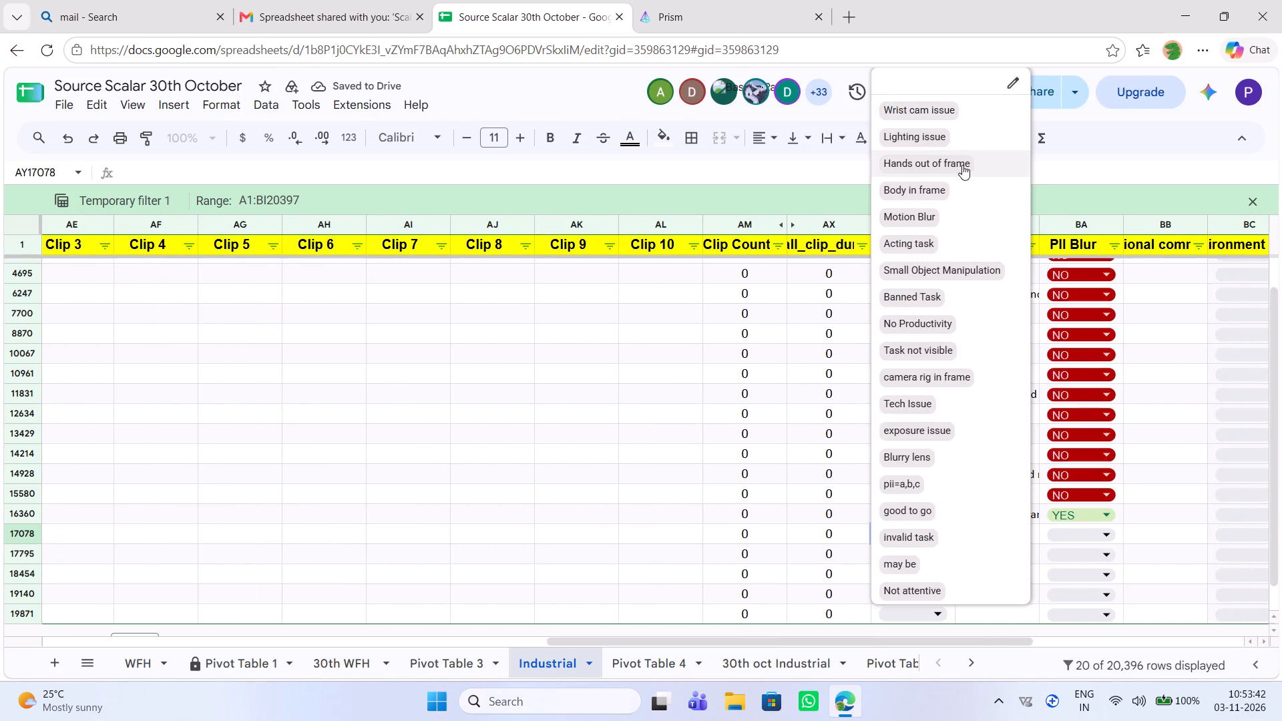
{"action": "left_click", "coordinate": [962, 165]}
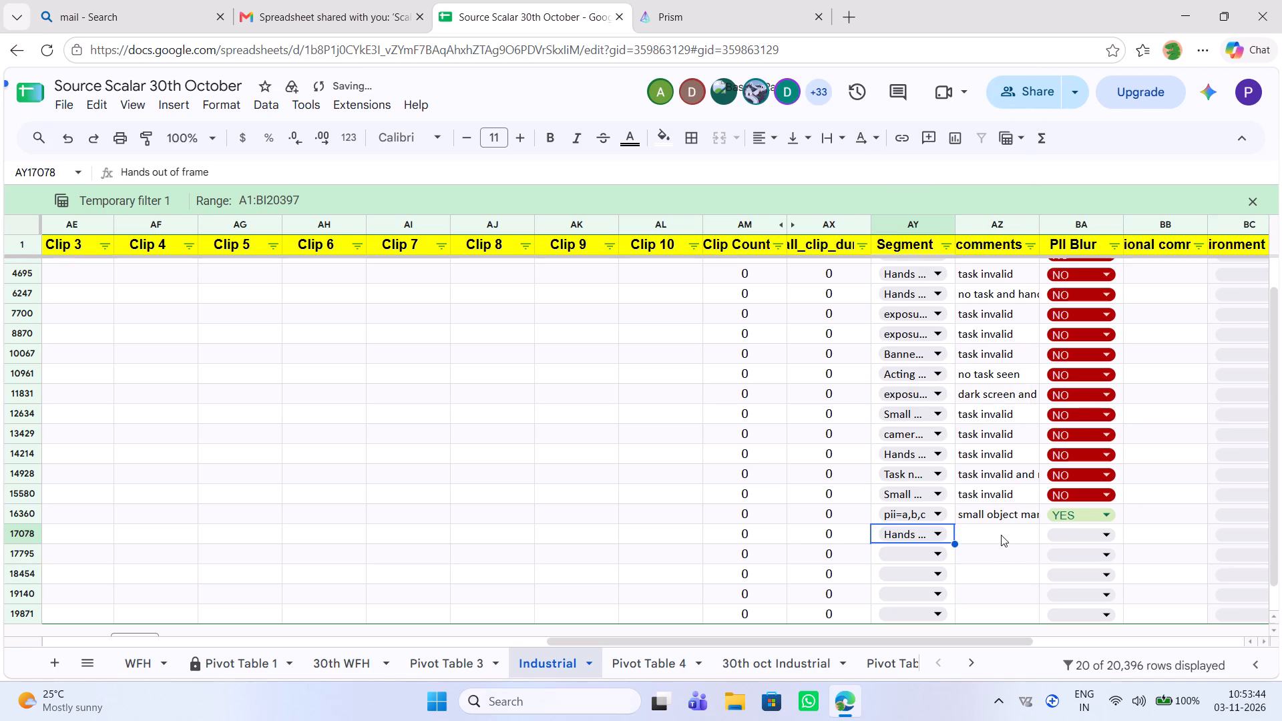
Enter the comment "blurry lens" for row 17078 and set its PII Blur to NO.
{"action": "left_click", "coordinate": [1001, 535]}
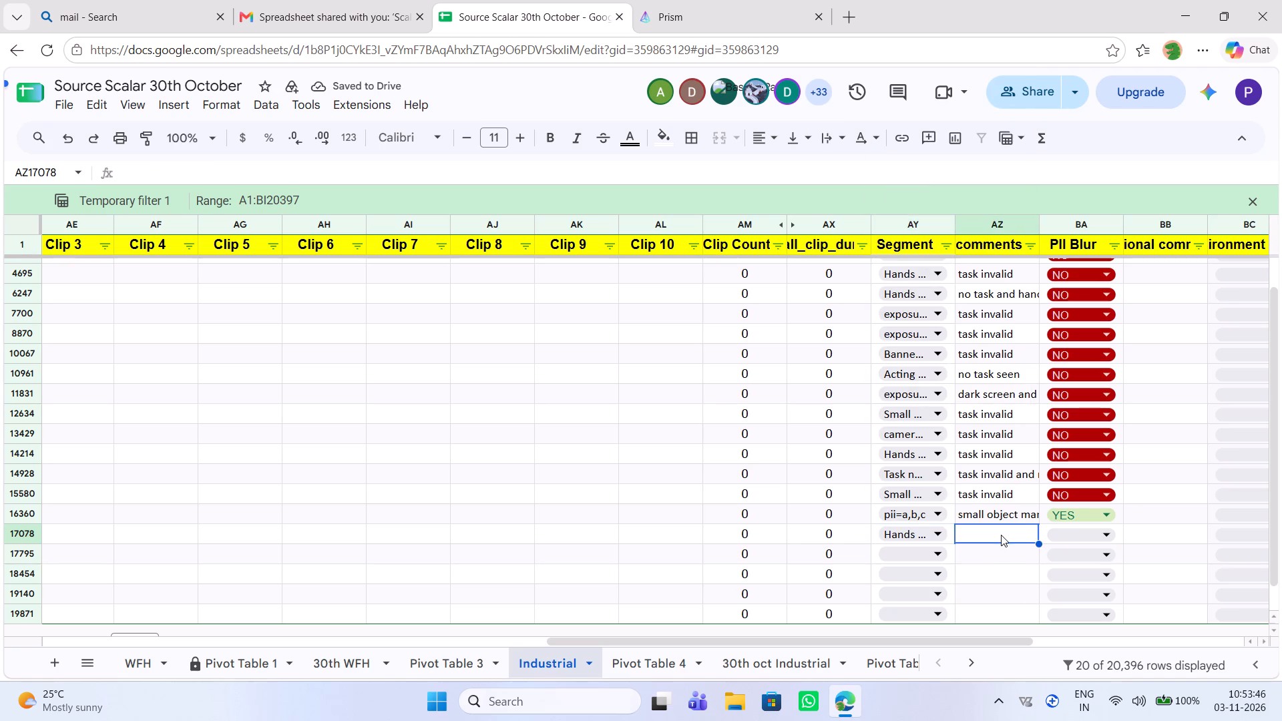
{"action": "key", "text": "b"}
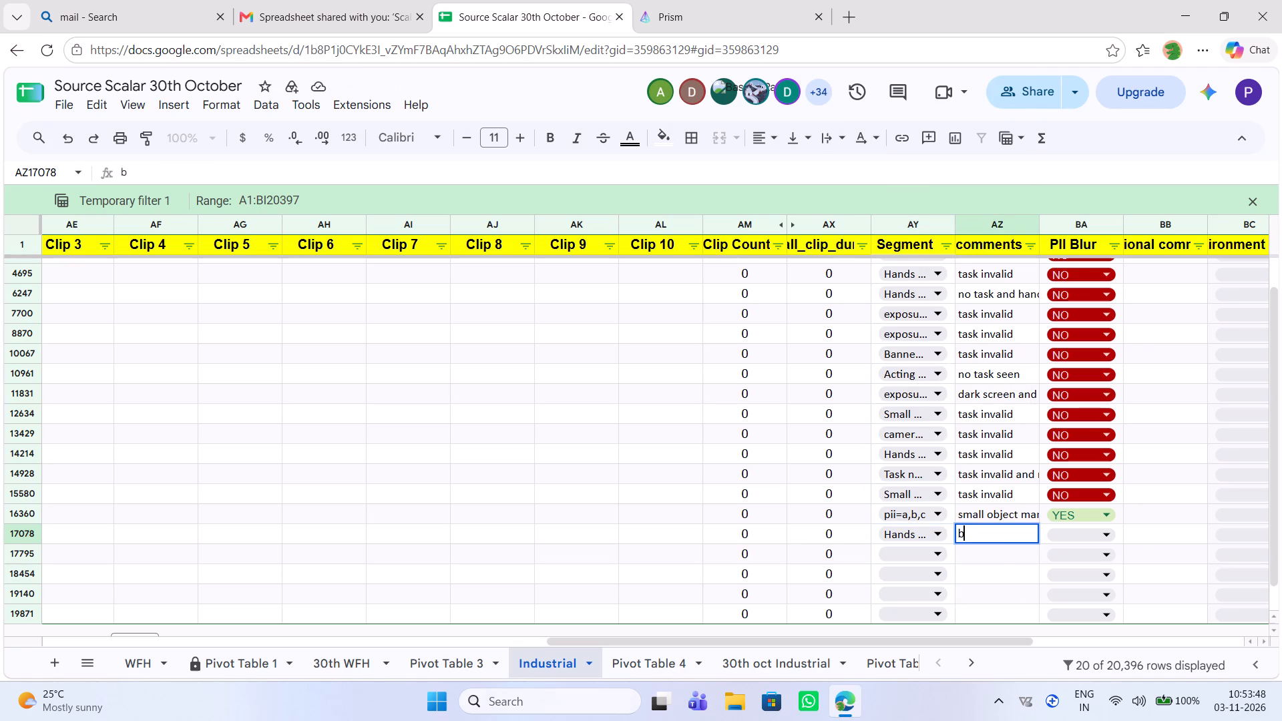
{"action": "type", "text": "lurry l"}
{"action": "type", "text": "ens"}
{"action": "left_click", "coordinate": [1008, 550]}
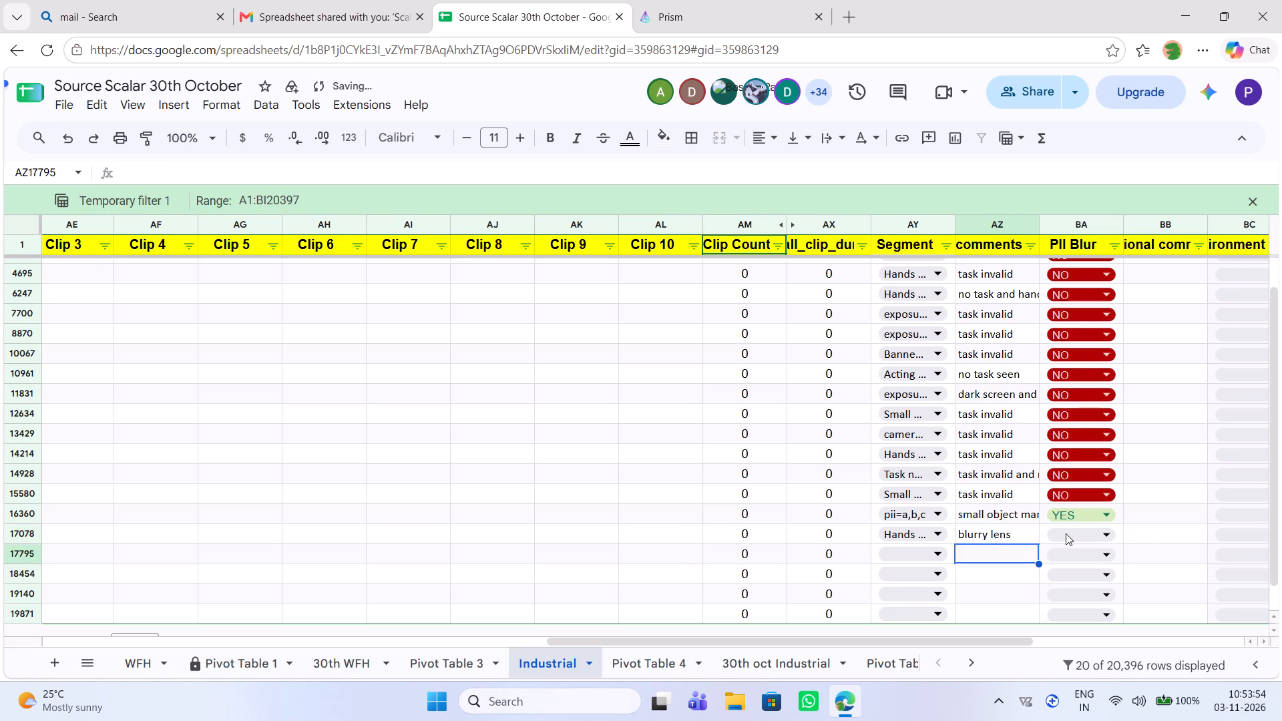
{"action": "left_click", "coordinate": [1067, 531]}
{"action": "left_click", "coordinate": [1072, 507]}
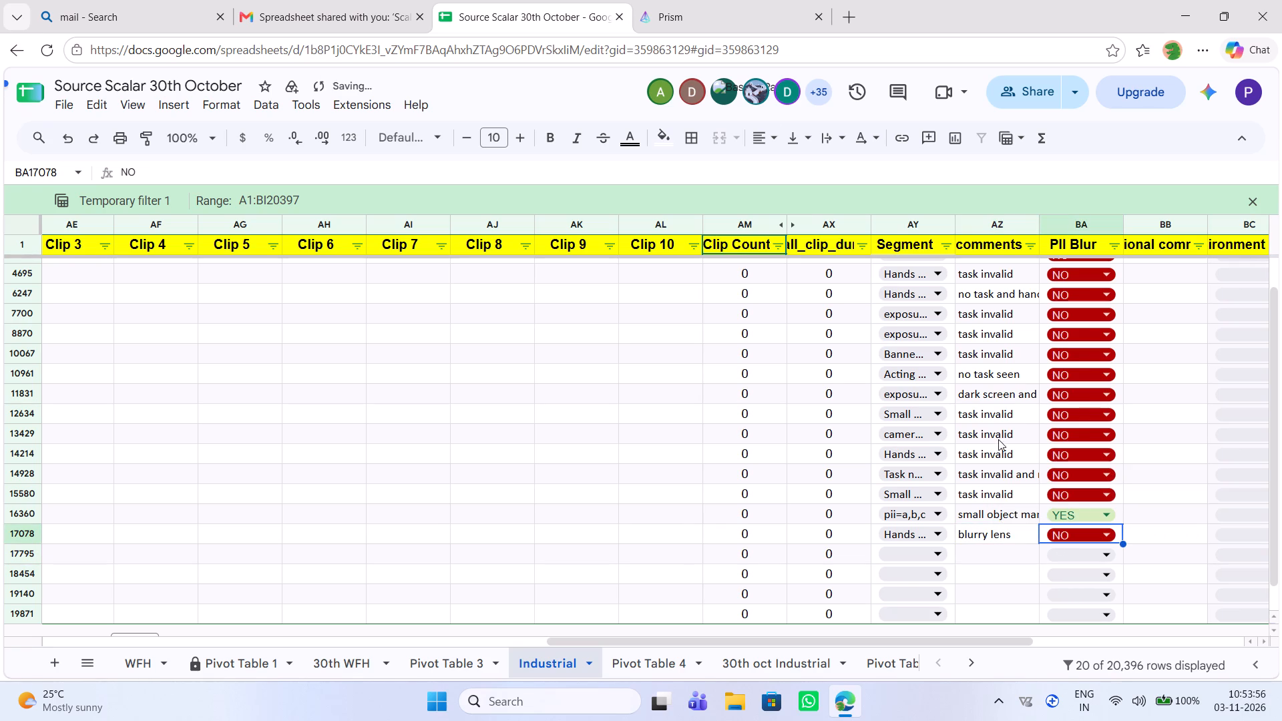
Close the reviewed video and open the raw video link of row 17795 in Prism.
{"action": "left_click", "coordinate": [708, 16]}
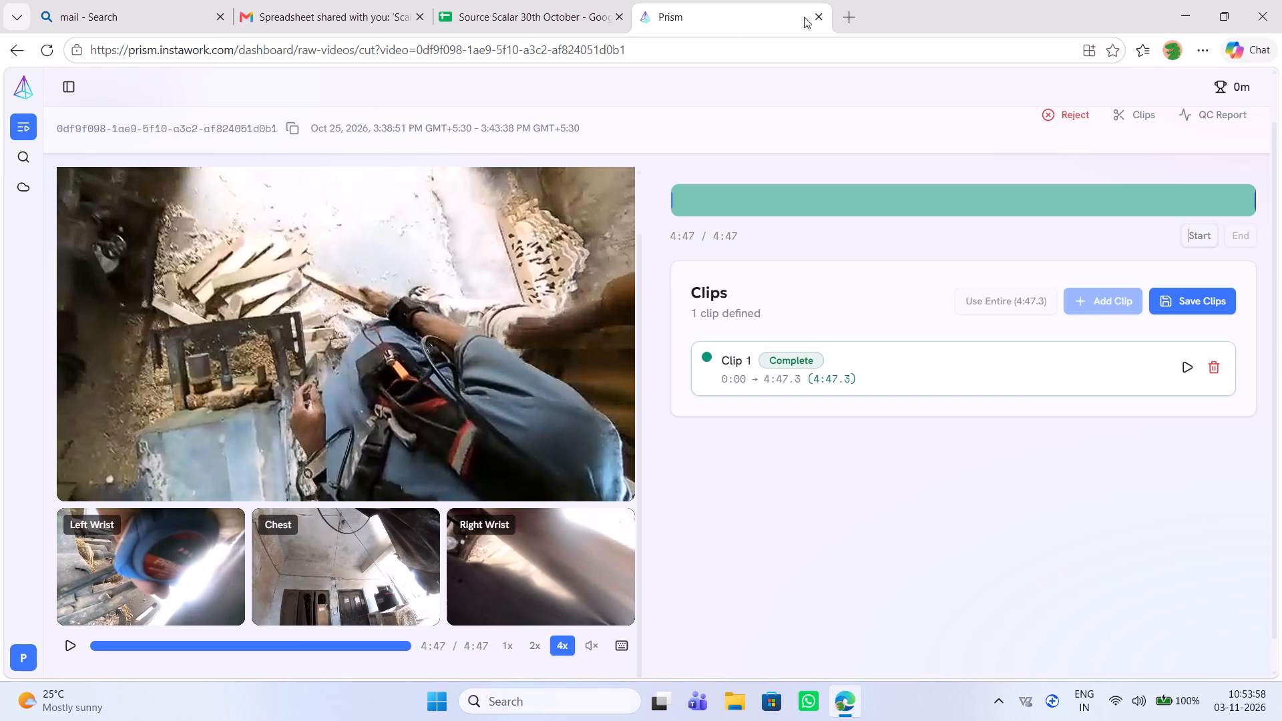
{"action": "left_click", "coordinate": [815, 15]}
{"action": "scroll", "coordinate": [449, 431], "scroll_direction": "right", "scroll_amount": 3}
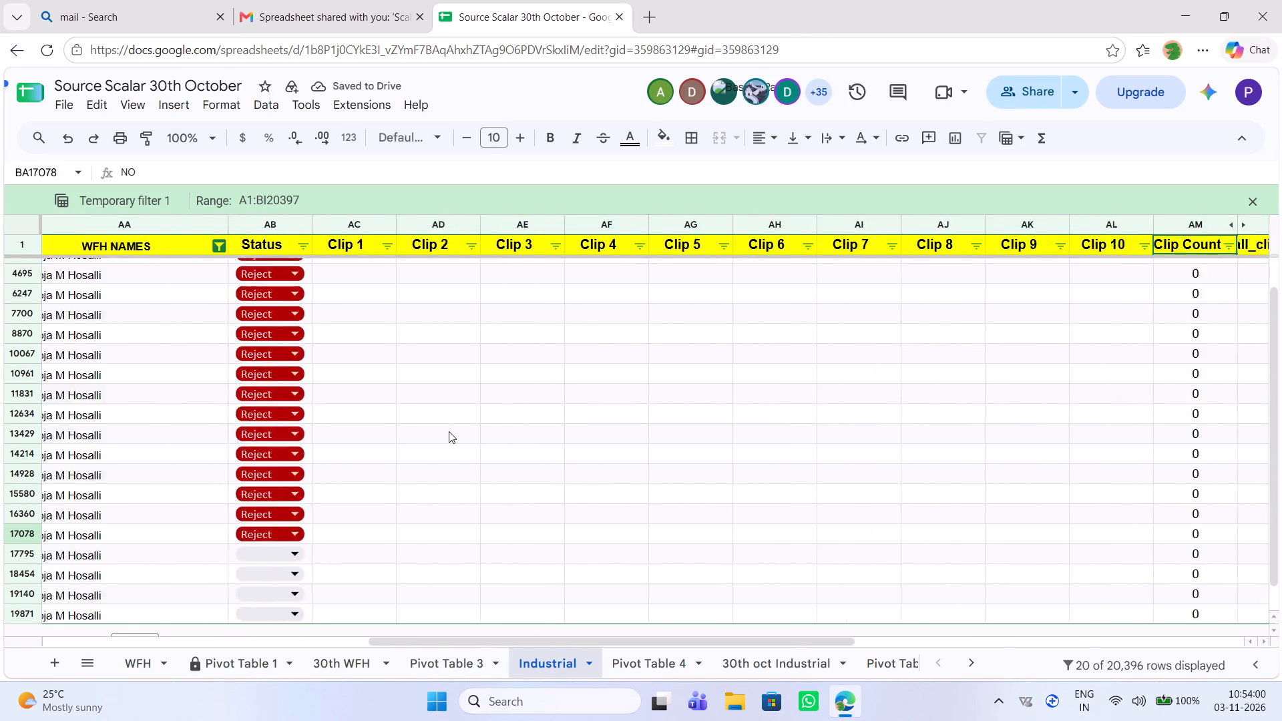
{"action": "scroll", "coordinate": [449, 431], "scroll_direction": "right", "scroll_amount": 3}
{"action": "left_click", "coordinate": [85, 555]}
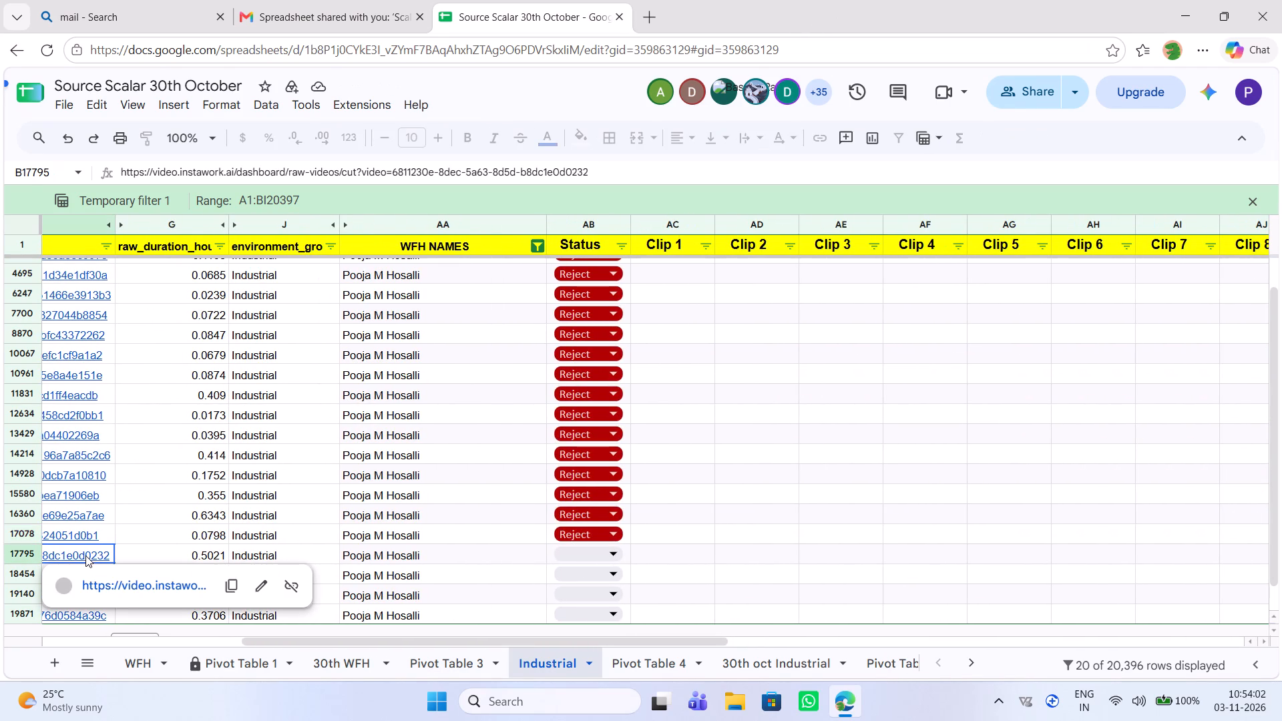
{"action": "left_click", "coordinate": [138, 584]}
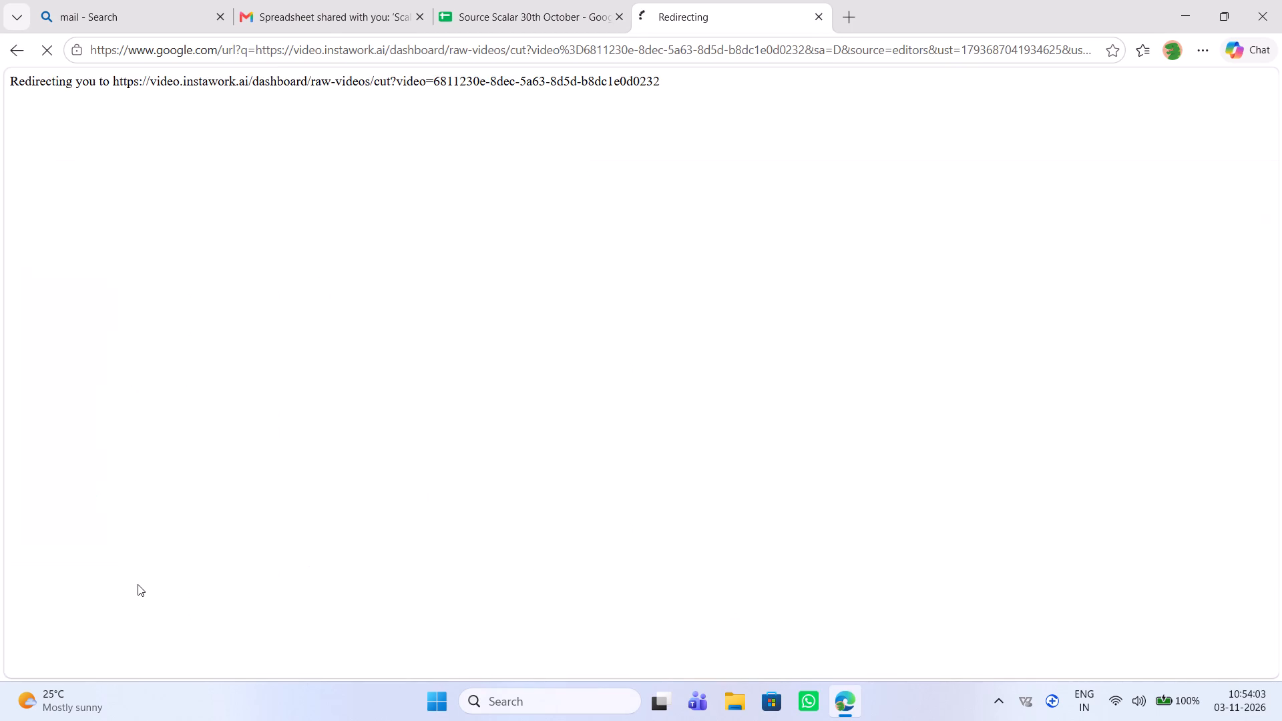
Examine row 17795's raw footage from the start and from about 16:29.
{"action": "left_click", "coordinate": [561, 476]}
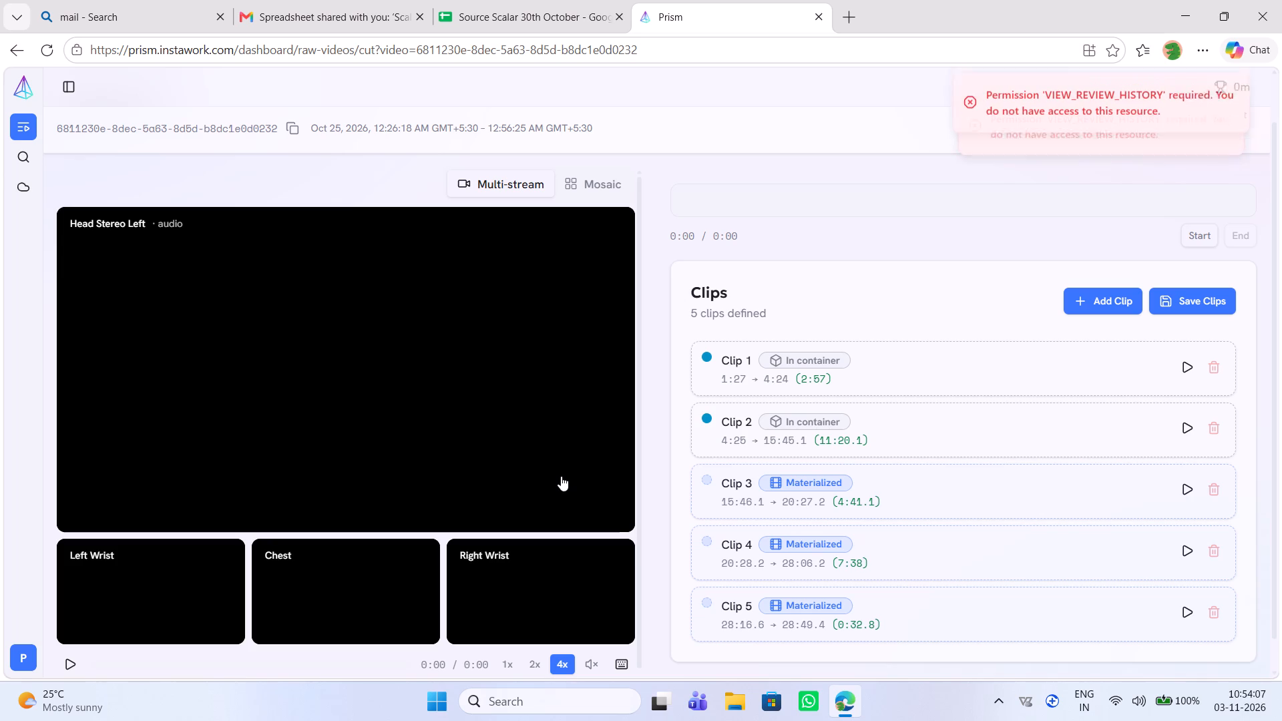
{"action": "left_click", "coordinate": [561, 476]}
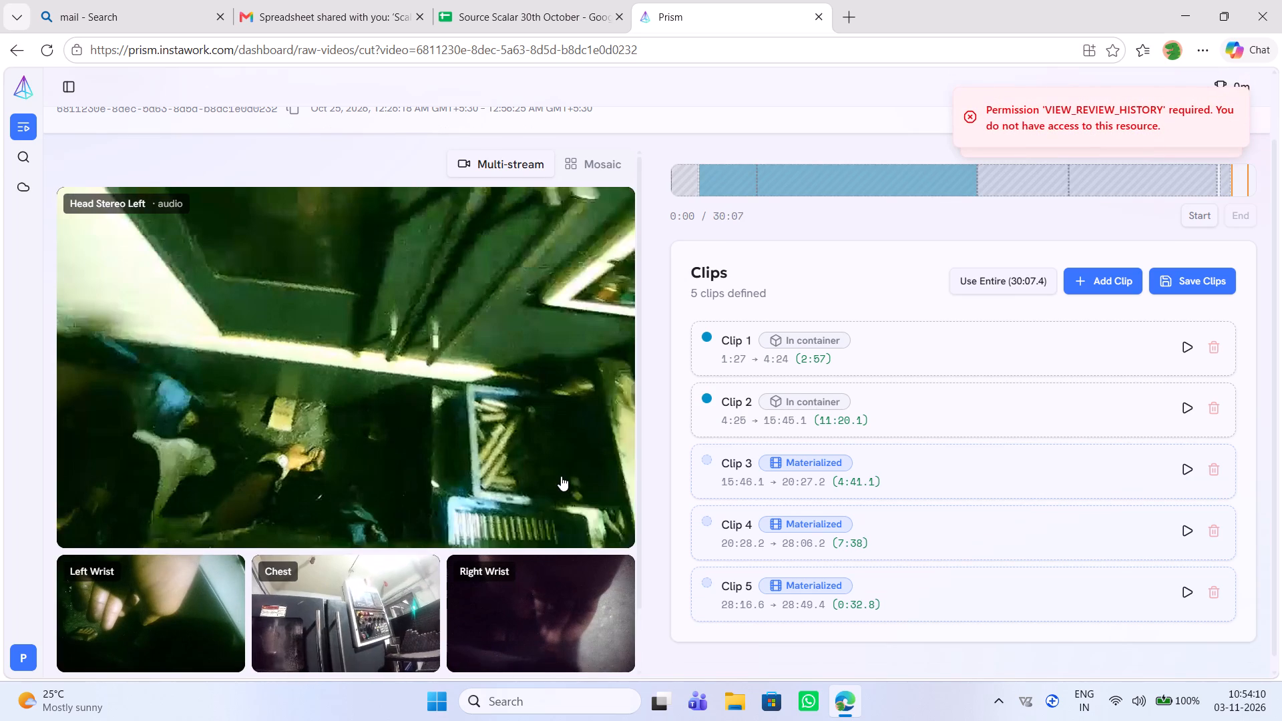
{"action": "left_click", "coordinate": [561, 476]}
{"action": "scroll", "coordinate": [563, 457], "scroll_direction": "down", "scroll_amount": 3}
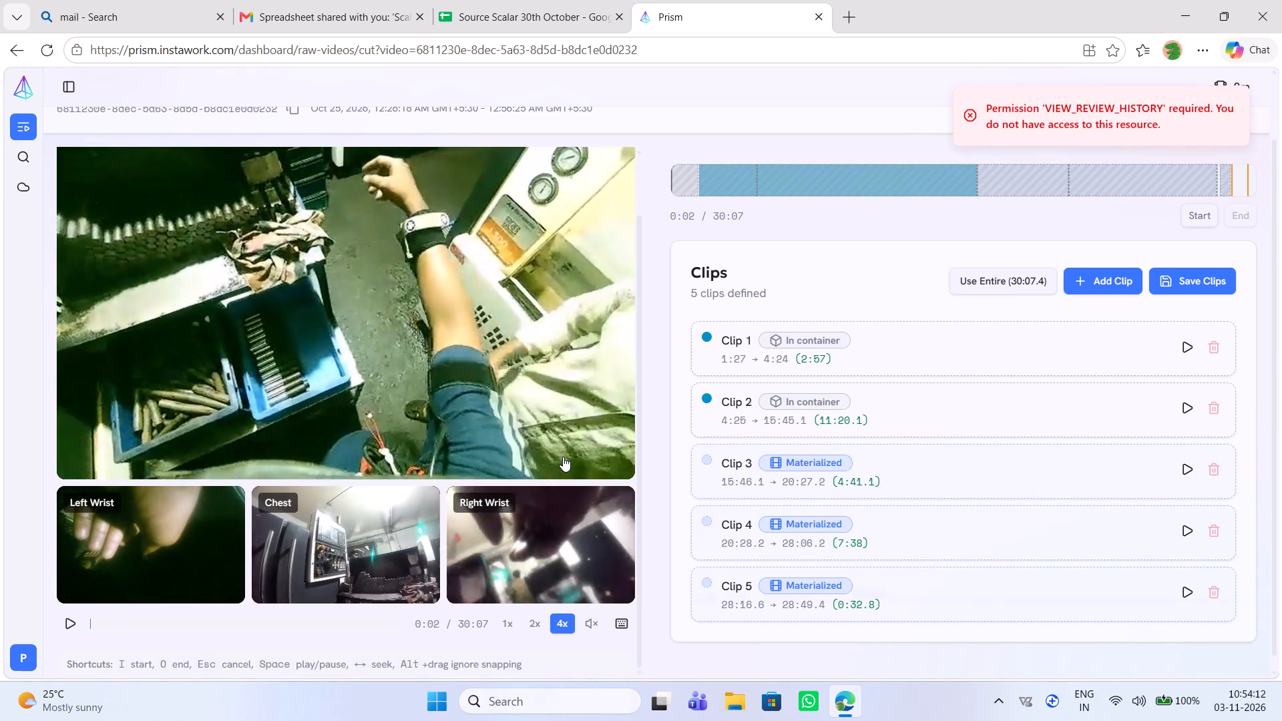
{"action": "left_click", "coordinate": [989, 182]}
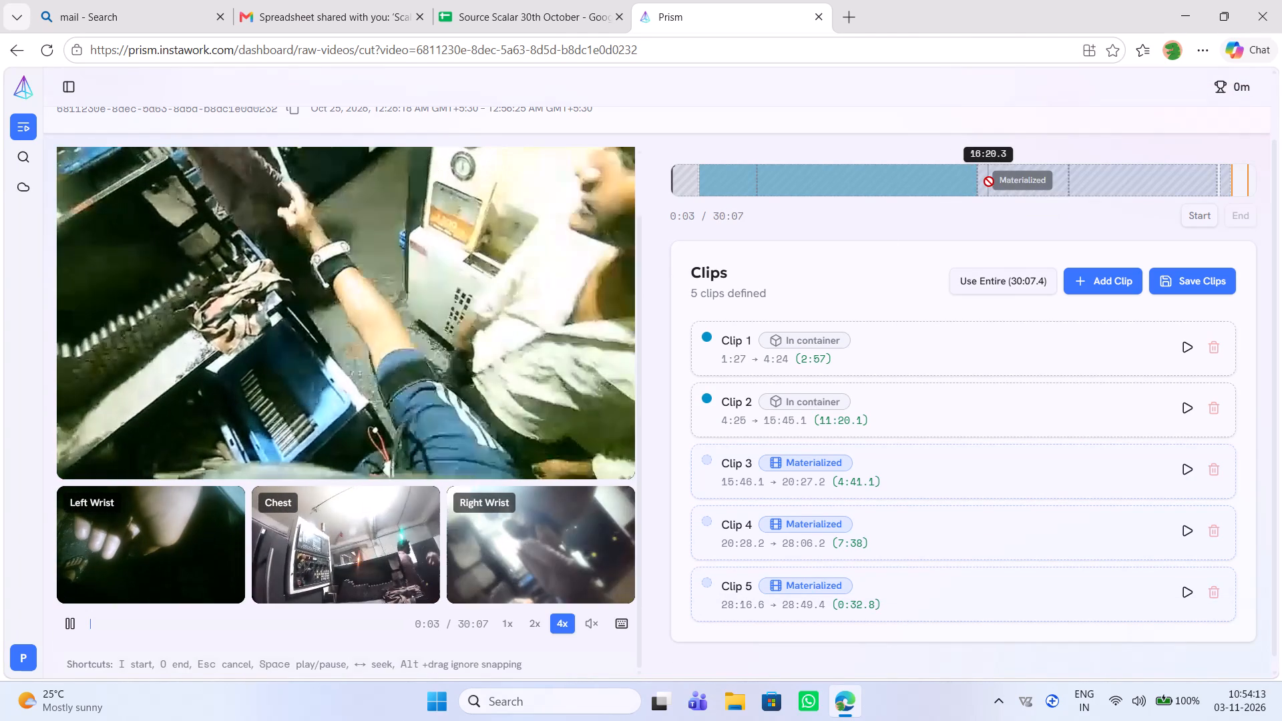
{"action": "left_click", "coordinate": [1031, 218]}
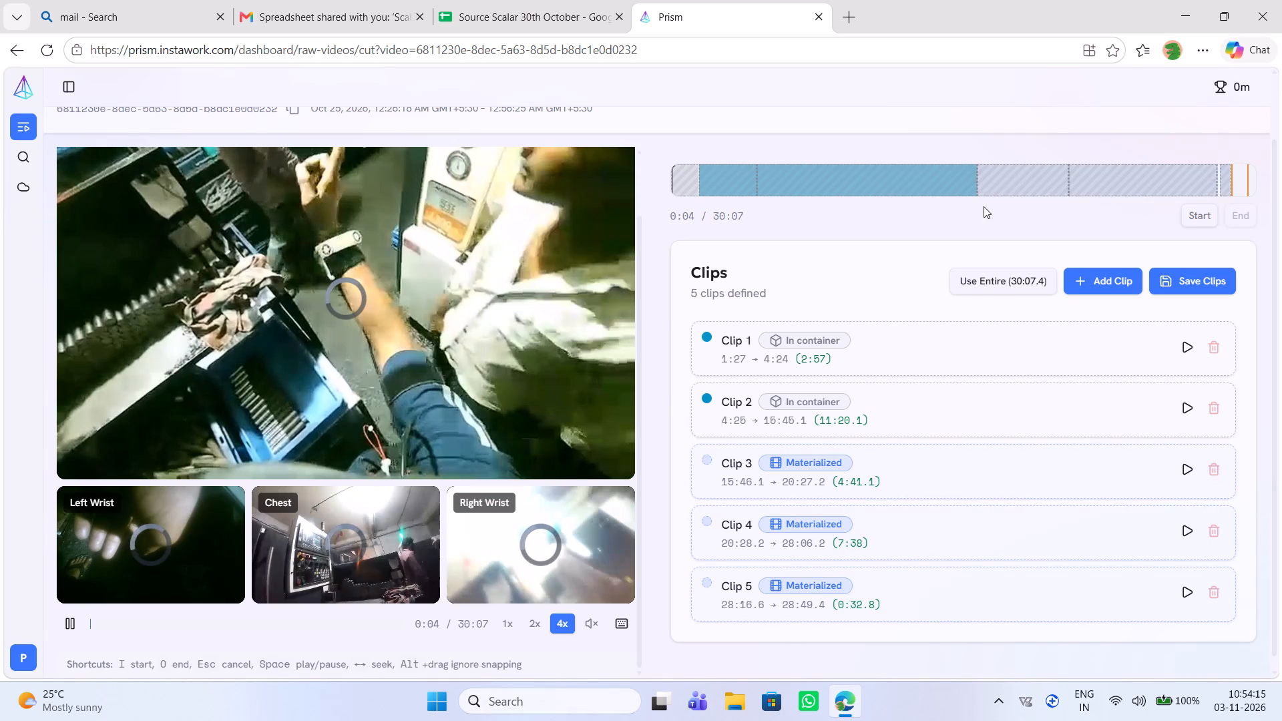
Set row 17795's Status to Reject and its Segment to Blurry lens in the Industrial sheet.
{"action": "left_click", "coordinate": [595, 18]}
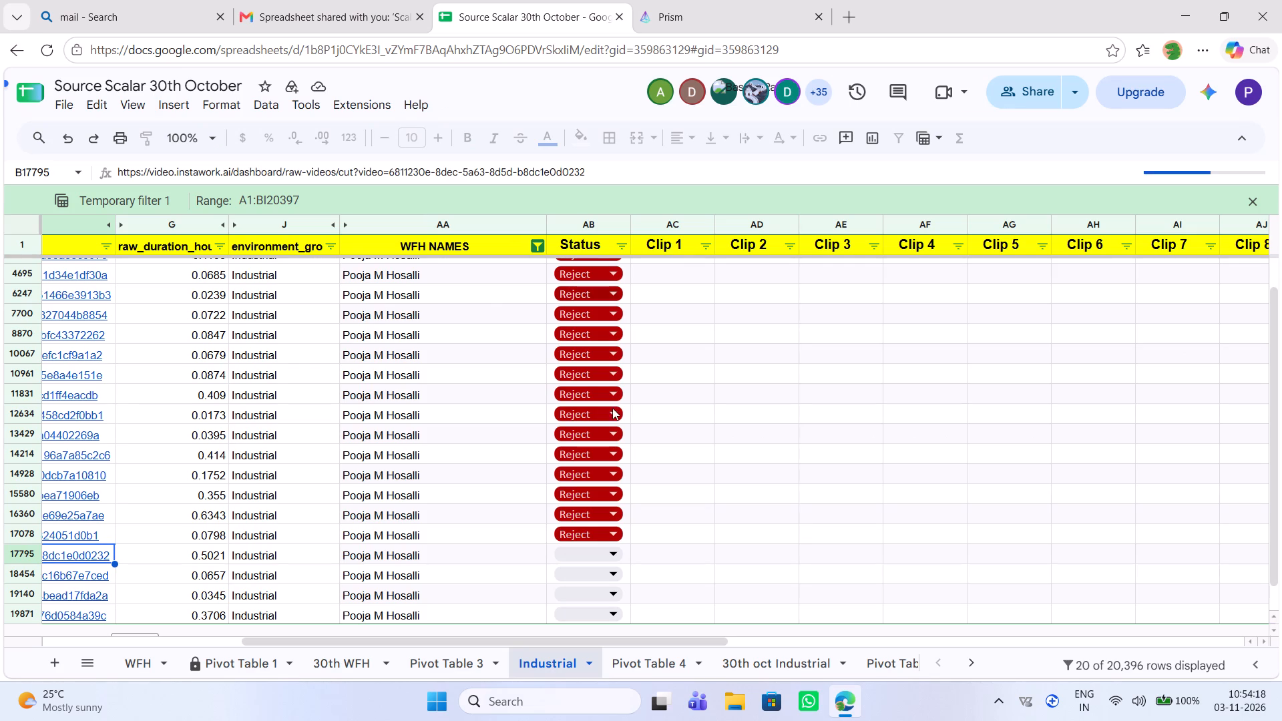
{"action": "left_click", "coordinate": [612, 551]}
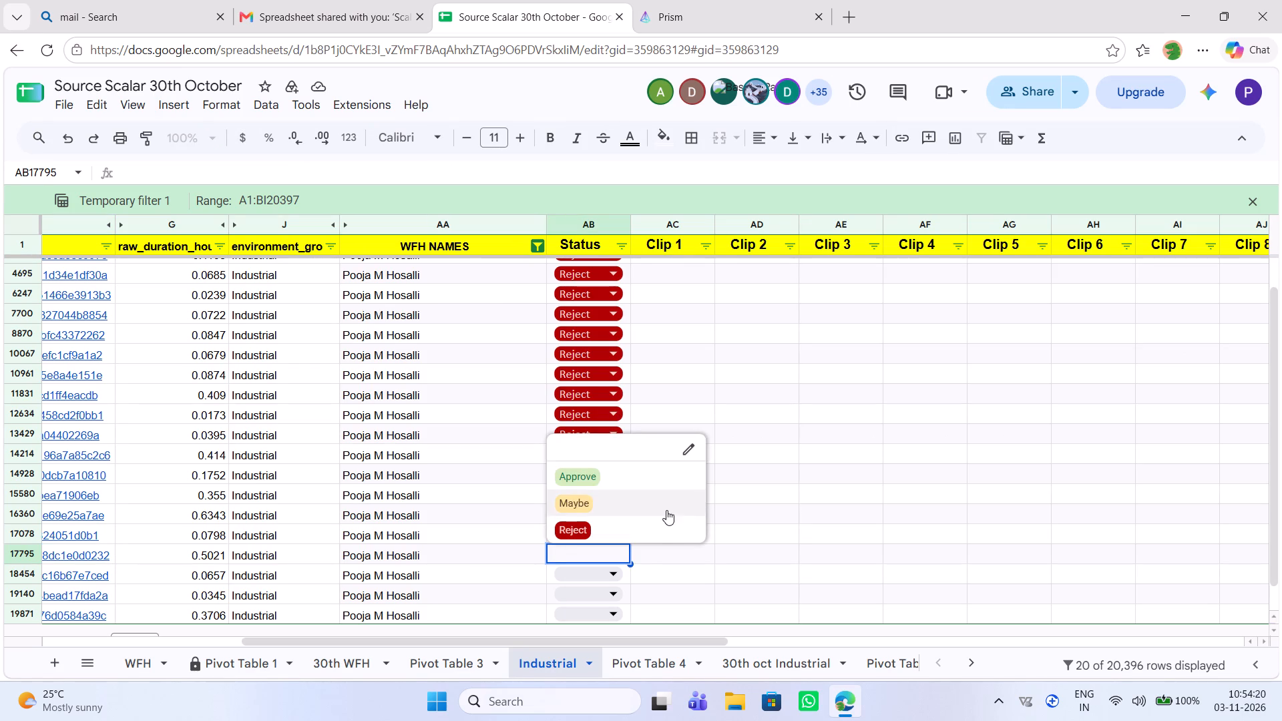
{"action": "left_click", "coordinate": [666, 523]}
{"action": "scroll", "coordinate": [832, 531], "scroll_direction": "left", "scroll_amount": 5}
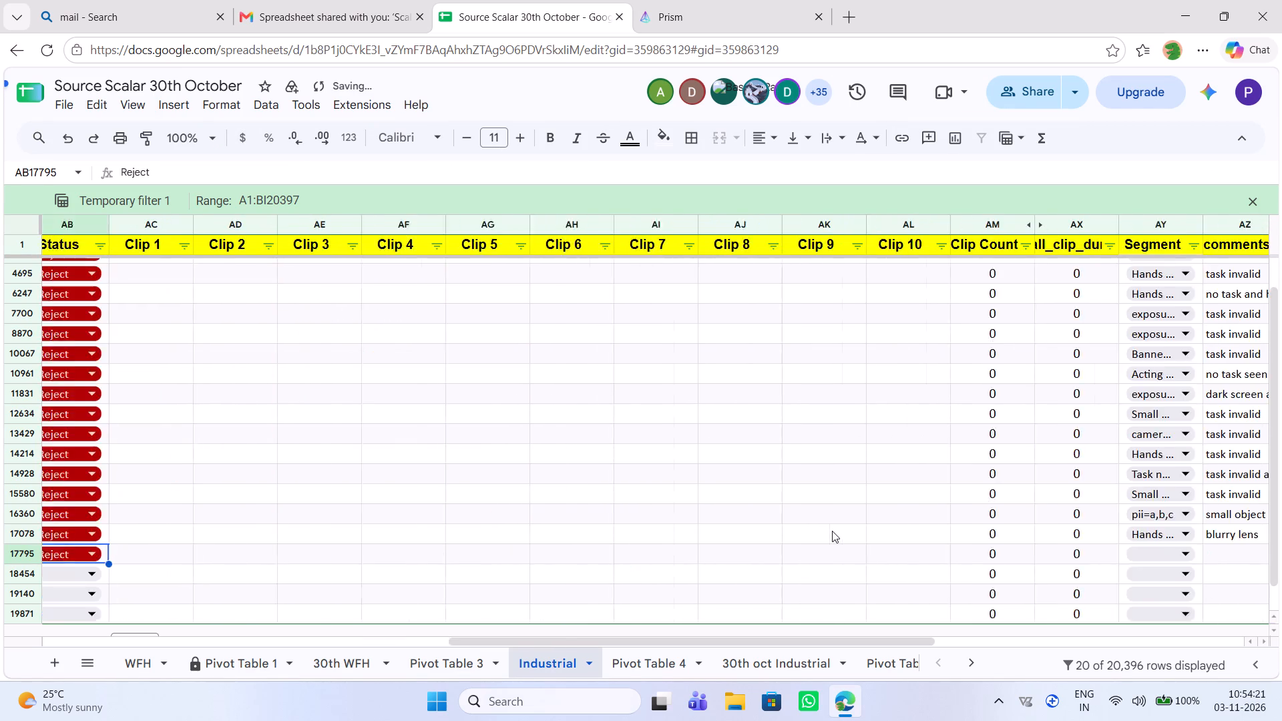
{"action": "left_click", "coordinate": [874, 550]}
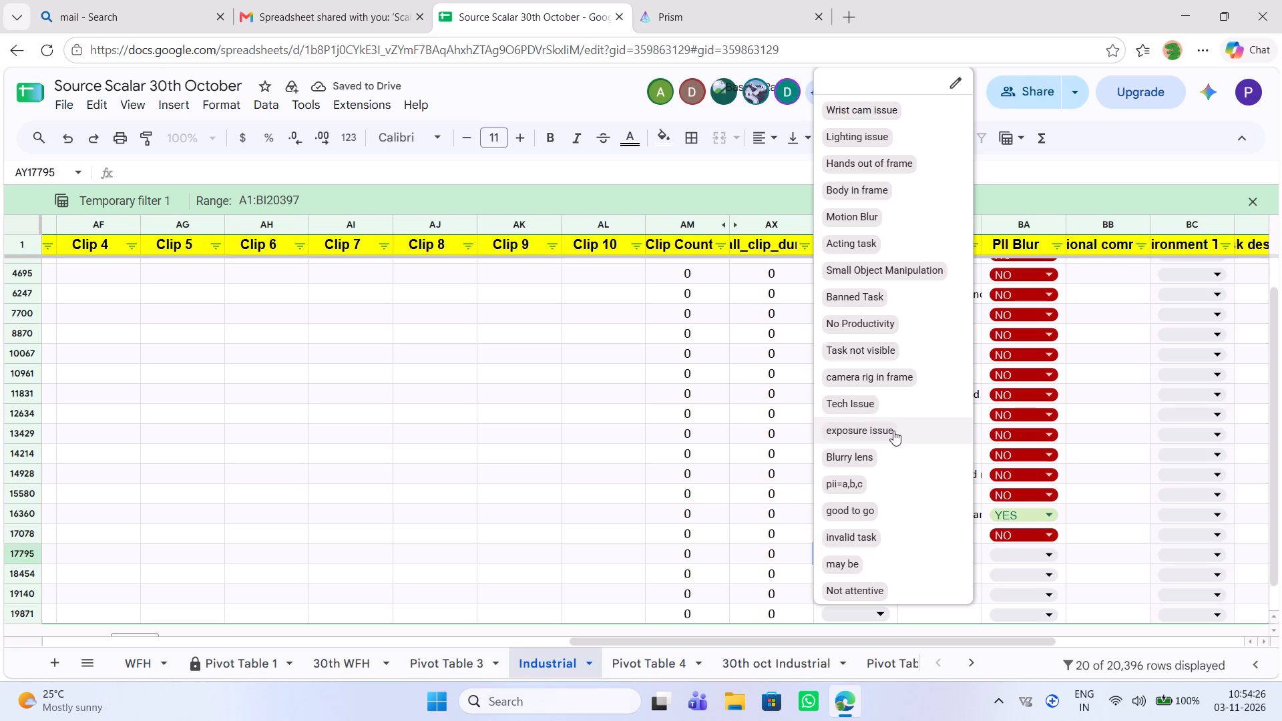
{"action": "left_click", "coordinate": [893, 457]}
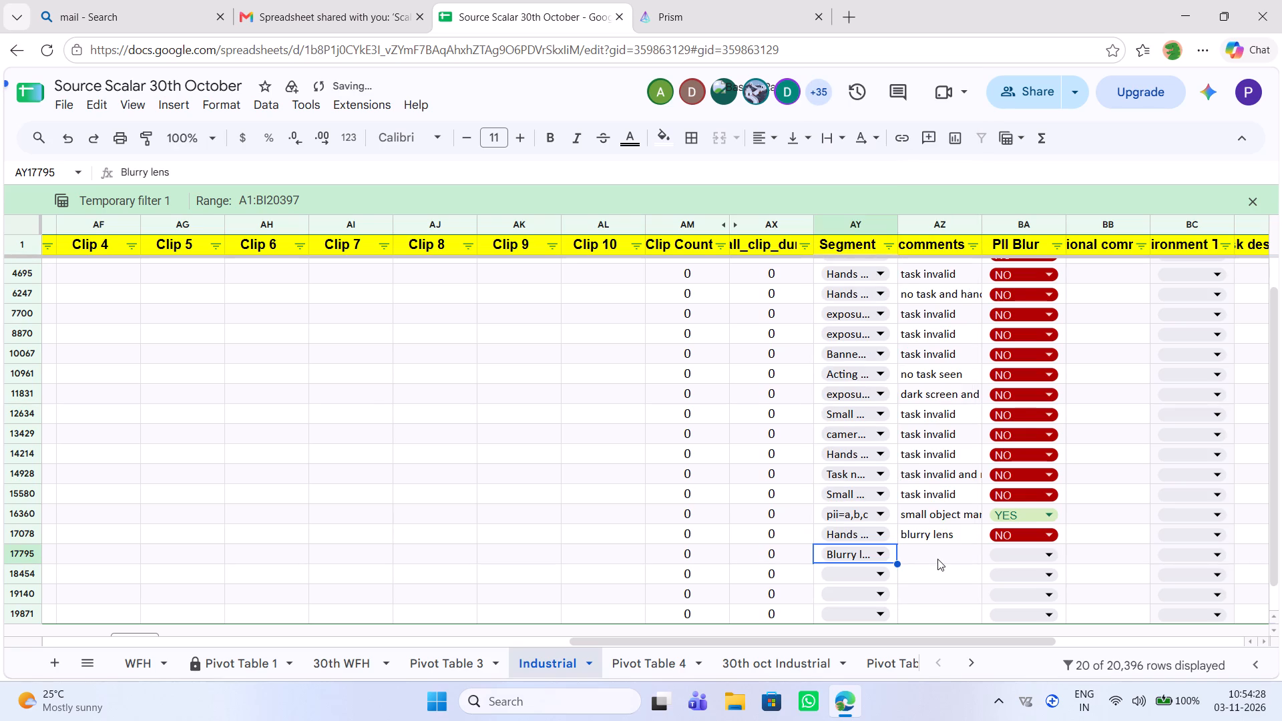
Enter the comment "task invalid" for row 17795 and set its PII Blur to NO.
{"action": "left_click", "coordinate": [937, 558]}
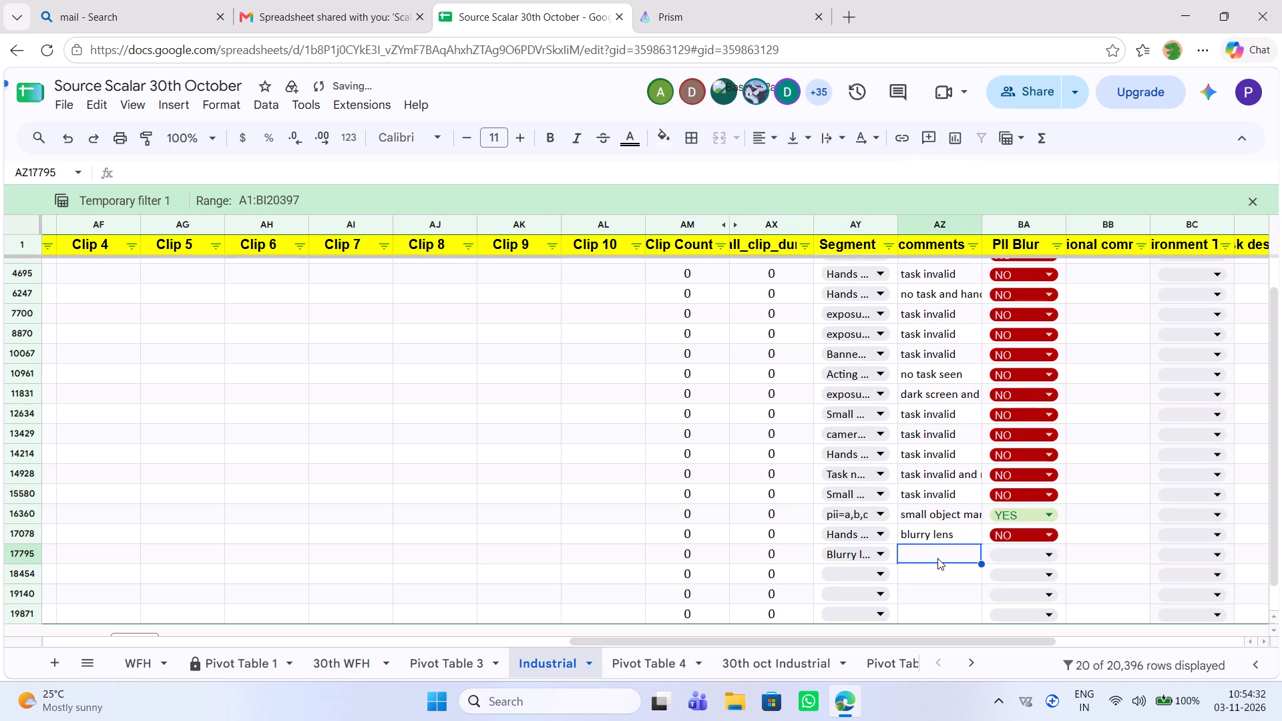
{"action": "key", "text": "ctrl+v"}
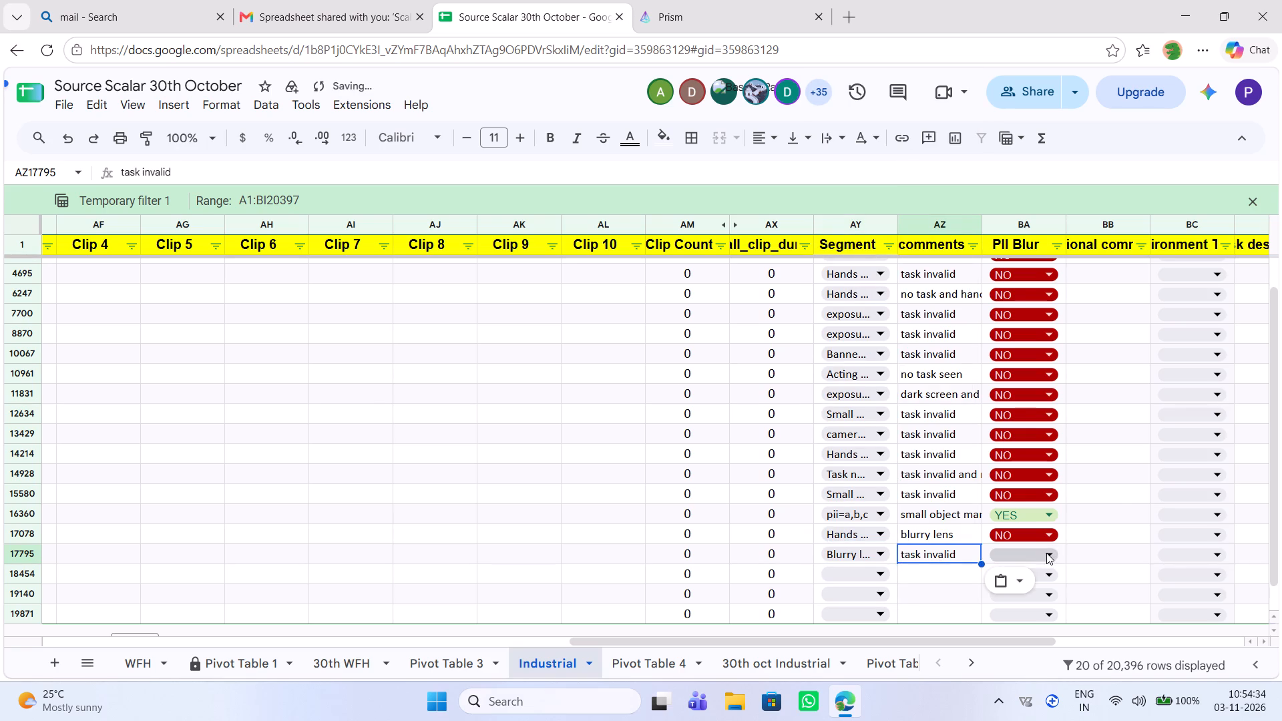
{"action": "left_click", "coordinate": [1046, 553]}
{"action": "left_click", "coordinate": [1048, 527]}
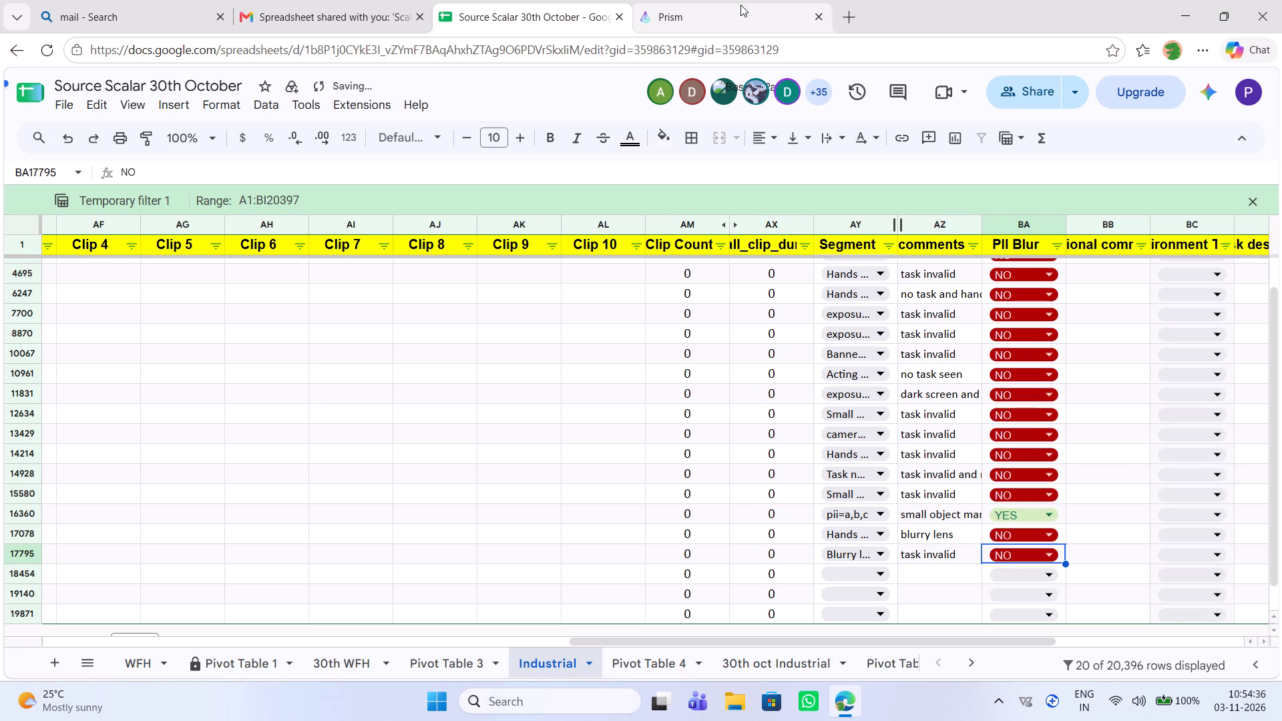
Examine more of row 17795's raw footage in Prism, around 16:36 and from about 30:00 to the end.
{"action": "left_click", "coordinate": [740, 8]}
{"action": "left_click", "coordinate": [527, 220]}
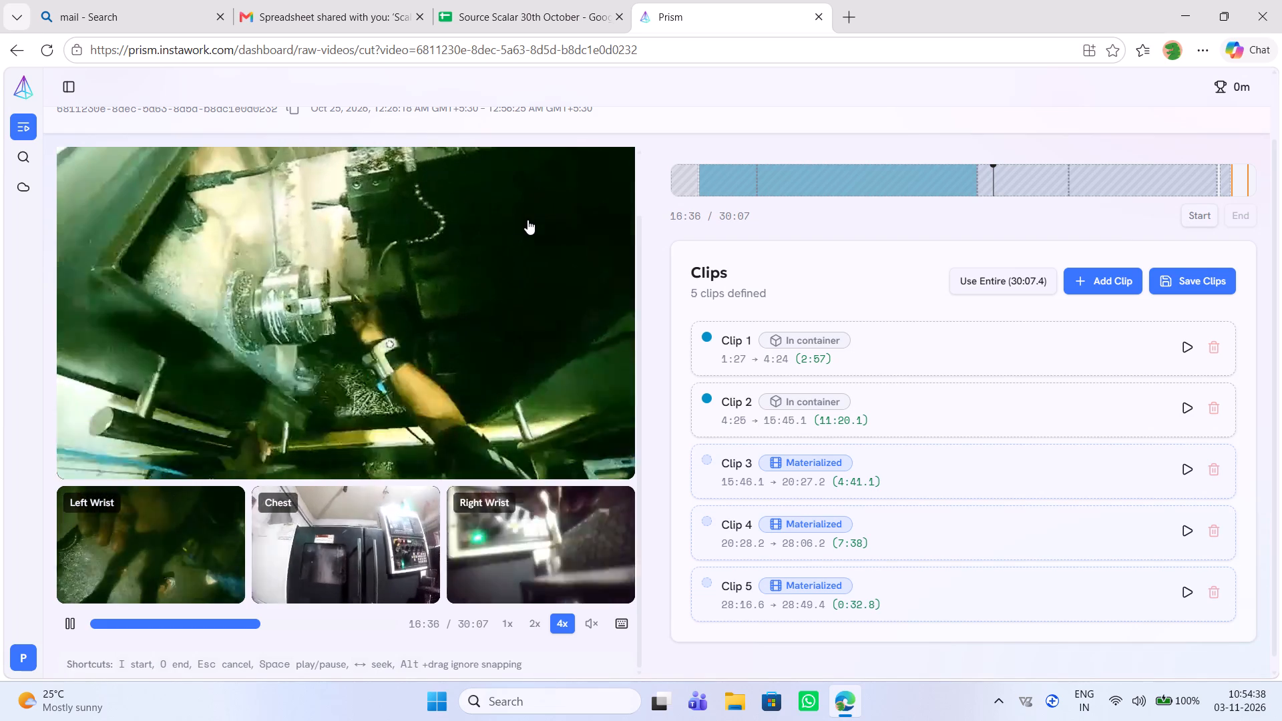
{"action": "left_click", "coordinate": [1247, 184]}
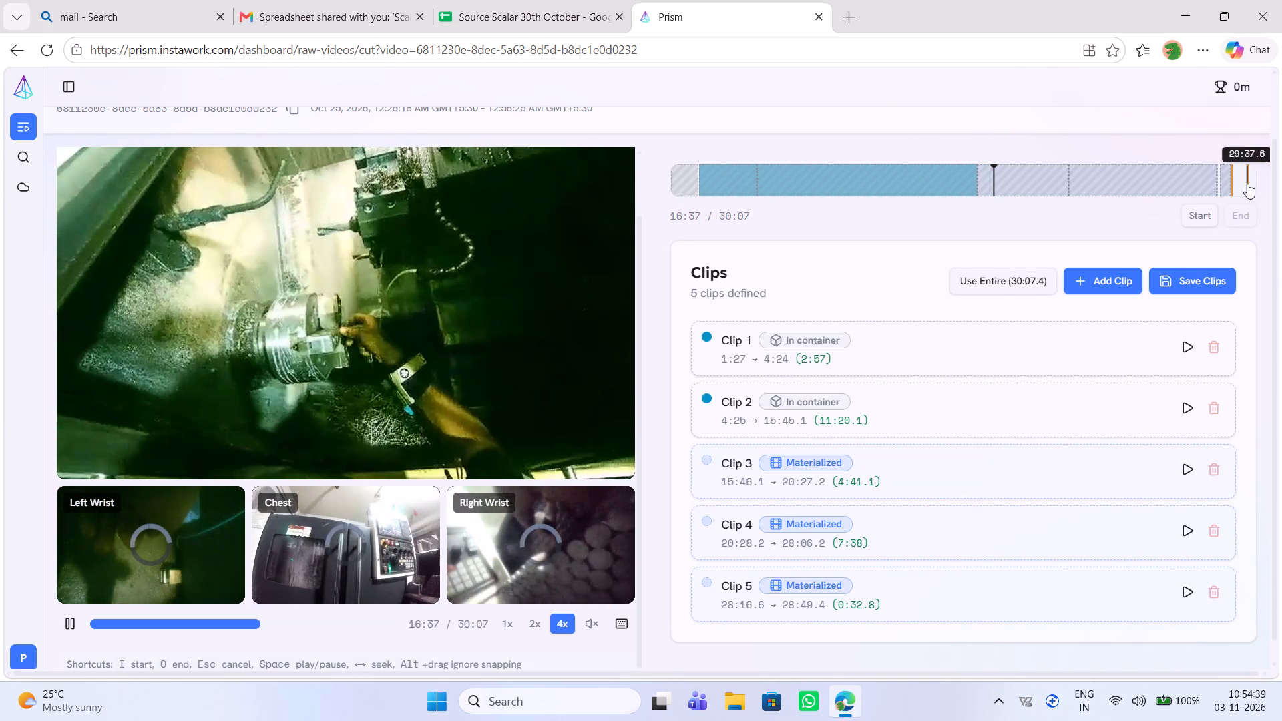
{"action": "left_click", "coordinate": [1251, 182]}
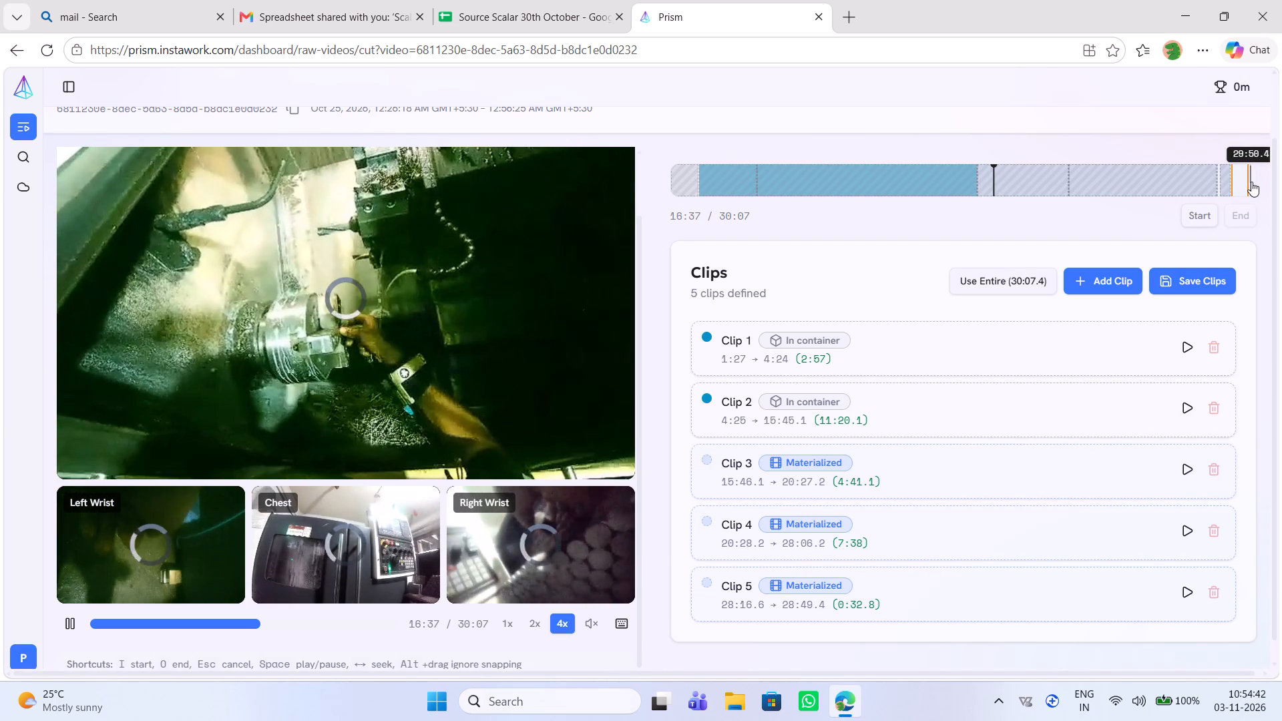
{"action": "left_click", "coordinate": [1255, 180]}
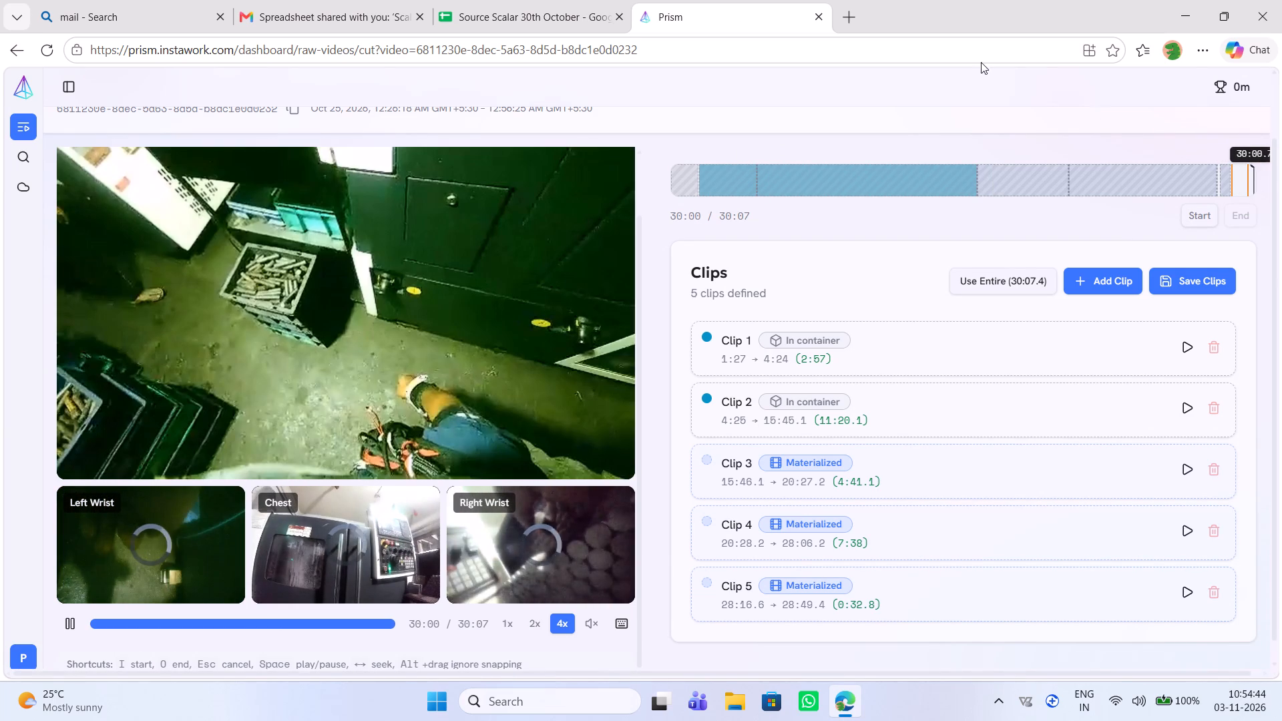
{"action": "left_click", "coordinate": [953, 98]}
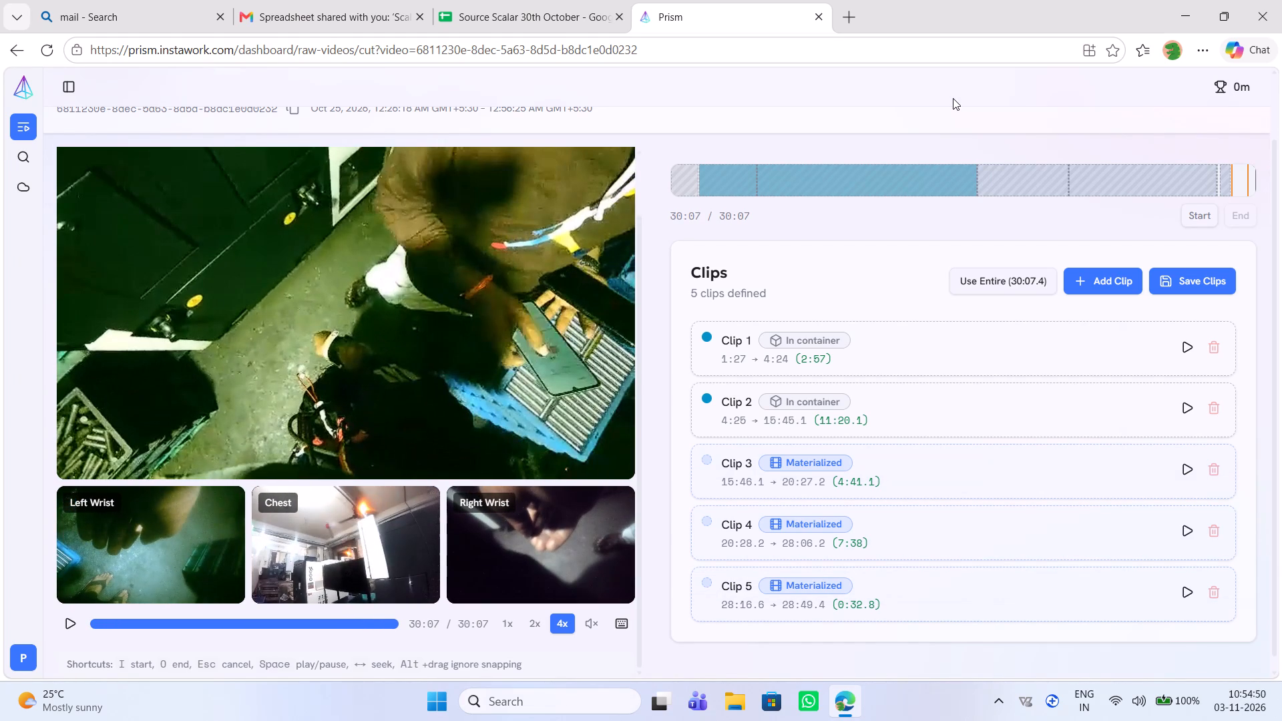
Close the reviewed video and open the raw video link of row 18454 in Prism.
{"action": "left_click", "coordinate": [816, 19]}
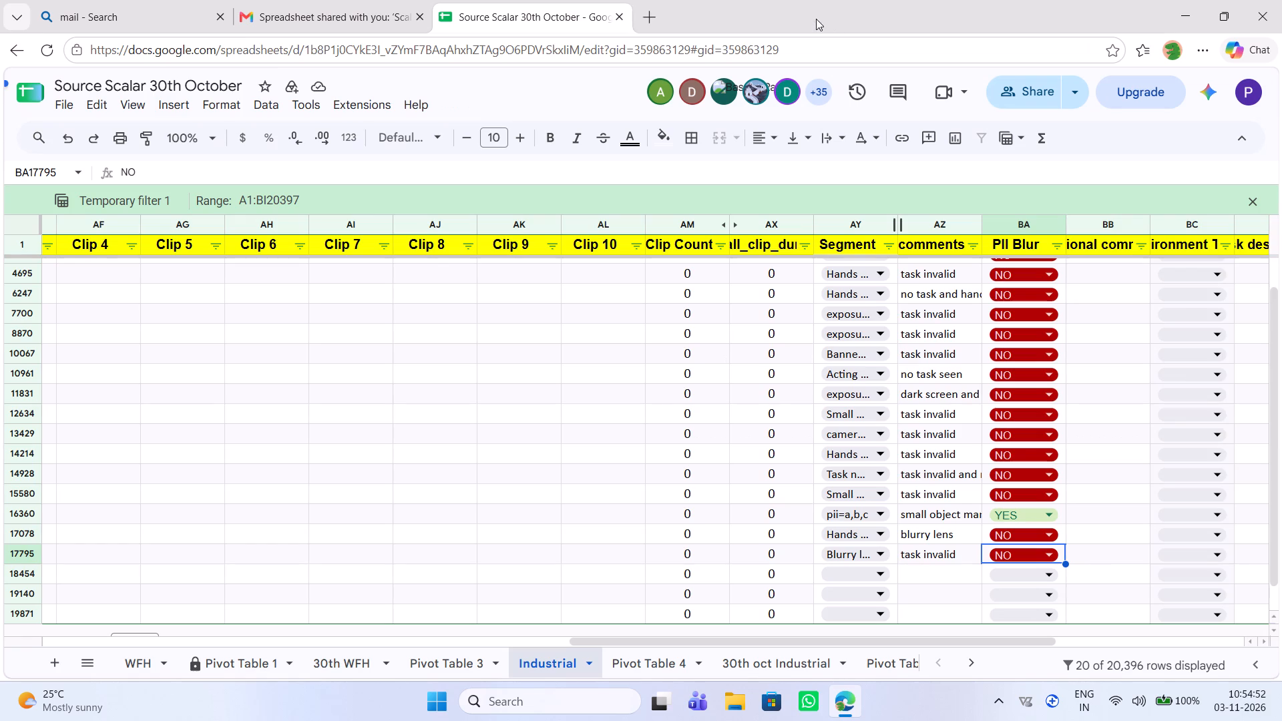
{"action": "scroll", "coordinate": [603, 442], "scroll_direction": "right", "scroll_amount": 6}
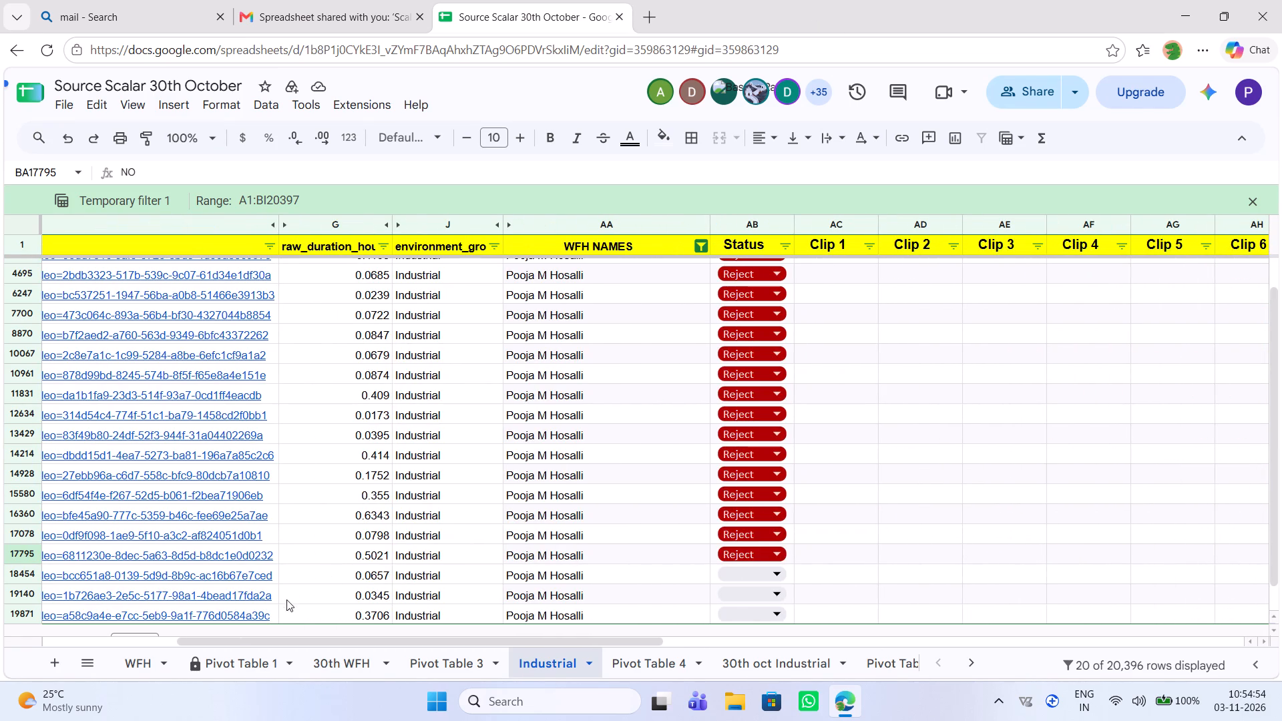
{"action": "left_click", "coordinate": [264, 575]}
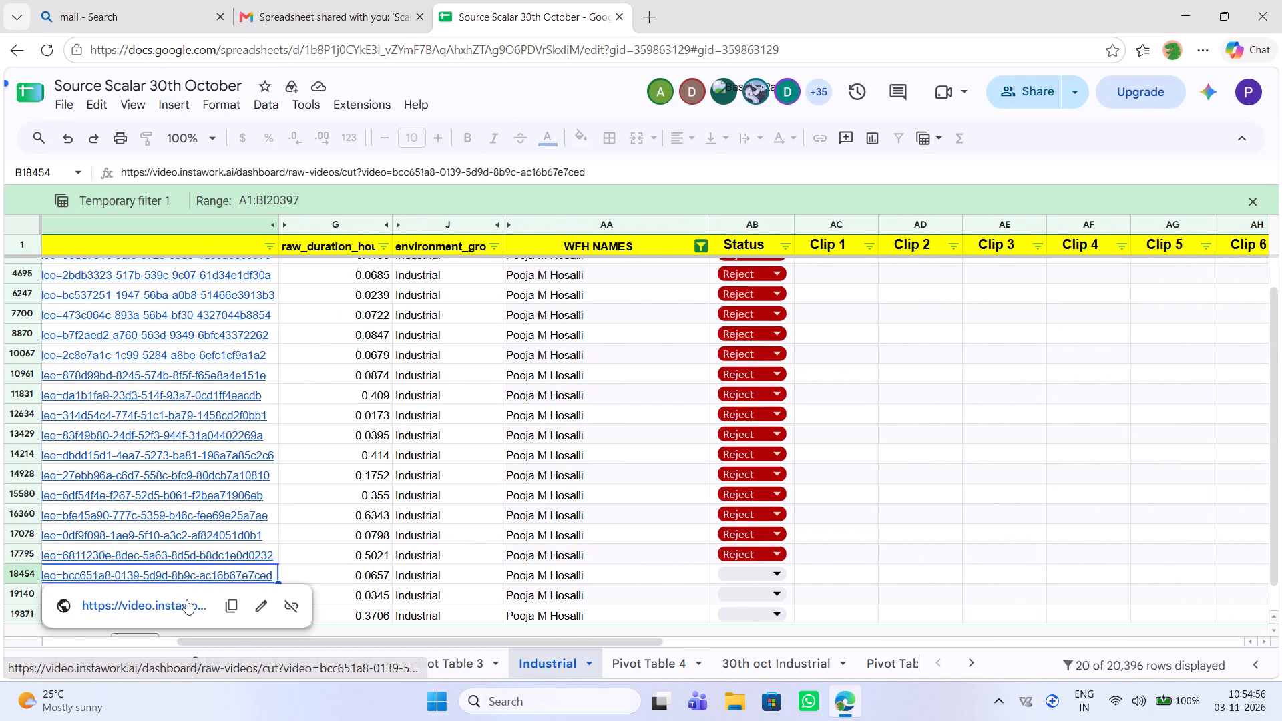
{"action": "left_click", "coordinate": [186, 599]}
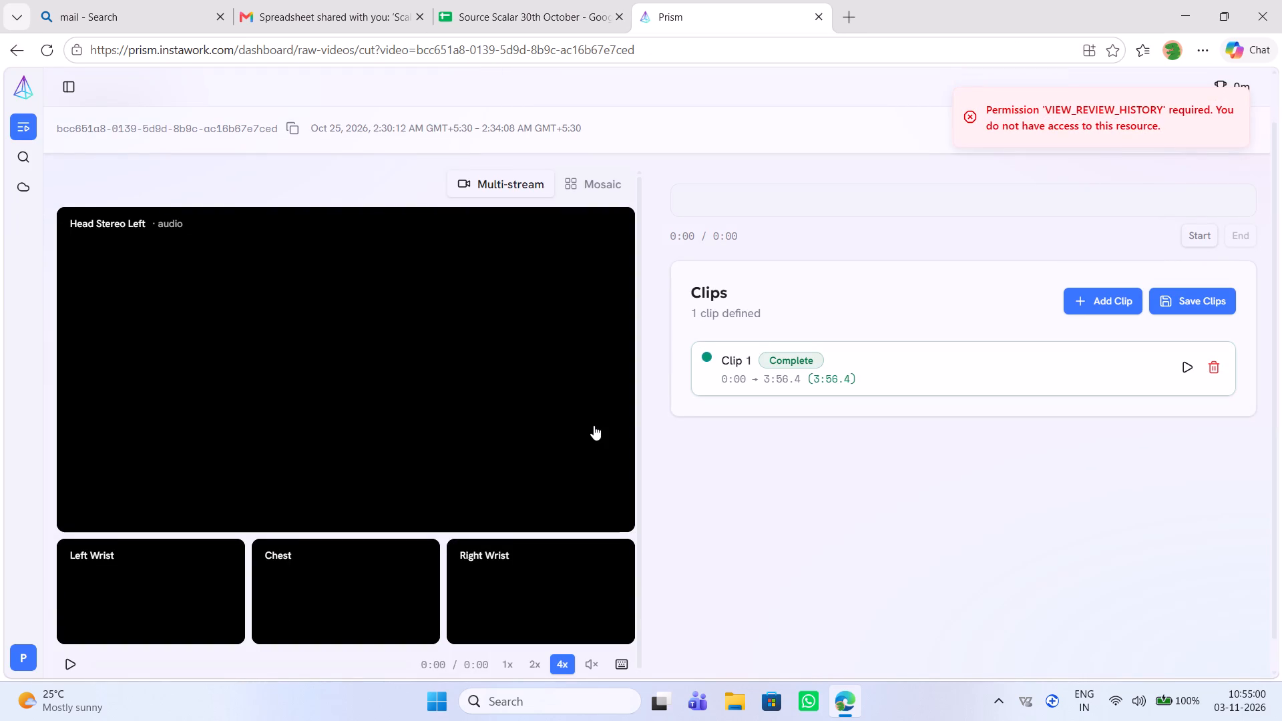
Play row 18454's raw footage and examine it at the start, around the midpoint and near 3:52.
{"action": "scroll", "coordinate": [594, 425], "scroll_direction": "down", "scroll_amount": 1}
{"action": "left_click", "coordinate": [521, 429]}
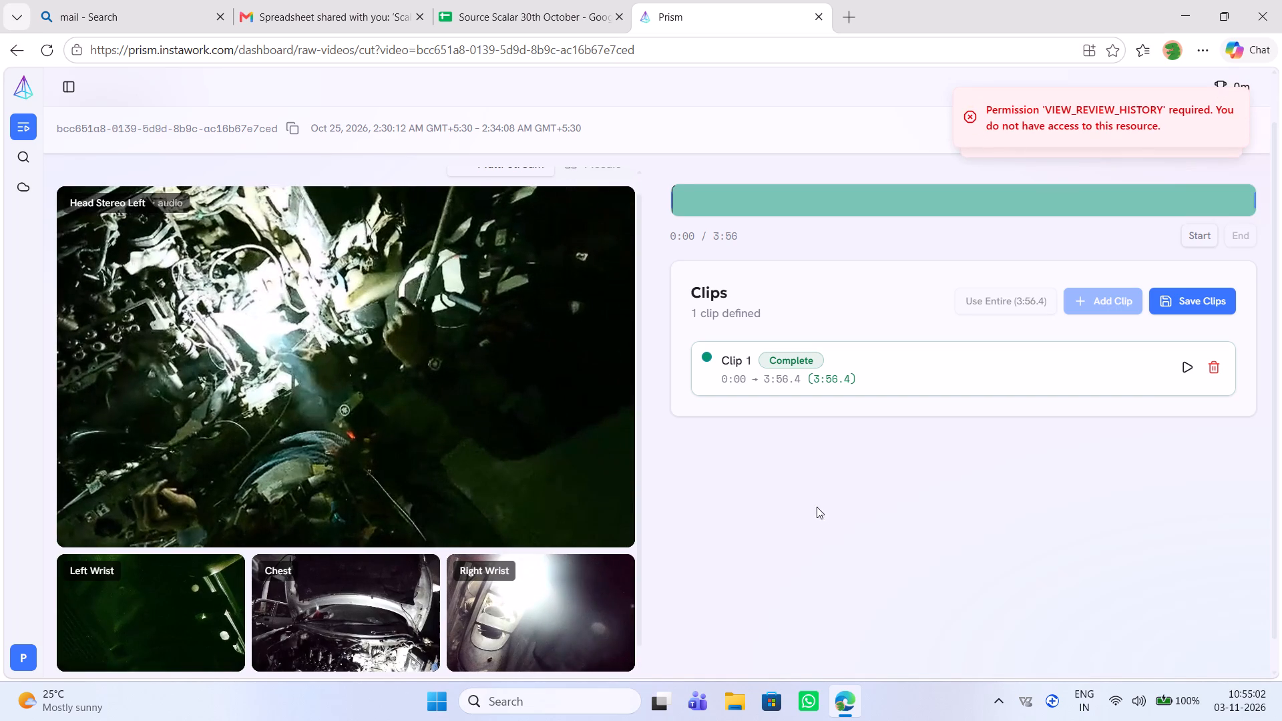
{"action": "left_click", "coordinate": [572, 463]}
{"action": "scroll", "coordinate": [804, 513], "scroll_direction": "down", "scroll_amount": 1}
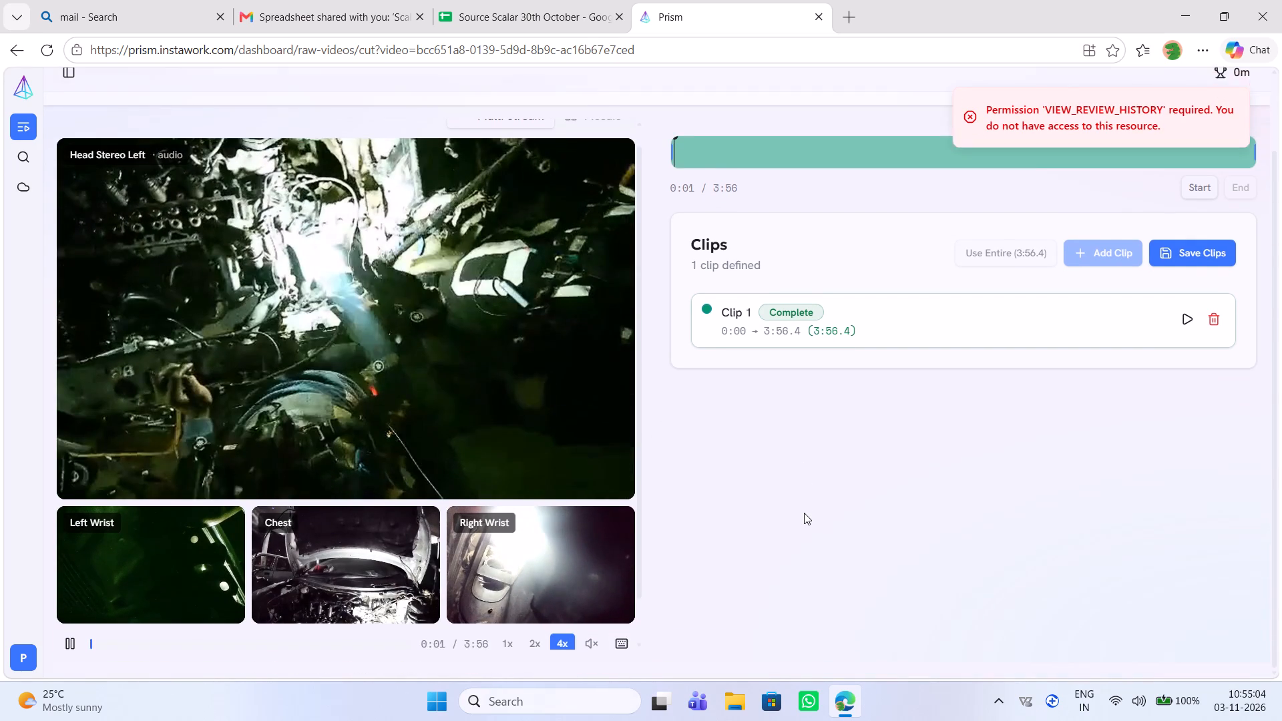
{"action": "left_click", "coordinate": [958, 177]}
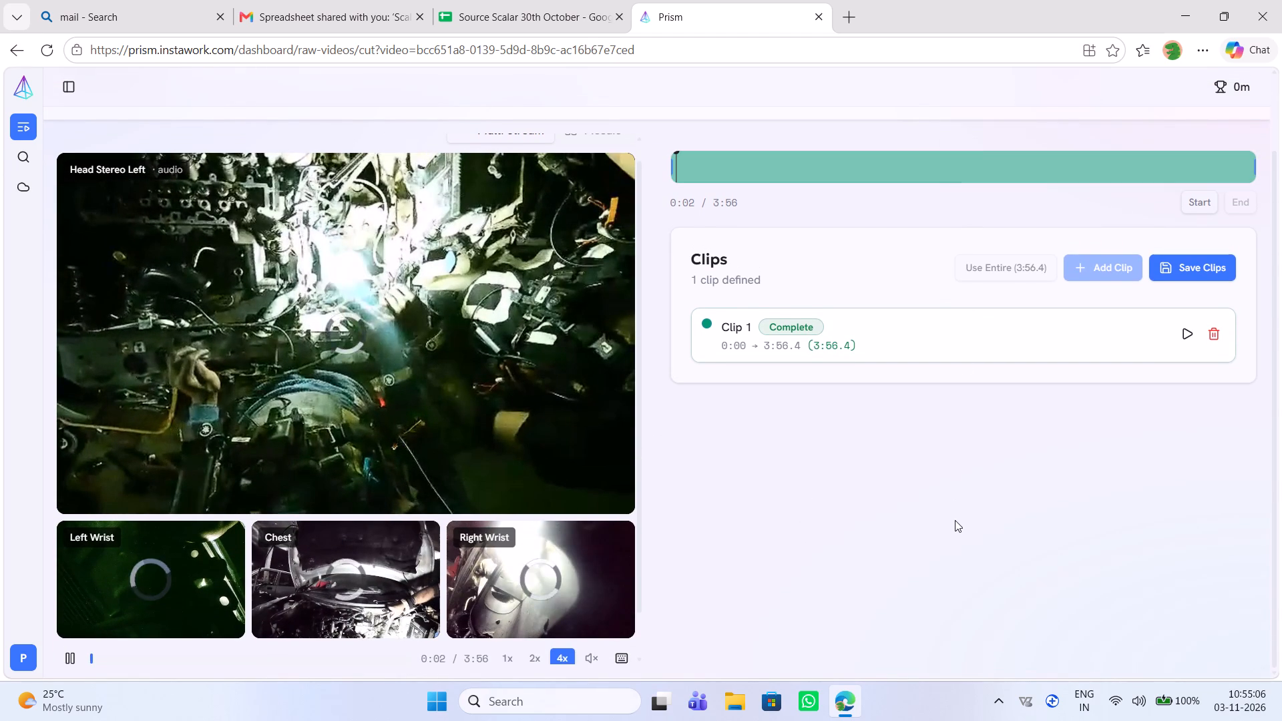
{"action": "left_click", "coordinate": [955, 528]}
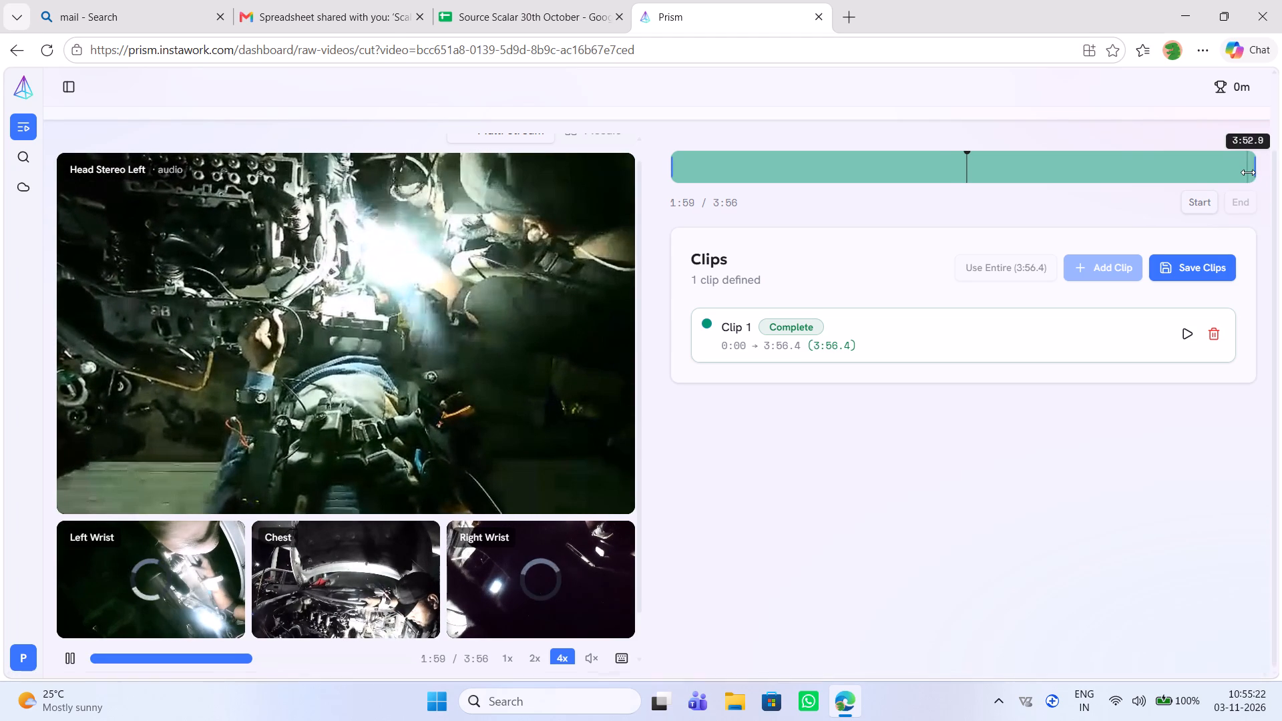
{"action": "left_click", "coordinate": [1248, 172]}
Set row 18454's Status to Reject and its Segment to exposure issue in the Industrial sheet.
{"action": "left_click", "coordinate": [566, 11]}
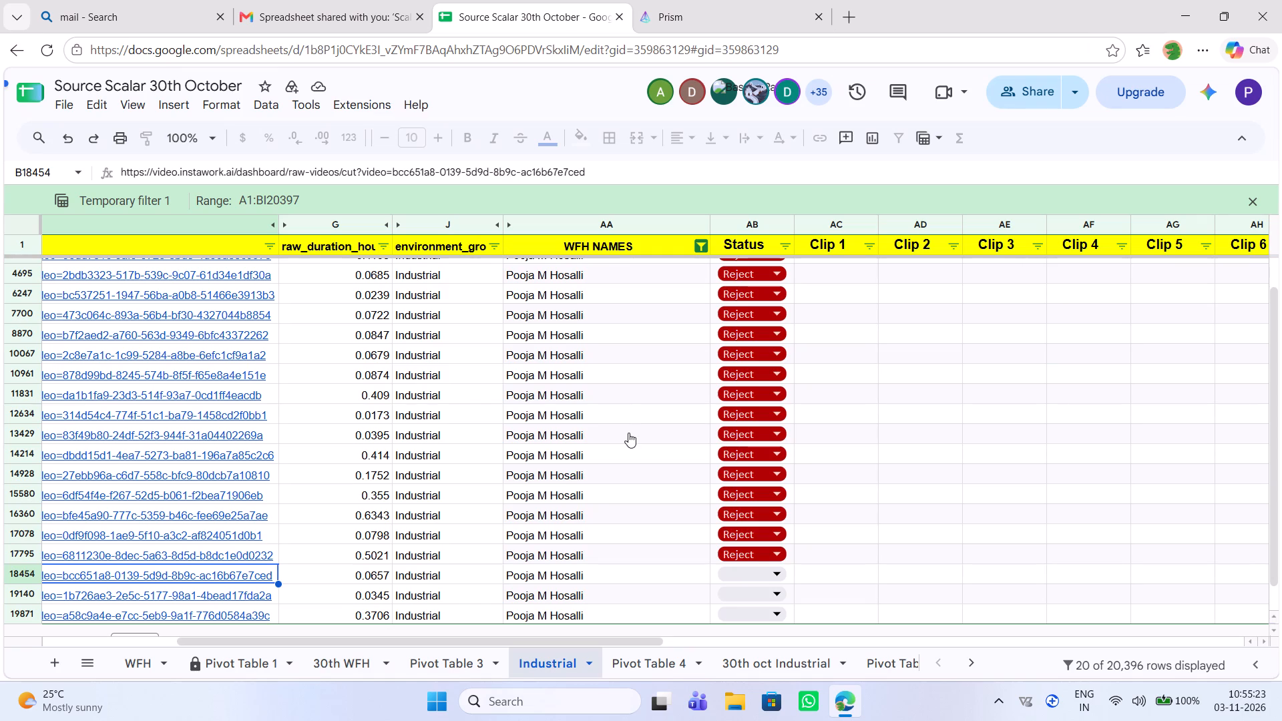
{"action": "left_click", "coordinate": [772, 576]}
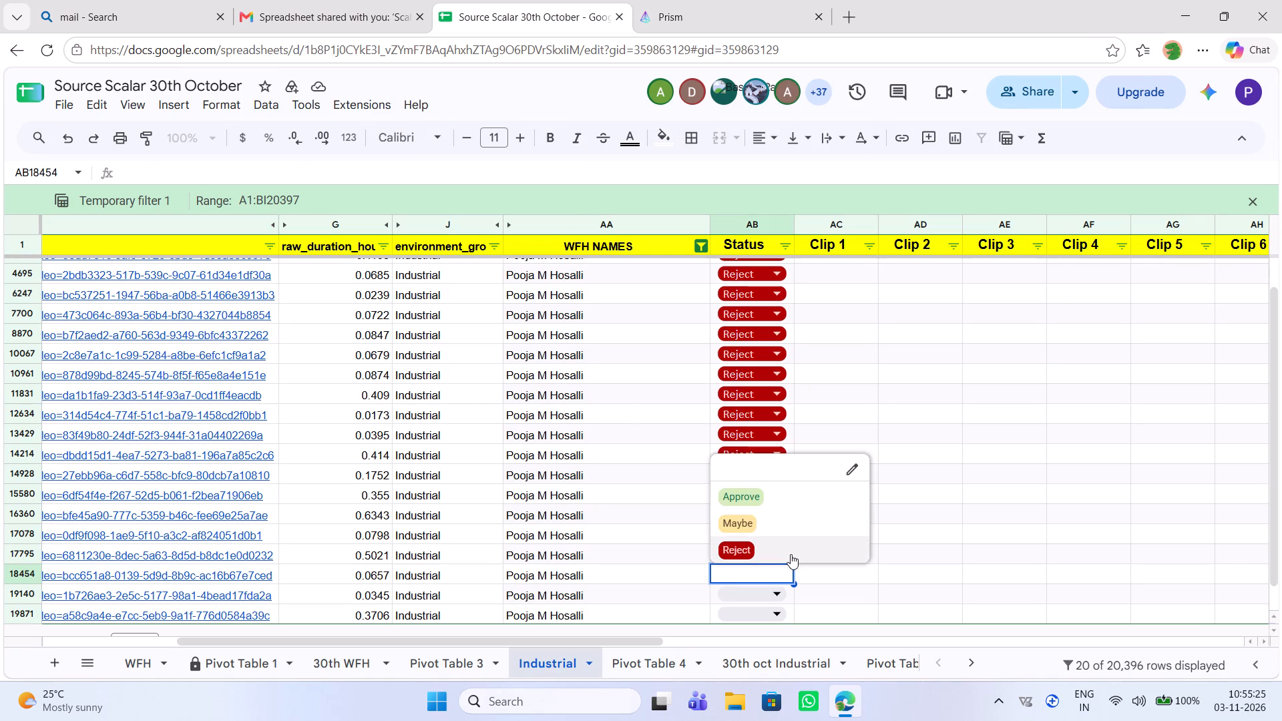
{"action": "left_click", "coordinate": [791, 554]}
{"action": "scroll", "coordinate": [961, 556], "scroll_direction": "left", "scroll_amount": 5}
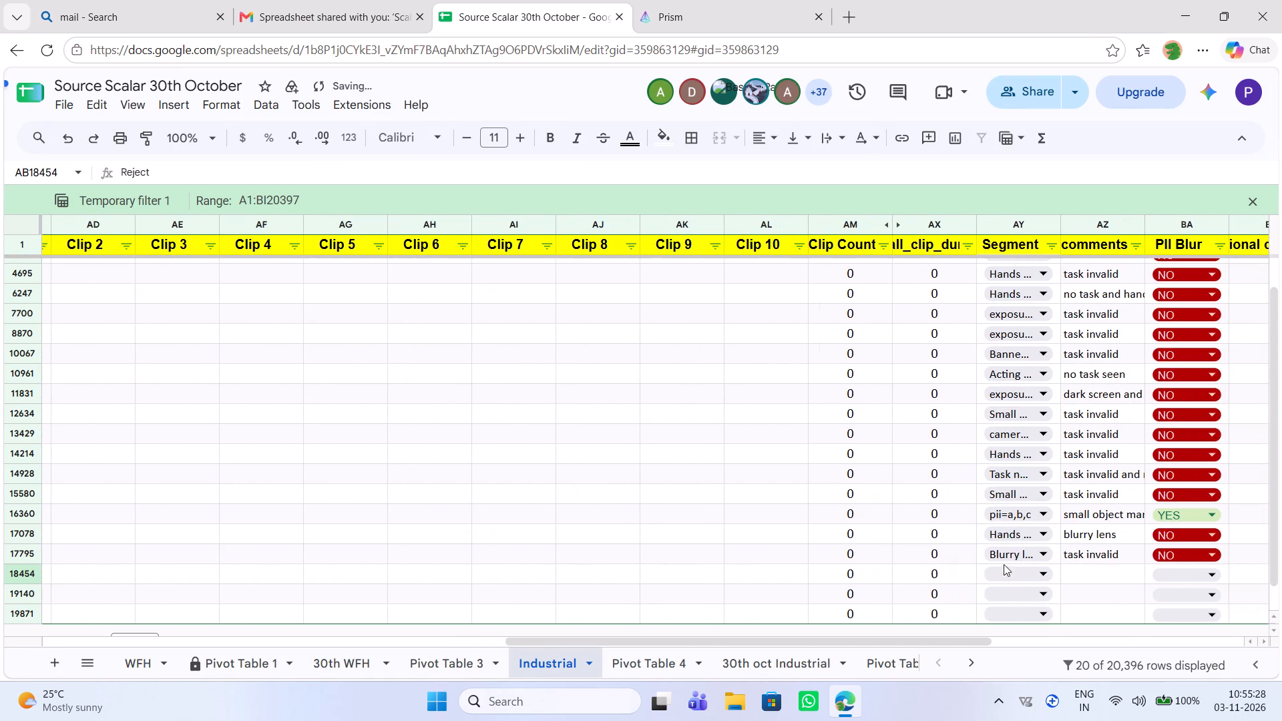
{"action": "left_click", "coordinate": [1015, 575]}
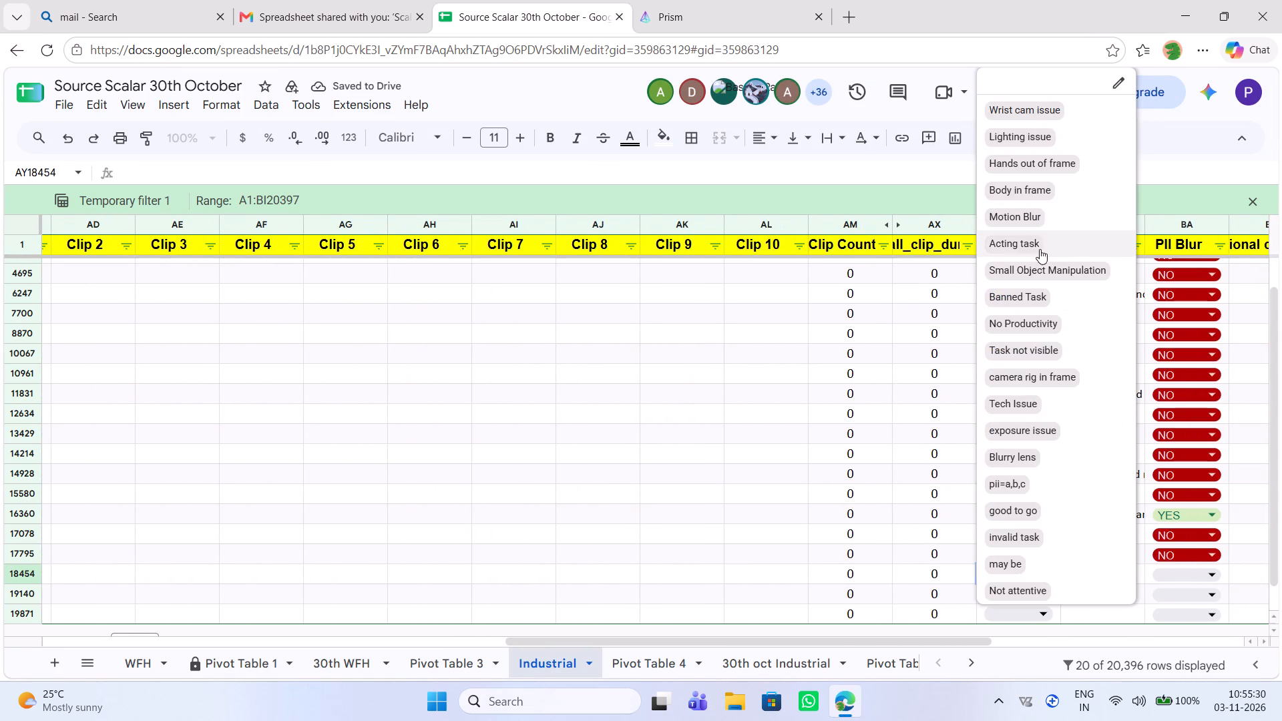
{"action": "left_click", "coordinate": [1052, 433]}
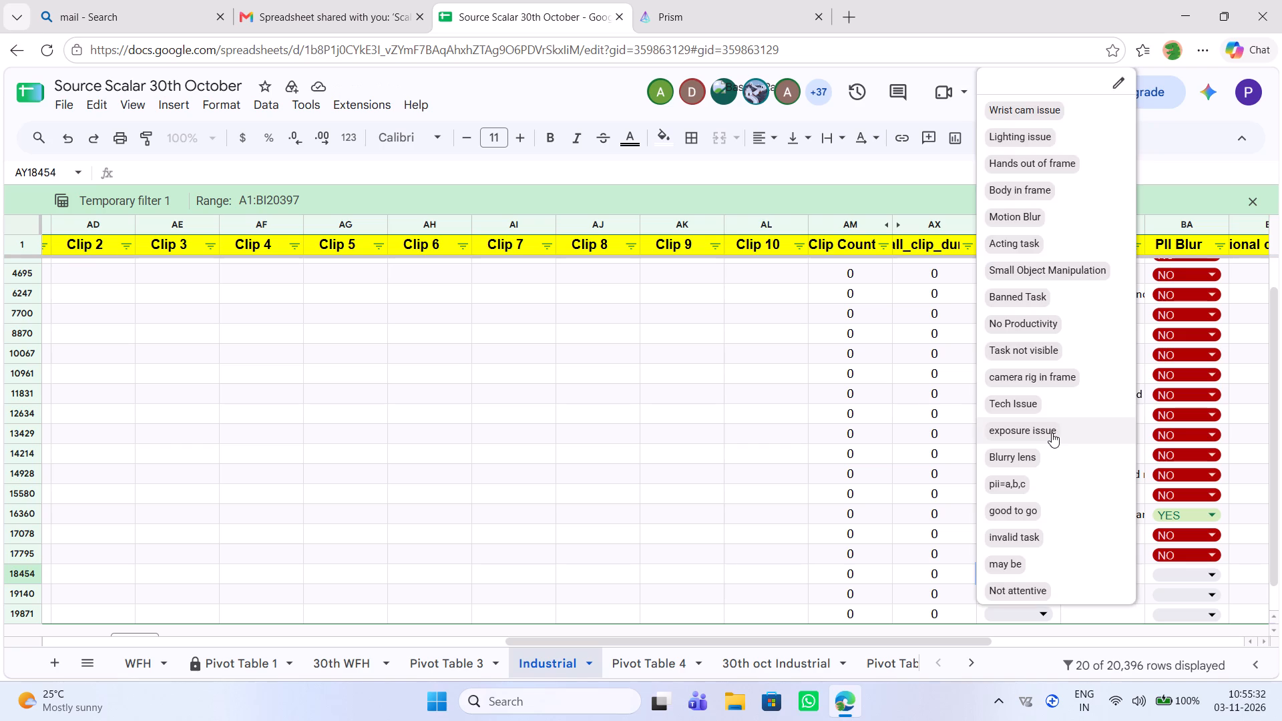
Enter the comment "dark screen" for row 18454 and set its PII Blur to NO.
{"action": "left_click", "coordinate": [1091, 575]}
{"action": "type", "text": "dark screen"}
{"action": "left_click", "coordinate": [1172, 577]}
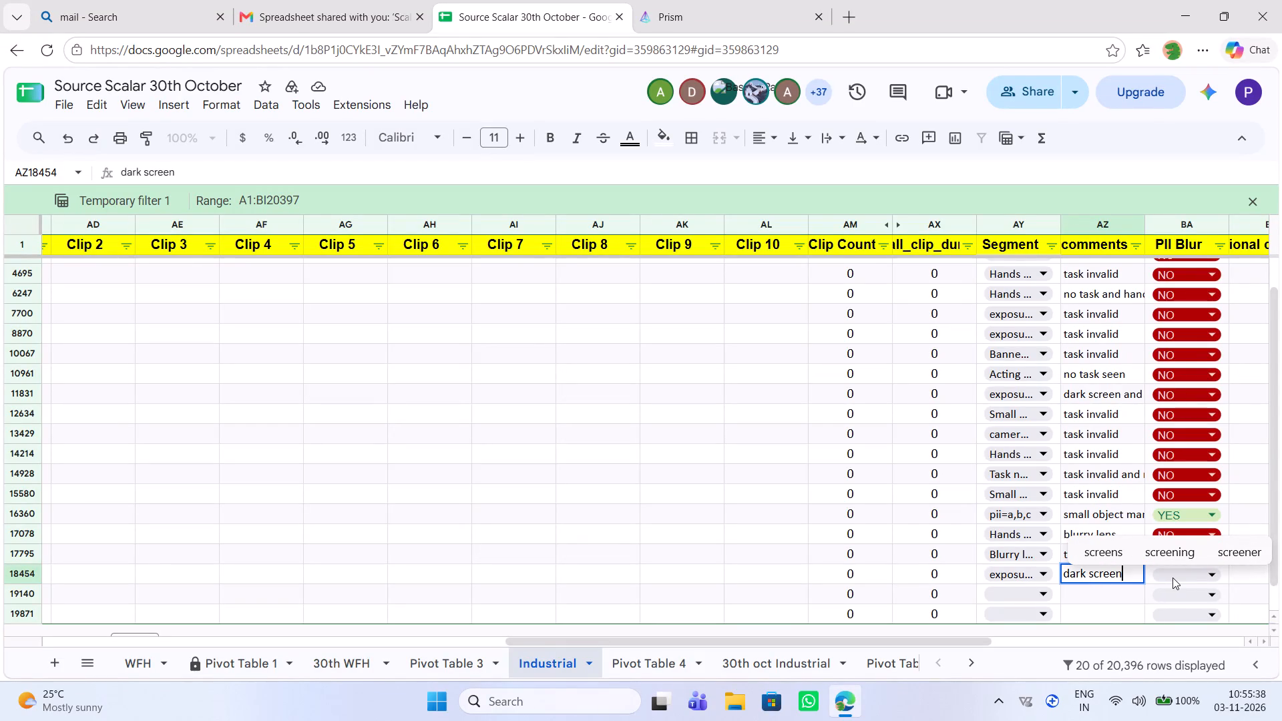
{"action": "left_click_drag", "start_coordinate": [1172, 577], "coordinate": [1229, 577]}
{"action": "left_click", "coordinate": [1229, 577]}
{"action": "left_click", "coordinate": [1209, 574]}
{"action": "left_click", "coordinate": [485, 565]}
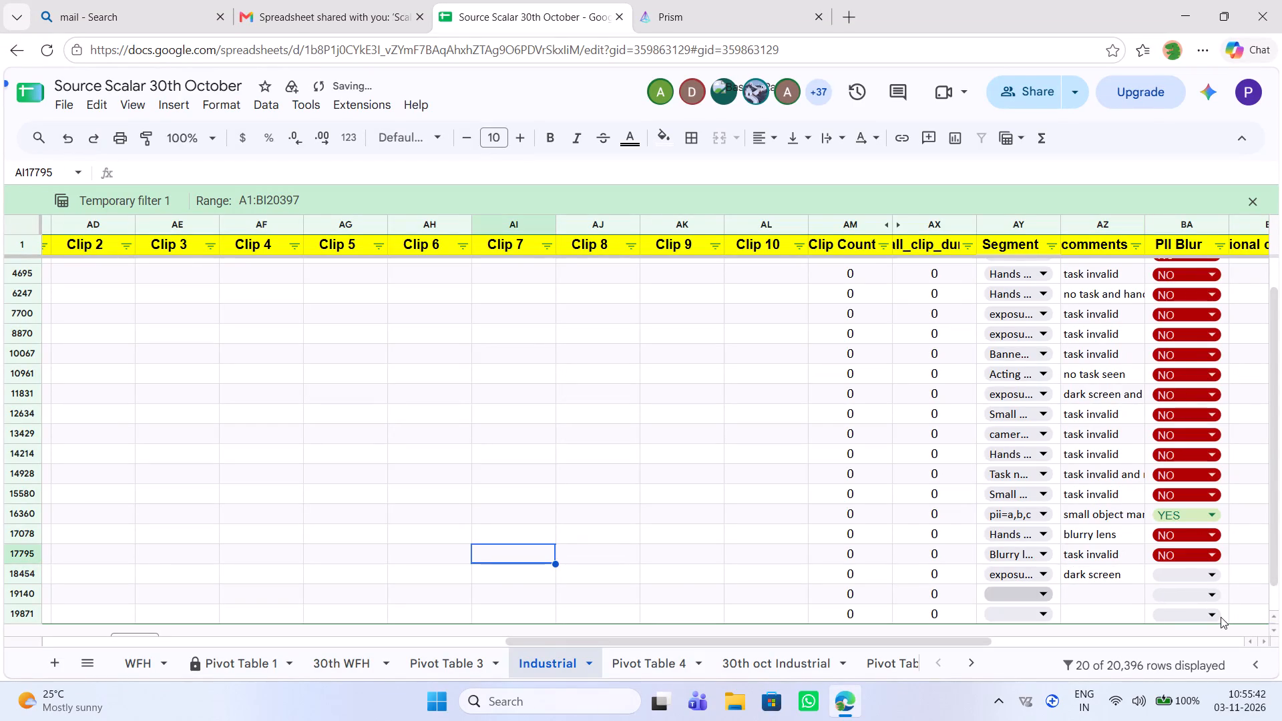
{"action": "left_click", "coordinate": [1213, 577]}
{"action": "left_click", "coordinate": [1207, 554]}
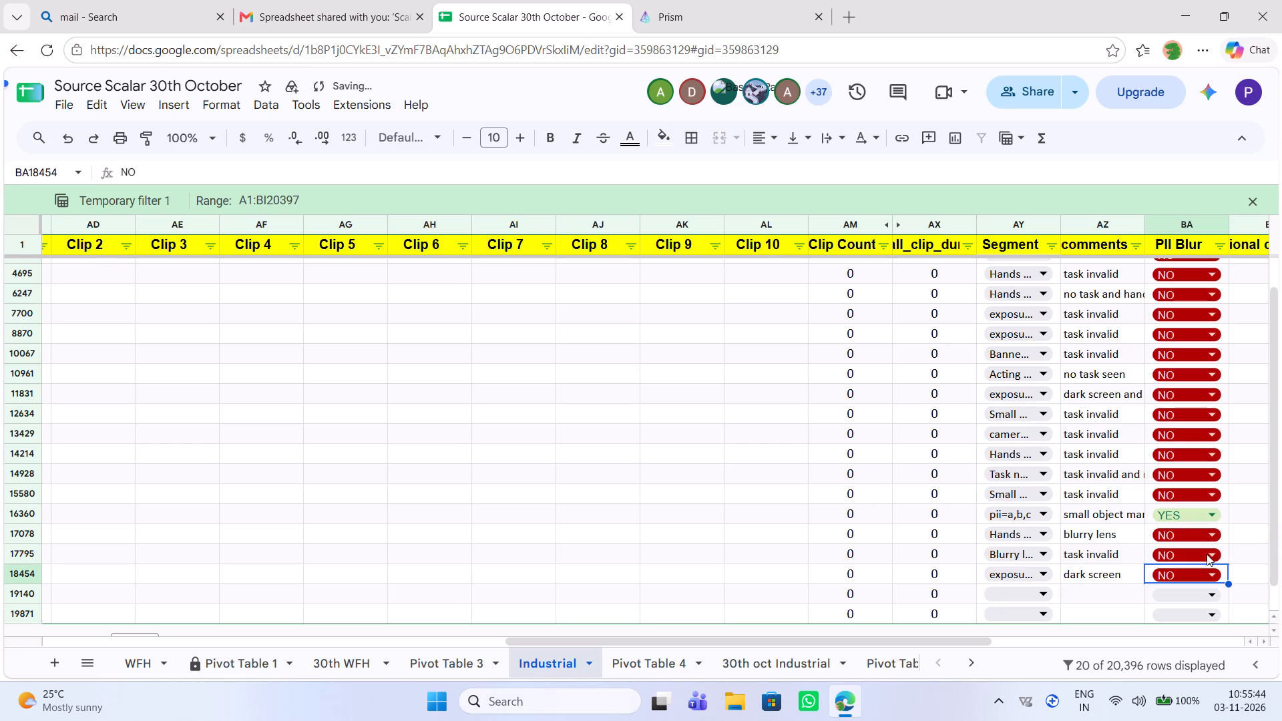
Close row 18454's reviewed video and open the raw video link of row 19140 in Prism.
{"action": "left_click", "coordinate": [746, 17]}
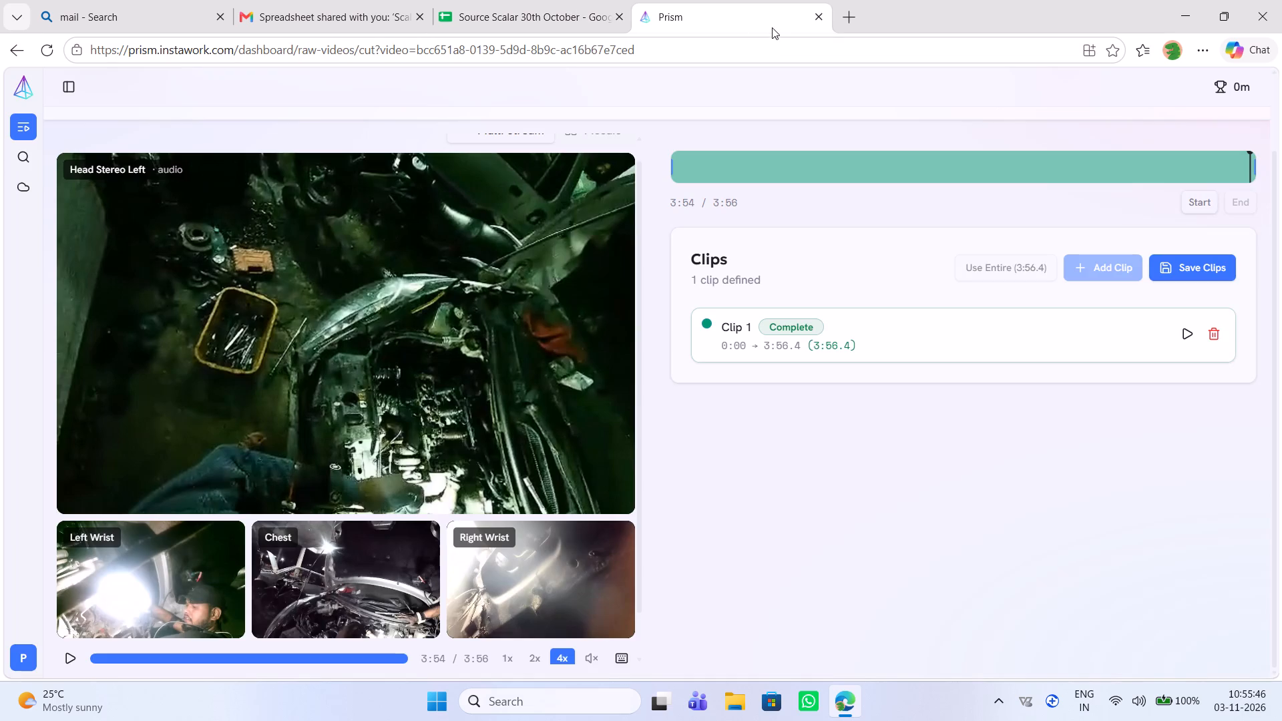
{"action": "left_click", "coordinate": [620, 210]}
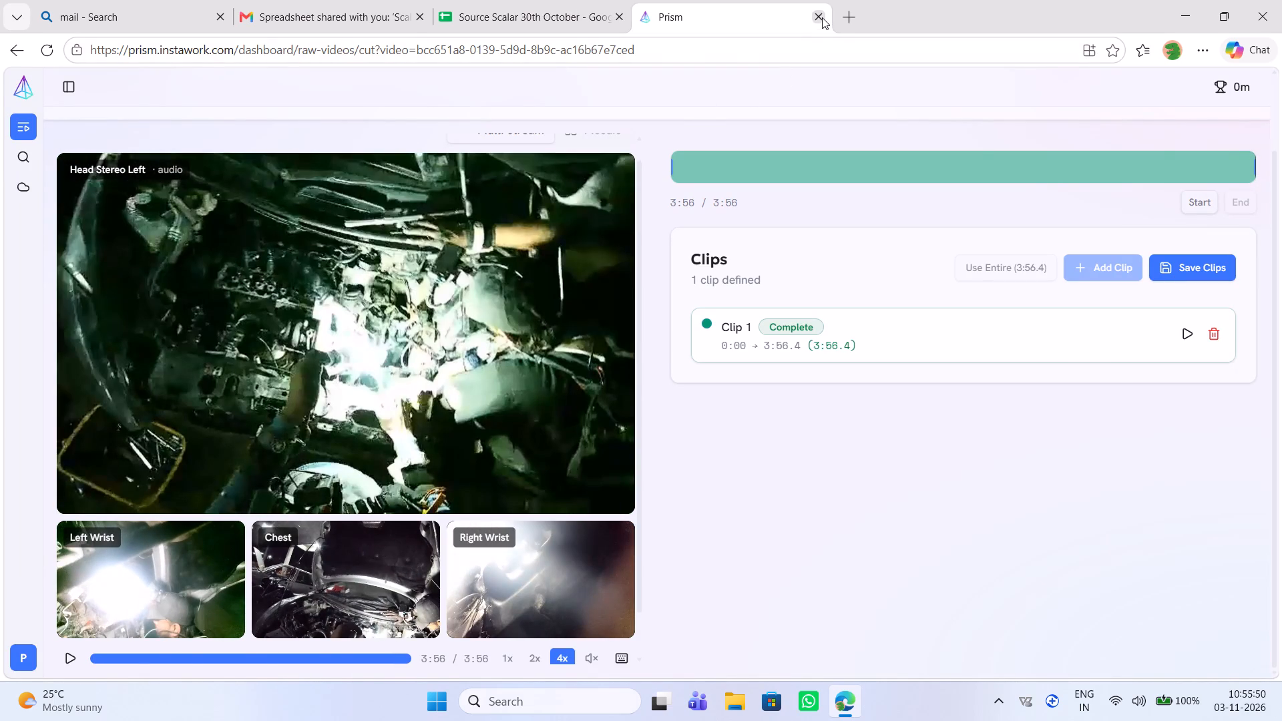
{"action": "left_click", "coordinate": [822, 17]}
{"action": "scroll", "coordinate": [600, 535], "scroll_direction": "right", "scroll_amount": 3}
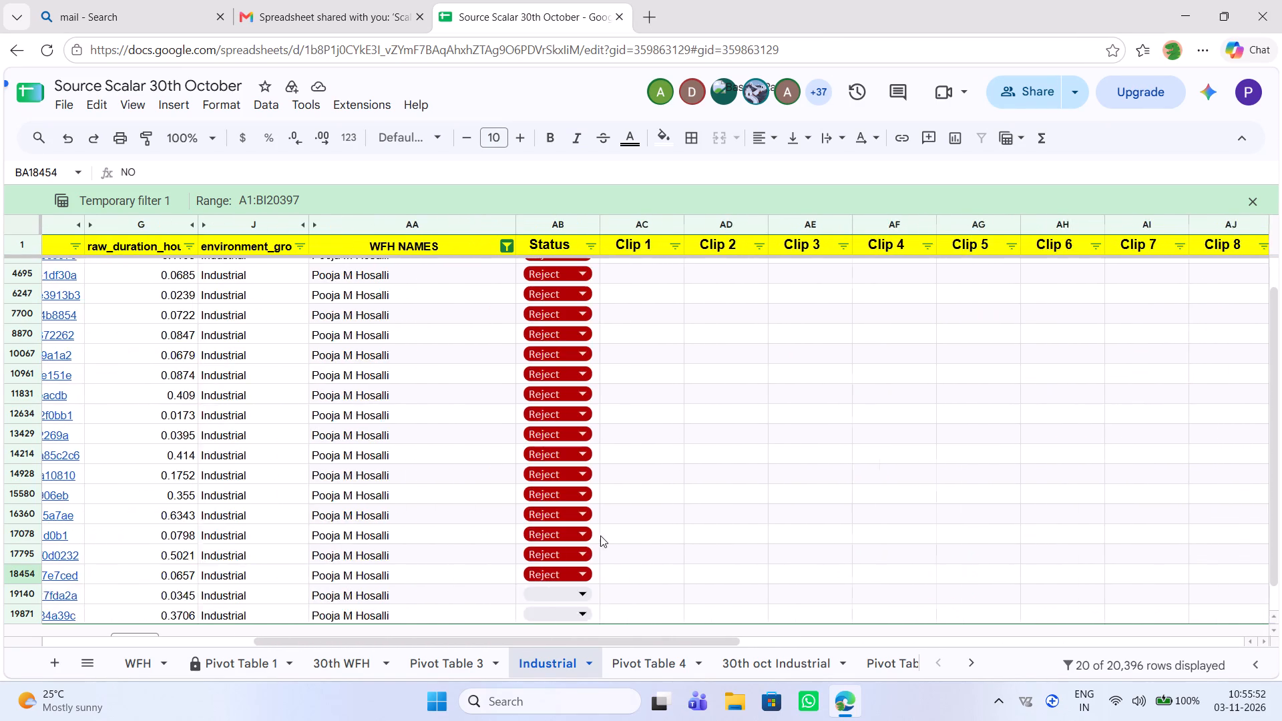
{"action": "scroll", "coordinate": [600, 535], "scroll_direction": "right", "scroll_amount": 2}
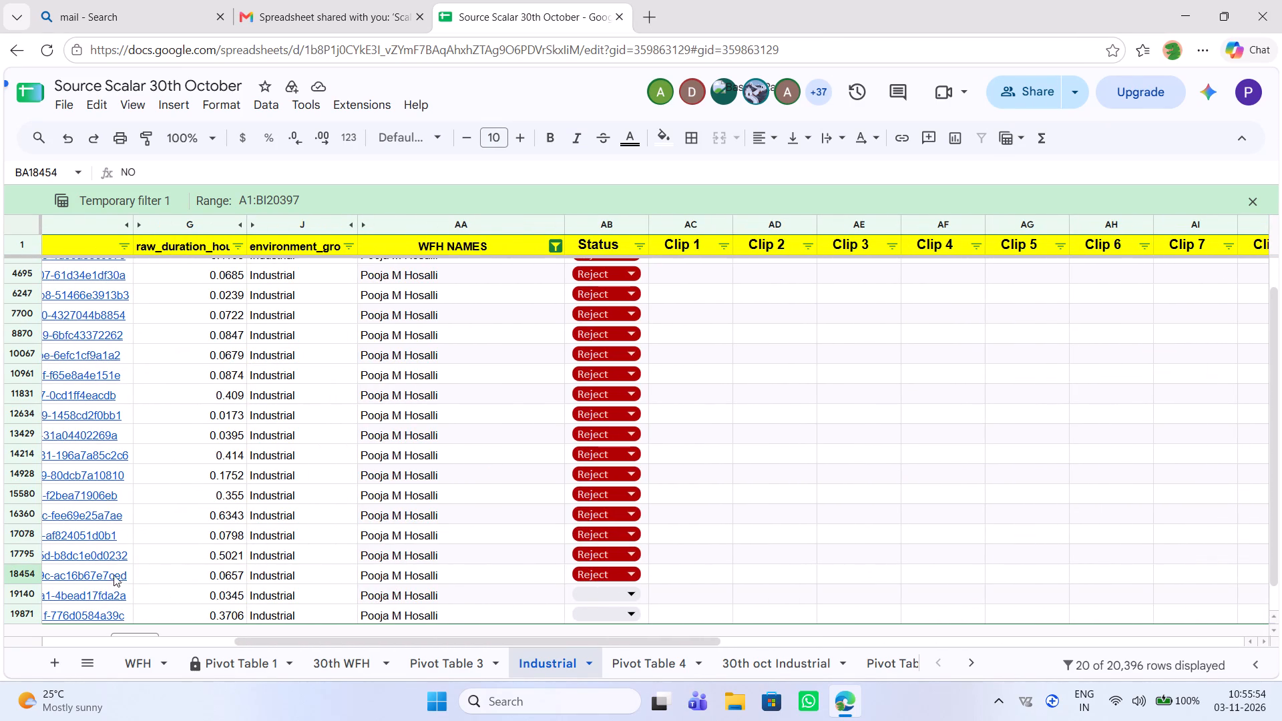
{"action": "left_click", "coordinate": [116, 590]}
{"action": "left_click", "coordinate": [129, 569]}
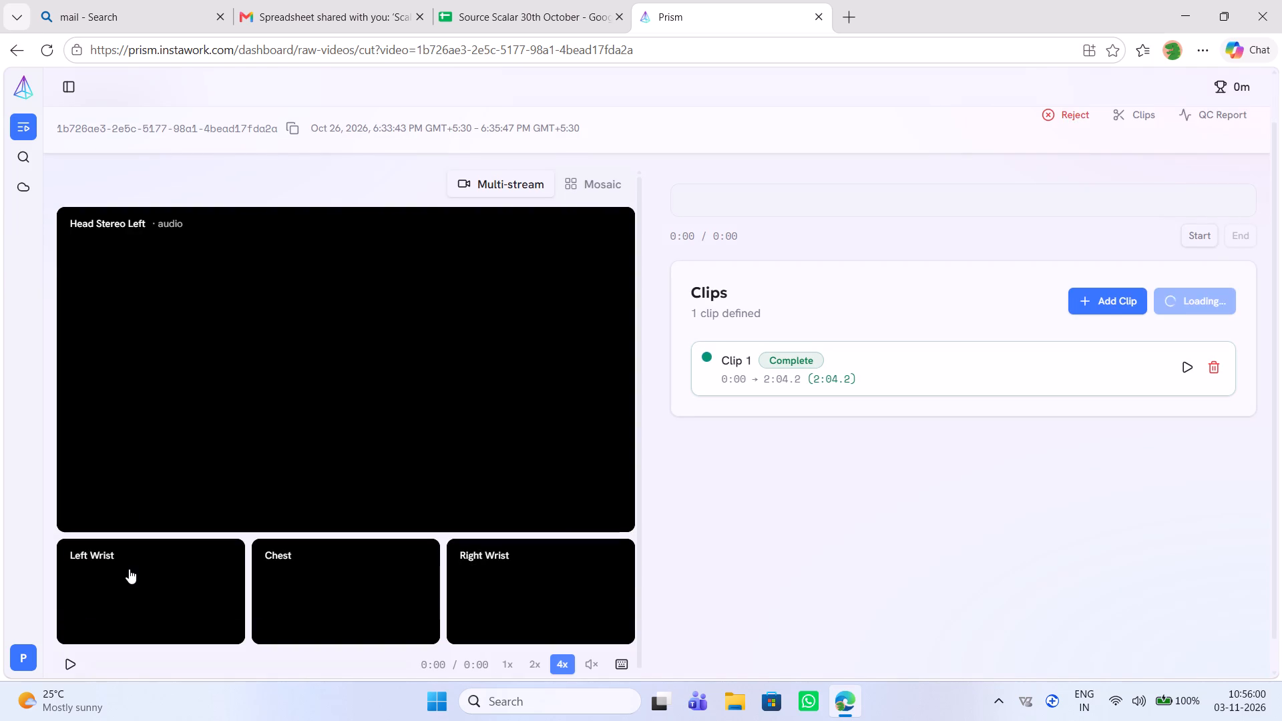
Play row 19140's raw footage and examine it at the start and around 0:51.
{"action": "scroll", "coordinate": [364, 525], "scroll_direction": "down", "scroll_amount": 2}
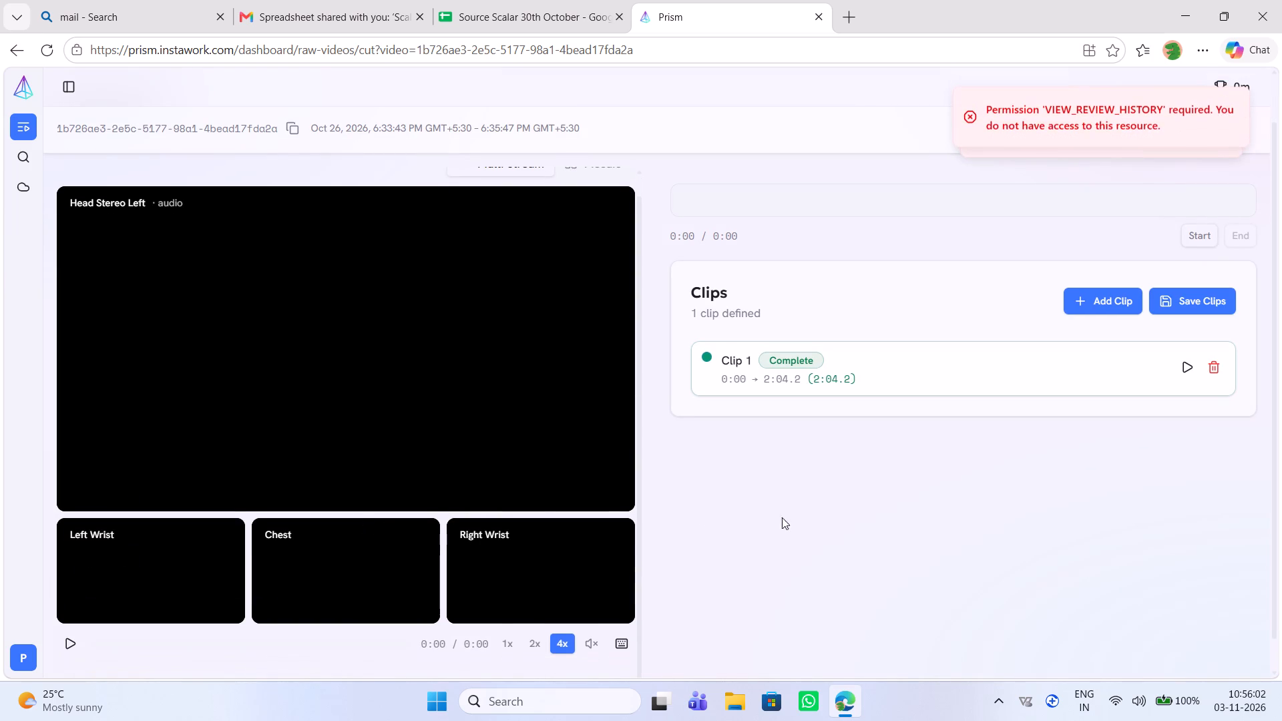
{"action": "left_click", "coordinate": [578, 463]}
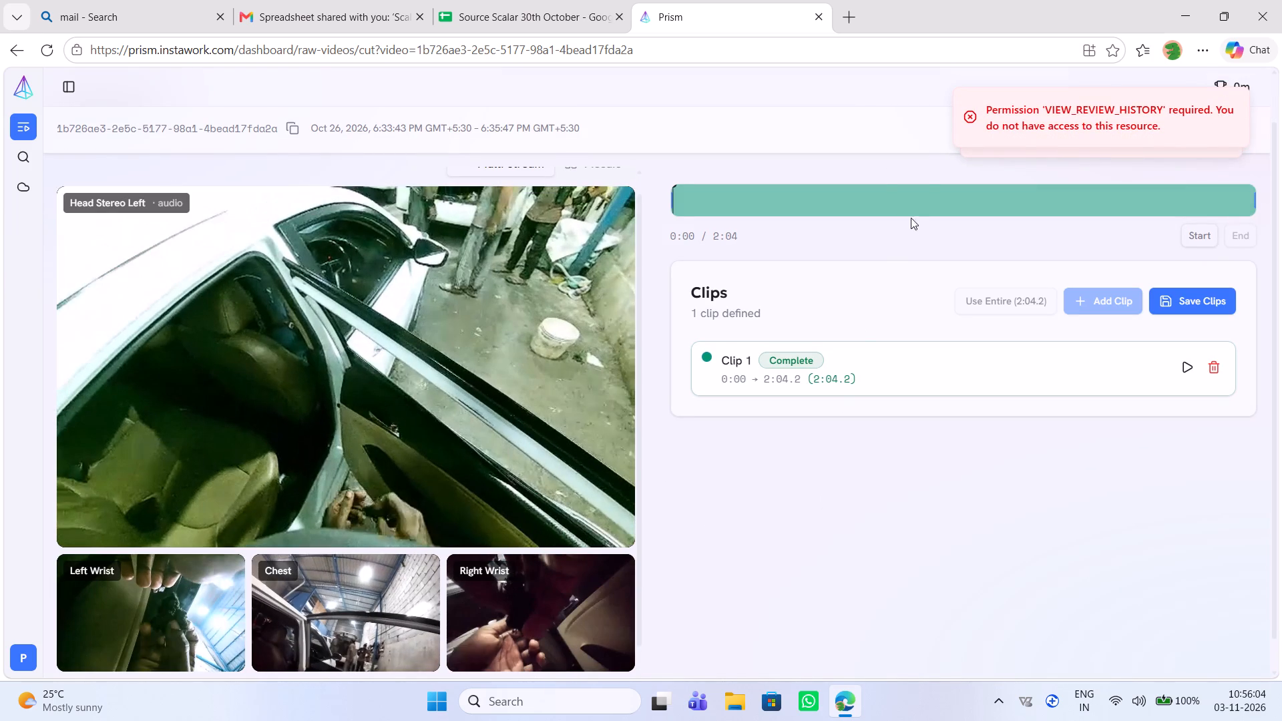
{"action": "left_click", "coordinate": [912, 208]}
{"action": "left_click", "coordinate": [492, 405]}
{"action": "scroll", "coordinate": [492, 405], "scroll_direction": "down", "scroll_amount": 2}
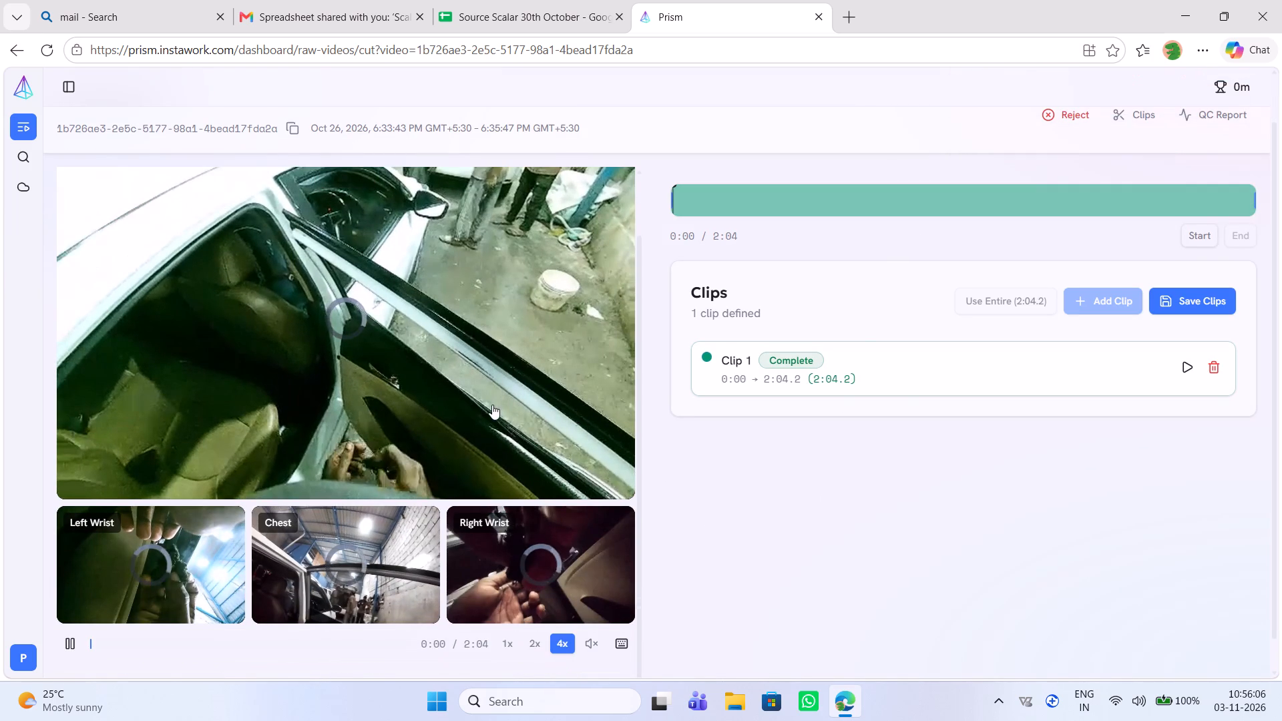
{"action": "left_click", "coordinate": [877, 537]}
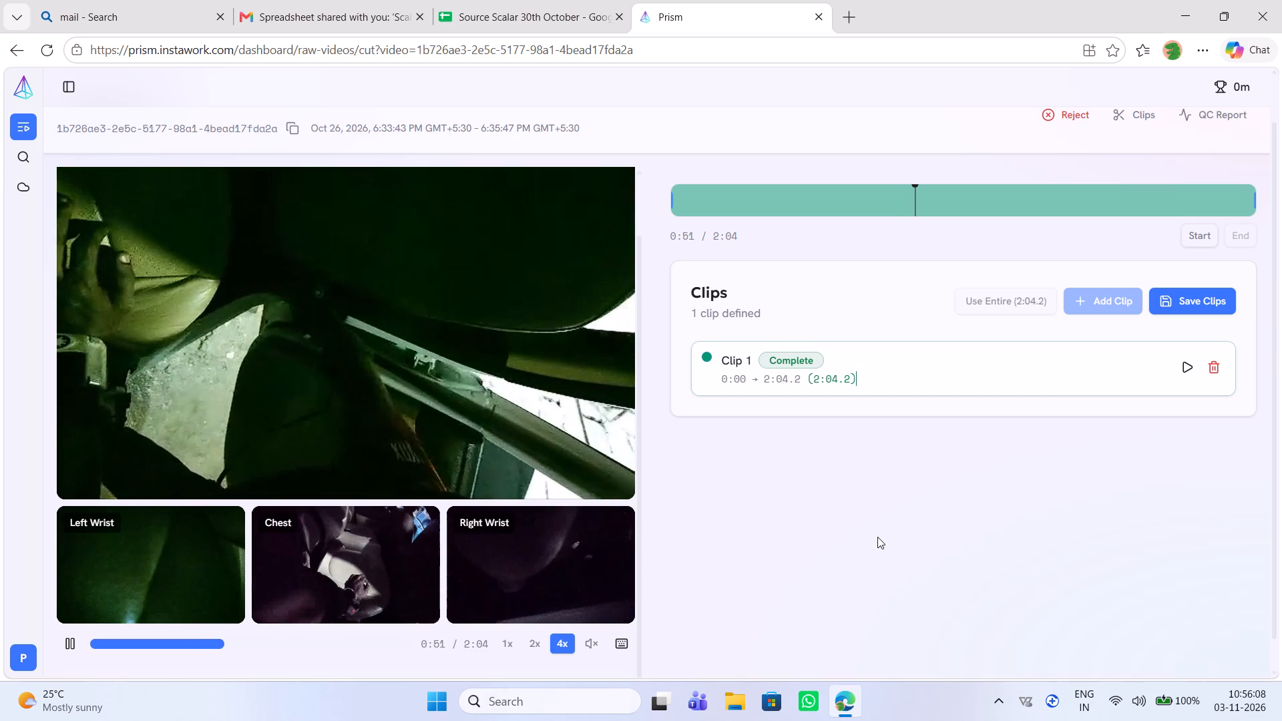
Set row 19140's Status to Reject and its Segment to Task not visible in the Industrial sheet.
{"action": "left_click", "coordinate": [574, 15]}
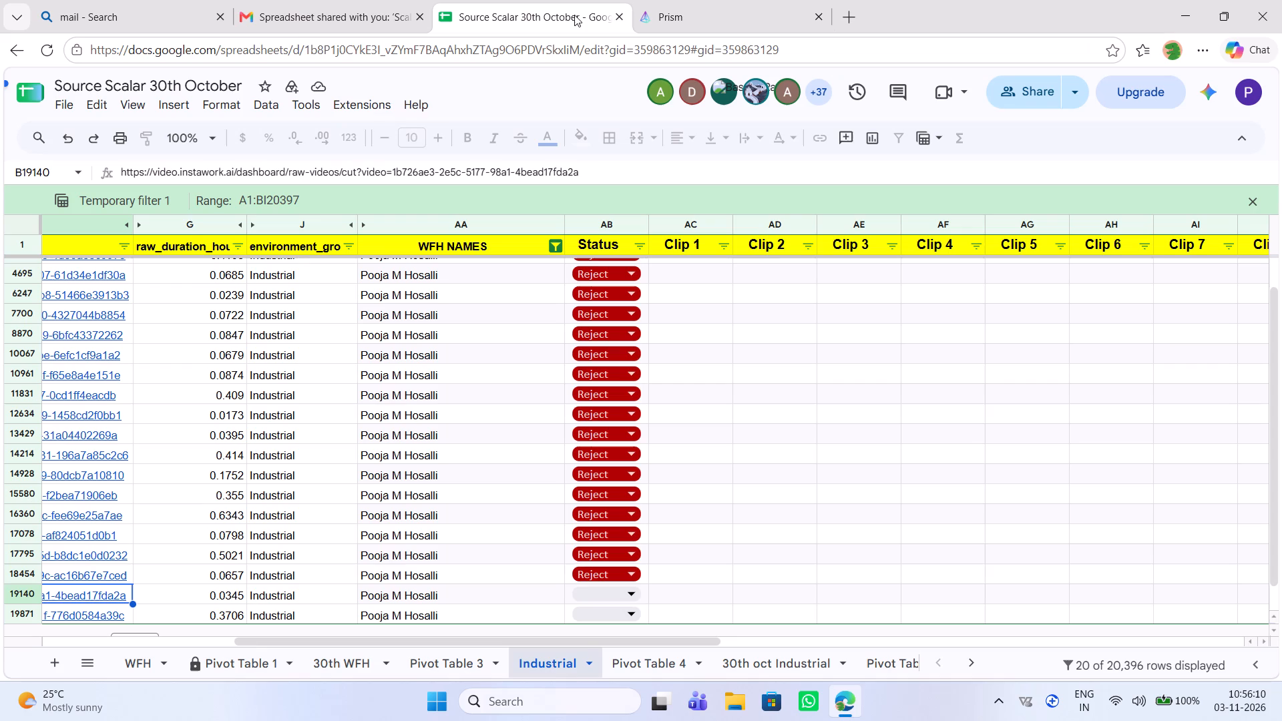
{"action": "left_click", "coordinate": [629, 599]}
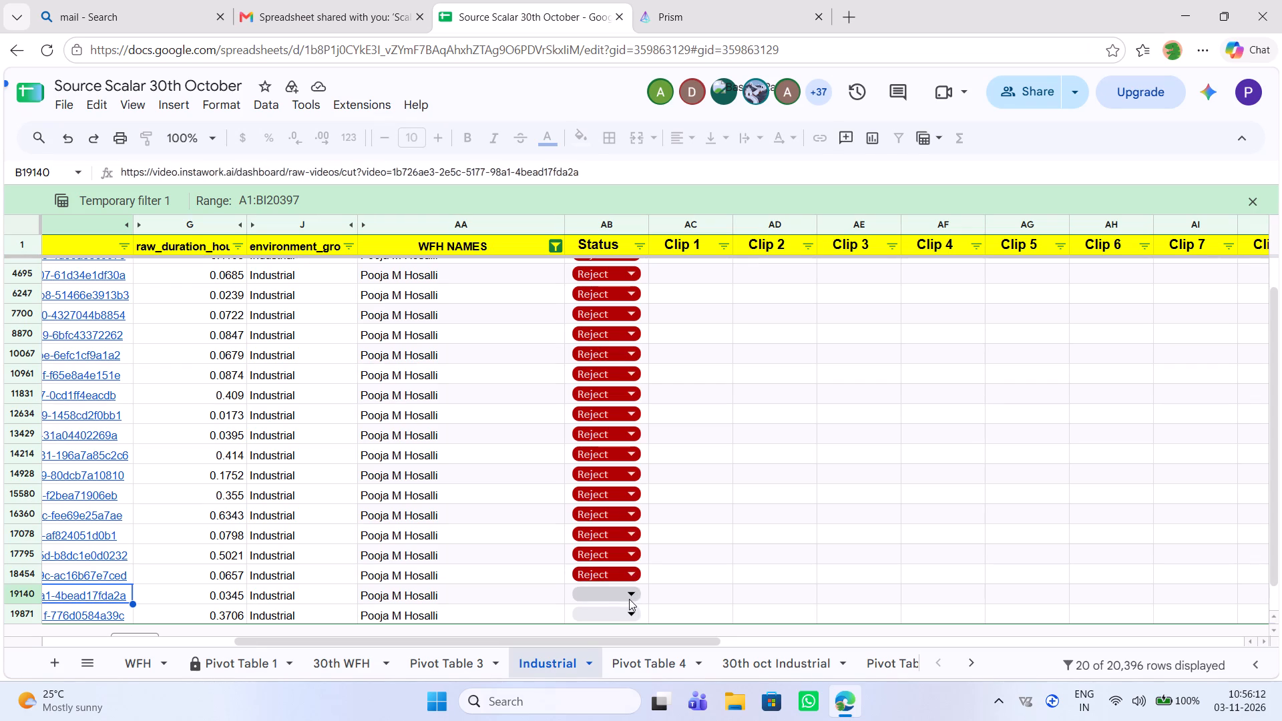
{"action": "left_click", "coordinate": [646, 567]}
{"action": "scroll", "coordinate": [836, 555], "scroll_direction": "left", "scroll_amount": 5}
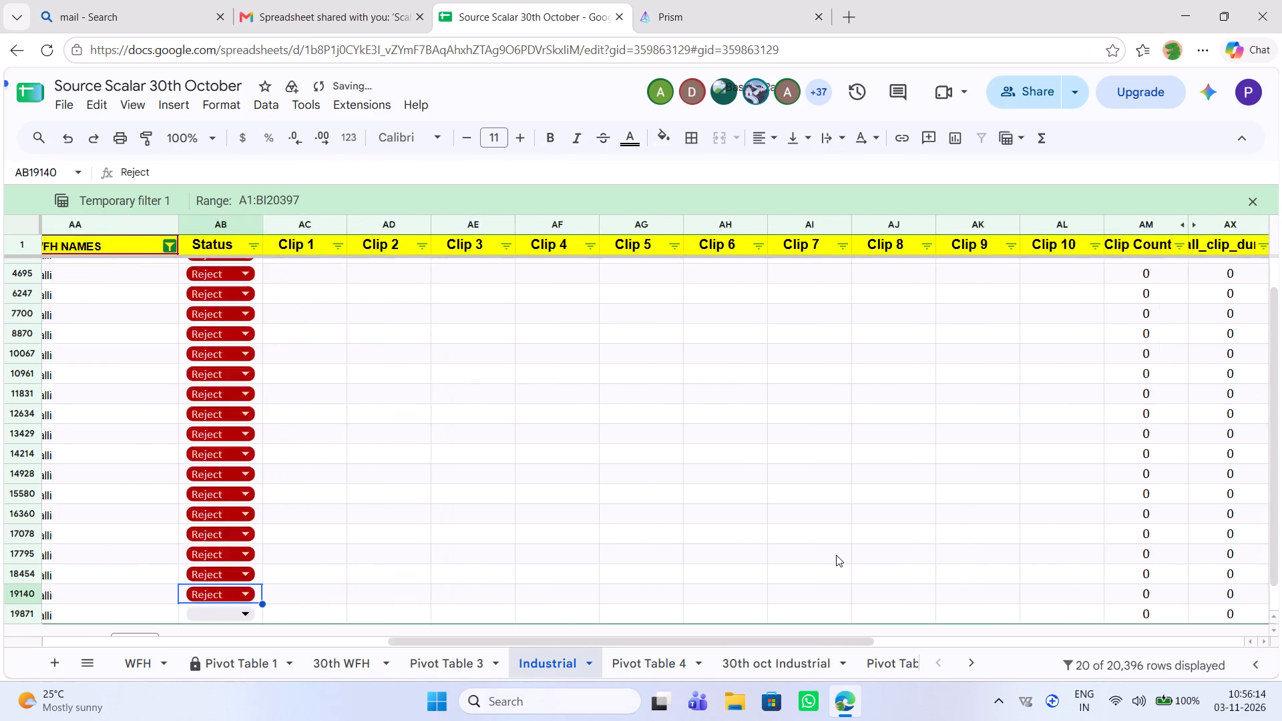
{"action": "left_click", "coordinate": [831, 595]}
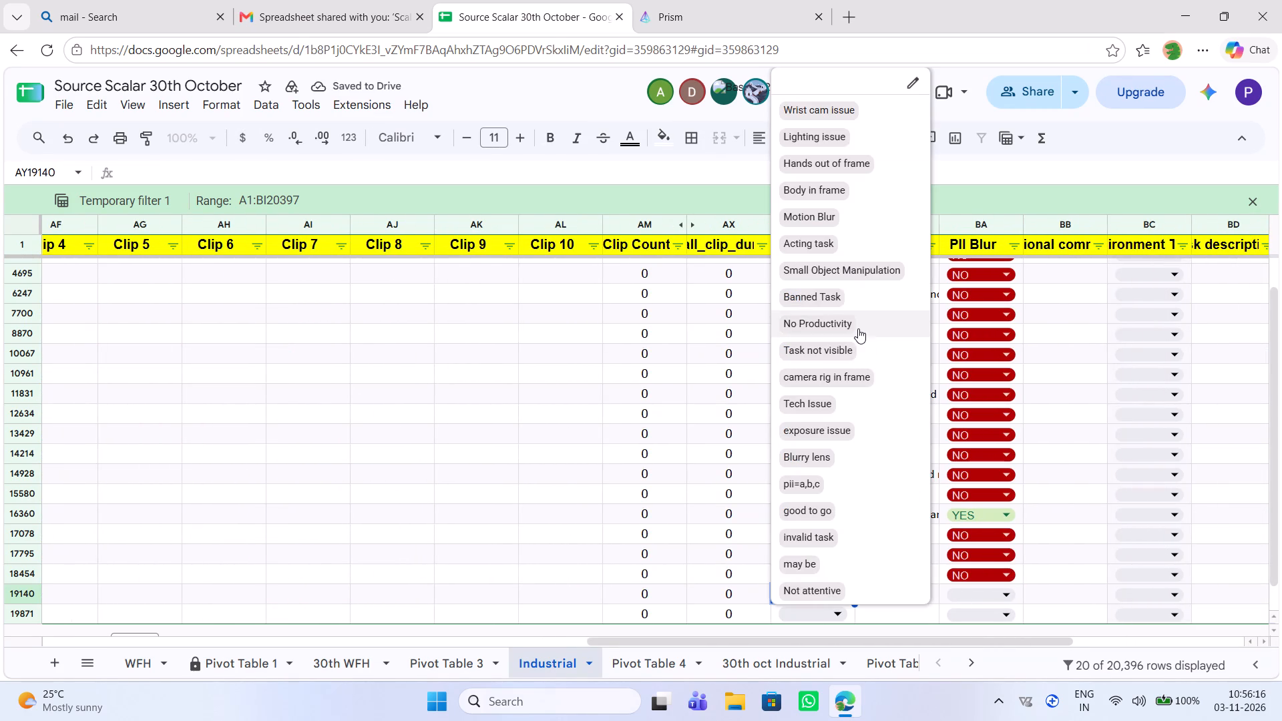
{"action": "left_click", "coordinate": [852, 349]}
Enter the comment "dark screen" for row 19140 and set its PII Blur to NO.
{"action": "left_click", "coordinate": [906, 589]}
{"action": "type", "text": "dark screen"}
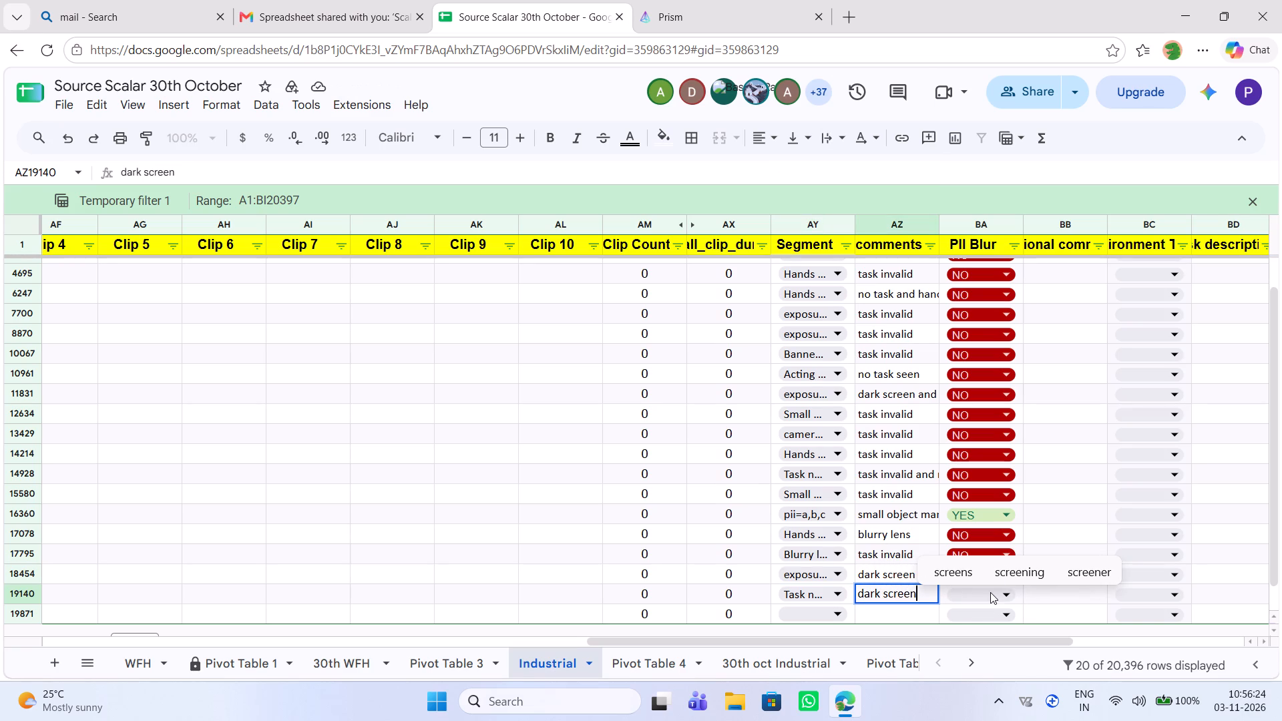
{"action": "left_click", "coordinate": [990, 592]}
{"action": "left_click", "coordinate": [1002, 594]}
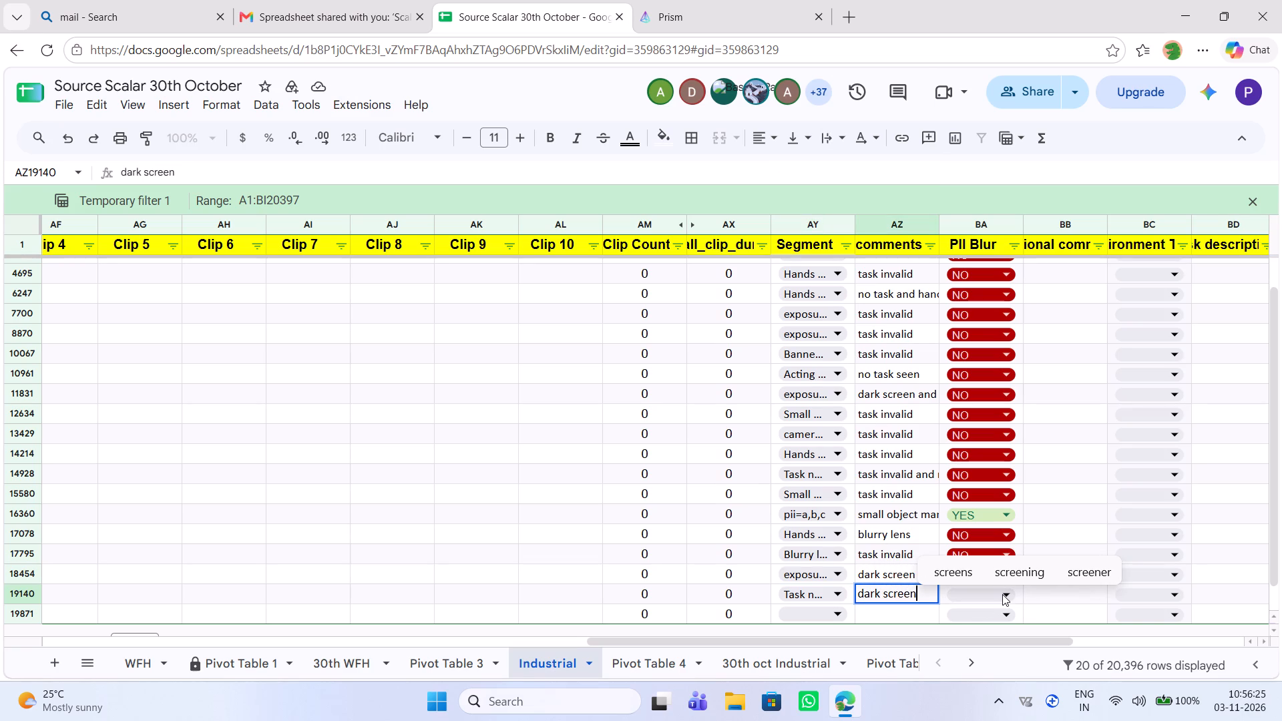
{"action": "left_click", "coordinate": [1008, 594]}
{"action": "left_click", "coordinate": [1043, 594]}
{"action": "left_click", "coordinate": [1003, 599]}
{"action": "left_click", "coordinate": [950, 698]}
{"action": "left_click", "coordinate": [984, 593]}
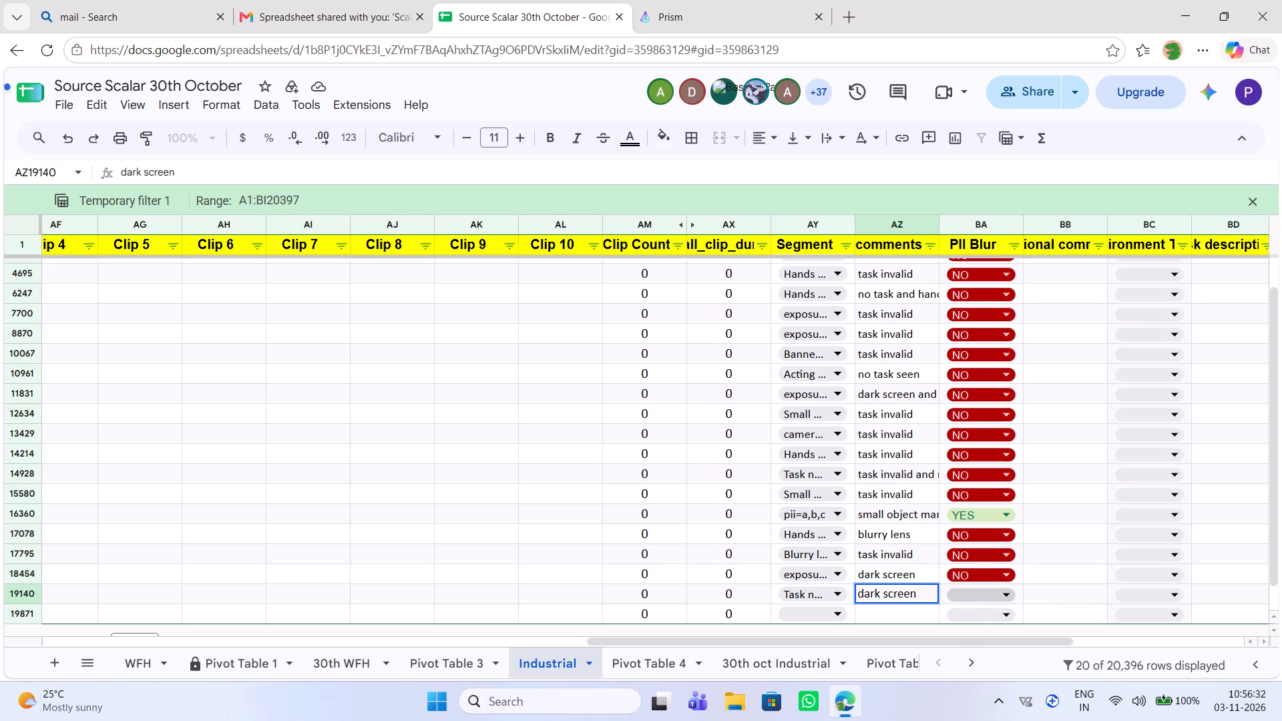
{"action": "left_click", "coordinate": [990, 567]}
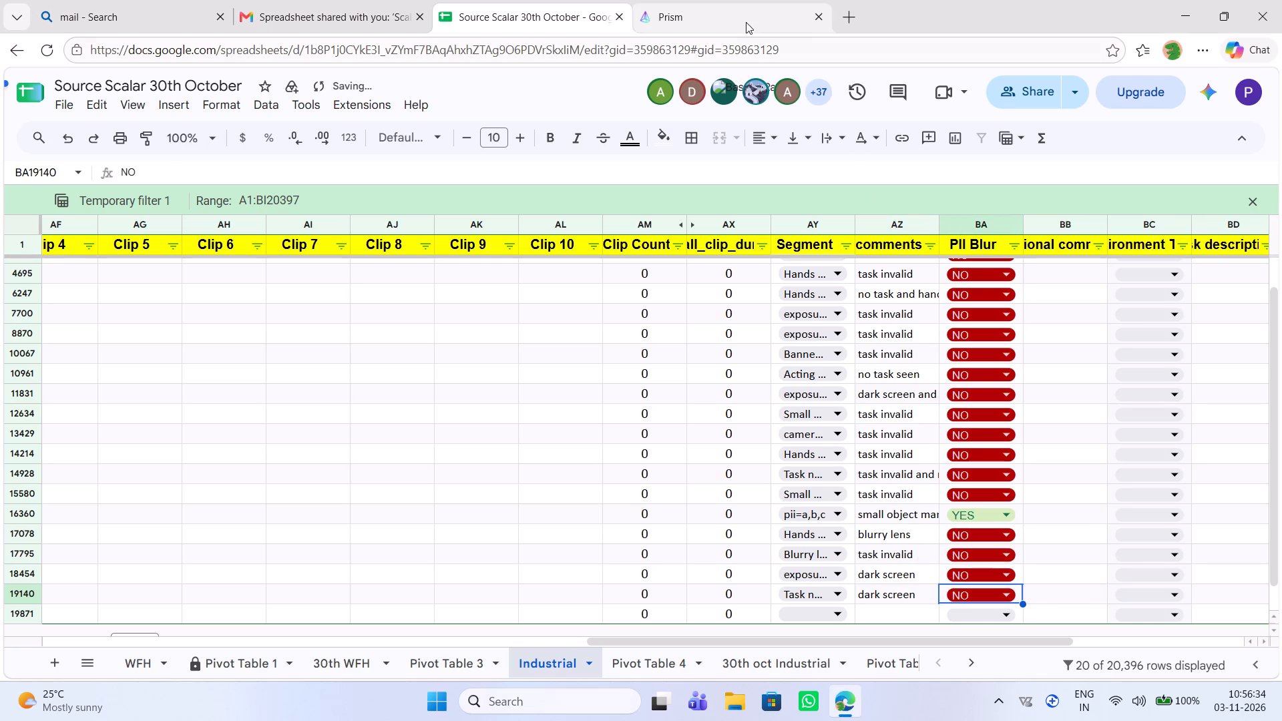
Examine more of row 19140's raw footage in Prism, around 1:03 and near the end at 2:03.
{"action": "left_click", "coordinate": [746, 20]}
{"action": "left_click", "coordinate": [606, 226]}
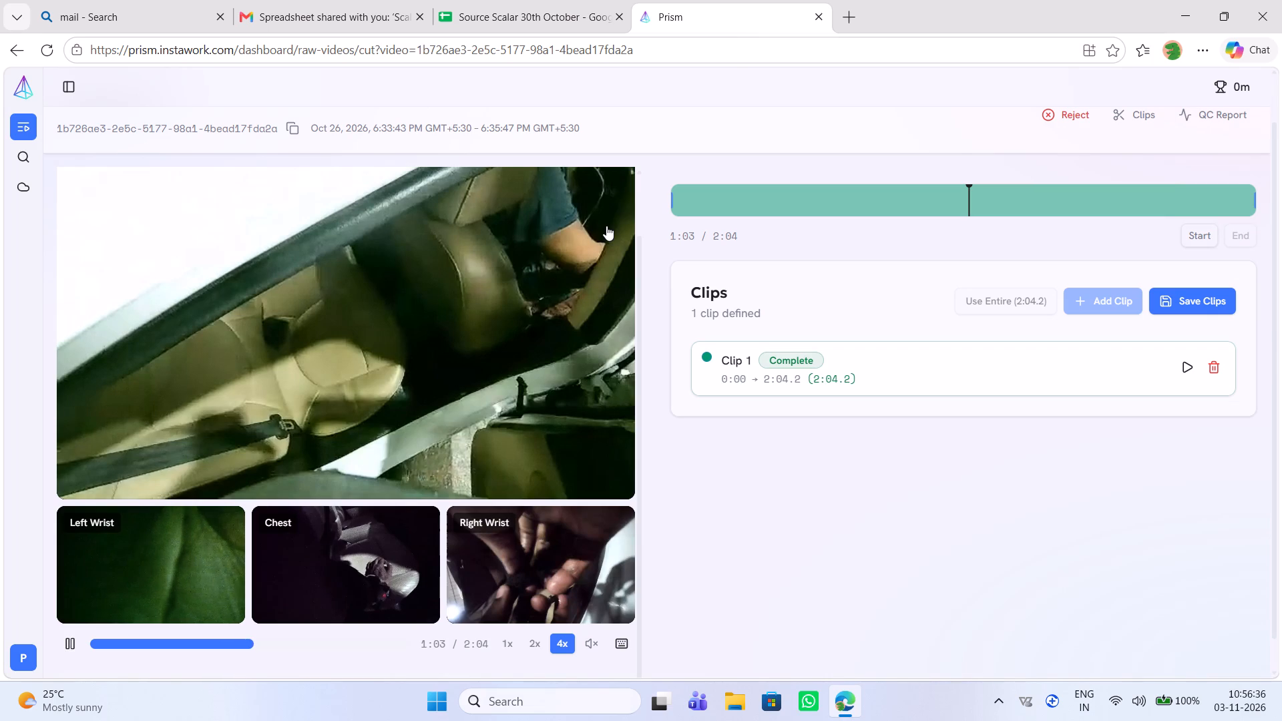
{"action": "left_click", "coordinate": [1251, 209]}
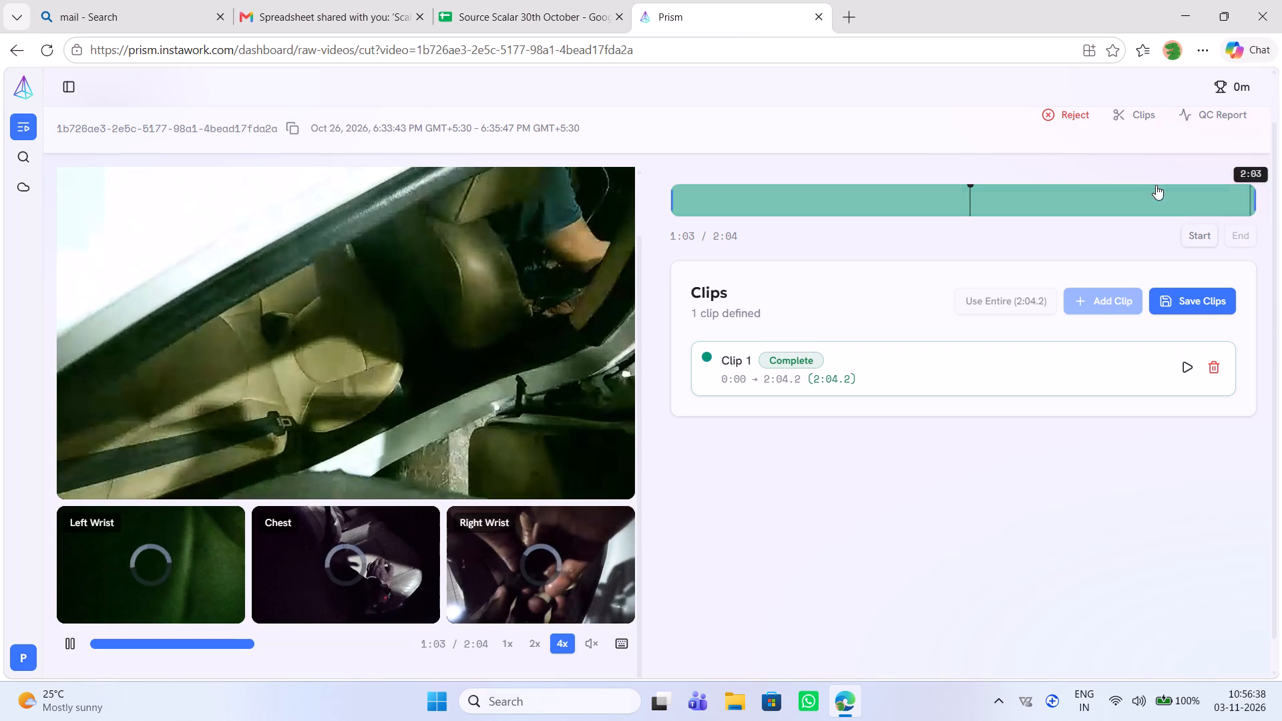
{"action": "left_click", "coordinate": [959, 130]}
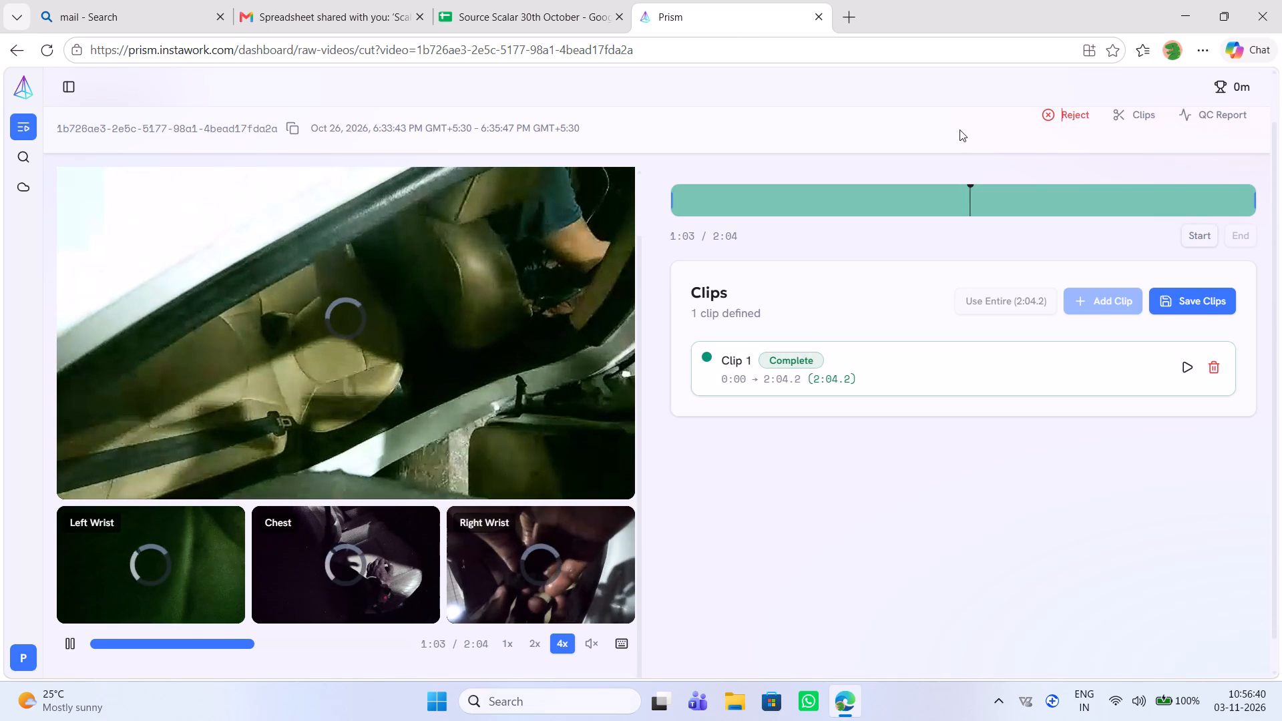
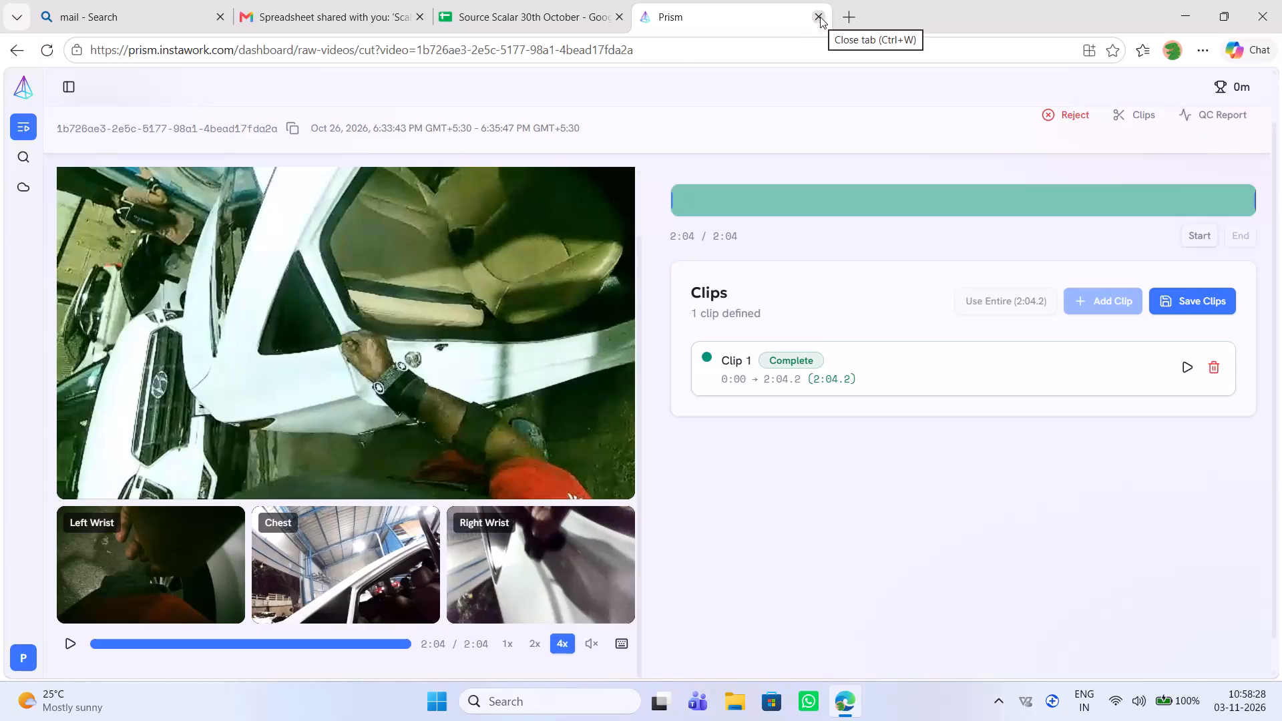
Close row 19140's video and open row 19871's raw video link from the Industrial sheet in Prism.
{"action": "left_click", "coordinate": [820, 17]}
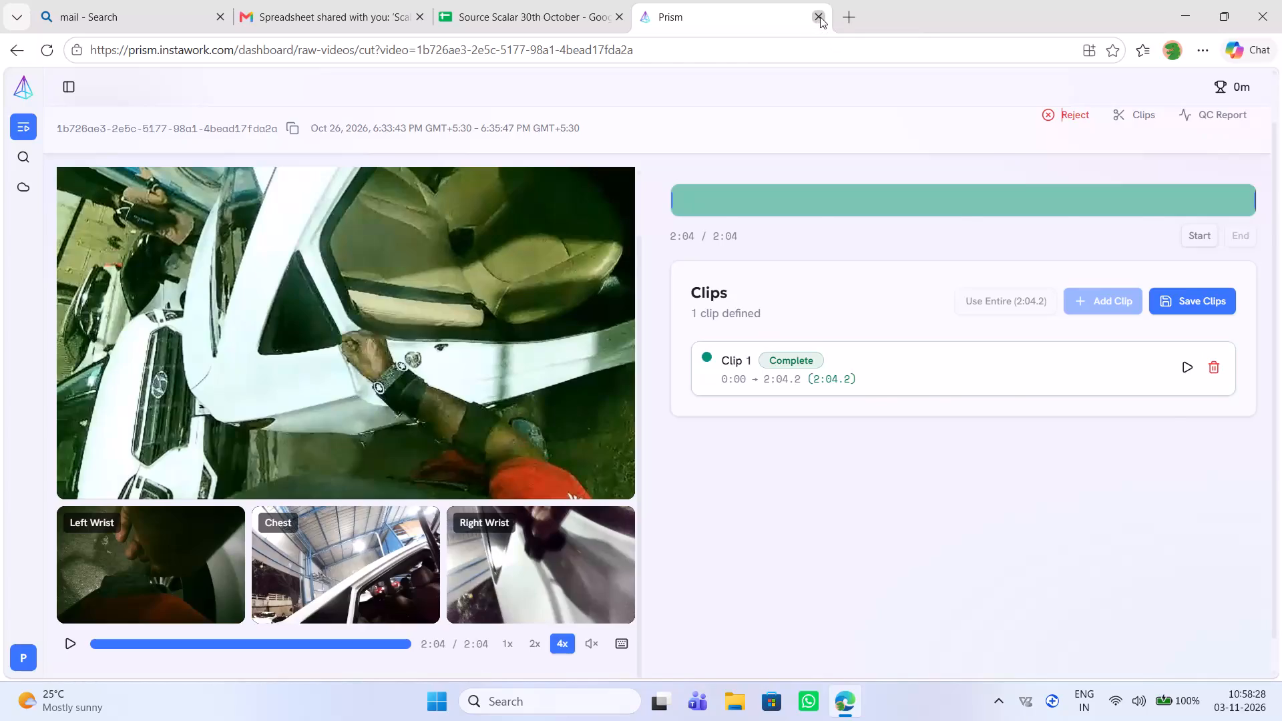
{"action": "scroll", "coordinate": [590, 486], "scroll_direction": "down", "scroll_amount": 2}
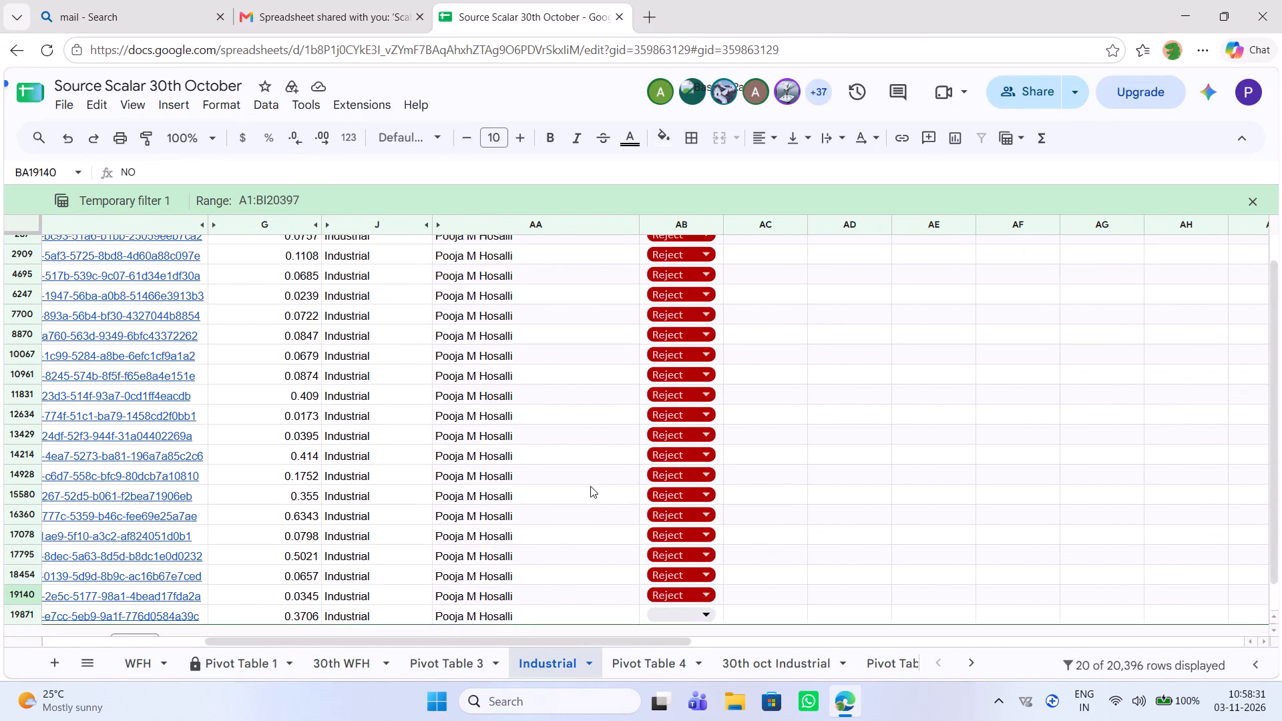
{"action": "scroll", "coordinate": [590, 486], "scroll_direction": "down", "scroll_amount": 1}
{"action": "scroll", "coordinate": [590, 486], "scroll_direction": "left", "scroll_amount": 1}
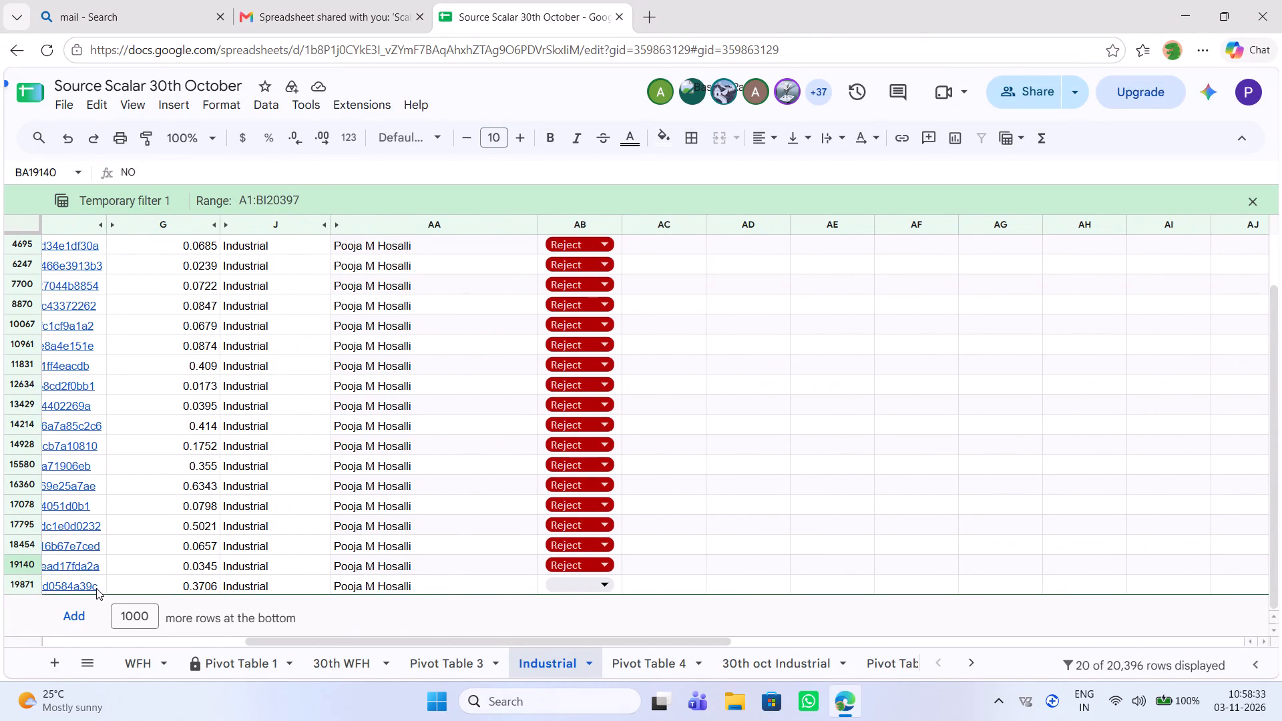
{"action": "left_click", "coordinate": [99, 589]}
{"action": "left_click", "coordinate": [127, 612]}
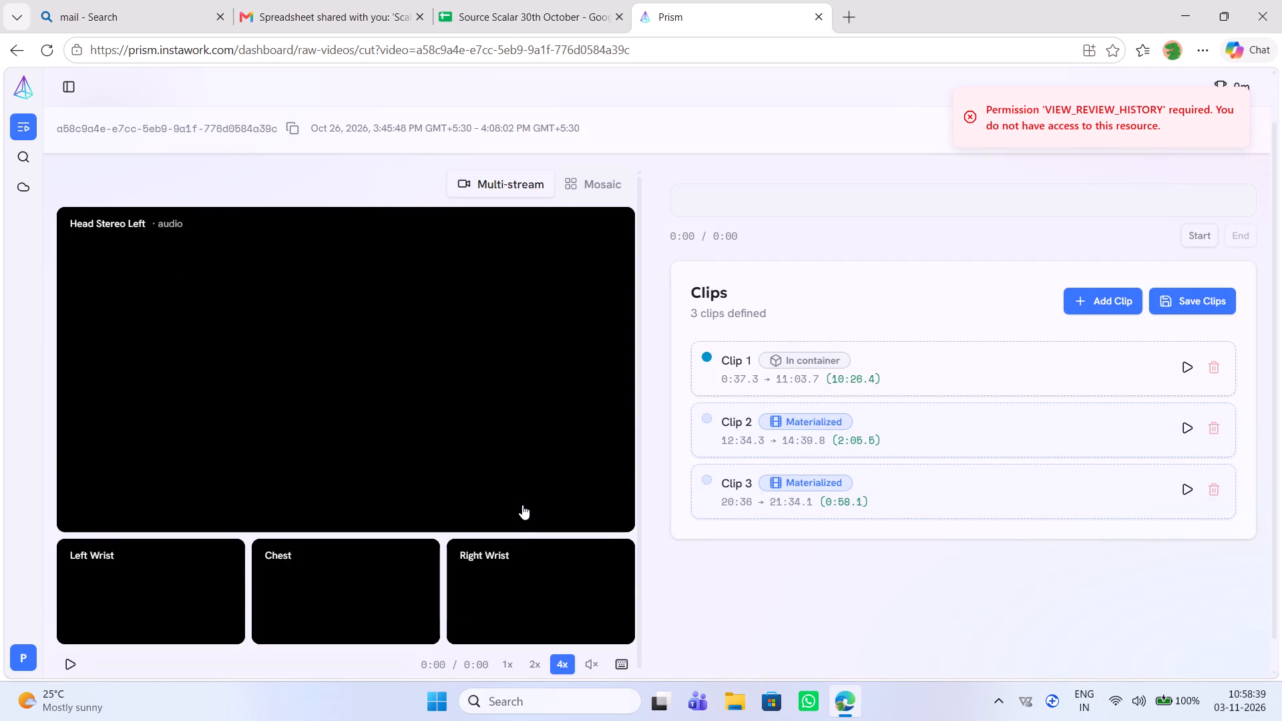
Play row 19871's raw footage and examine it at the start, around 14:57 and around 21:48.
{"action": "scroll", "coordinate": [521, 501], "scroll_direction": "down", "scroll_amount": 3}
{"action": "left_click", "coordinate": [548, 435]}
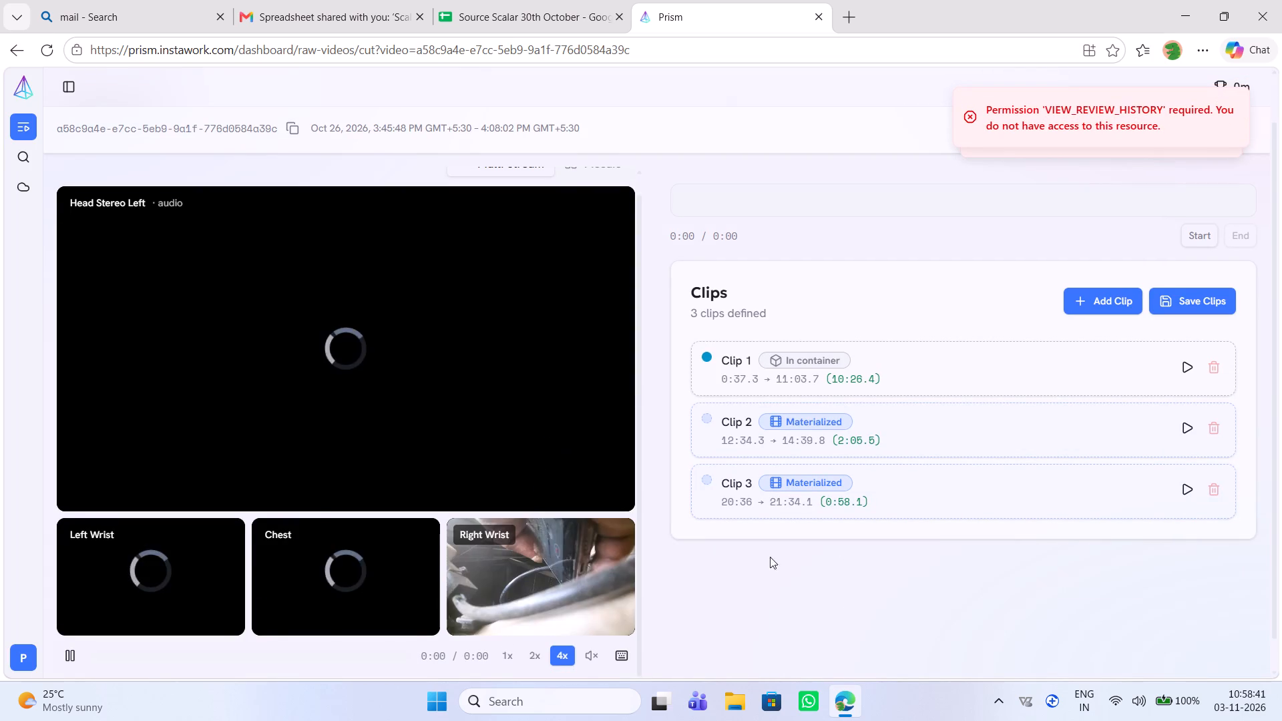
{"action": "left_click", "coordinate": [780, 558]}
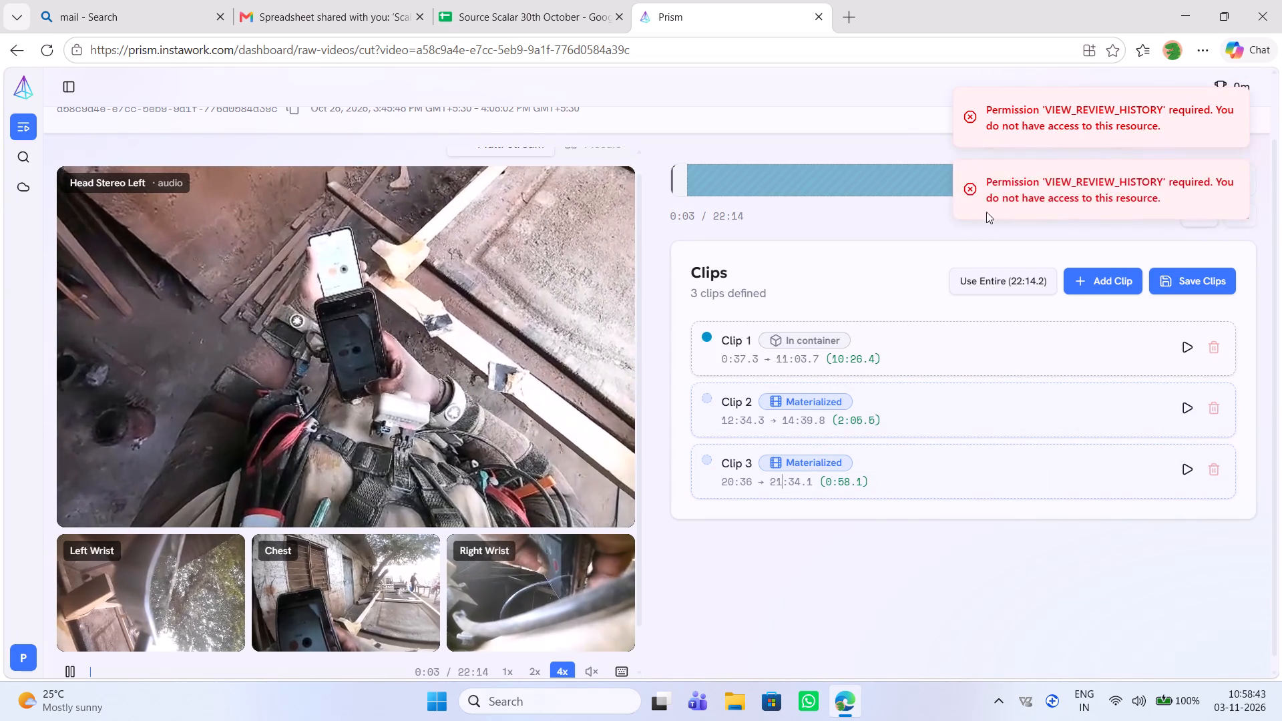
{"action": "left_click", "coordinate": [939, 225]}
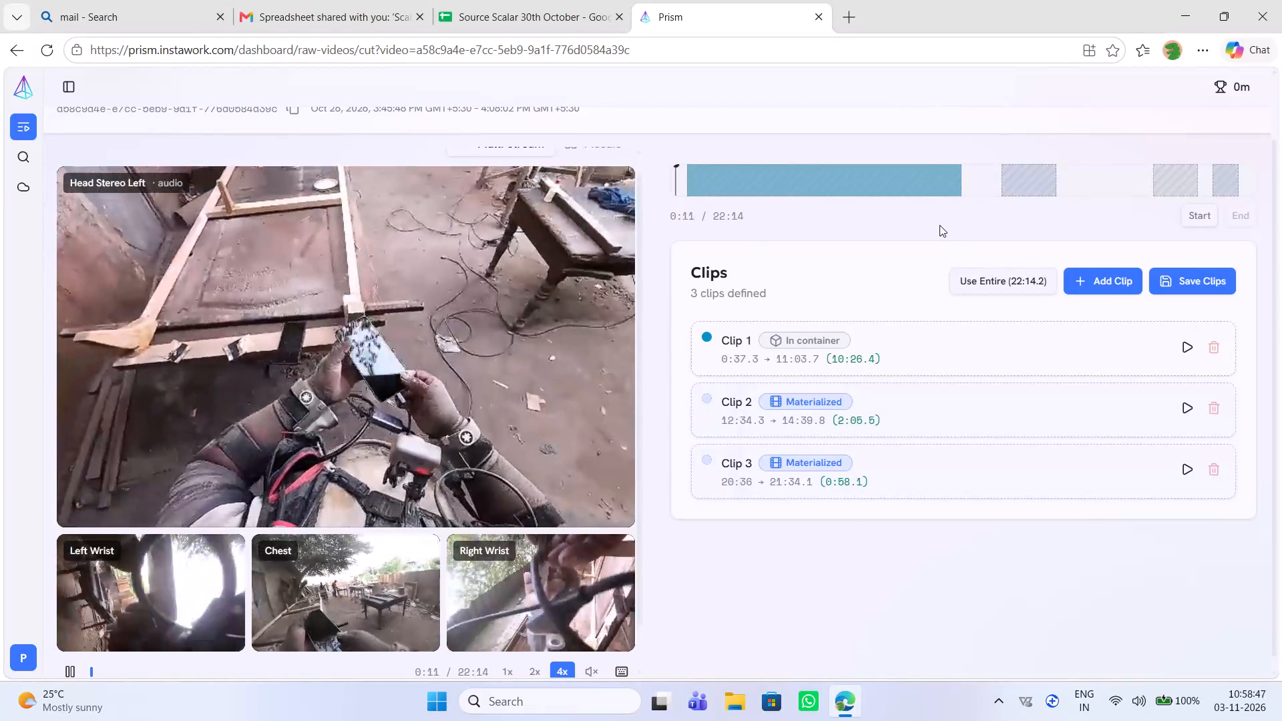
{"action": "left_click", "coordinate": [1064, 189]}
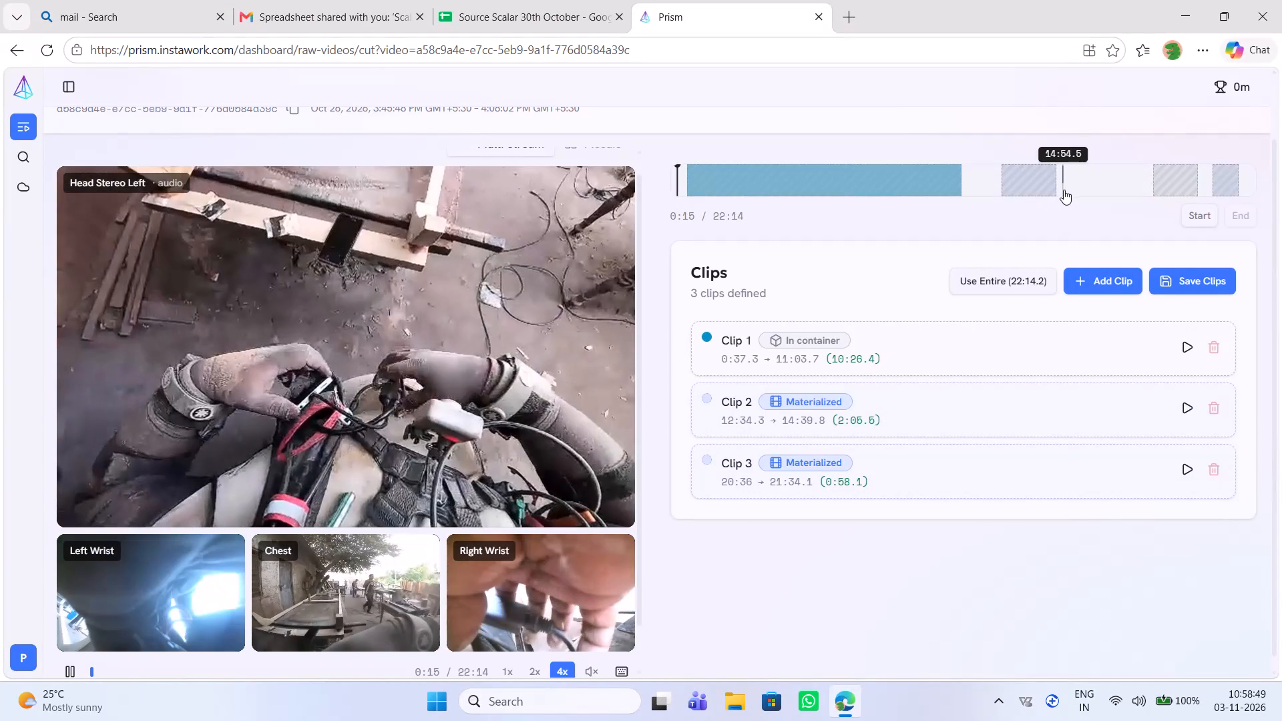
{"action": "left_click", "coordinate": [1067, 216]}
{"action": "scroll", "coordinate": [511, 422], "scroll_direction": "down", "scroll_amount": 1}
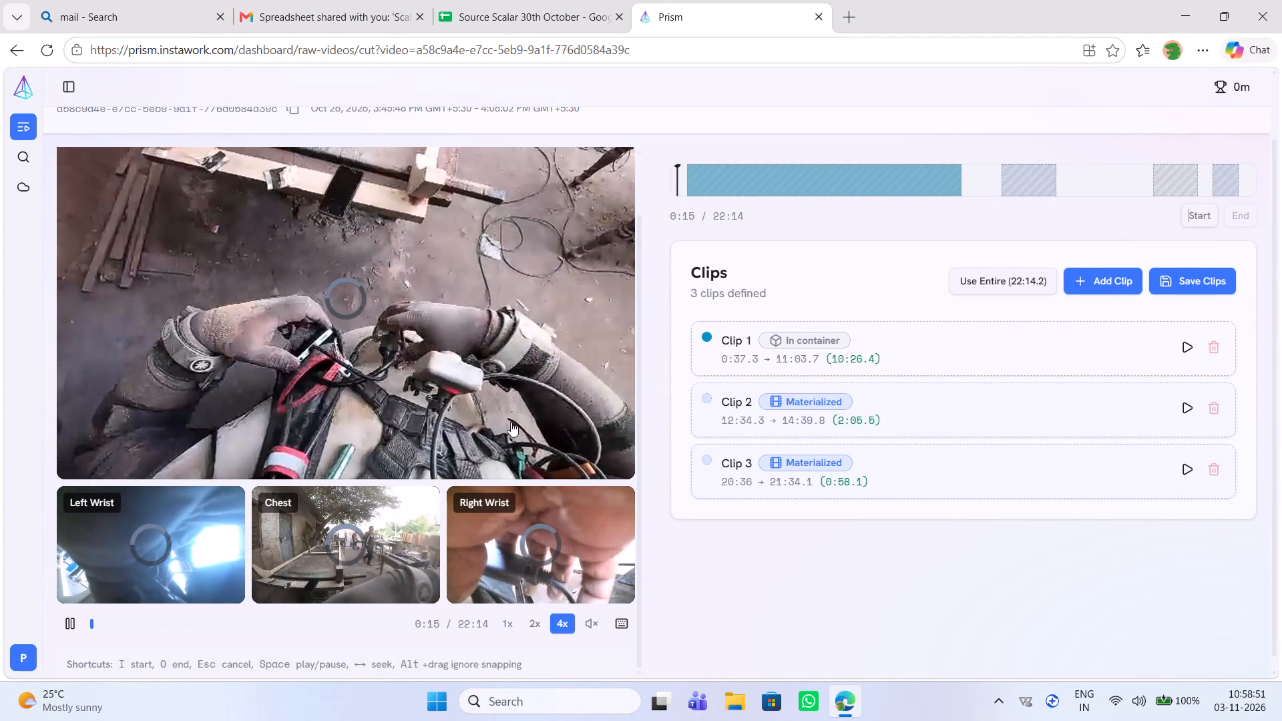
{"action": "left_click", "coordinate": [771, 560]}
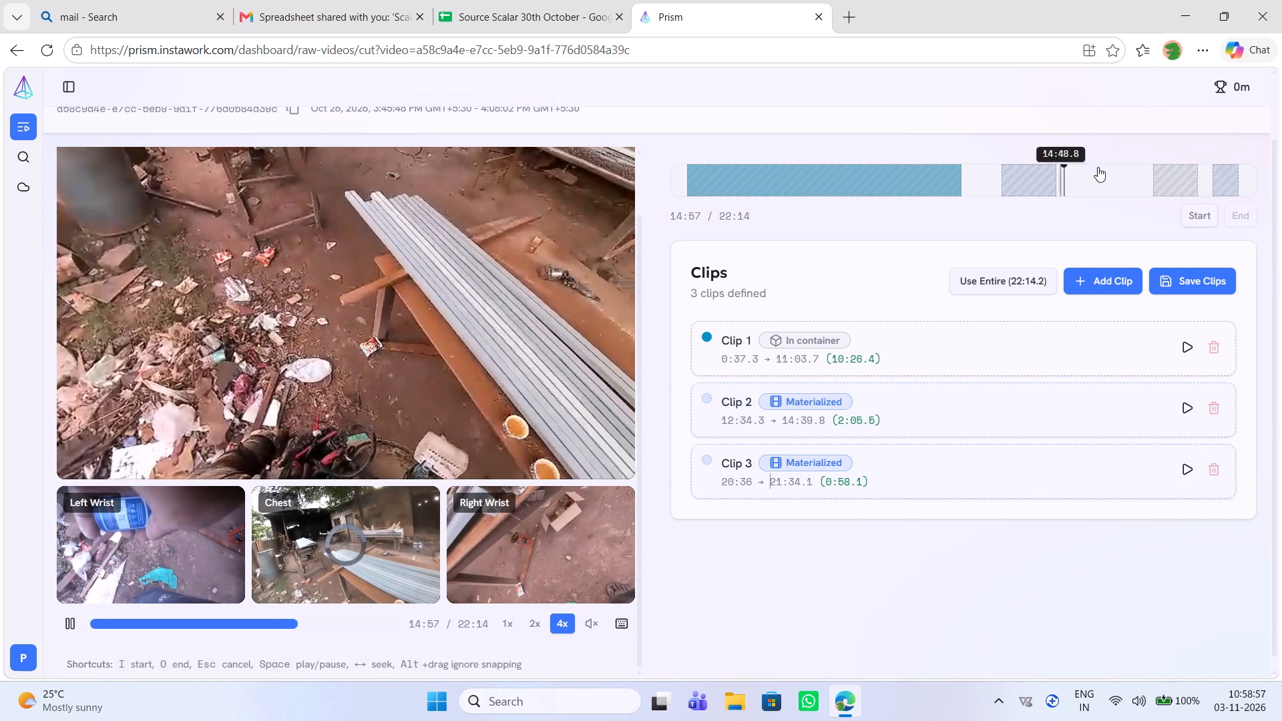
{"action": "left_click", "coordinate": [1124, 176]}
{"action": "left_click", "coordinate": [1132, 213]}
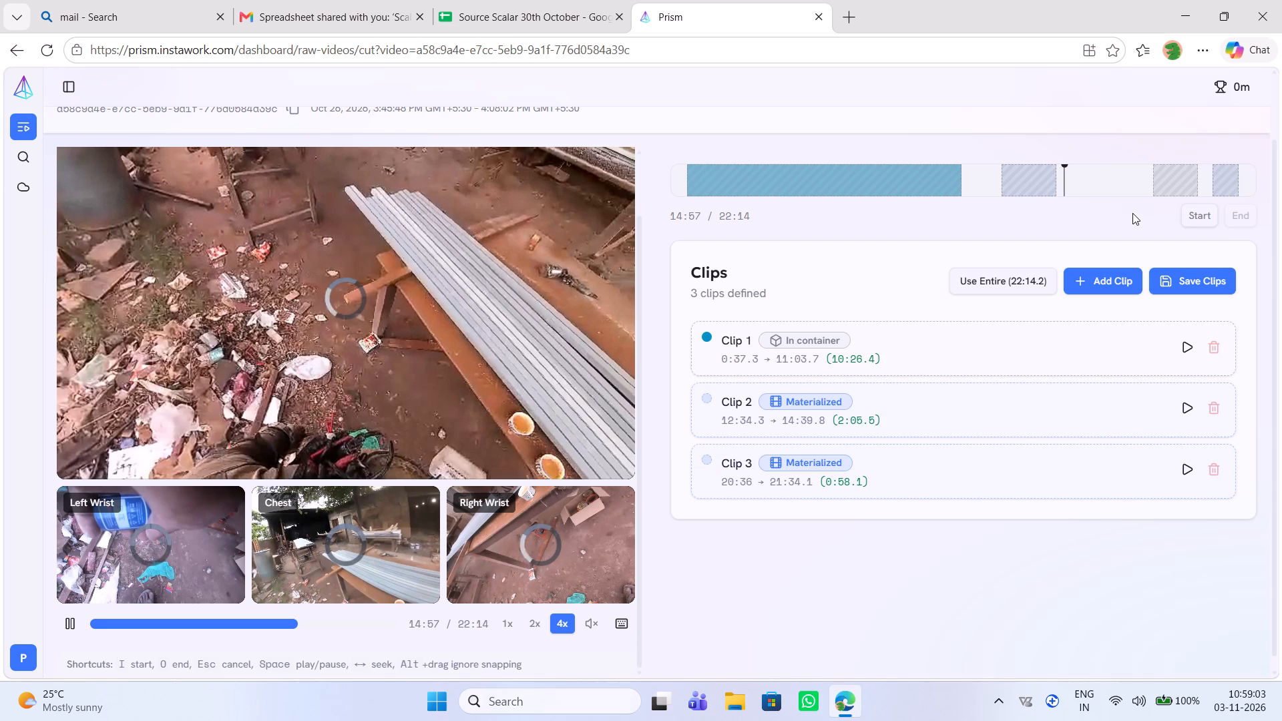
{"action": "left_click", "coordinate": [1246, 186]}
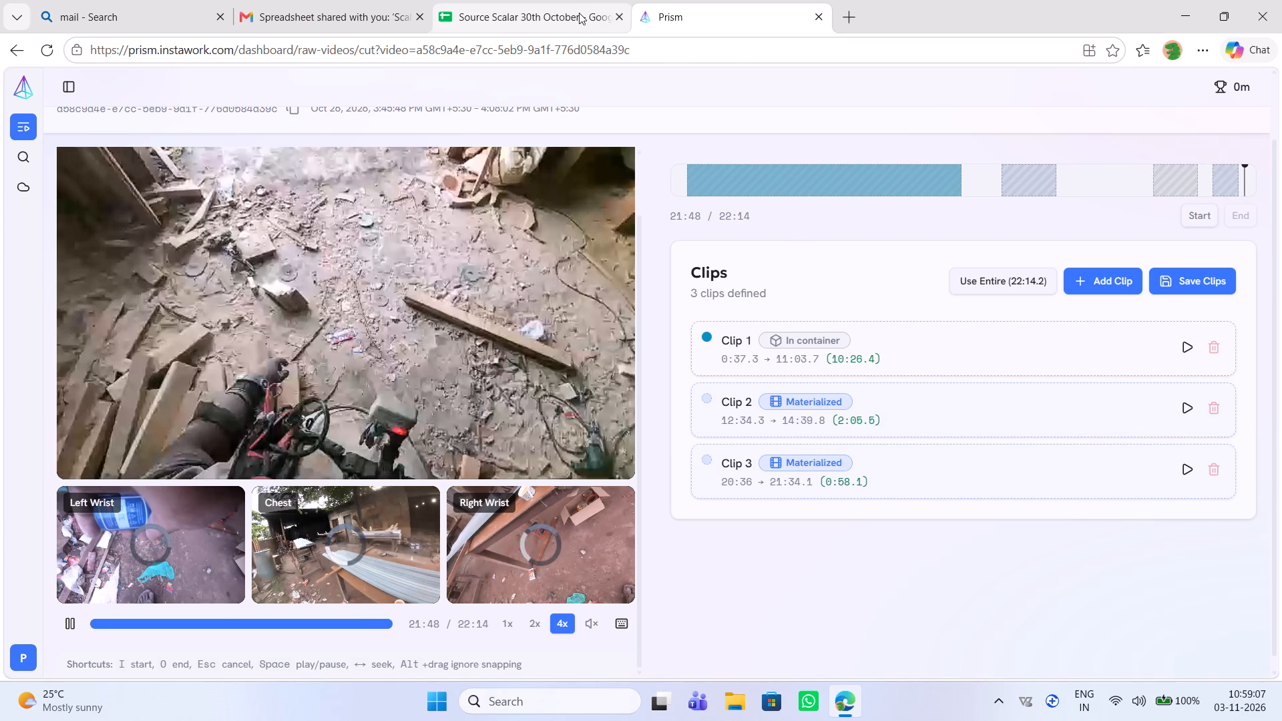
Set row 19871's Status to Reject and its Segment to Hands out of frame in the Industrial sheet.
{"action": "left_click", "coordinate": [579, 13]}
{"action": "left_click", "coordinate": [575, 577]}
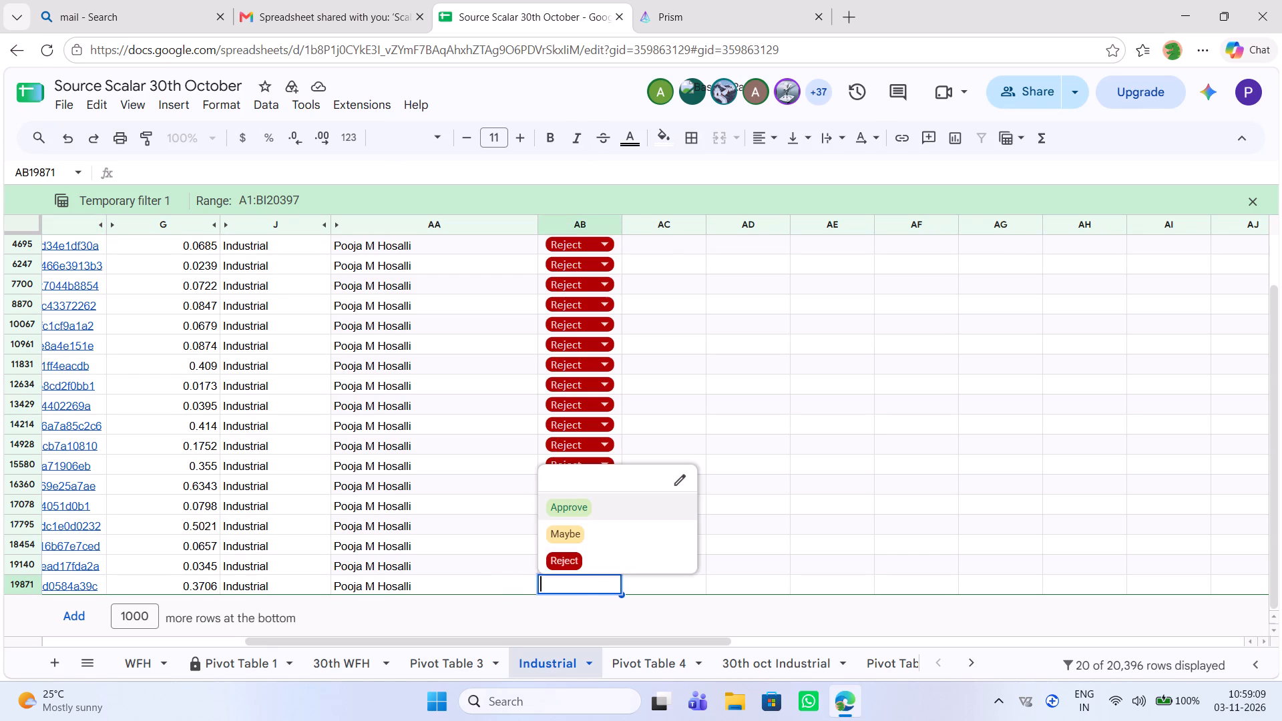
{"action": "left_click", "coordinate": [591, 566]}
{"action": "scroll", "coordinate": [694, 573], "scroll_direction": "left", "scroll_amount": 5}
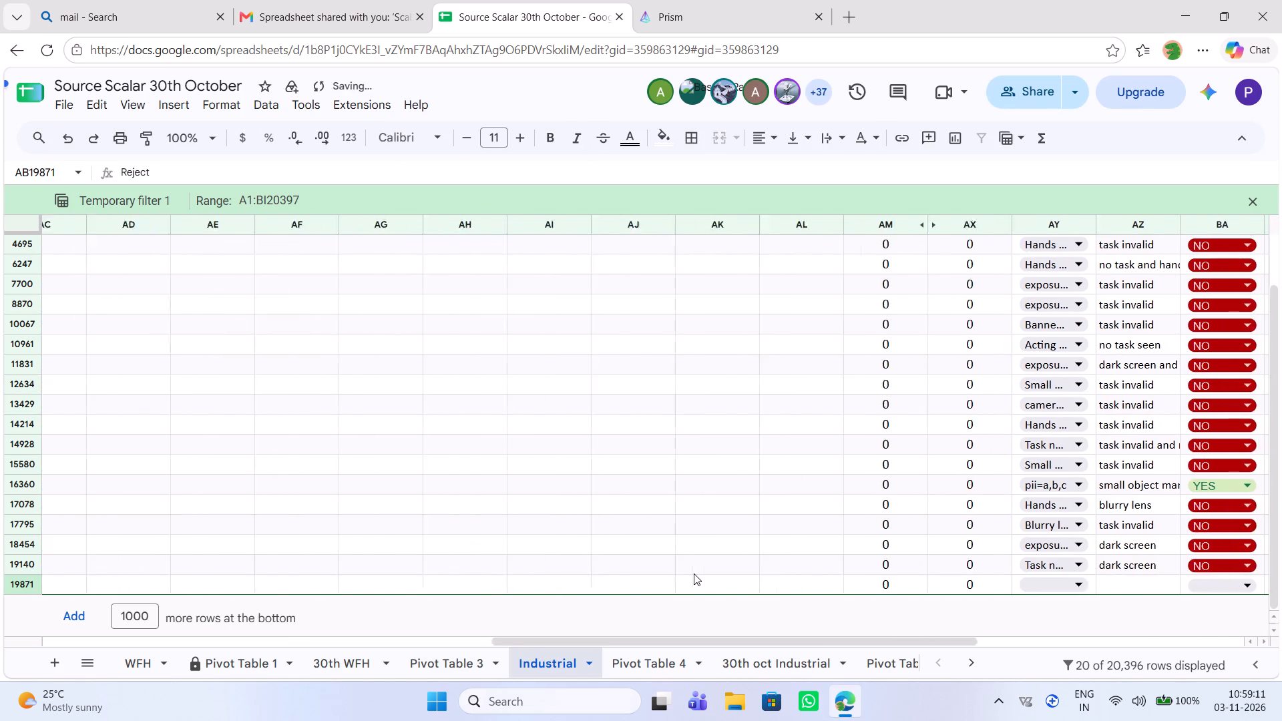
{"action": "scroll", "coordinate": [694, 573], "scroll_direction": "left", "scroll_amount": 2}
{"action": "left_click", "coordinate": [835, 580]}
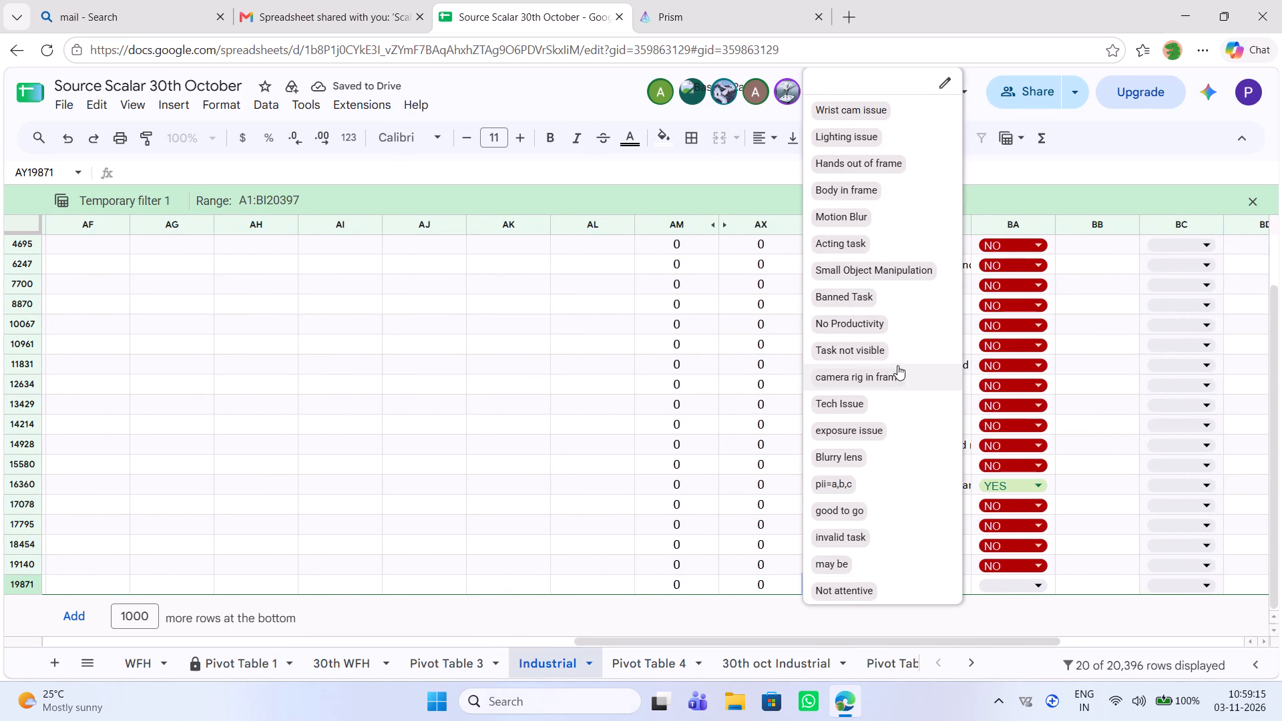
{"action": "left_click", "coordinate": [905, 166]}
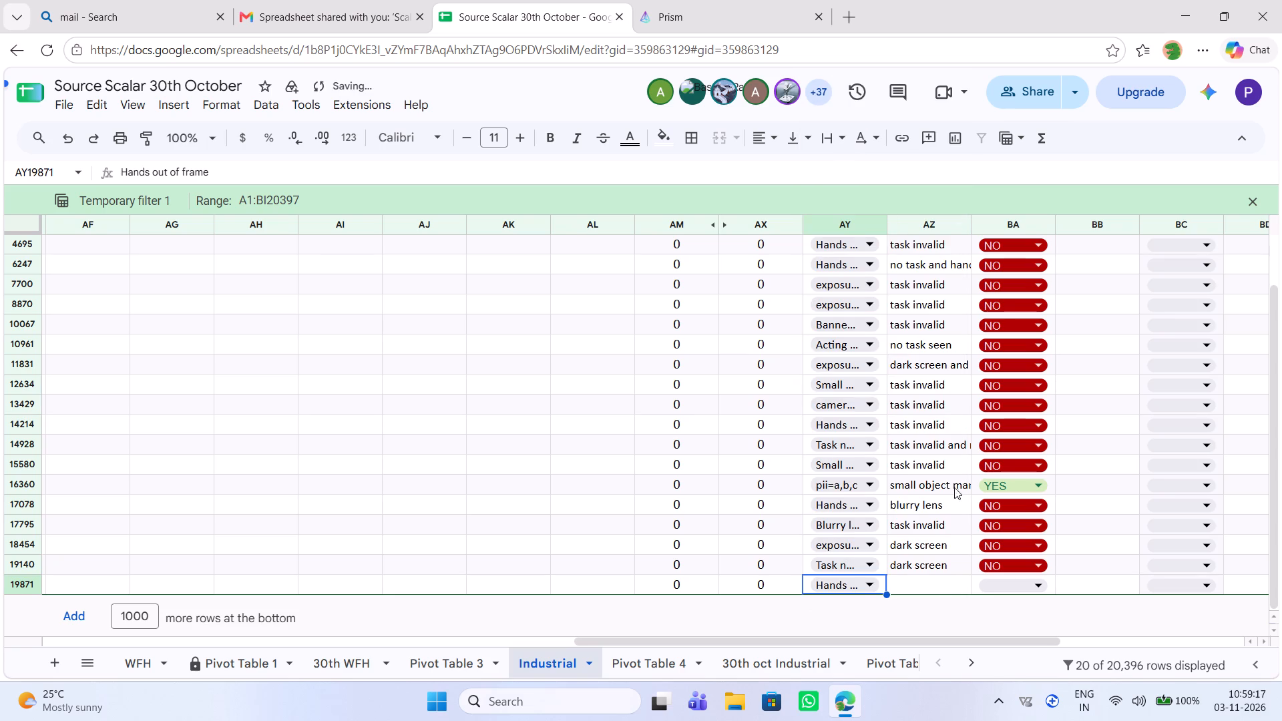
Enter the comment "task invalid" for row 19871 and set its PII Blur to NO.
{"action": "left_click", "coordinate": [936, 587]}
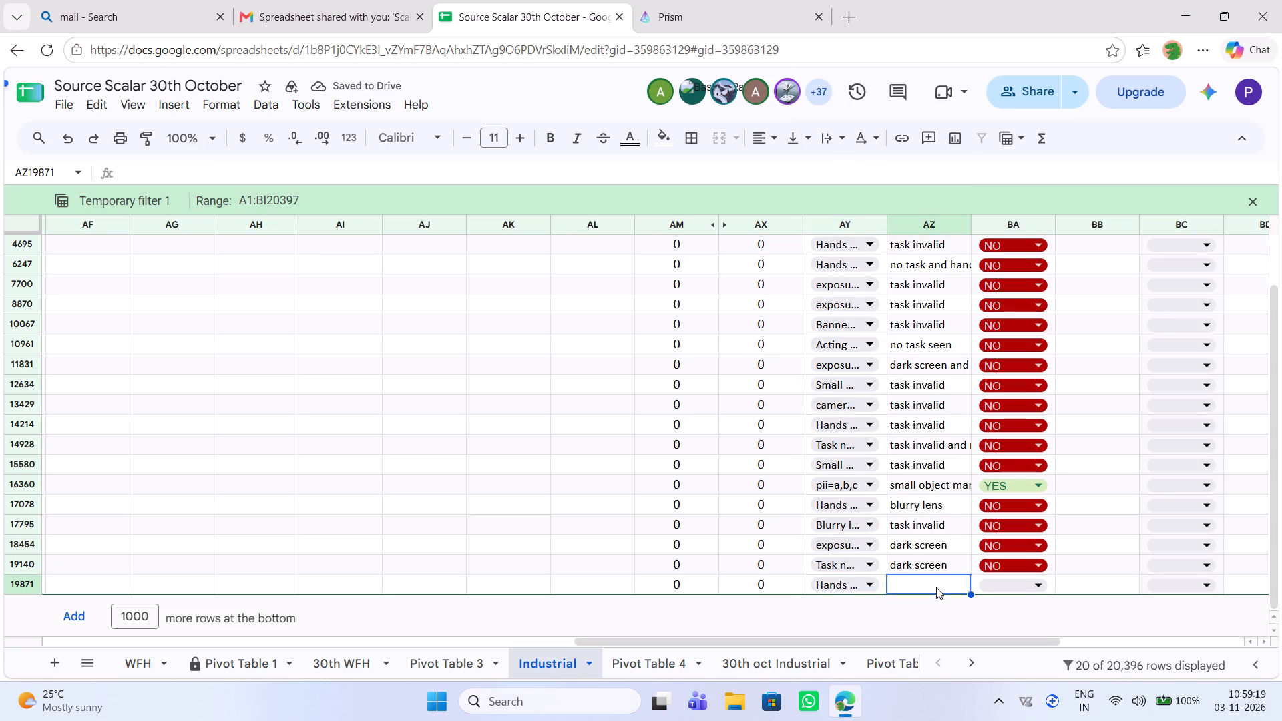
{"action": "key", "text": "ctrl+v"}
{"action": "left_click", "coordinate": [1046, 583]}
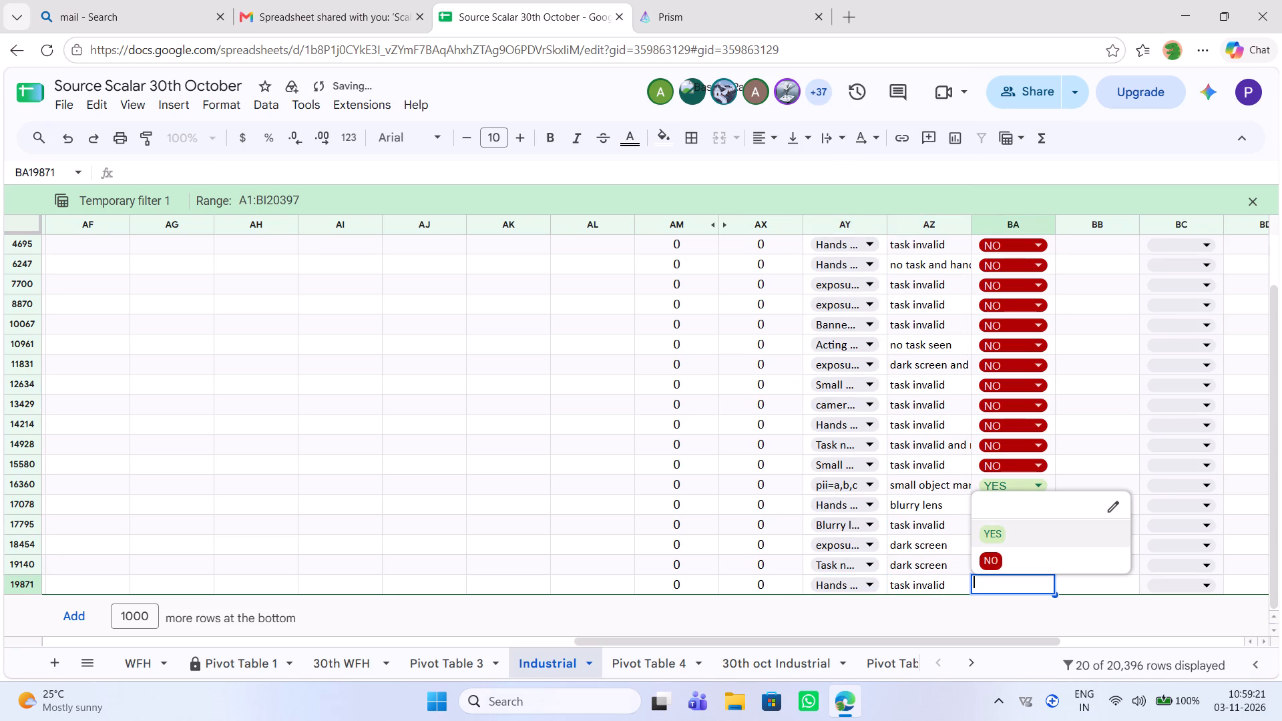
{"action": "left_click", "coordinate": [1045, 561]}
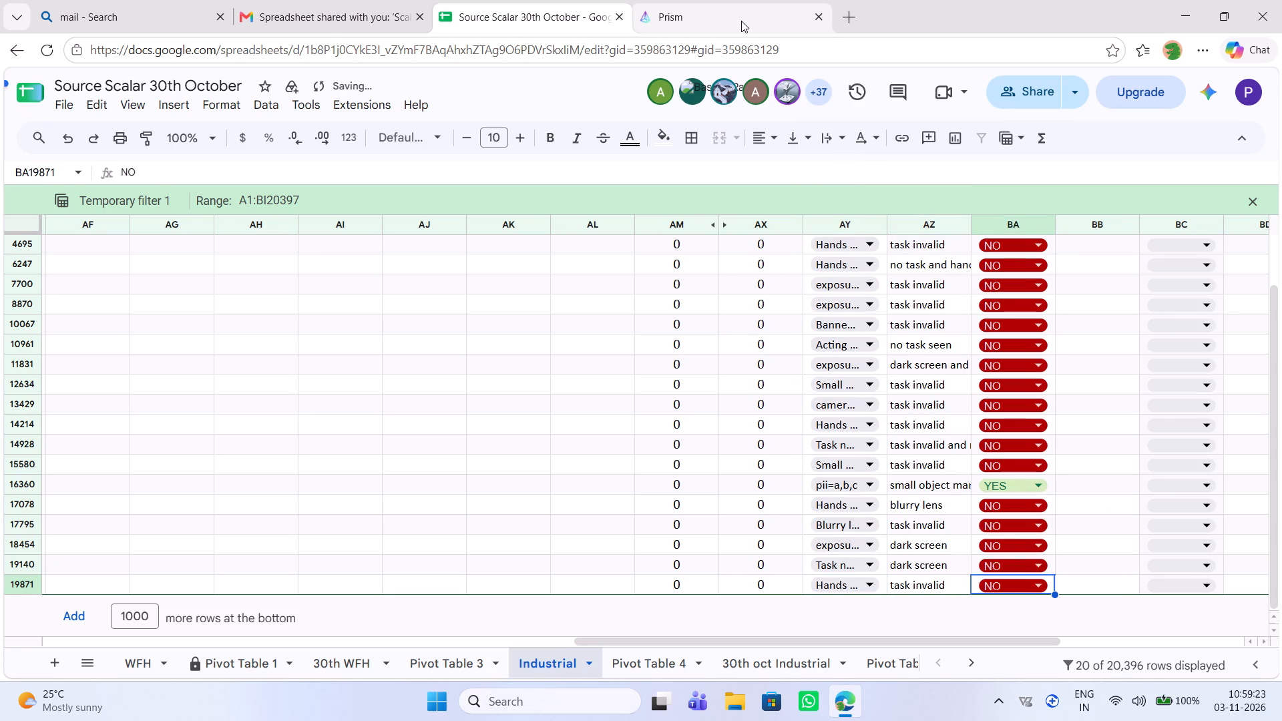
Examine the end of row 19871's raw footage in Prism, from around 22:02, and close the video.
{"action": "left_click", "coordinate": [741, 21]}
{"action": "left_click", "coordinate": [609, 182]}
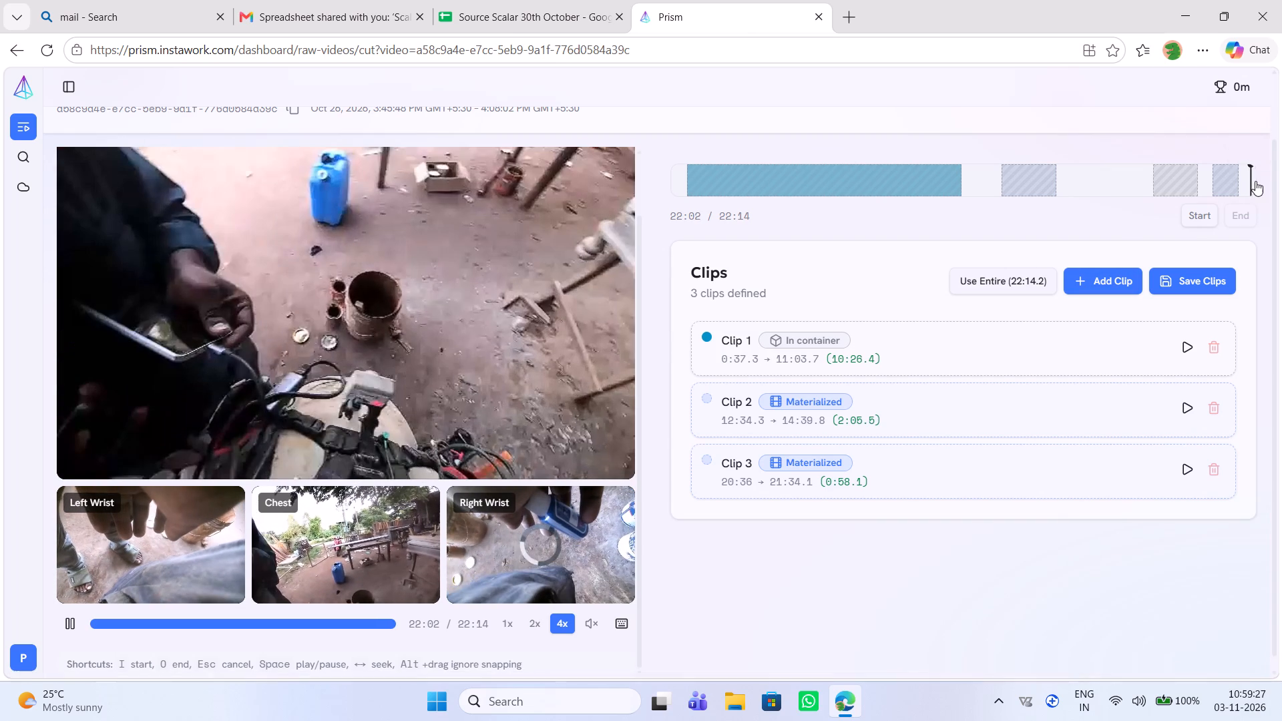
{"action": "left_click", "coordinate": [1255, 184]}
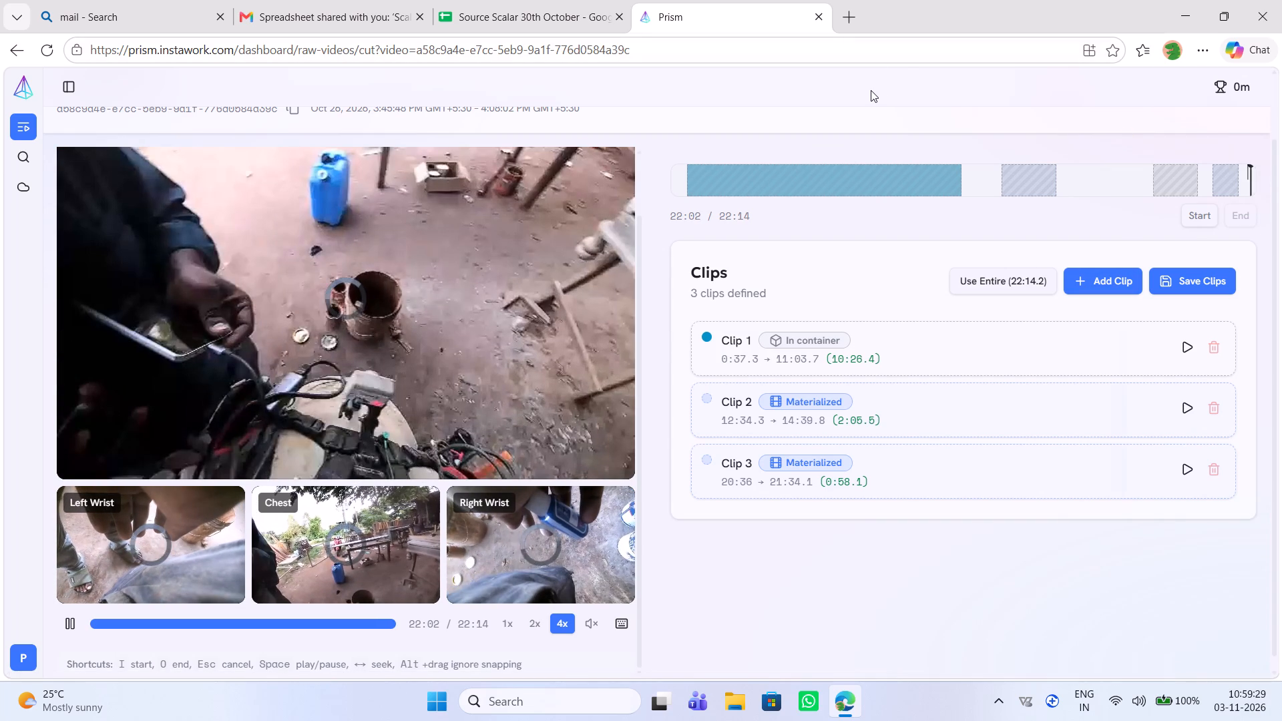
{"action": "left_click", "coordinate": [871, 90]}
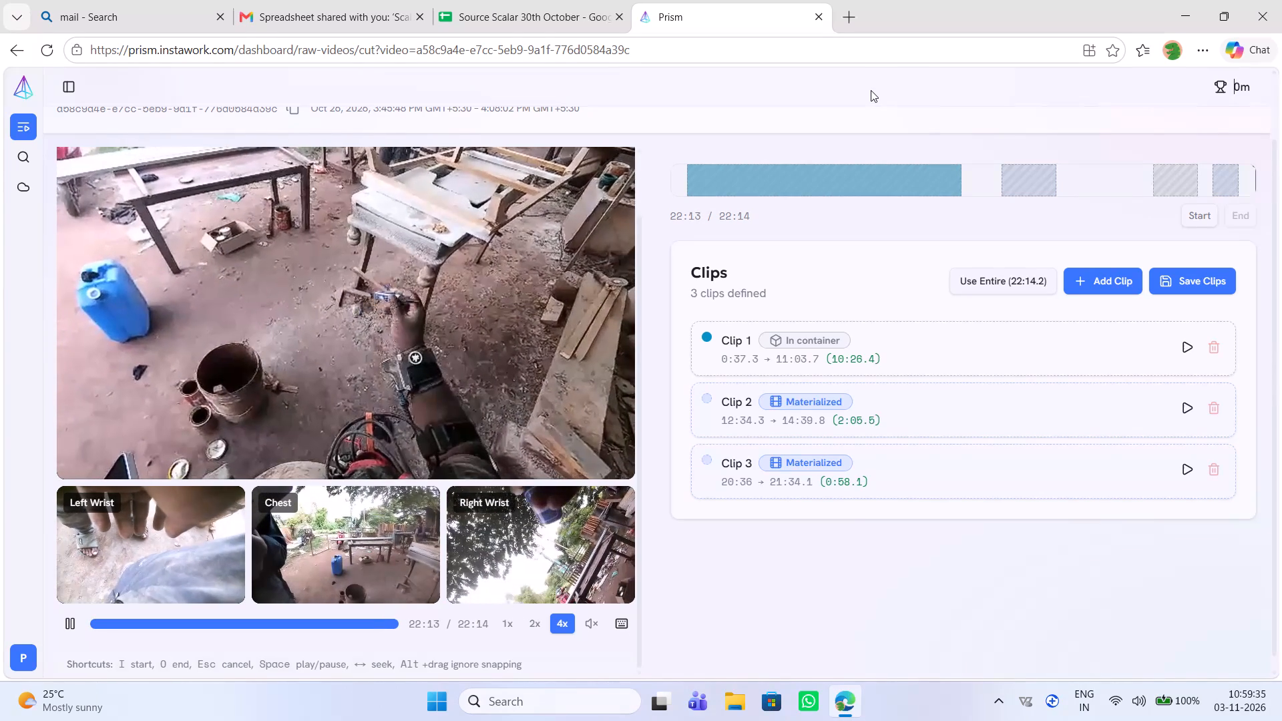
{"action": "left_click", "coordinate": [815, 18]}
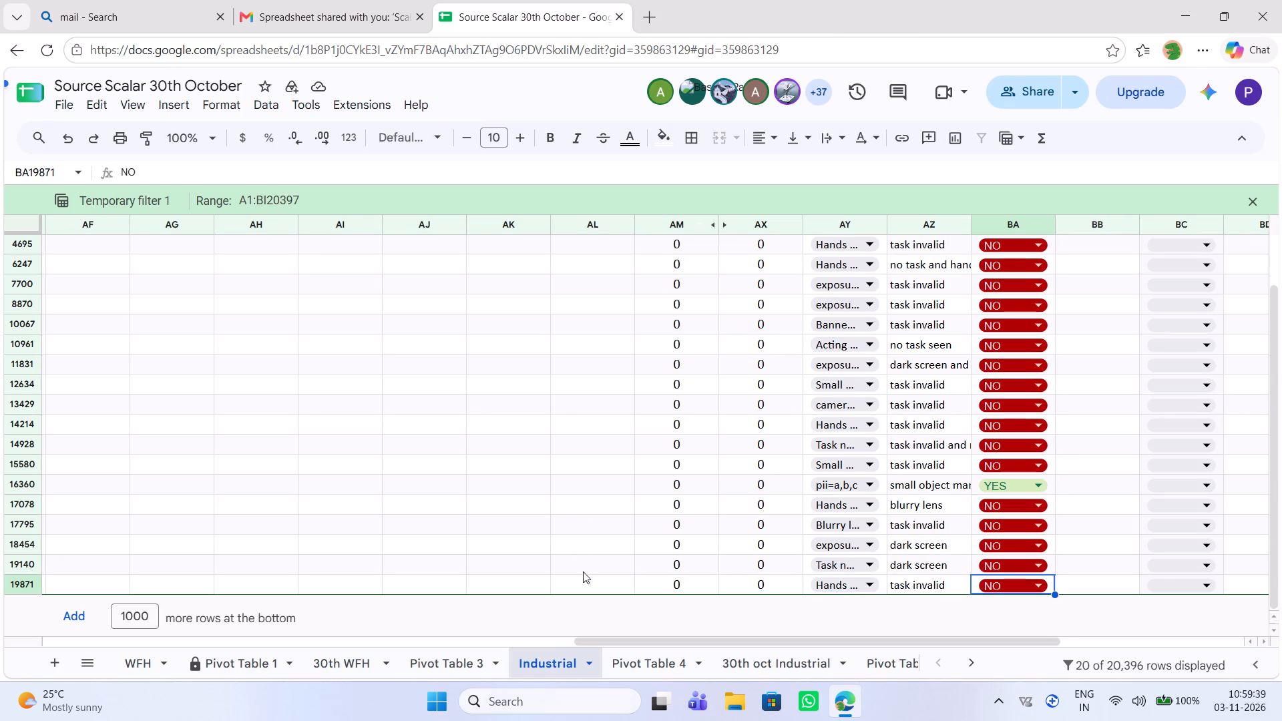
Check the reviewer's 11/3/2026 line in Pivot Table 4.
{"action": "left_click", "coordinate": [633, 662]}
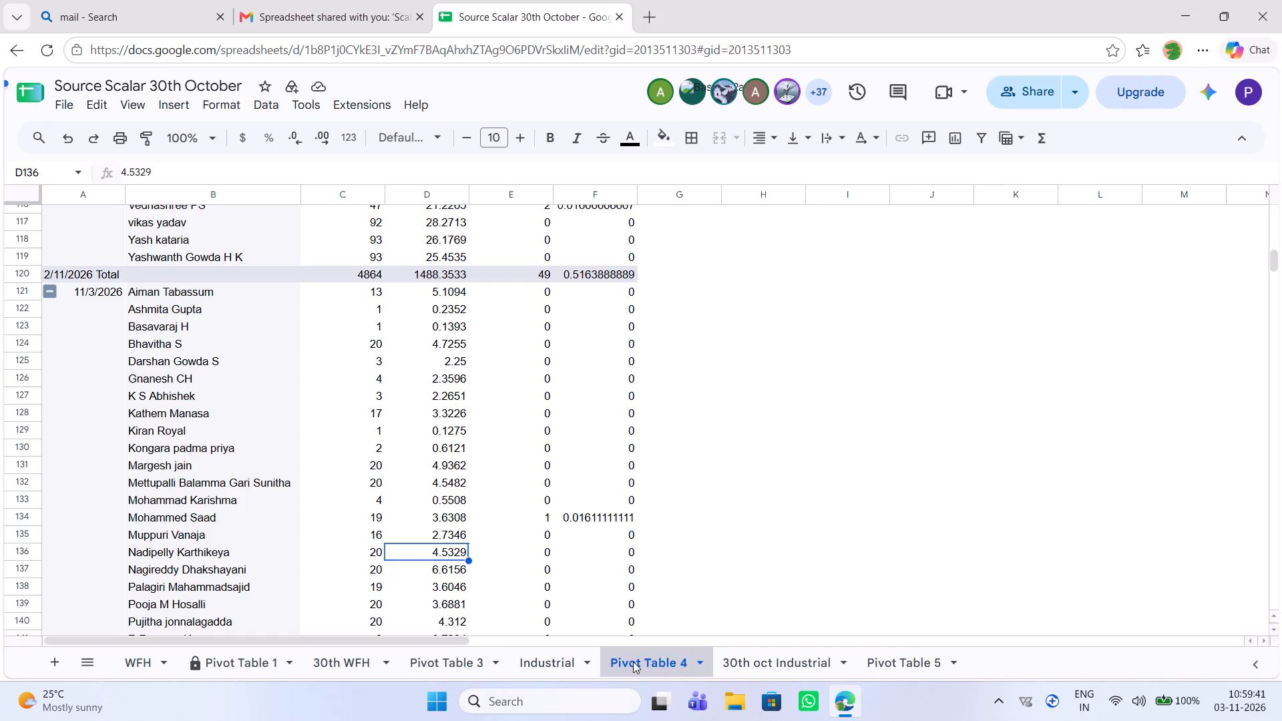
{"action": "scroll", "coordinate": [429, 573], "scroll_direction": "down", "scroll_amount": 1}
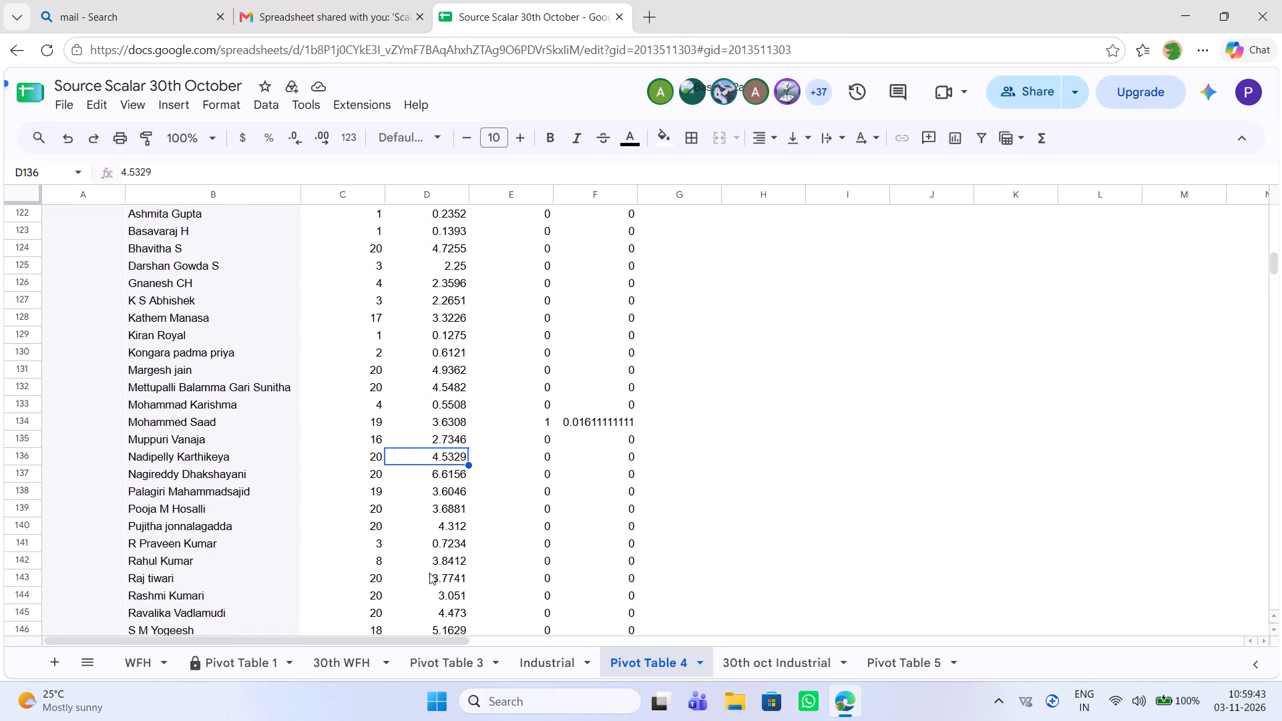
{"action": "scroll", "coordinate": [429, 573], "scroll_direction": "down", "scroll_amount": 1}
{"action": "left_click", "coordinate": [451, 493]}
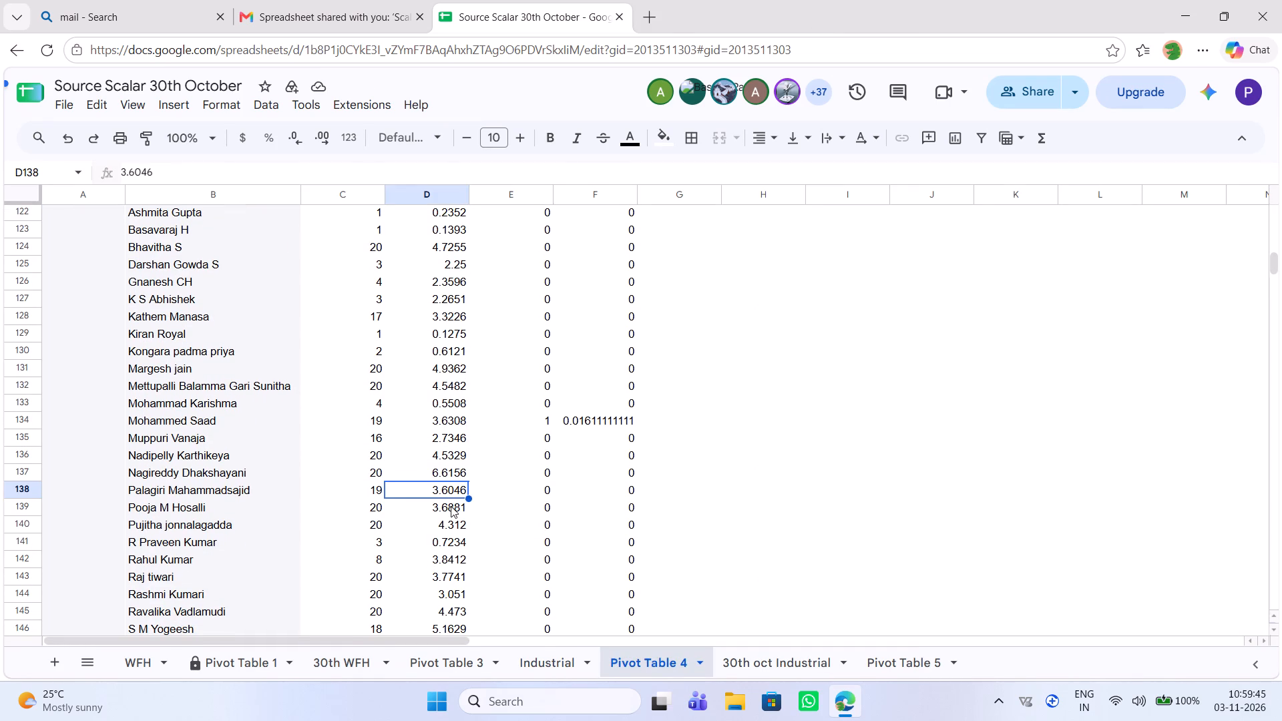
{"action": "left_click", "coordinate": [451, 506]}
Open the 30th oct Industrial sheet at its WFH NAMES and Status columns.
{"action": "left_click", "coordinate": [779, 661]}
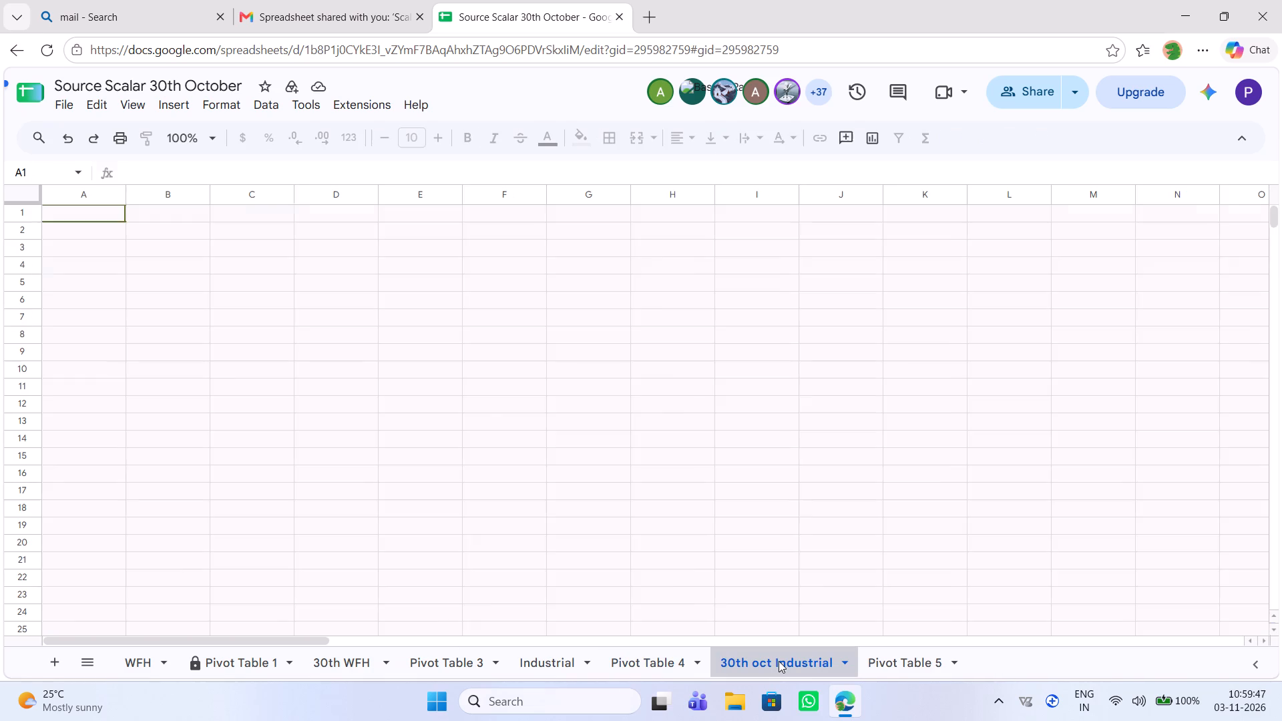
{"action": "scroll", "coordinate": [847, 491], "scroll_direction": "left", "scroll_amount": 2}
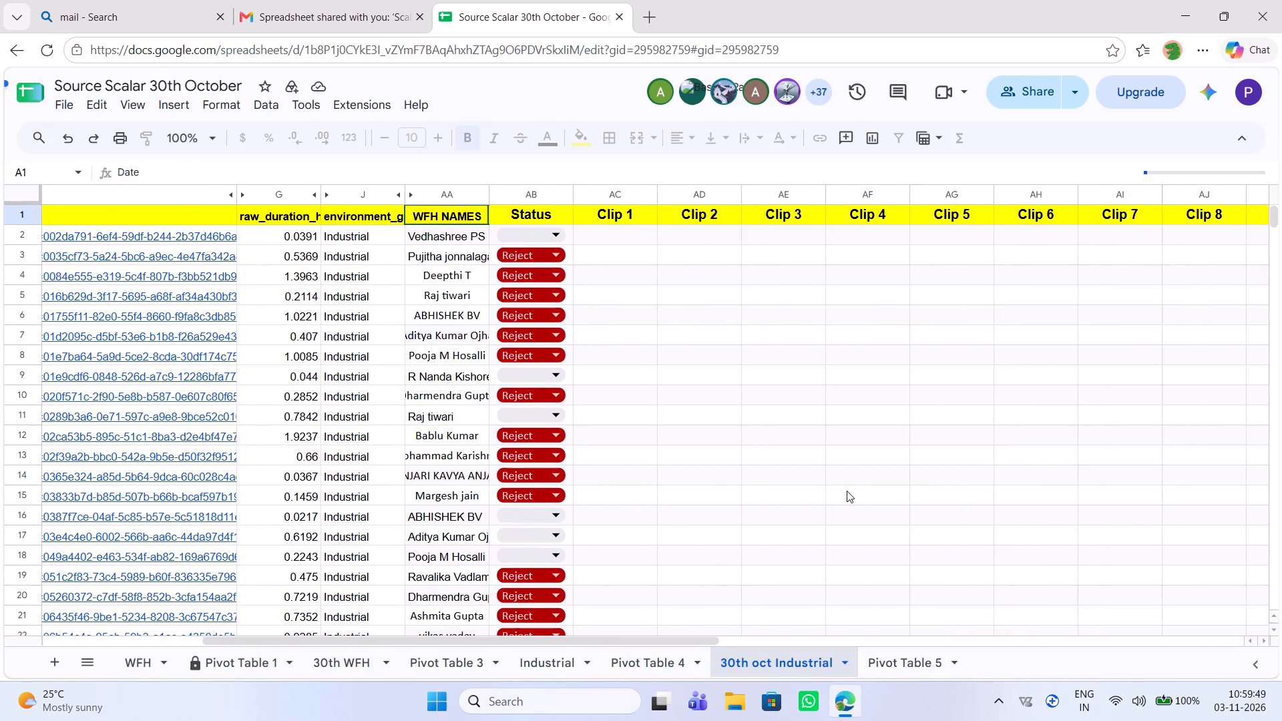
{"action": "scroll", "coordinate": [847, 491], "scroll_direction": "left", "scroll_amount": 2}
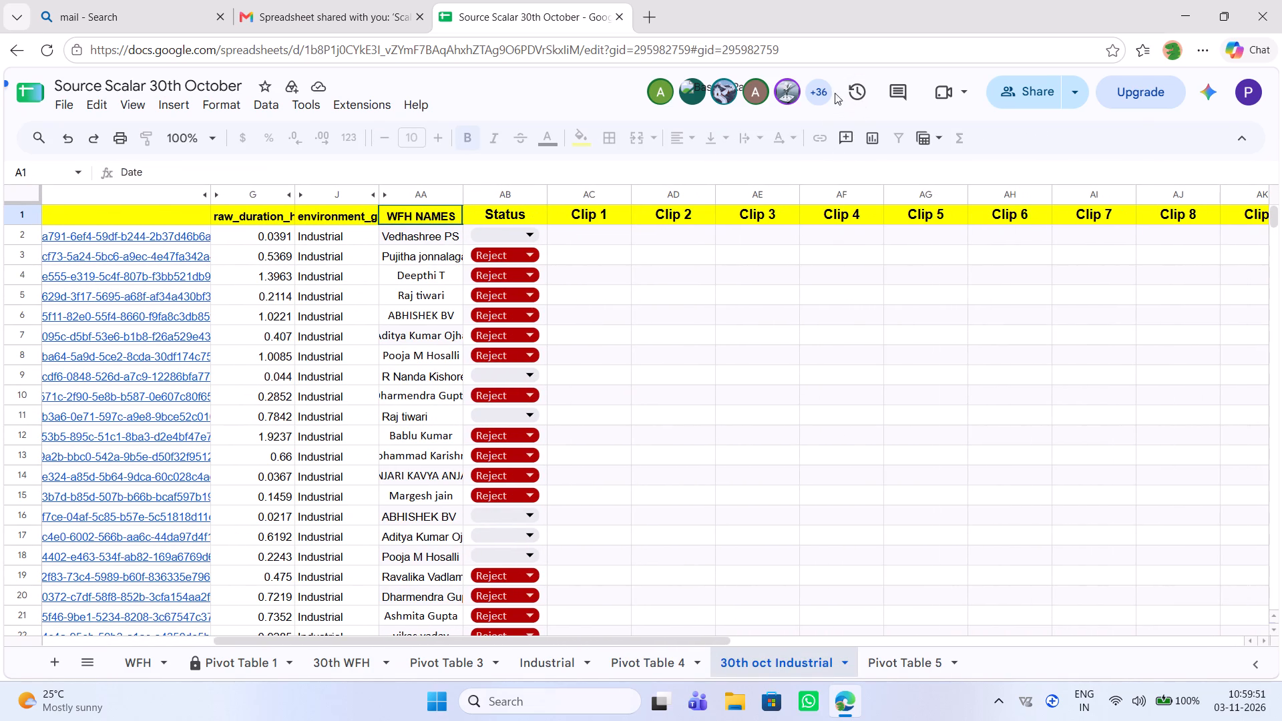
Check the list of people currently viewing the spreadsheet.
{"action": "left_click", "coordinate": [825, 90]}
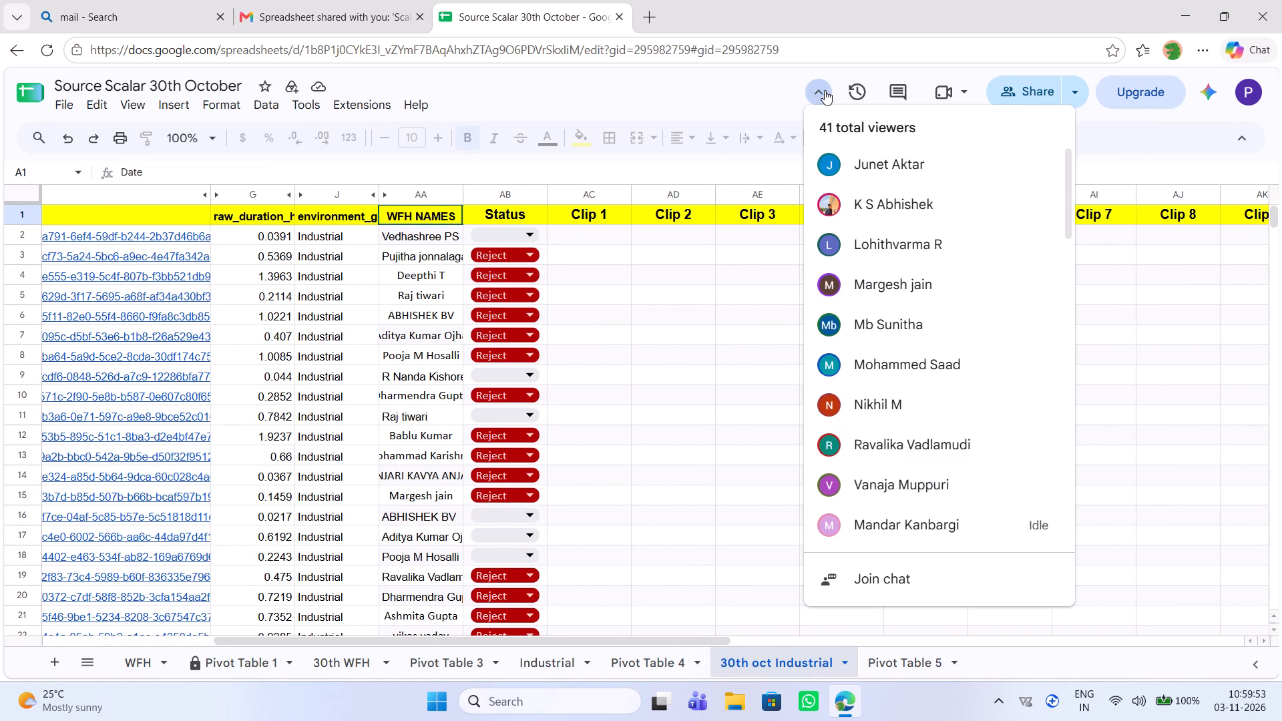
{"action": "left_click", "coordinate": [713, 427]}
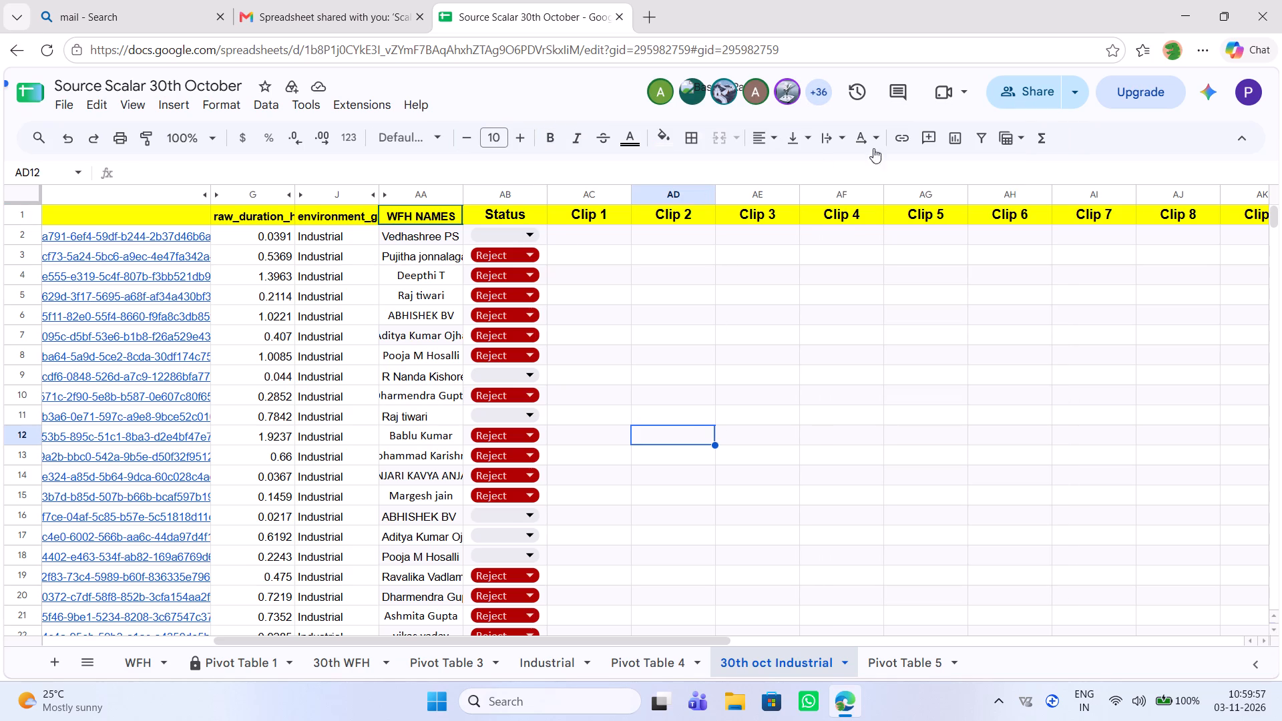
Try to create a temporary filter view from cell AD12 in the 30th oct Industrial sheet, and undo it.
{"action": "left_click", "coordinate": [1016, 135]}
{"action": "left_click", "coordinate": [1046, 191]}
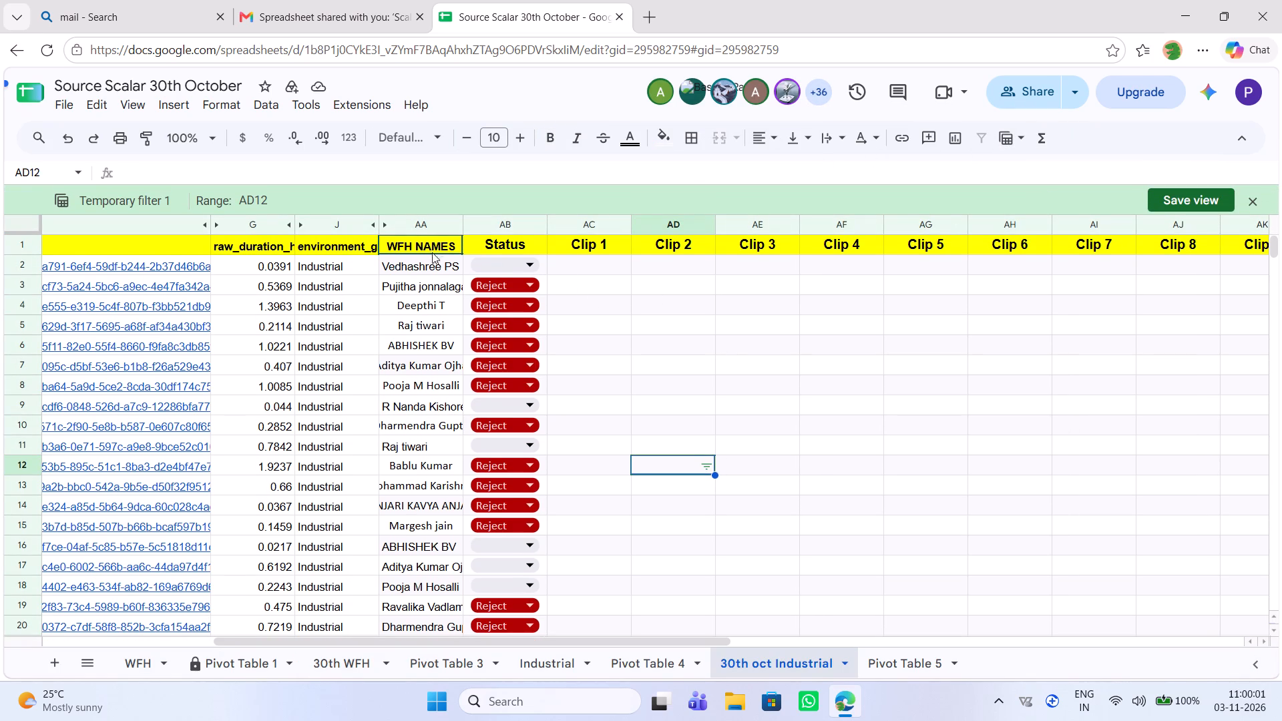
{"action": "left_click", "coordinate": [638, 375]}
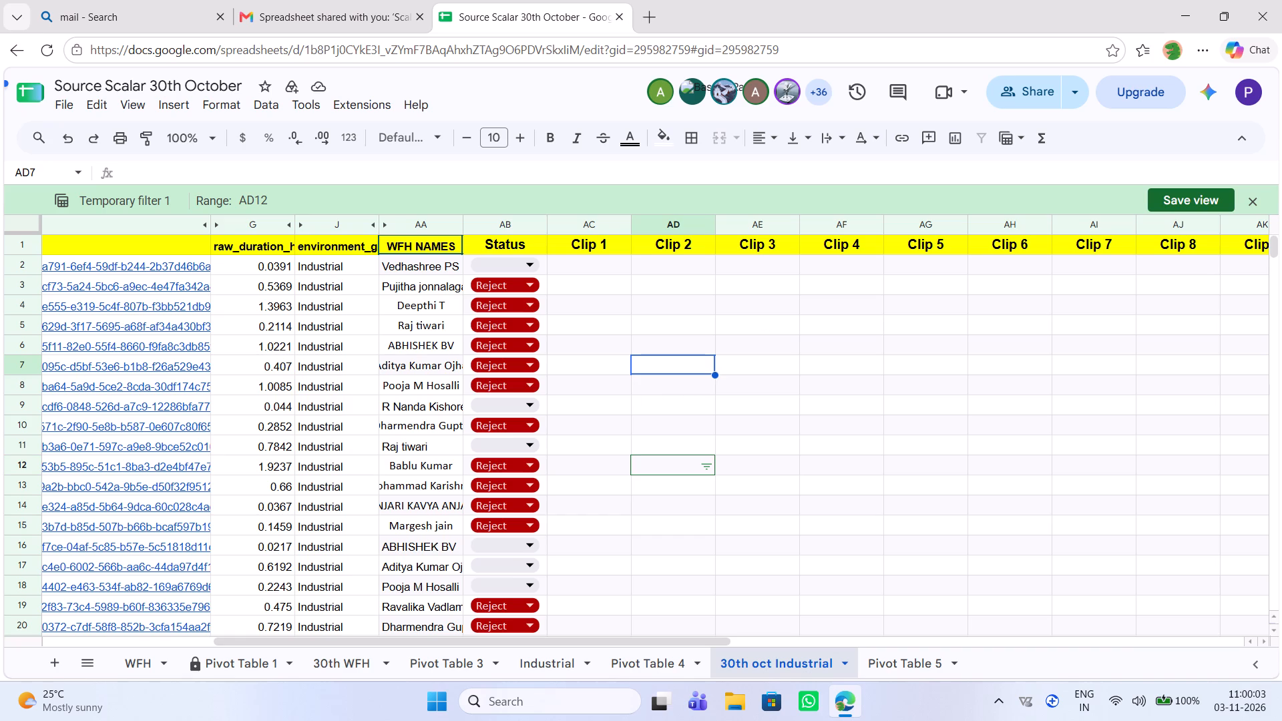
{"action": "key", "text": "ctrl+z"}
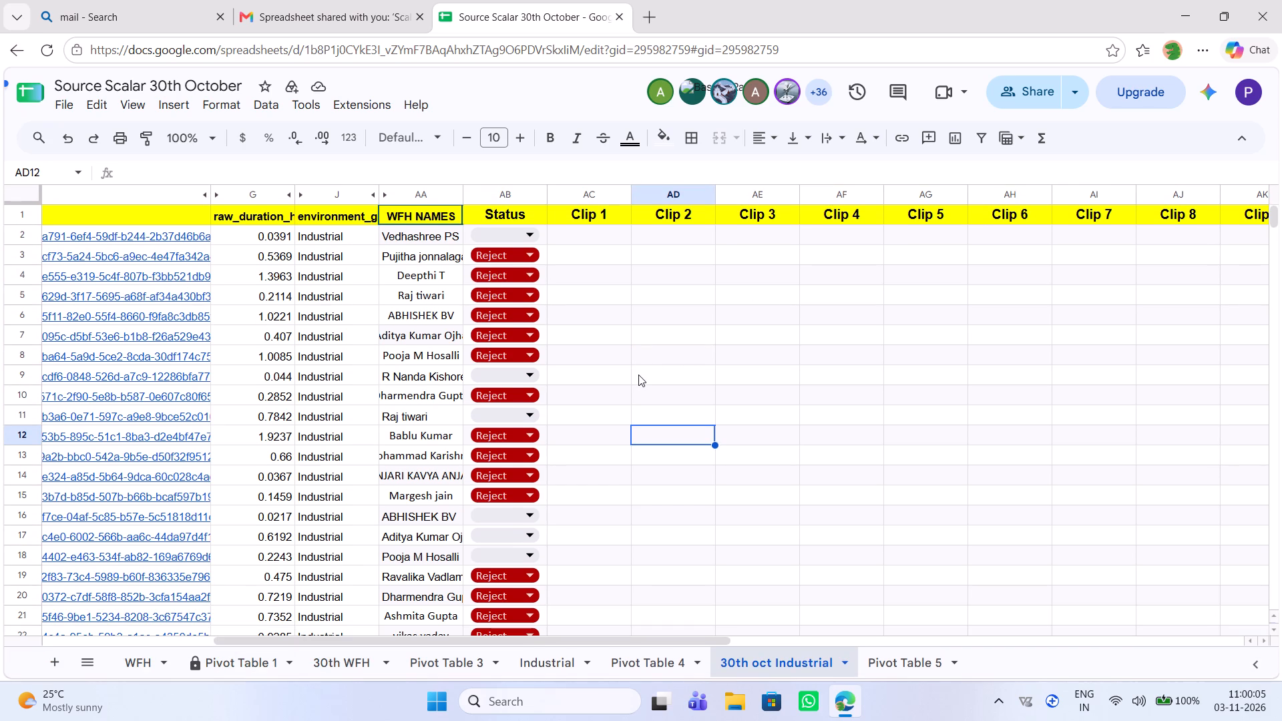
Create a temporary filter view over the sheet's data, starting from the WFH NAMES header cell.
{"action": "left_click", "coordinate": [896, 158]}
{"action": "left_click", "coordinate": [437, 216]}
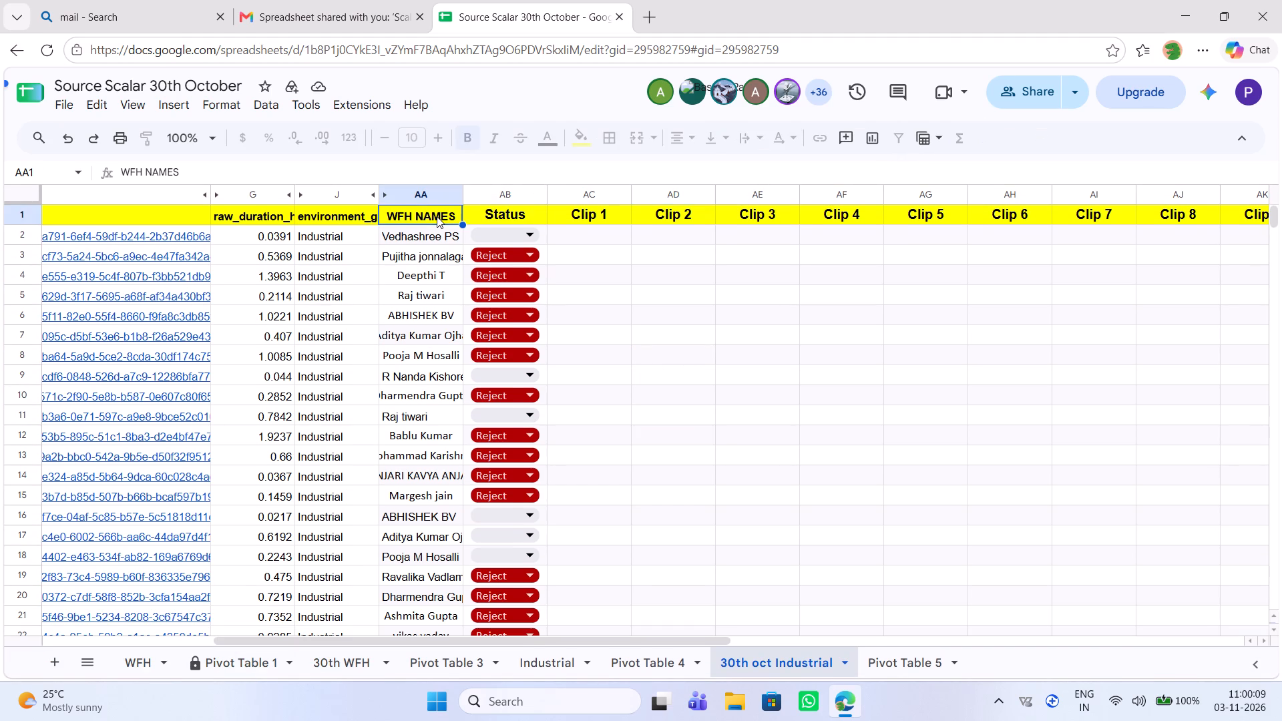
{"action": "left_click", "coordinate": [939, 134]}
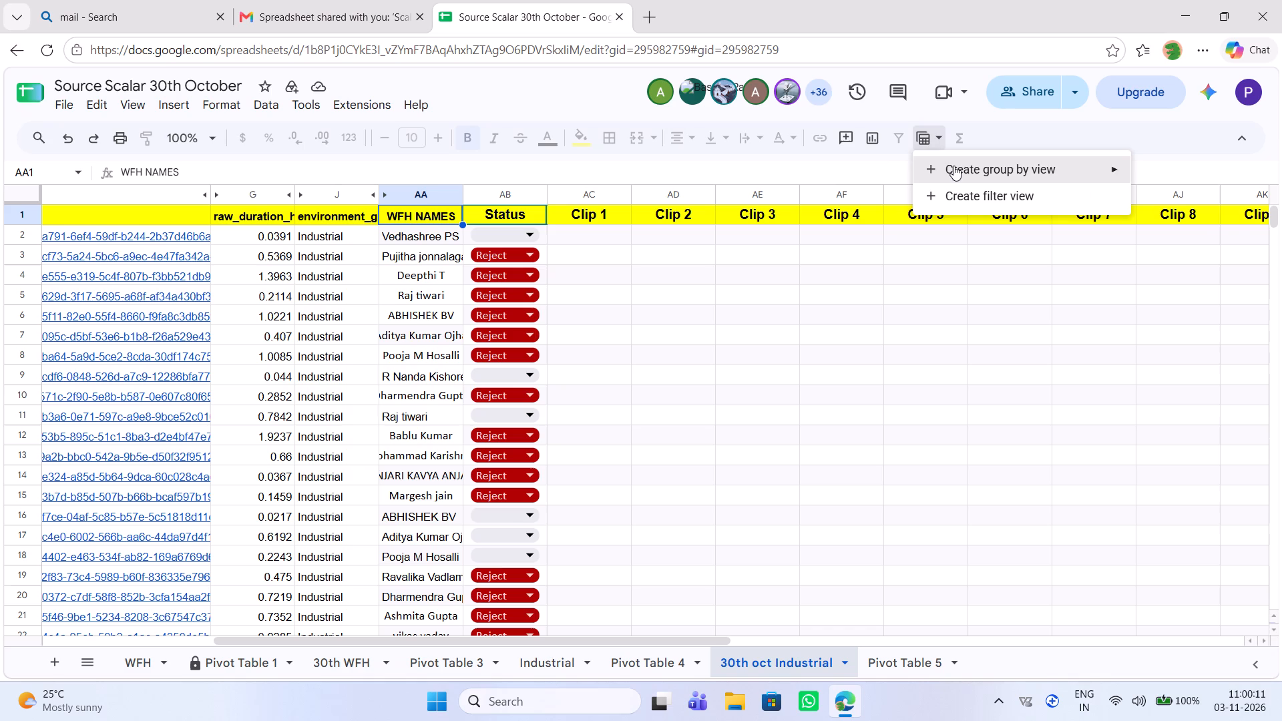
{"action": "left_click", "coordinate": [960, 186]}
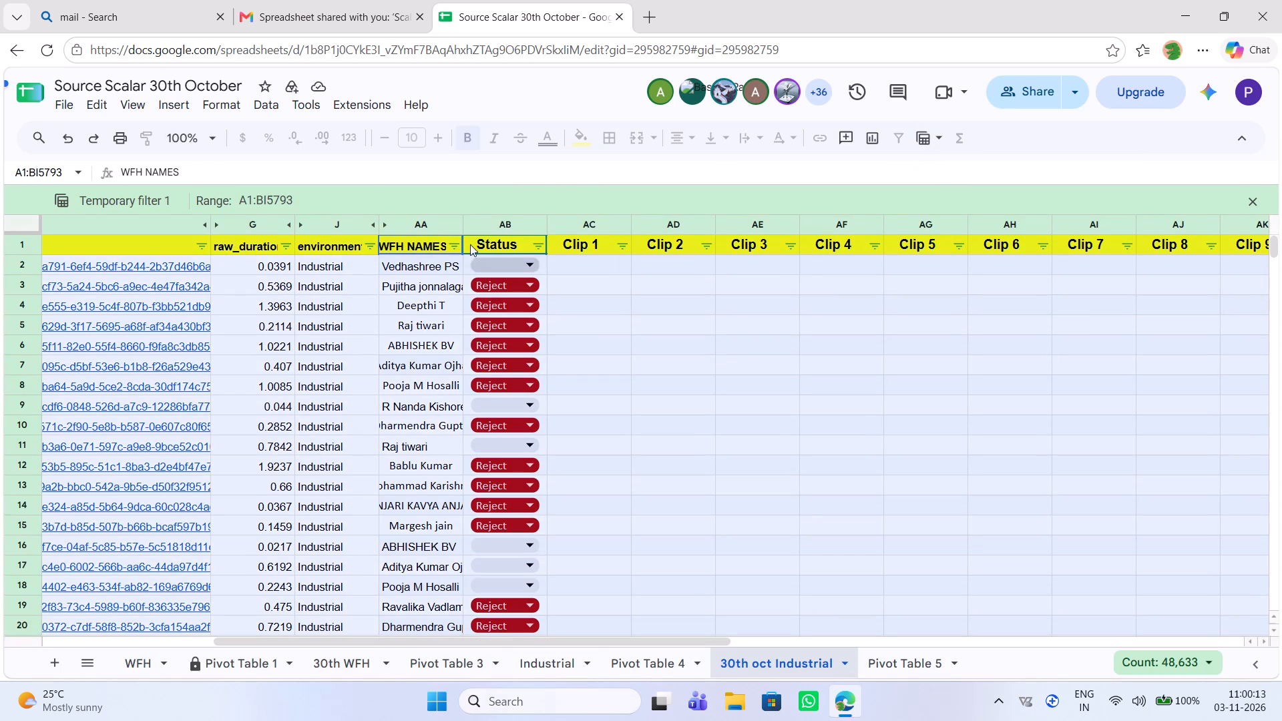
Filter the WFH NAMES column to show only the reviewer whose name matches "poo".
{"action": "left_click", "coordinate": [454, 246]}
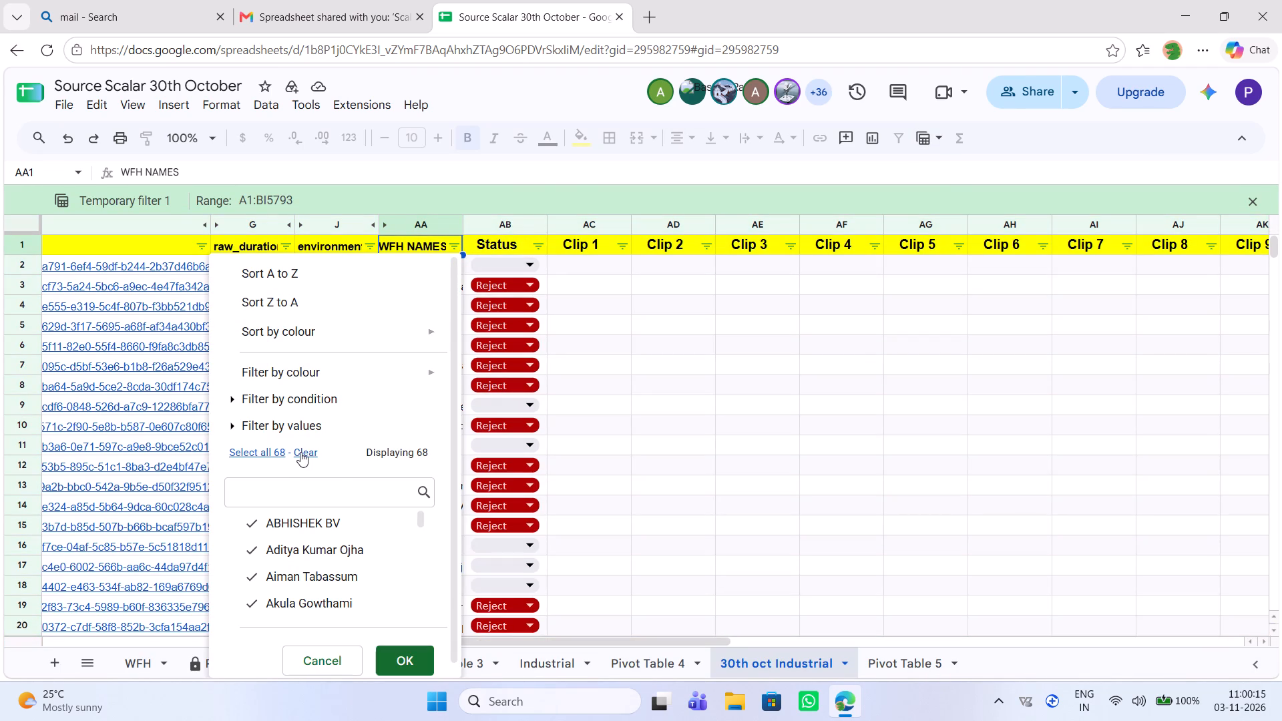
{"action": "left_click", "coordinate": [300, 452]}
{"action": "left_click", "coordinate": [296, 483]}
{"action": "type", "text": "poo"}
{"action": "key", "text": "Return"}
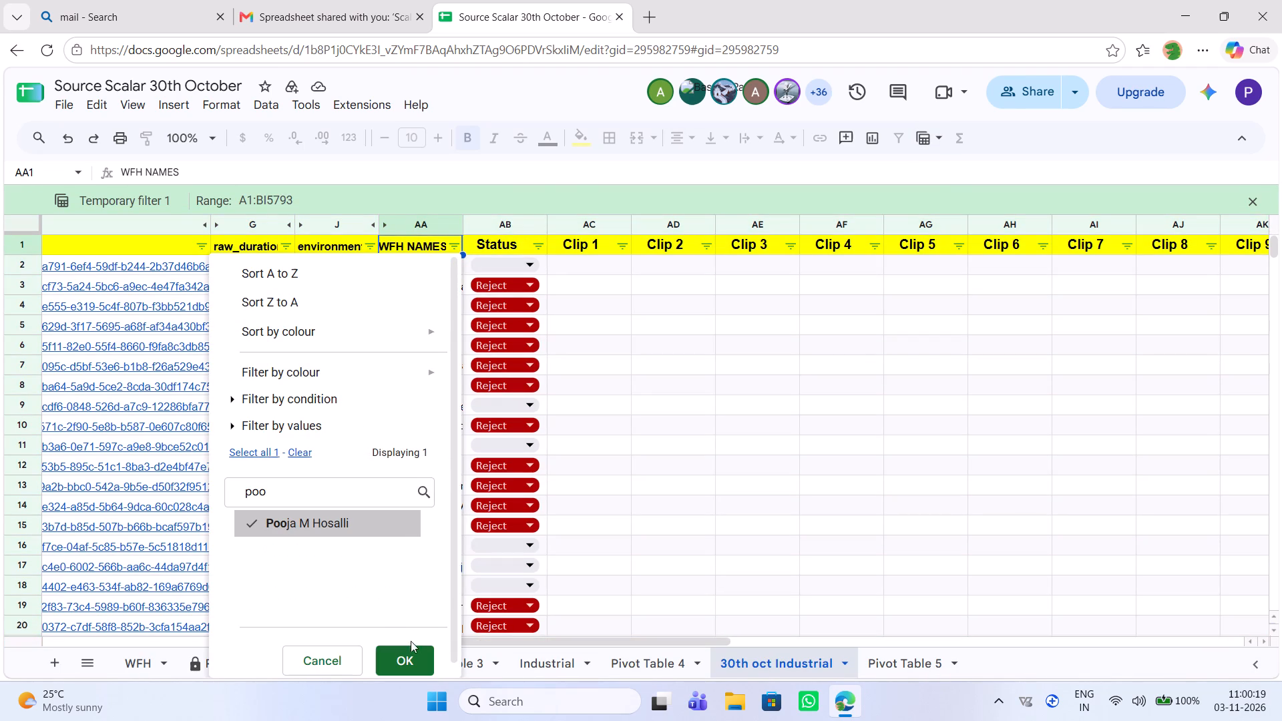
{"action": "left_click", "coordinate": [411, 656]}
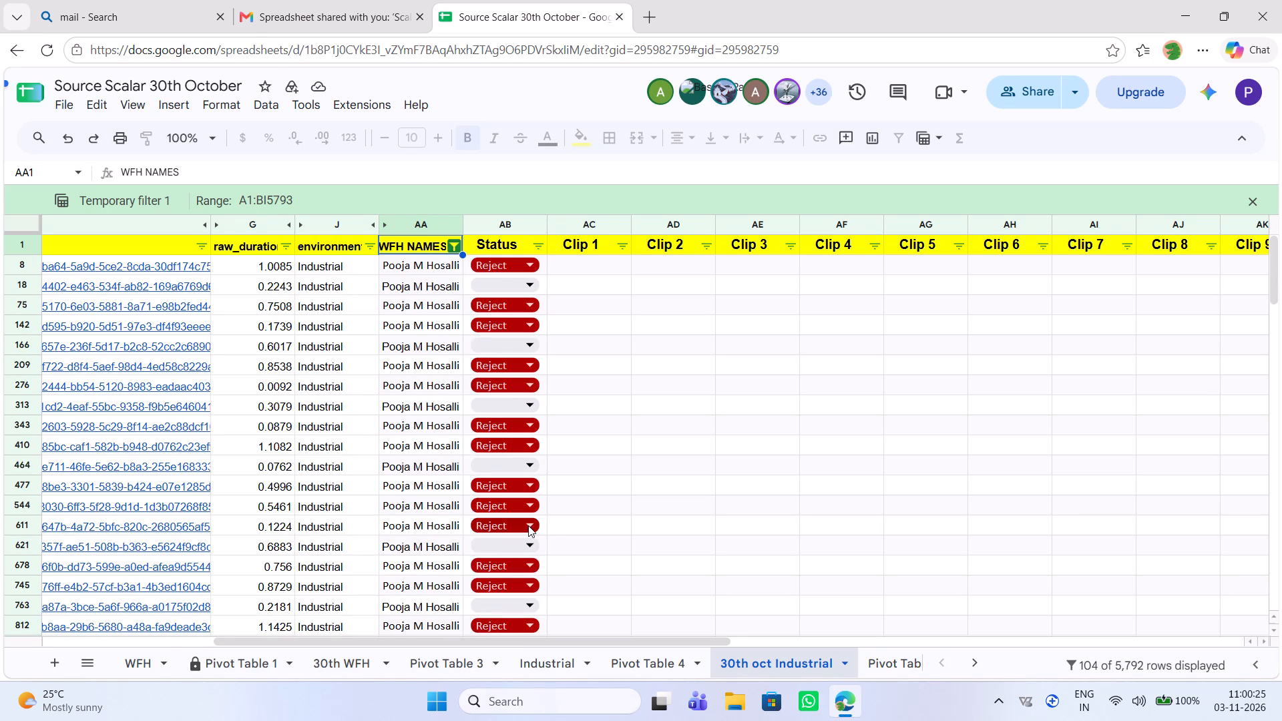
Filter the Date column to show only 11/03/2026.
{"action": "scroll", "coordinate": [528, 525], "scroll_direction": "right", "scroll_amount": 8}
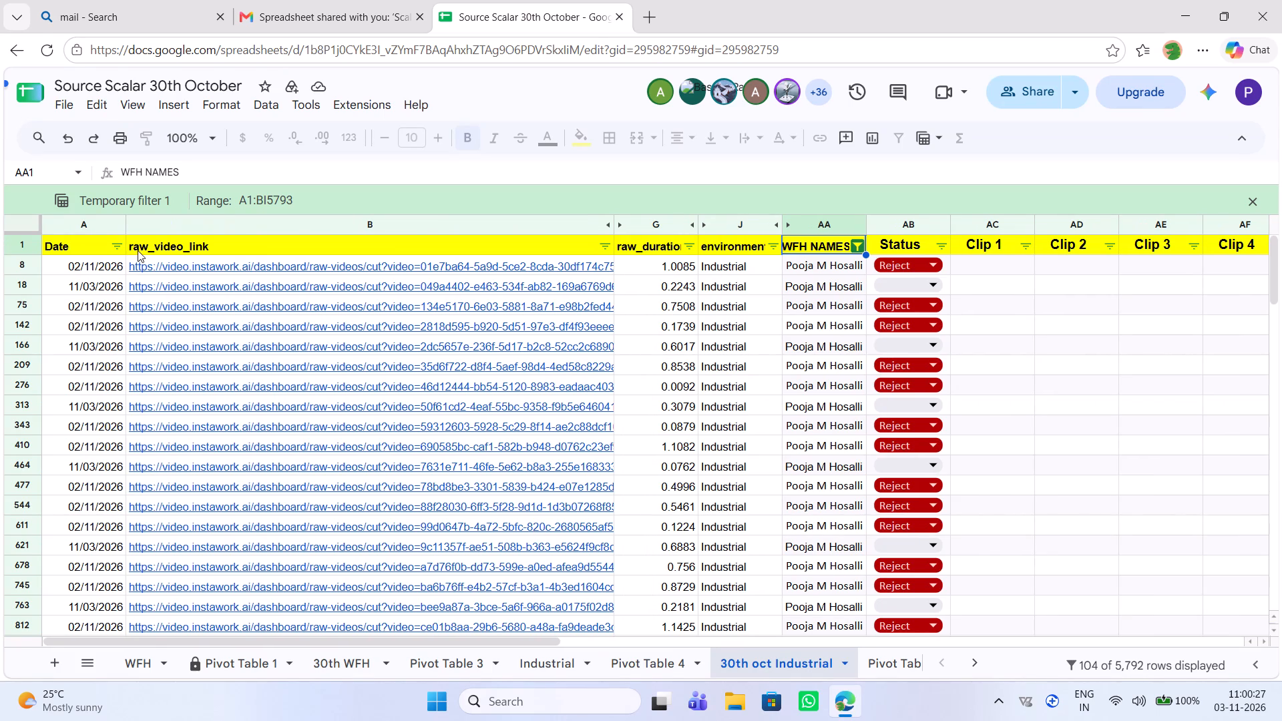
{"action": "left_click", "coordinate": [112, 245]}
{"action": "left_click", "coordinate": [193, 449]}
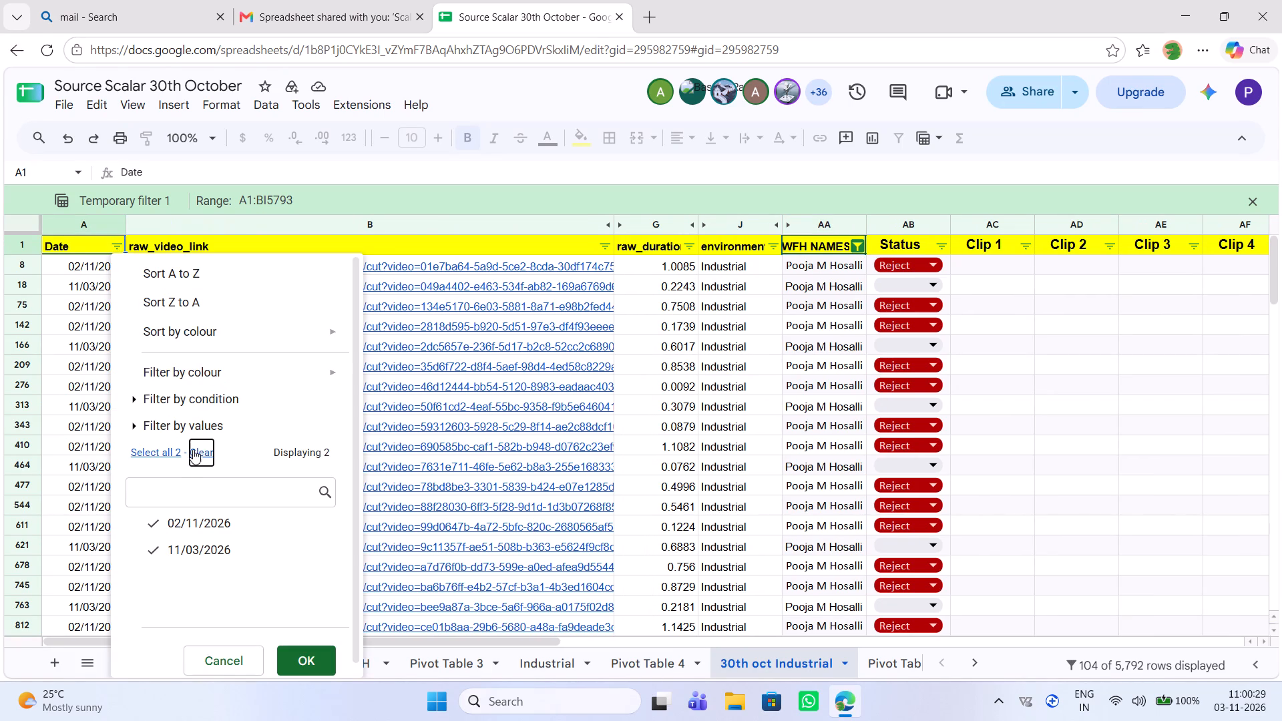
{"action": "left_click", "coordinate": [199, 550]}
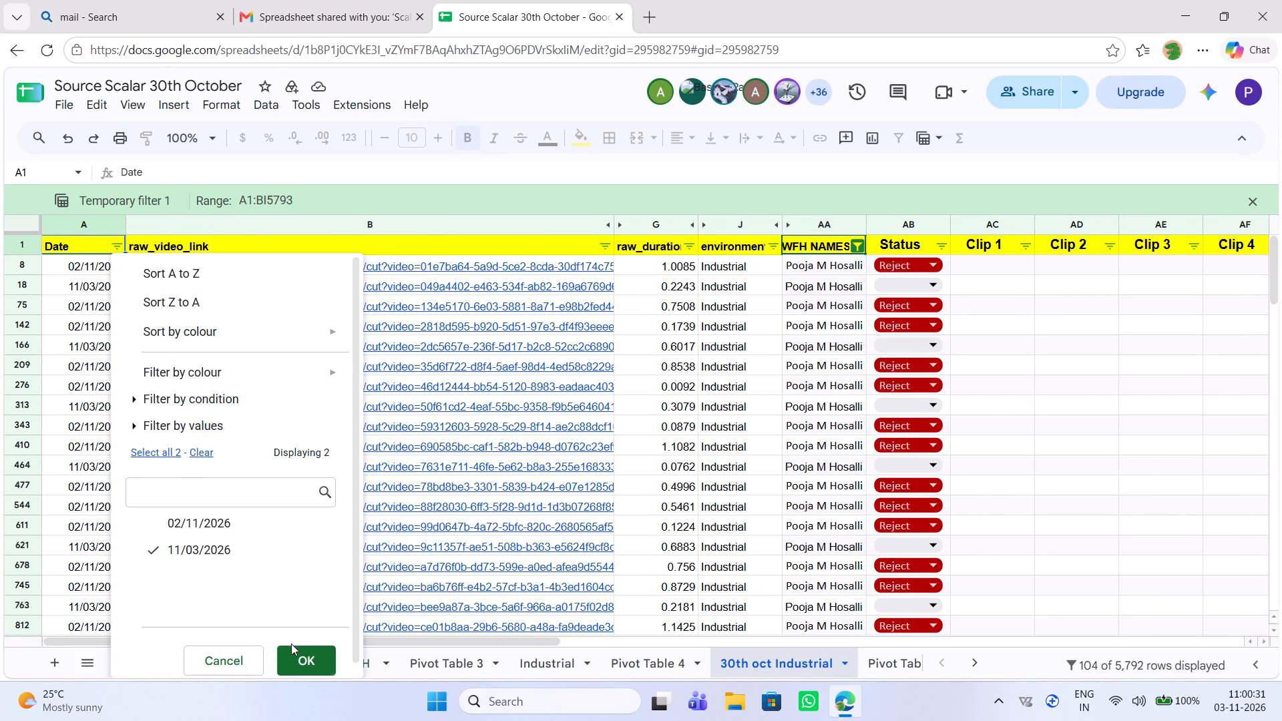
{"action": "left_click", "coordinate": [299, 652]}
Check the sum of the reviewer's filtered raw_duration values by selecting G18 through G5742.
{"action": "scroll", "coordinate": [603, 536], "scroll_direction": "left", "scroll_amount": 1}
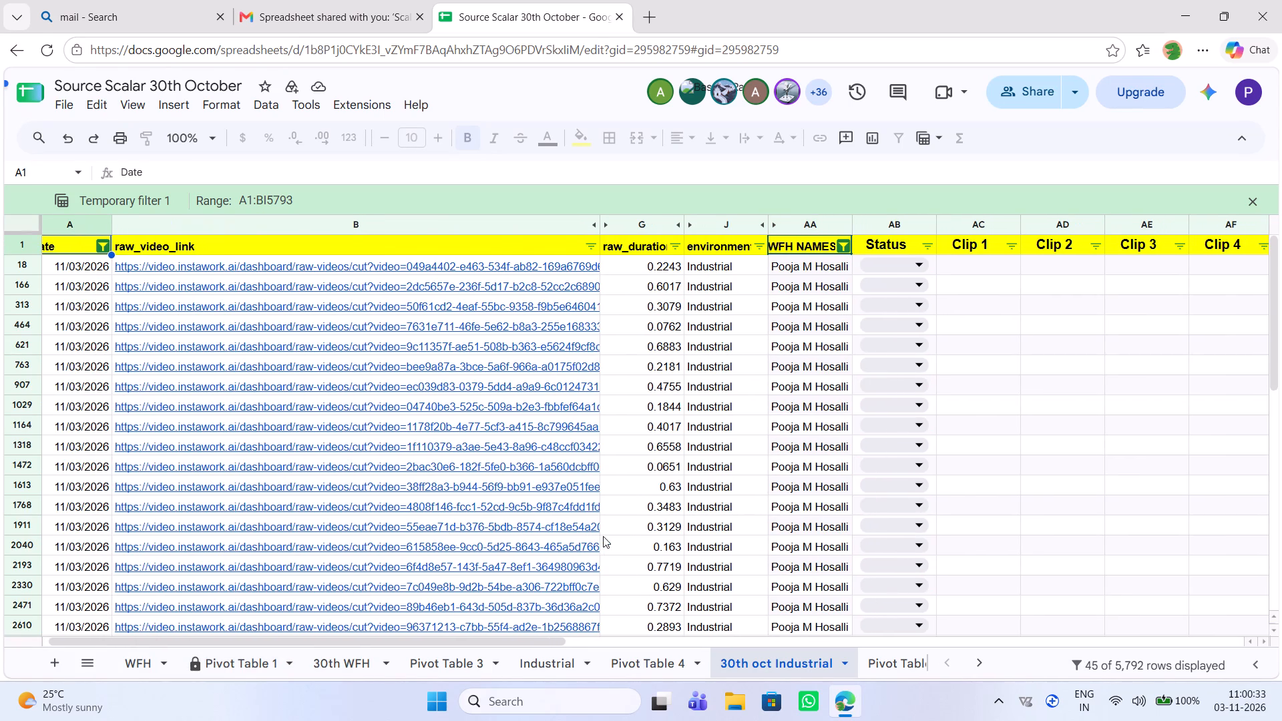
{"action": "scroll", "coordinate": [603, 536], "scroll_direction": "down", "scroll_amount": 7}
{"action": "scroll", "coordinate": [603, 536], "scroll_direction": "up", "scroll_amount": 6}
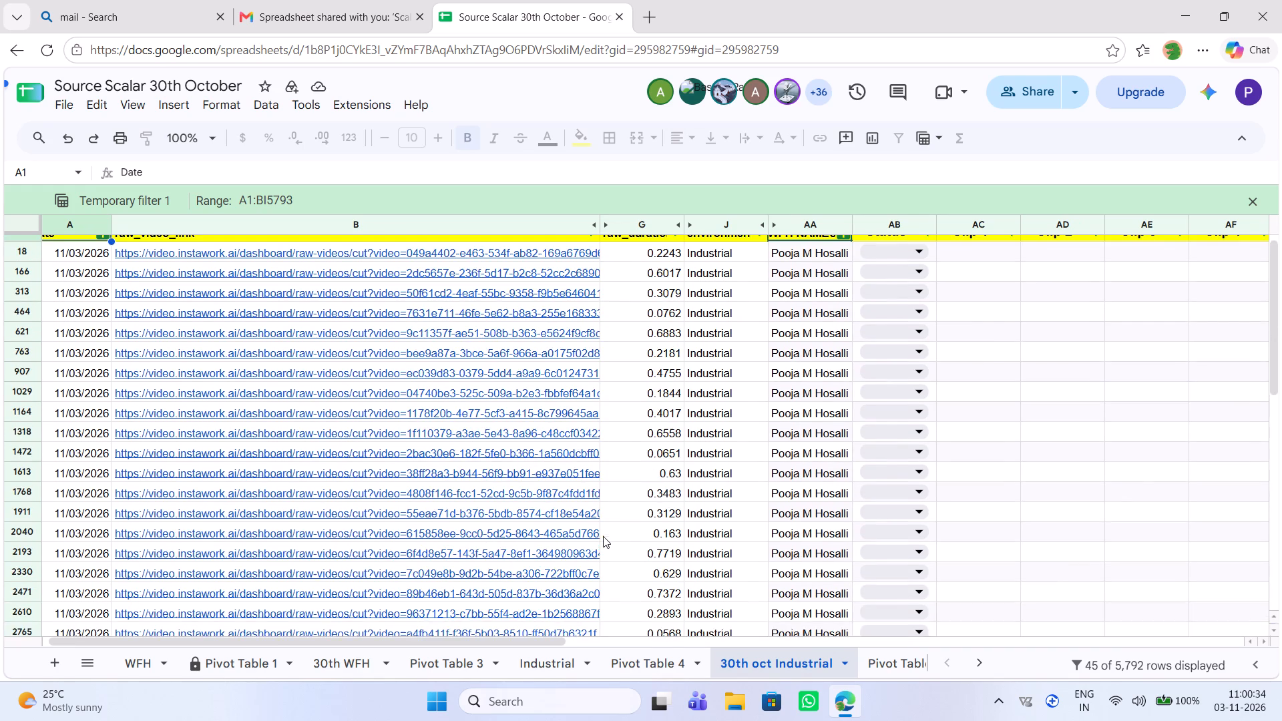
{"action": "left_click", "coordinate": [627, 269]}
{"action": "left_click_drag", "start_coordinate": [627, 269], "coordinate": [676, 711]}
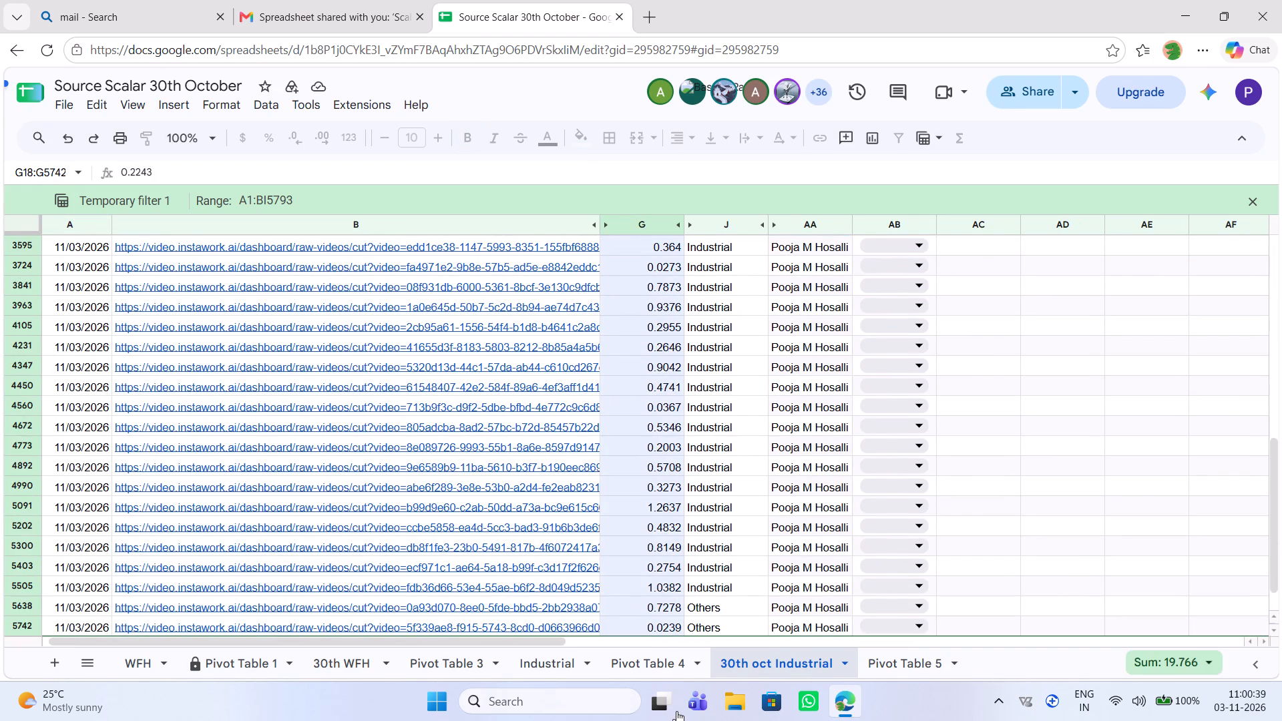
{"action": "left_click_drag", "start_coordinate": [676, 711], "coordinate": [677, 711]}
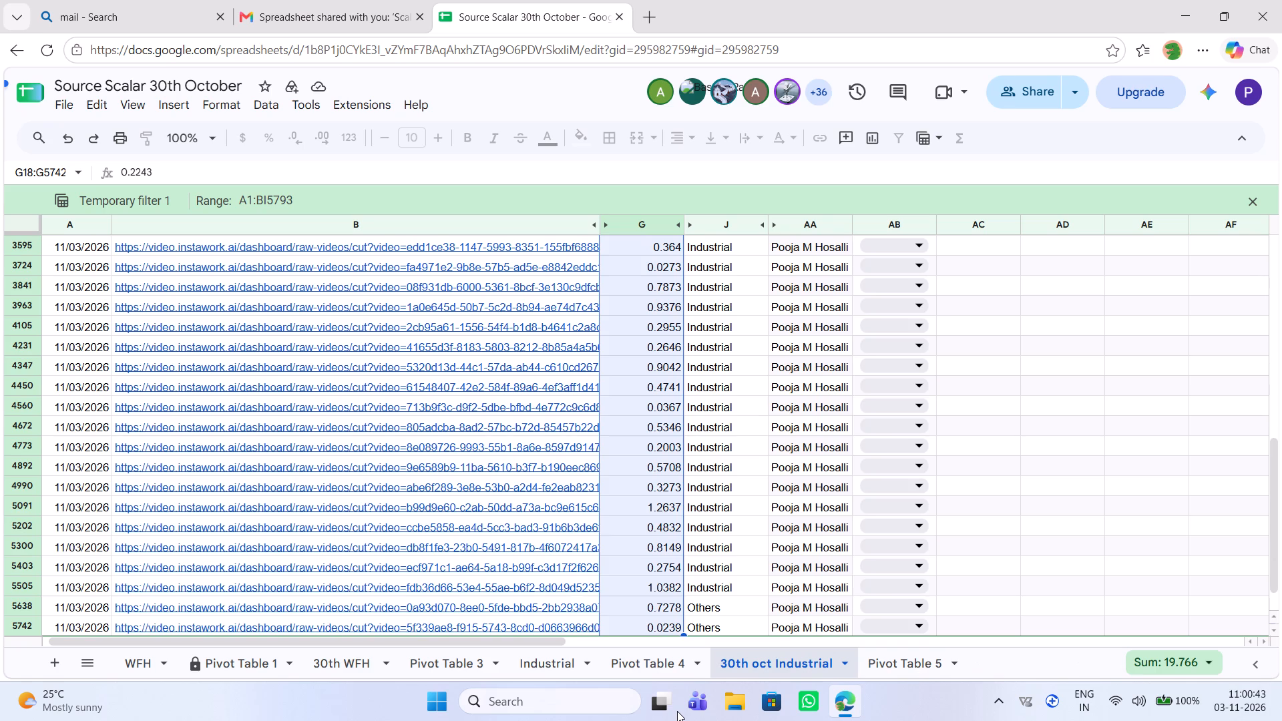
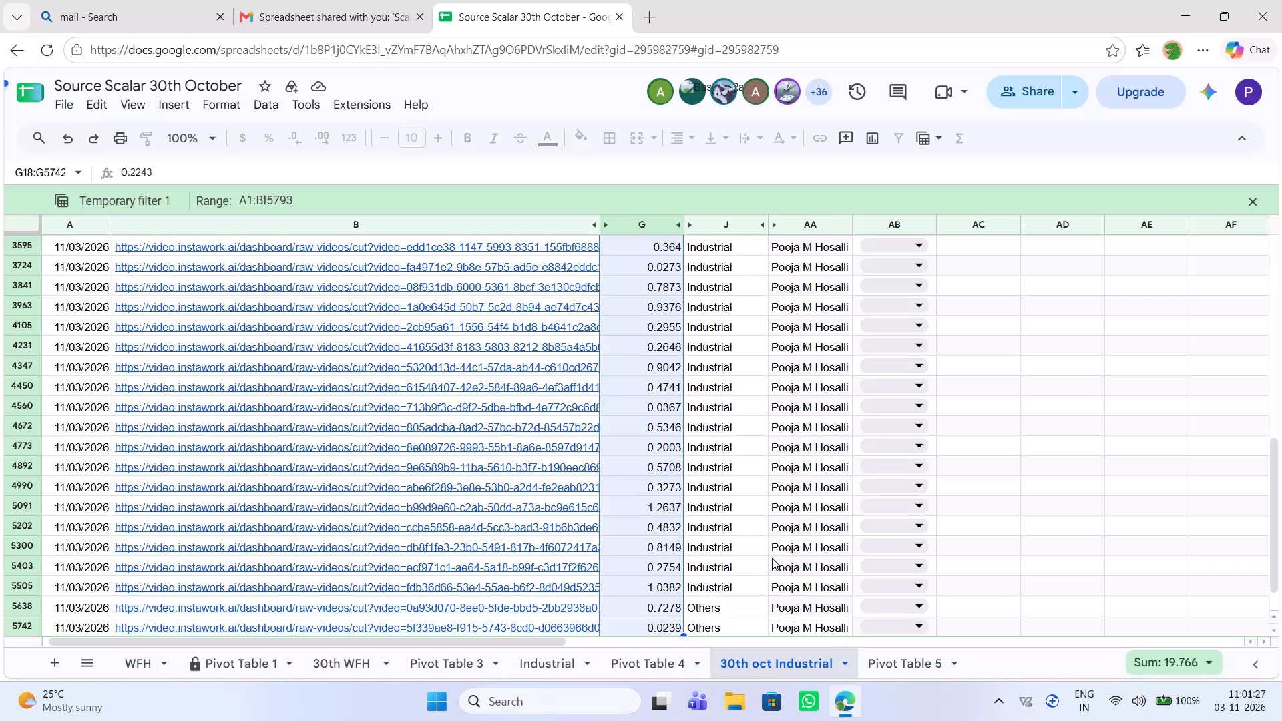
Examine the per-reviewer video counts and raw durations for 11/03/2026 in Pivot Table 5.
{"action": "scroll", "coordinate": [772, 558], "scroll_direction": "up", "scroll_amount": 5}
{"action": "left_click", "coordinate": [1016, 531]}
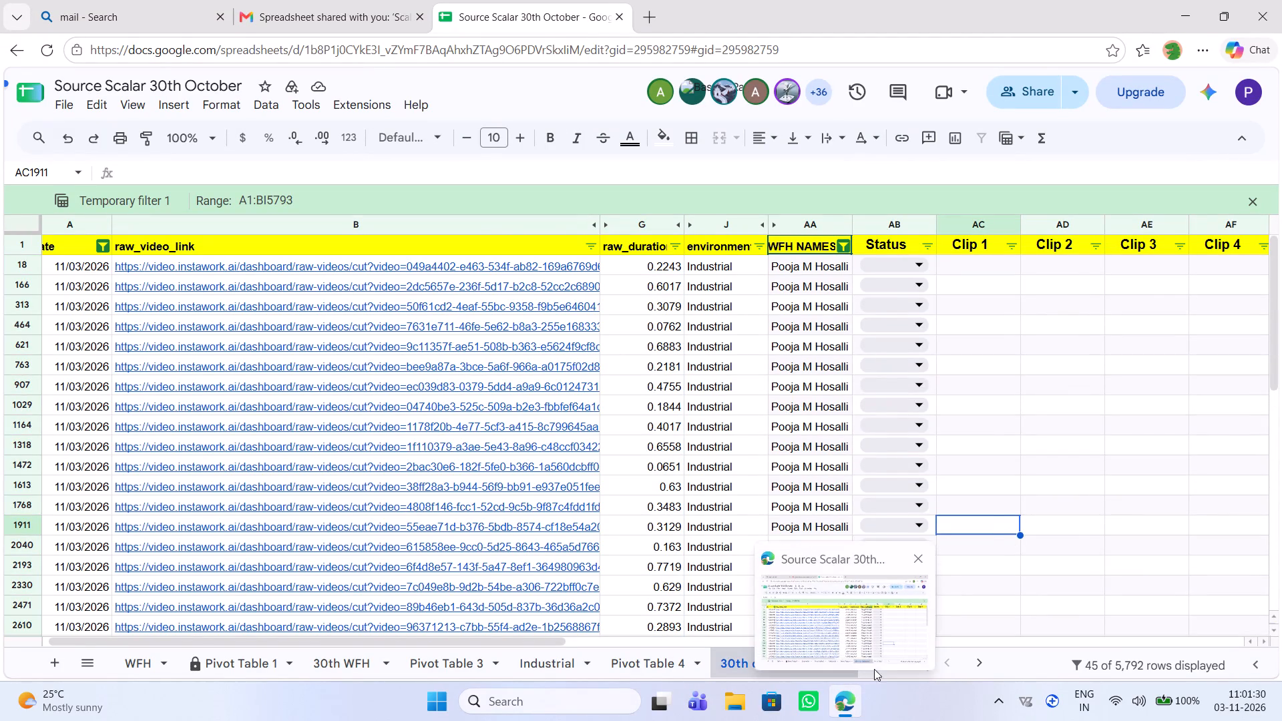
{"action": "left_click", "coordinate": [903, 666]}
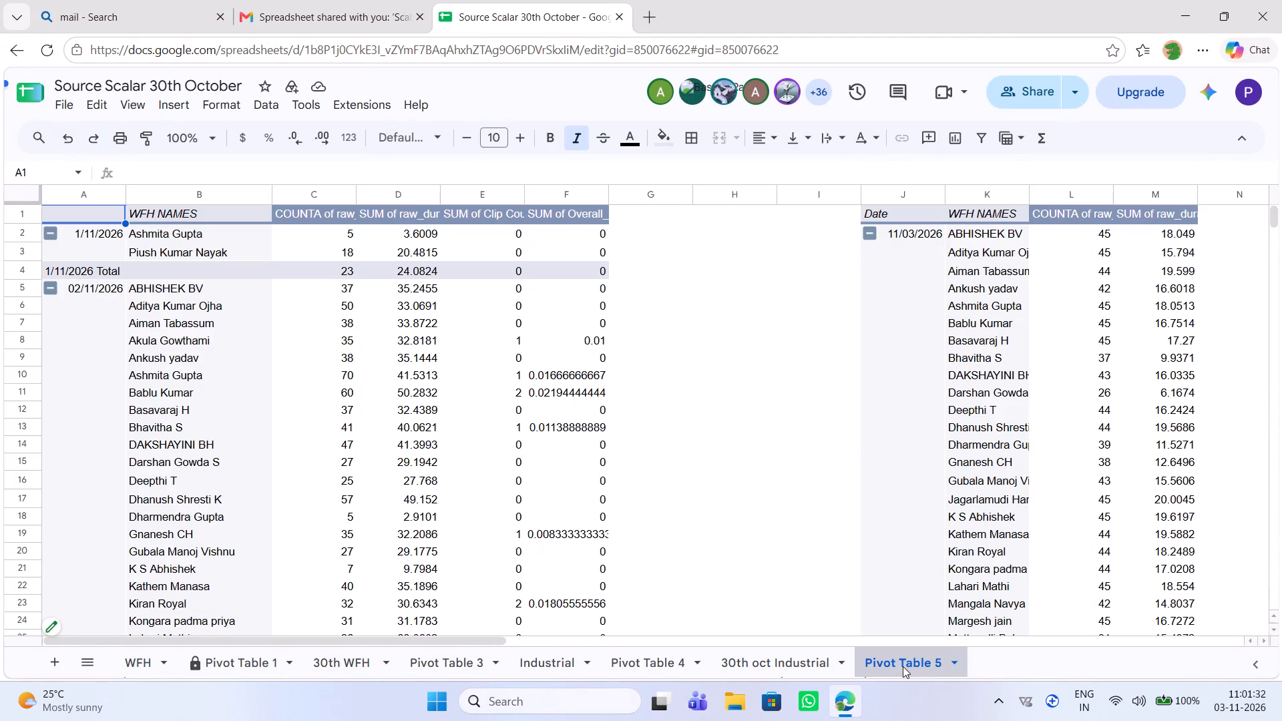
{"action": "scroll", "coordinate": [490, 561], "scroll_direction": "down", "scroll_amount": 1}
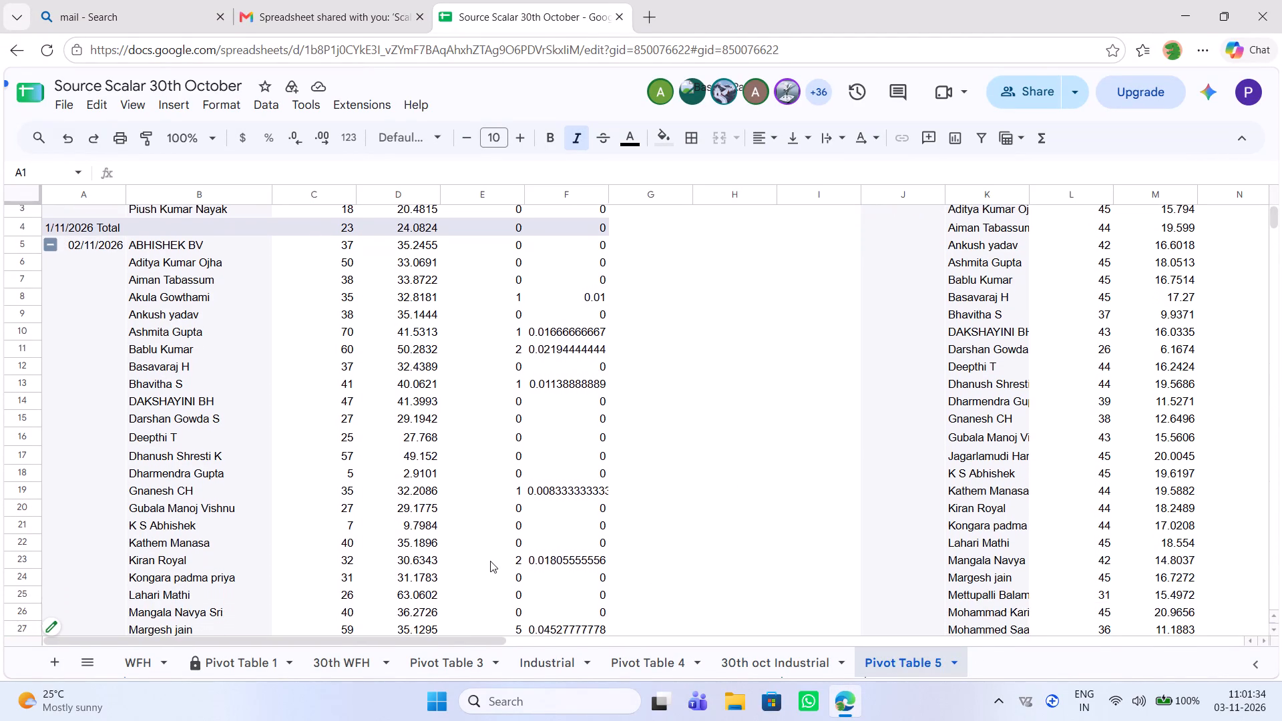
{"action": "scroll", "coordinate": [490, 561], "scroll_direction": "down", "scroll_amount": 4}
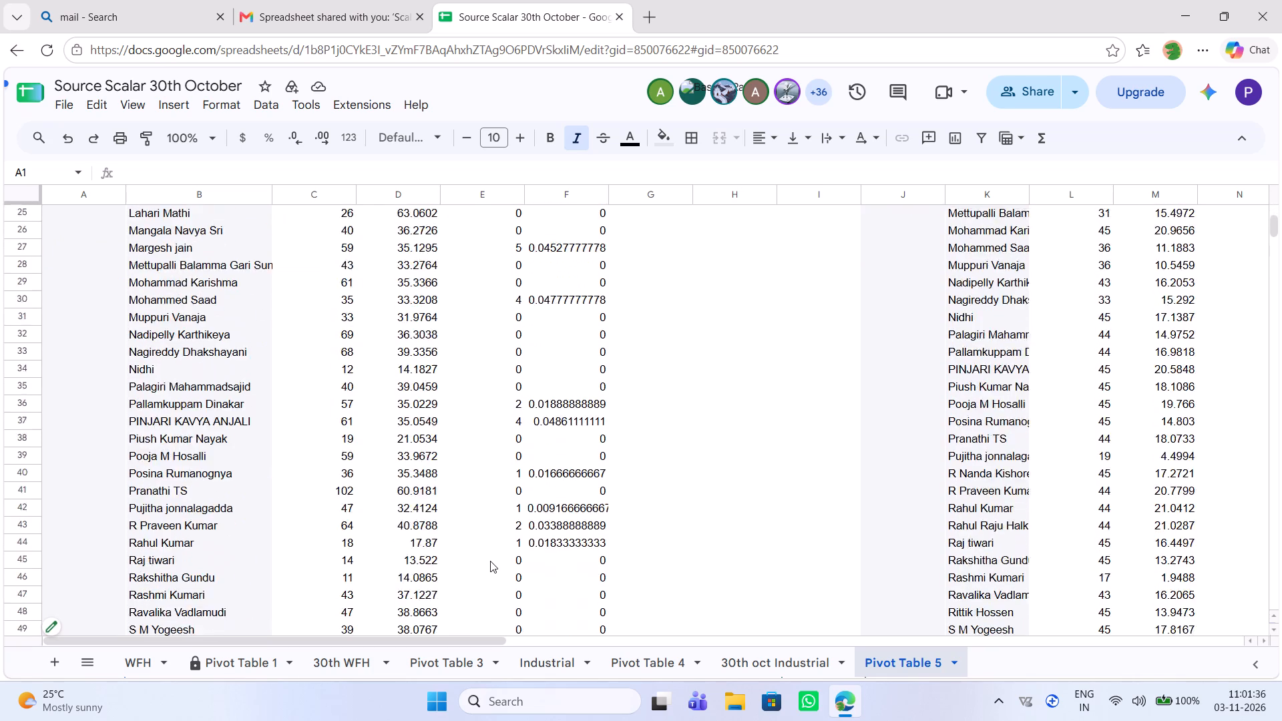
{"action": "scroll", "coordinate": [490, 561], "scroll_direction": "down", "scroll_amount": 3}
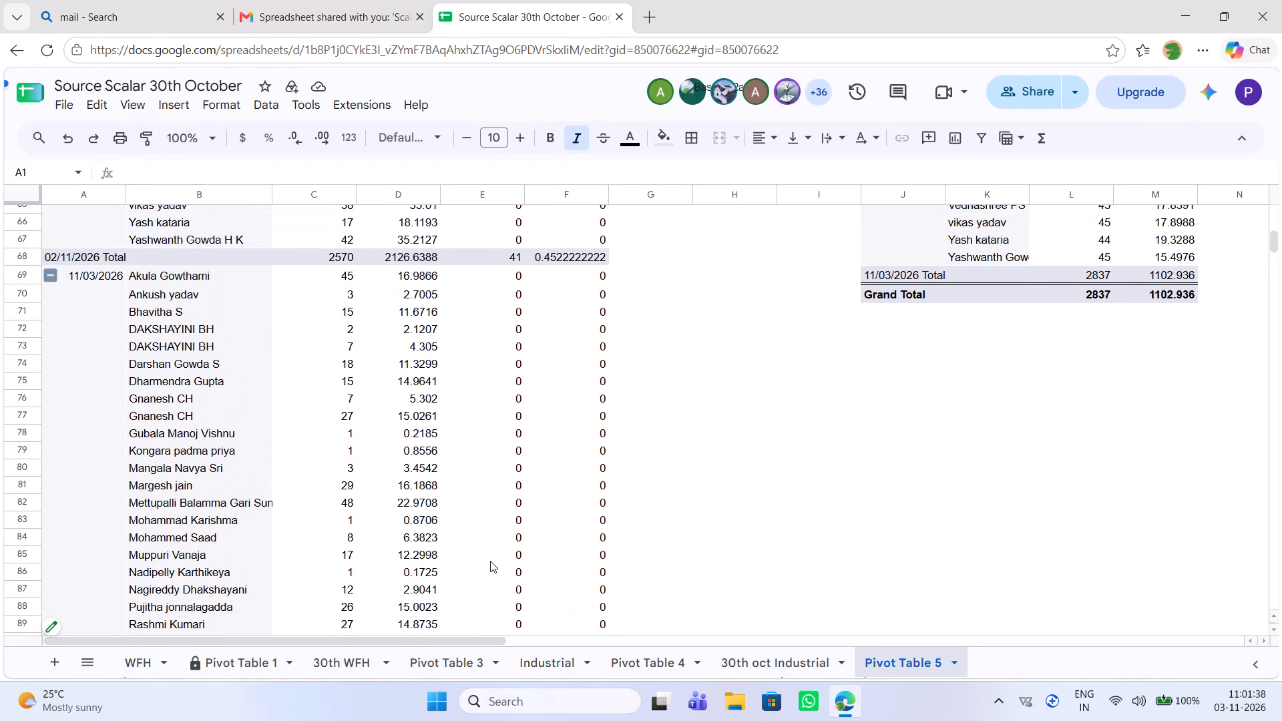
{"action": "scroll", "coordinate": [490, 561], "scroll_direction": "down", "scroll_amount": 1}
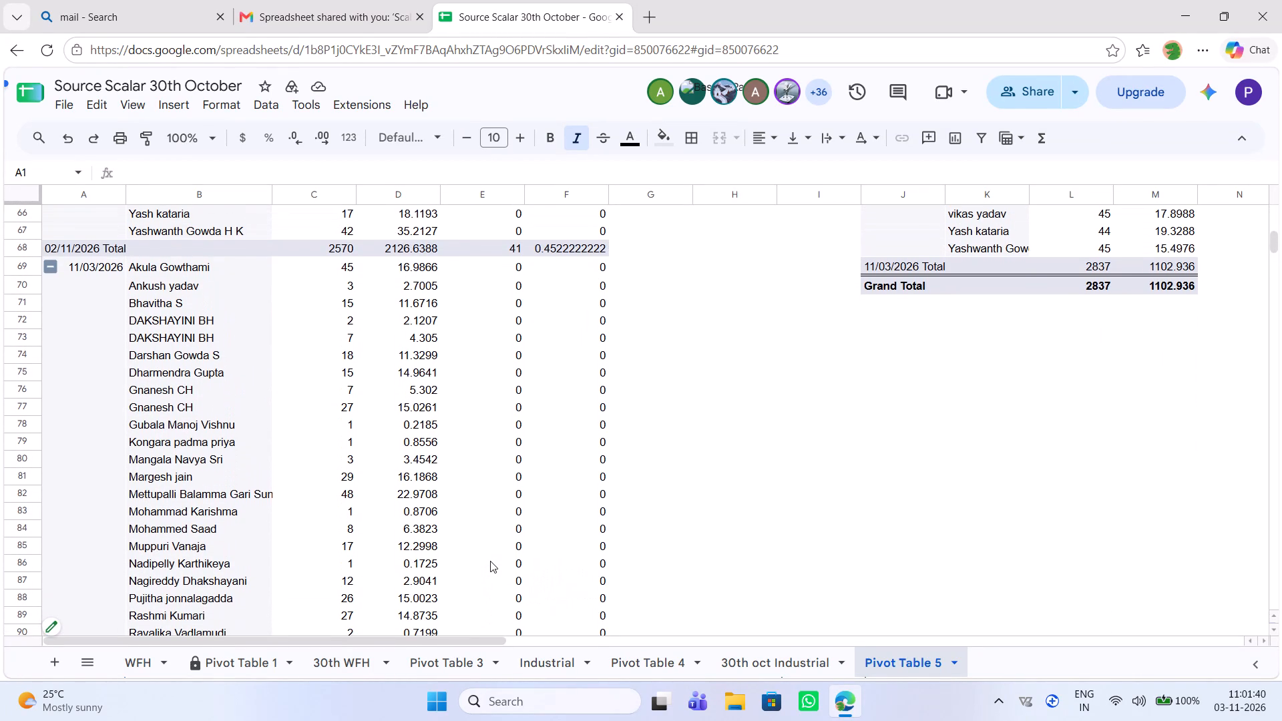
{"action": "scroll", "coordinate": [490, 561], "scroll_direction": "down", "scroll_amount": 1}
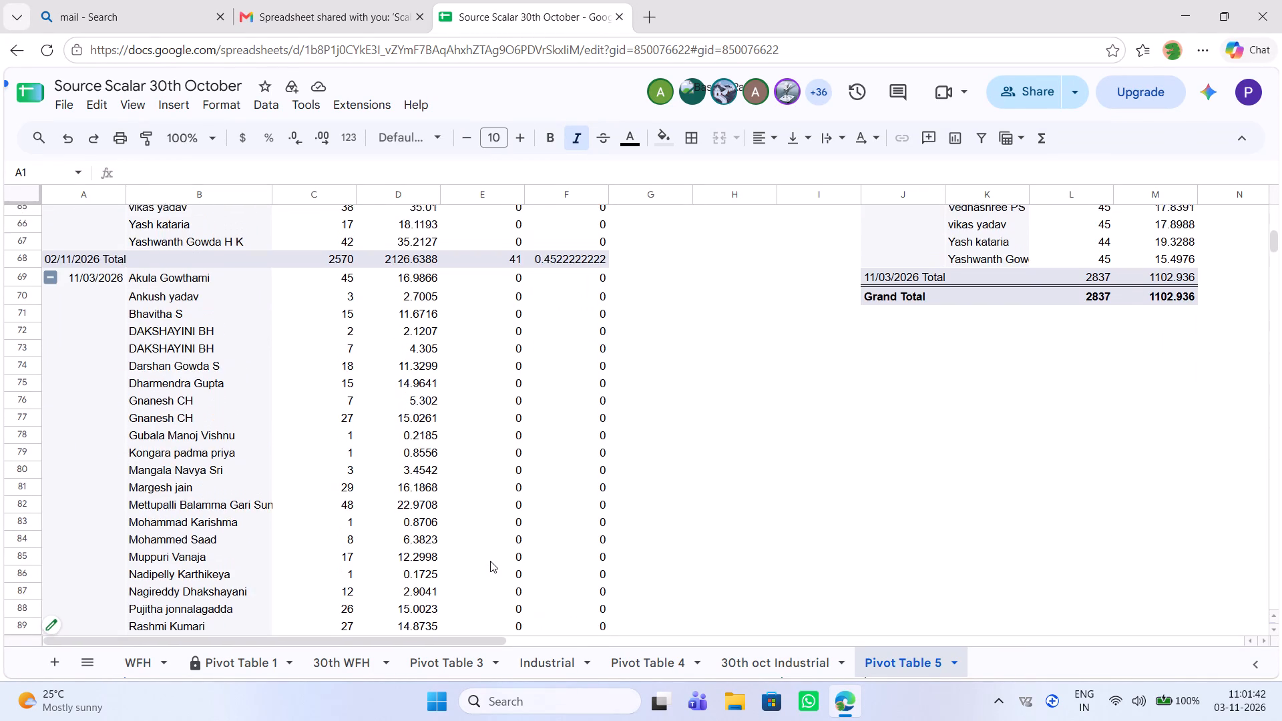
{"action": "scroll", "coordinate": [490, 561], "scroll_direction": "down", "scroll_amount": 1}
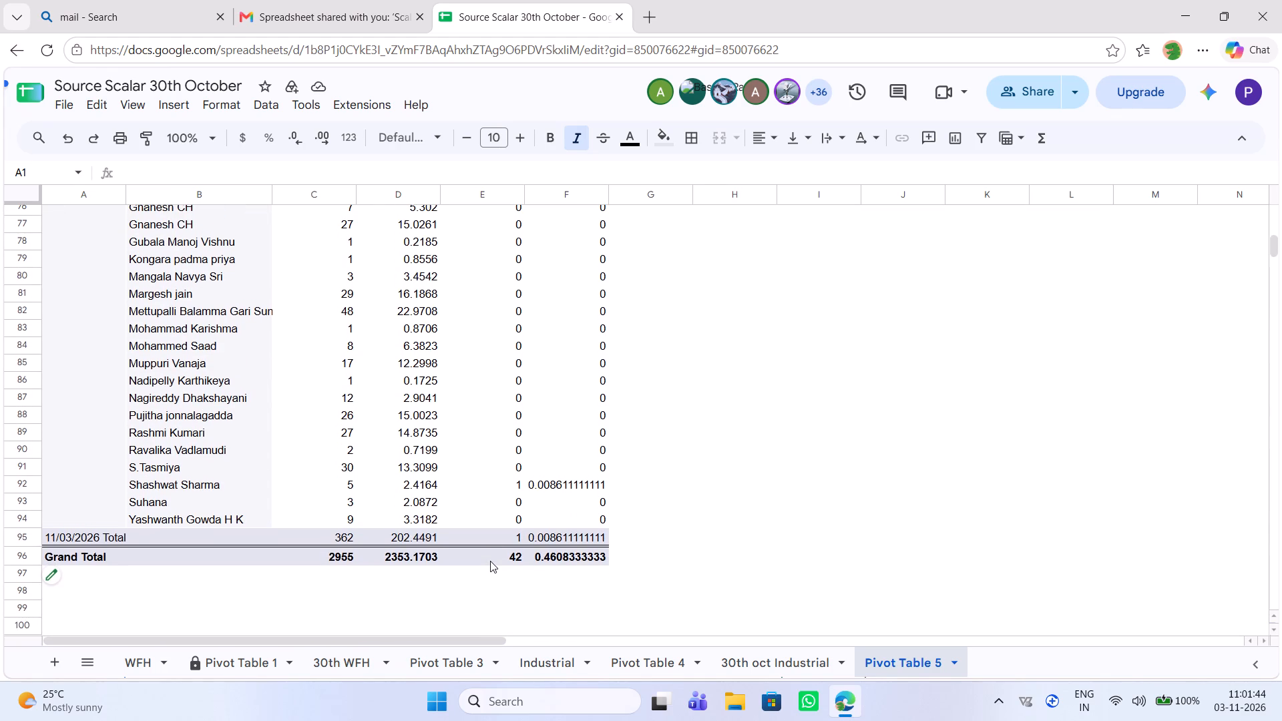
{"action": "scroll", "coordinate": [490, 561], "scroll_direction": "up", "scroll_amount": 3}
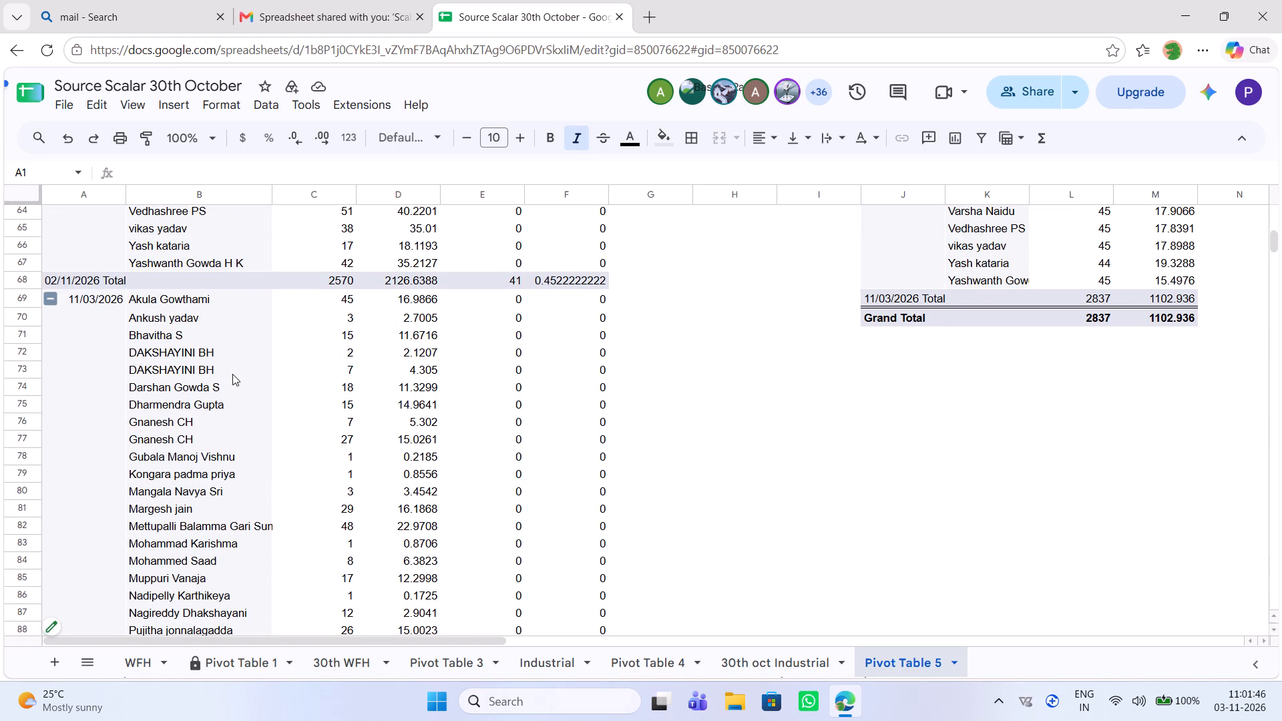
Open the raw video link in row 18 of the 30th oct Industrial sheet.
{"action": "left_click", "coordinate": [758, 656]}
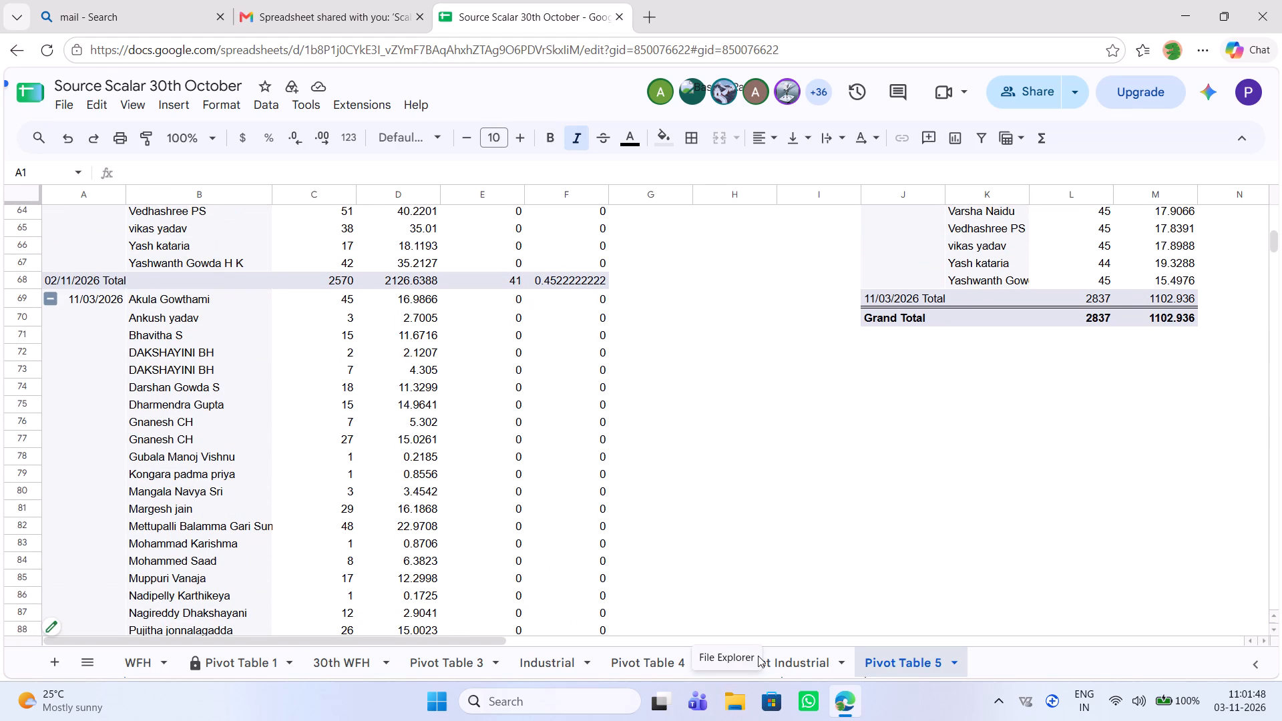
{"action": "left_click", "coordinate": [789, 658]}
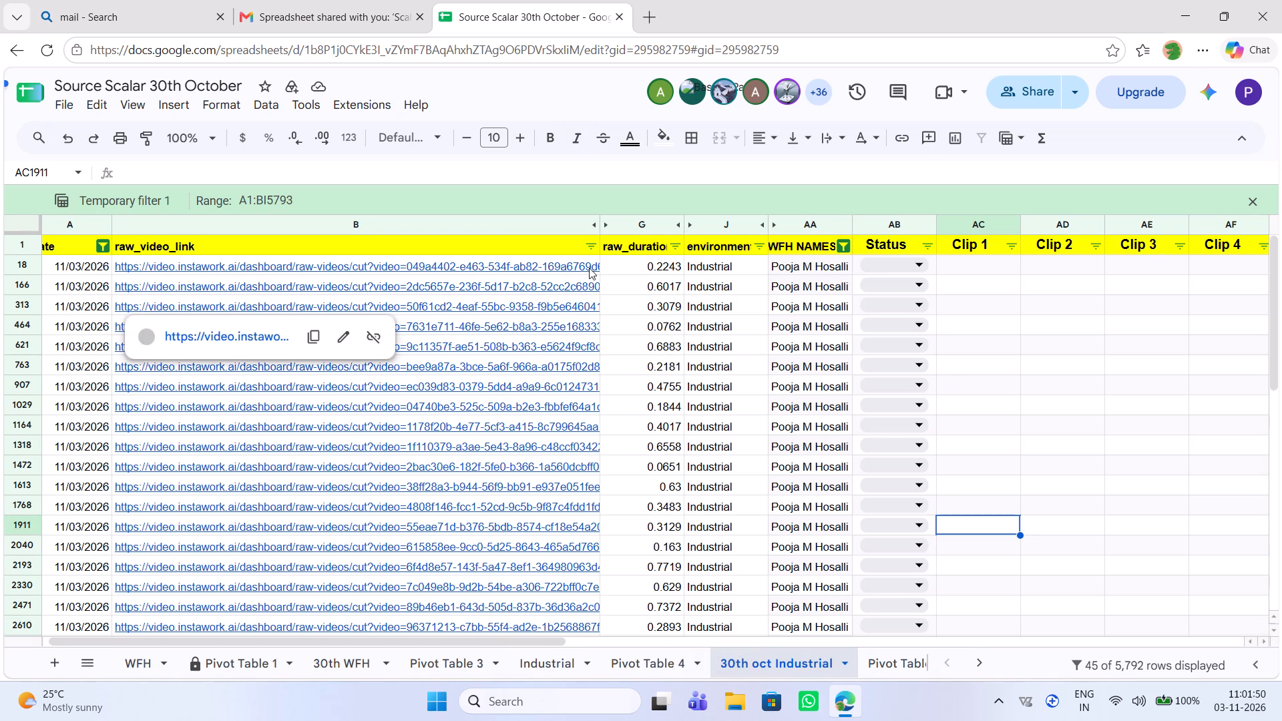
{"action": "left_click", "coordinate": [589, 268]}
{"action": "scroll", "coordinate": [776, 428], "scroll_direction": "left", "scroll_amount": 4}
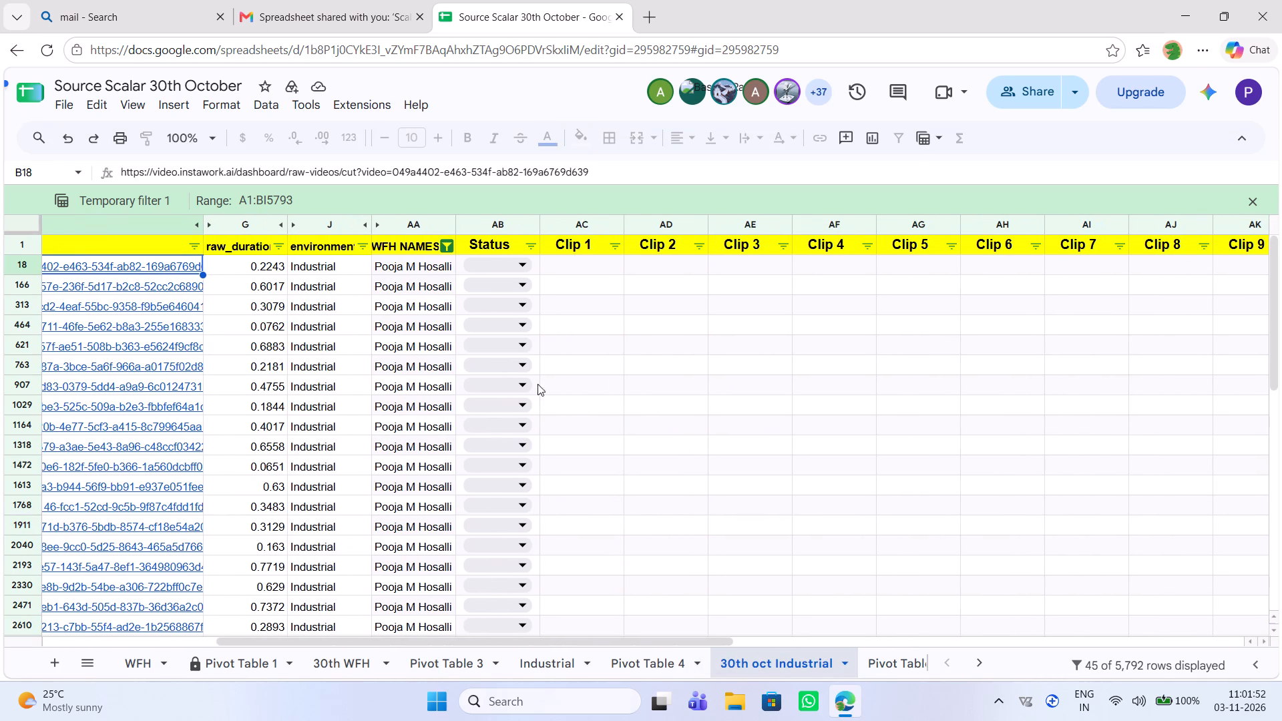
{"action": "left_click", "coordinate": [170, 262]}
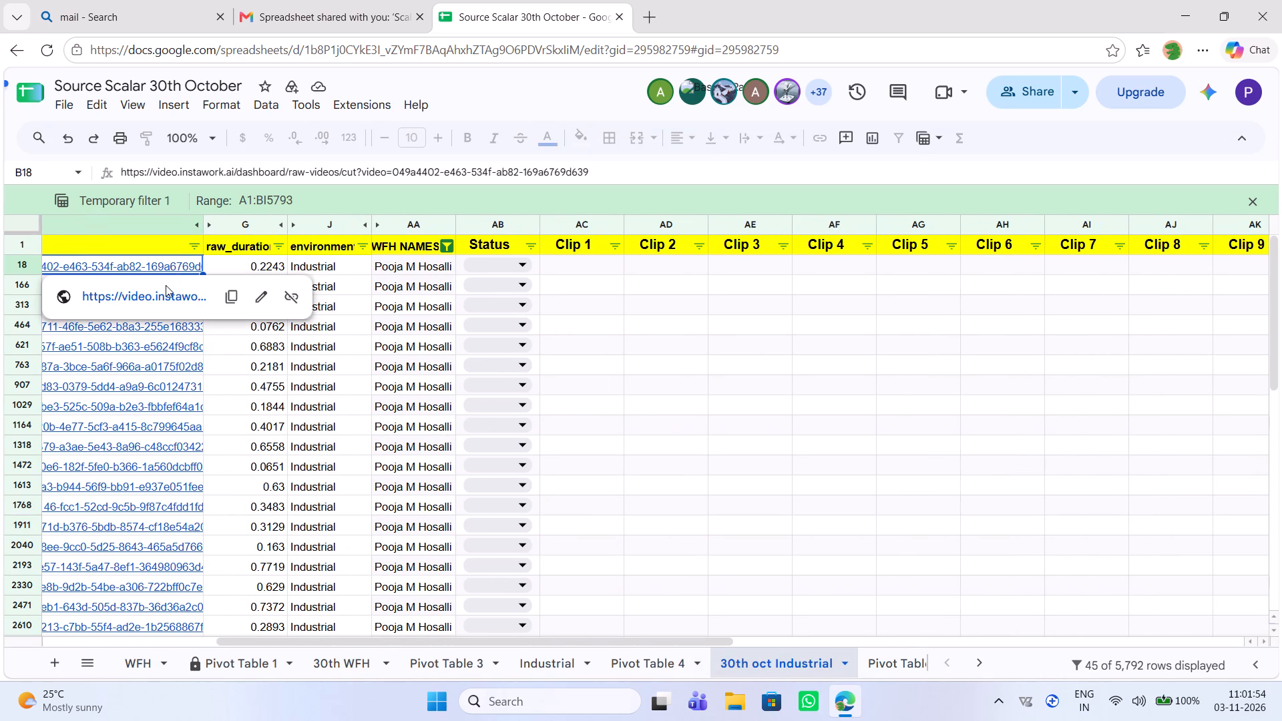
{"action": "left_click_drag", "start_coordinate": [166, 285], "coordinate": [166, 294]}
{"action": "left_click", "coordinate": [166, 294]}
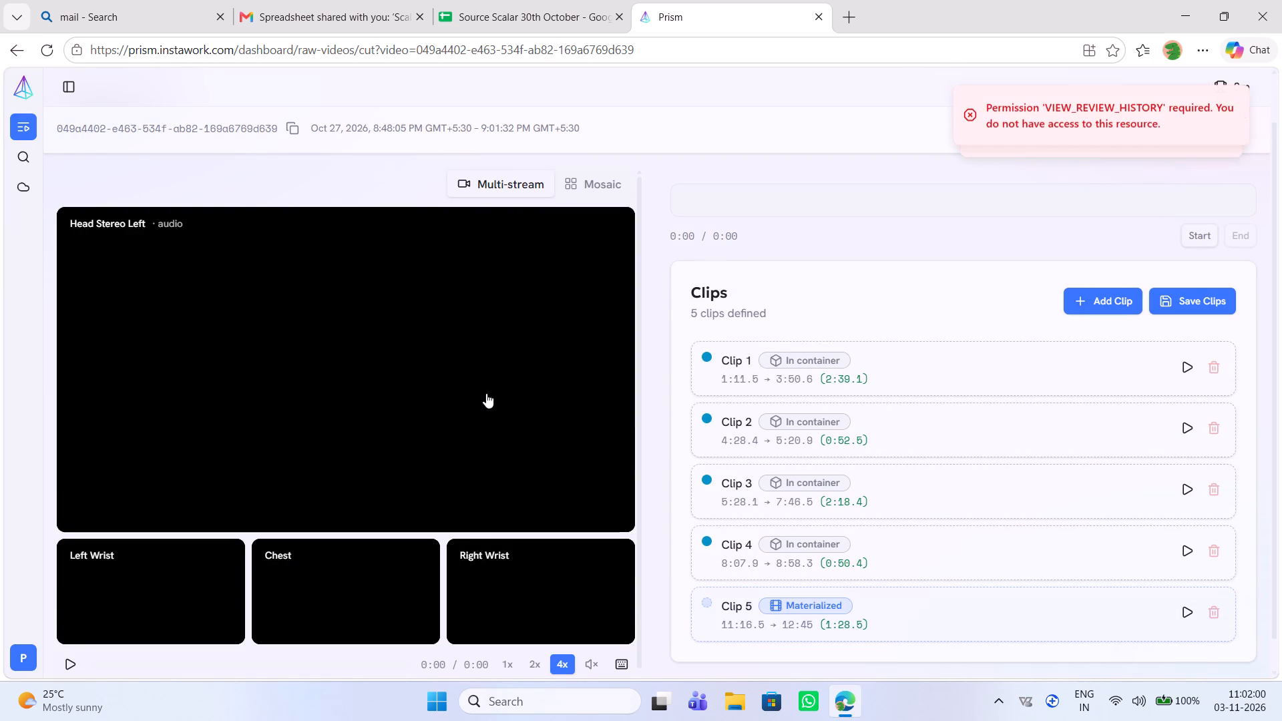
Review the uncut footage after Clip 4, playing the video from about 9:14.
{"action": "left_click", "coordinate": [486, 393]}
{"action": "scroll", "coordinate": [486, 393], "scroll_direction": "down", "scroll_amount": 2}
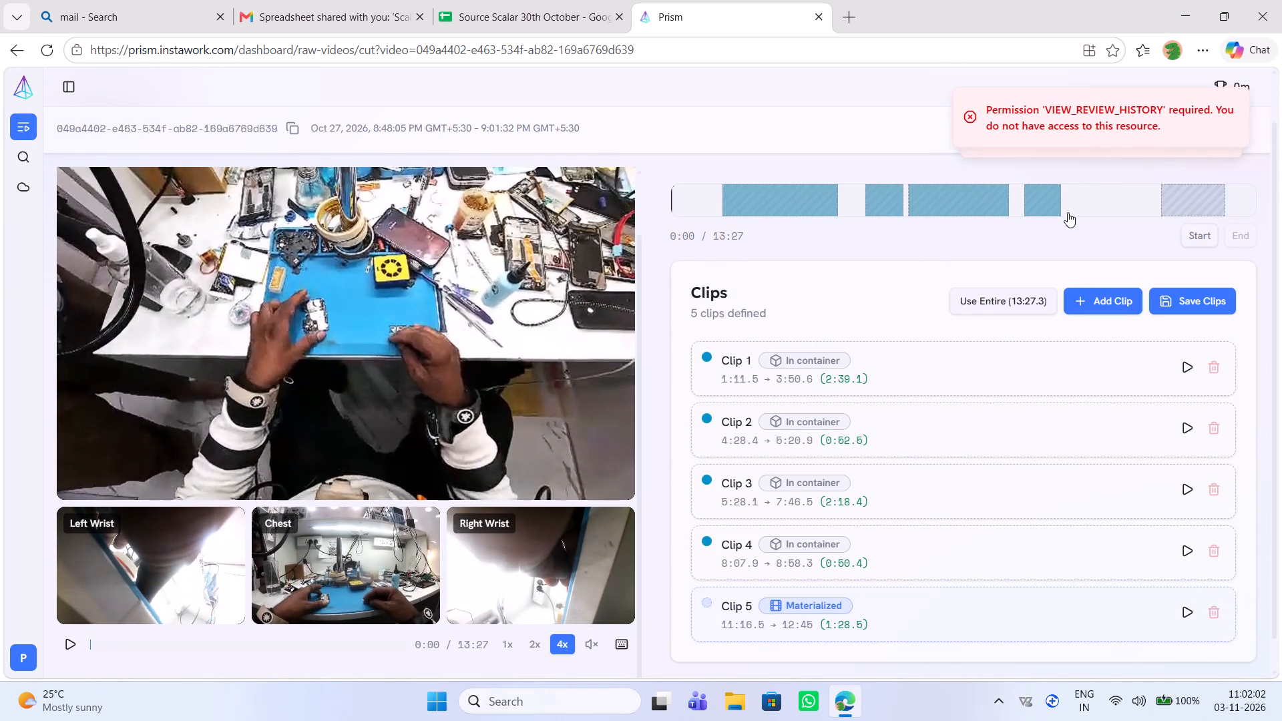
{"action": "left_click", "coordinate": [1073, 209]}
{"action": "left_click", "coordinate": [1072, 236]}
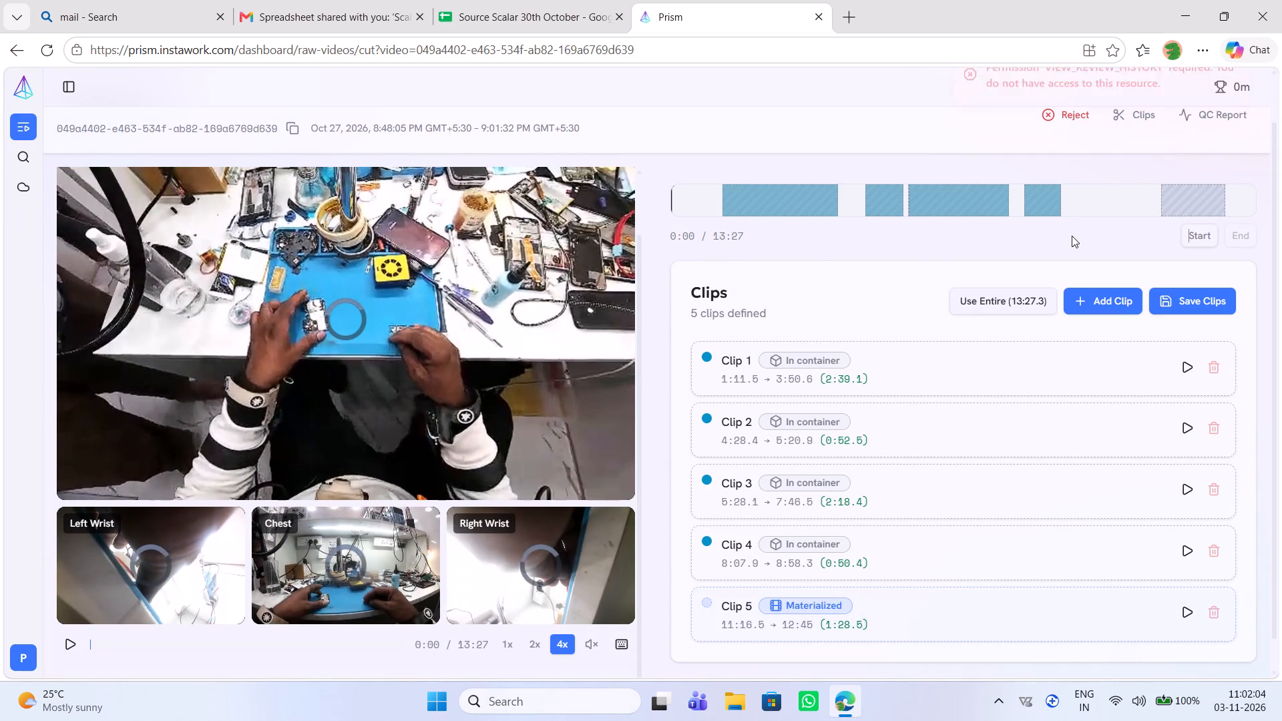
{"action": "left_click", "coordinate": [598, 332]}
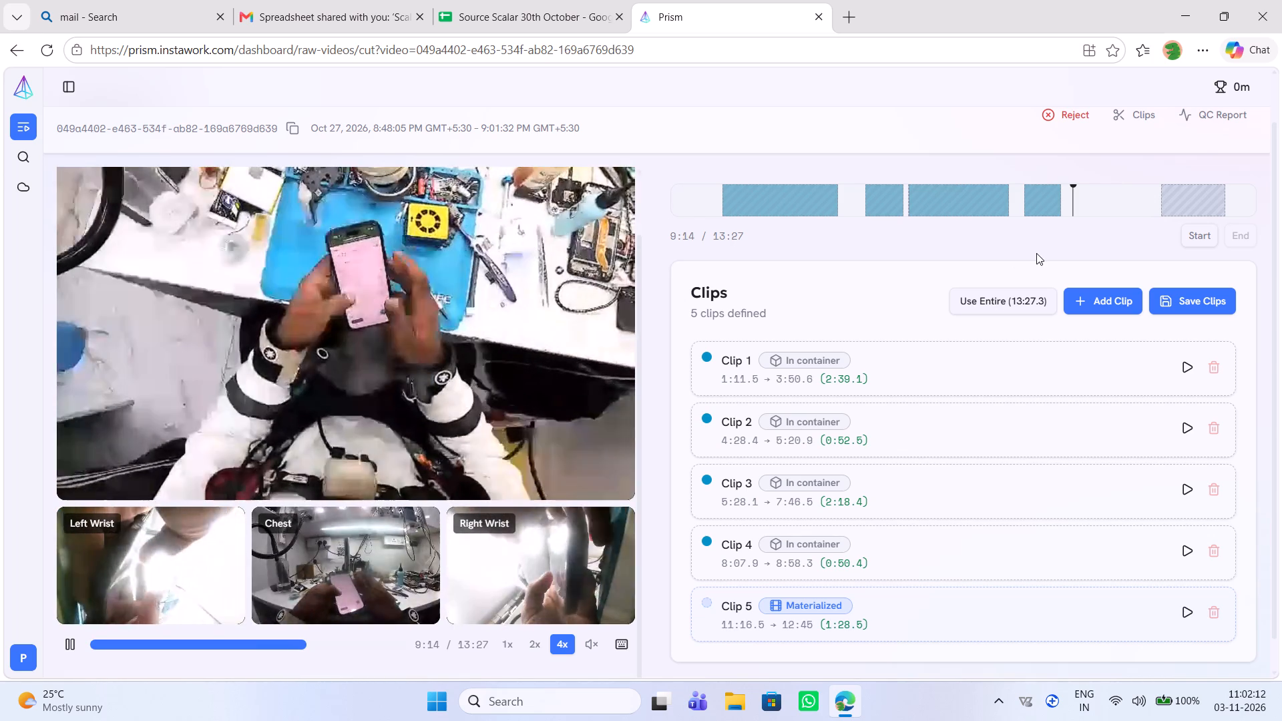
In row 18 of the Source Scalar spreadsheet, set Status to Reject and Segment to invalid task.
{"action": "left_click", "coordinate": [560, 18]}
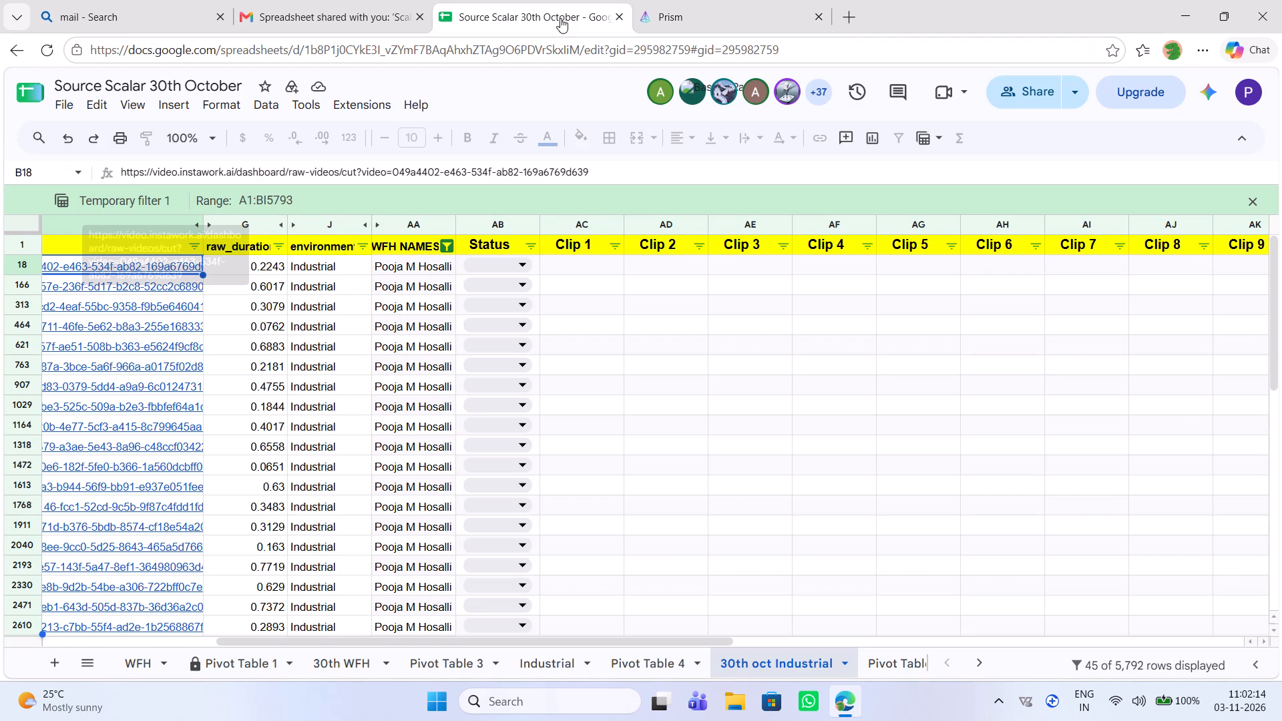
{"action": "left_click", "coordinate": [519, 266]}
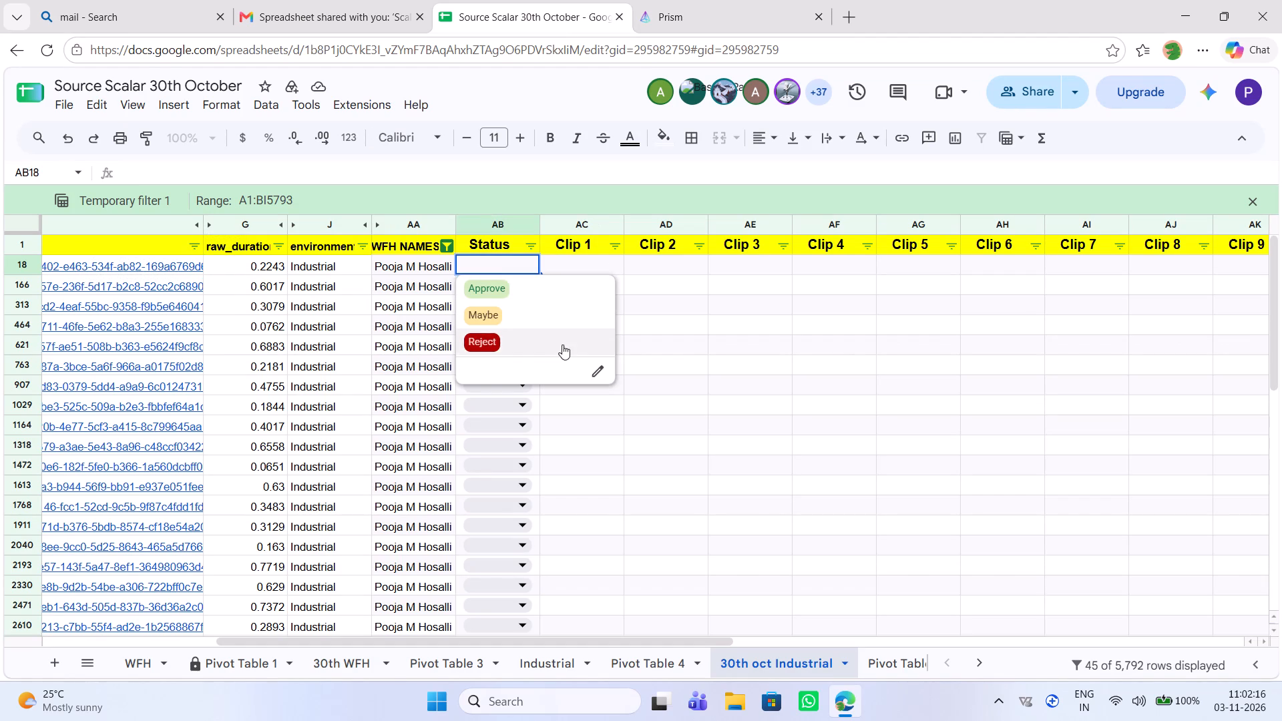
{"action": "left_click", "coordinate": [563, 345]}
{"action": "scroll", "coordinate": [698, 330], "scroll_direction": "left", "scroll_amount": 3}
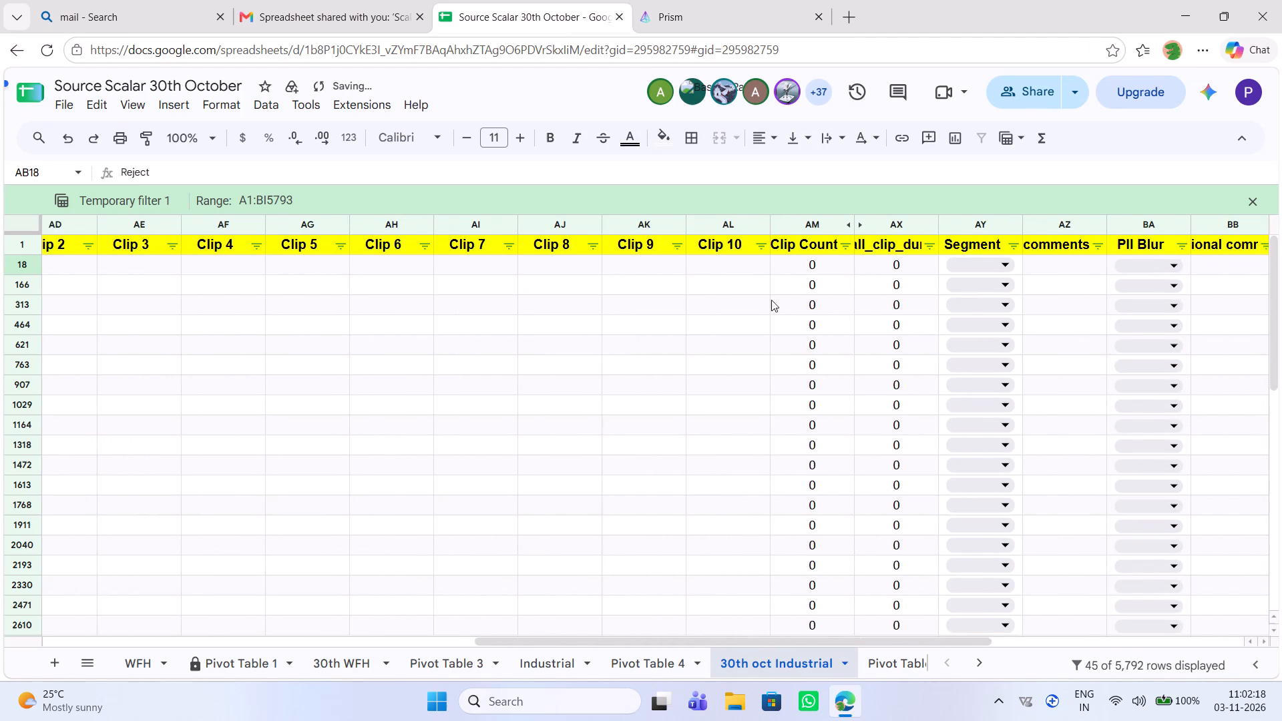
{"action": "left_click", "coordinate": [943, 268]}
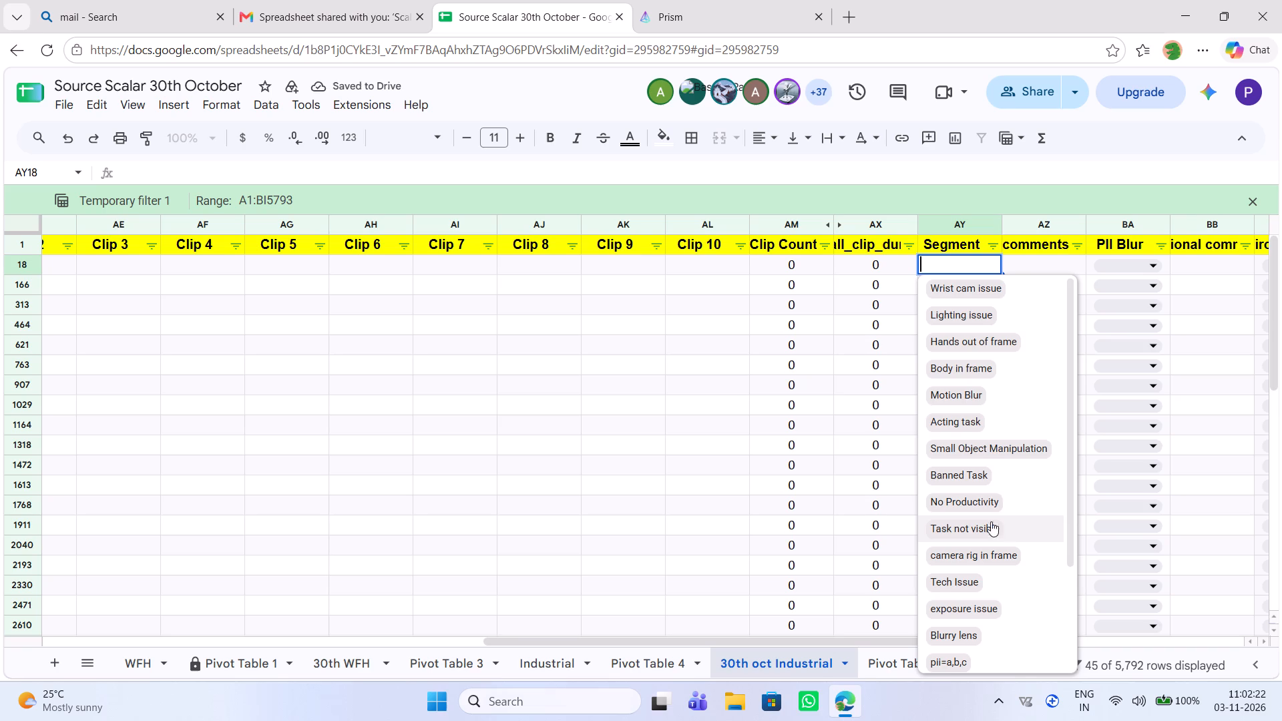
{"action": "scroll", "coordinate": [981, 492], "scroll_direction": "down", "scroll_amount": 1}
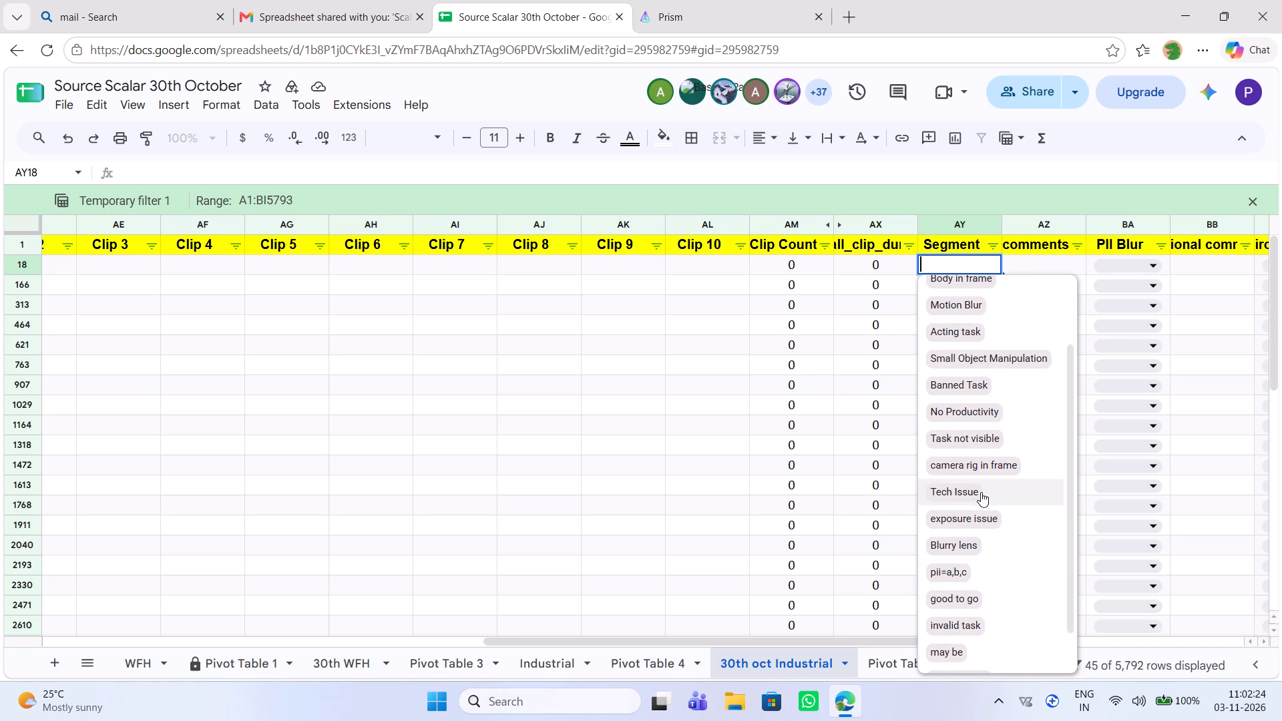
{"action": "scroll", "coordinate": [981, 492], "scroll_direction": "down", "scroll_amount": 1}
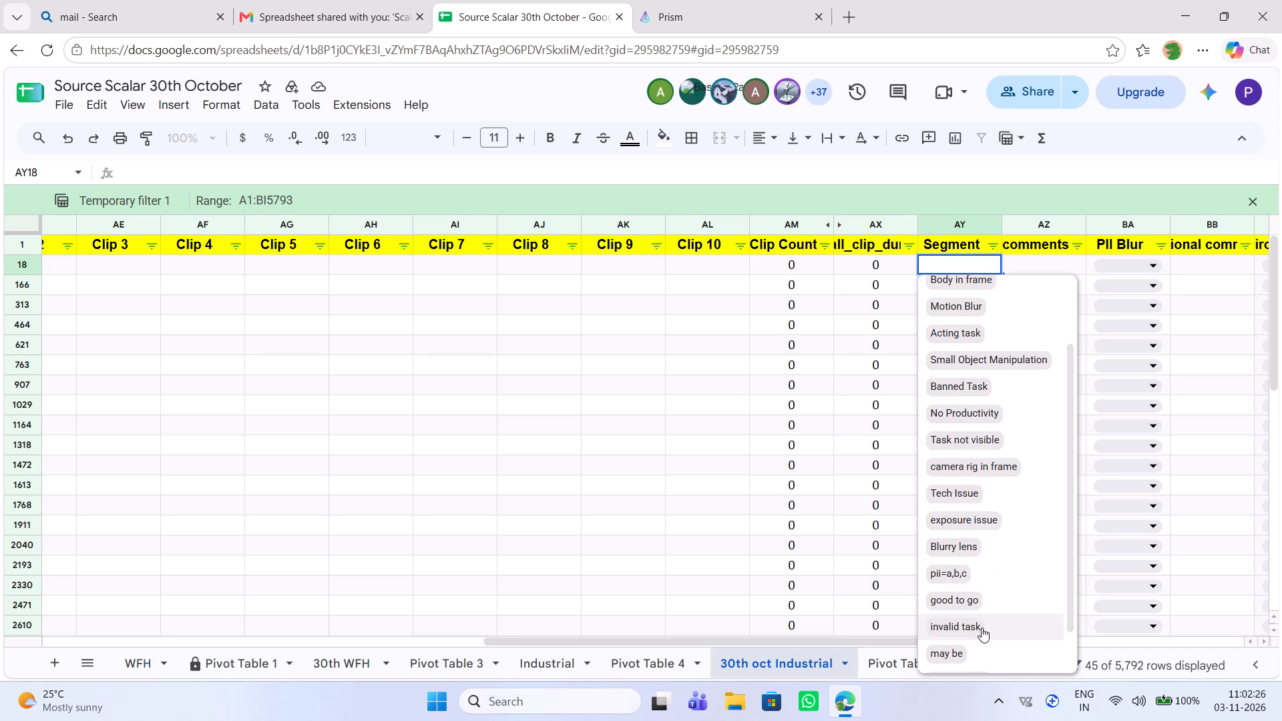
{"action": "left_click", "coordinate": [982, 628]}
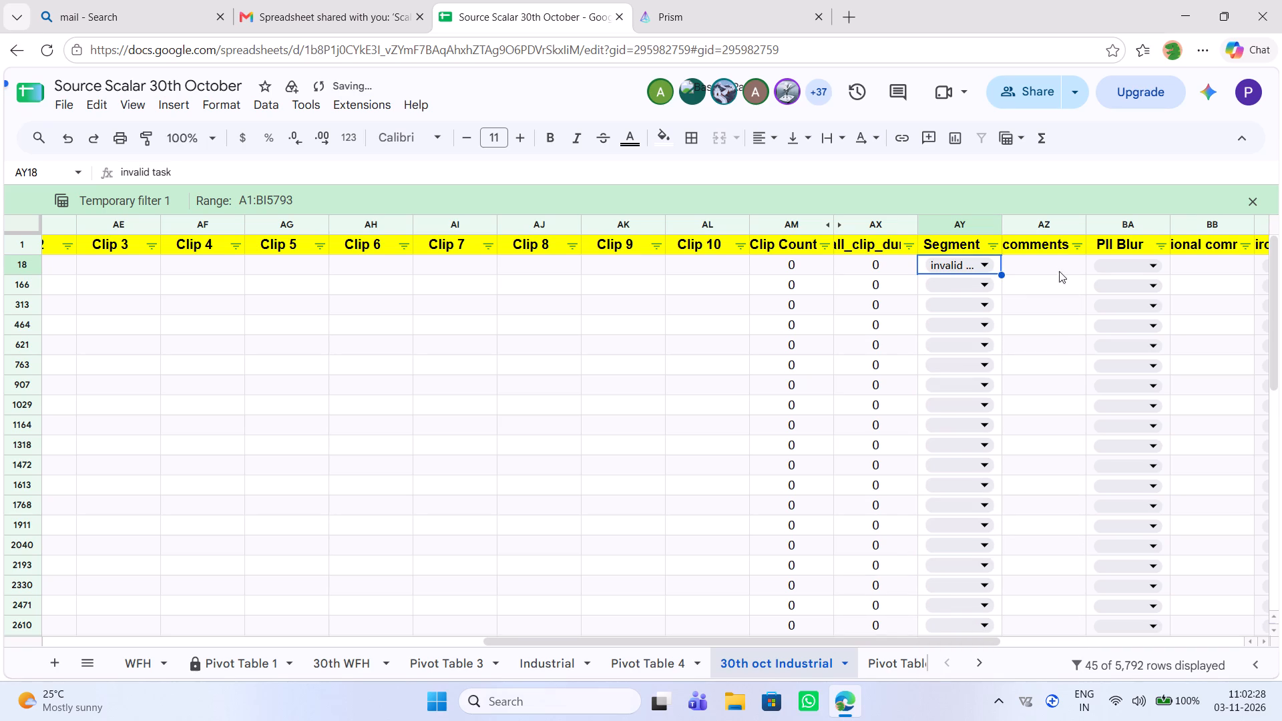
Enter "flickering" in row 18's comments cell.
{"action": "left_click", "coordinate": [1054, 269]}
{"action": "type", "text": "fli"}
{"action": "type", "text": "ckering"}
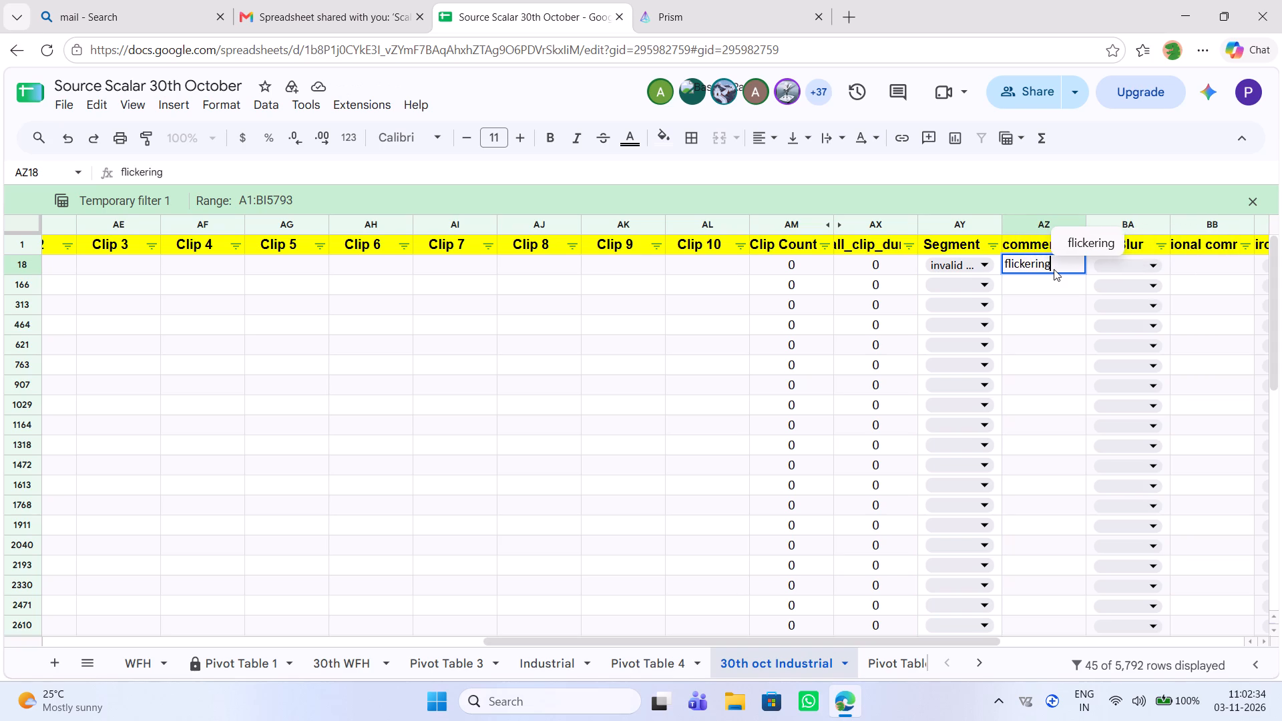
{"action": "key", "text": "space"}
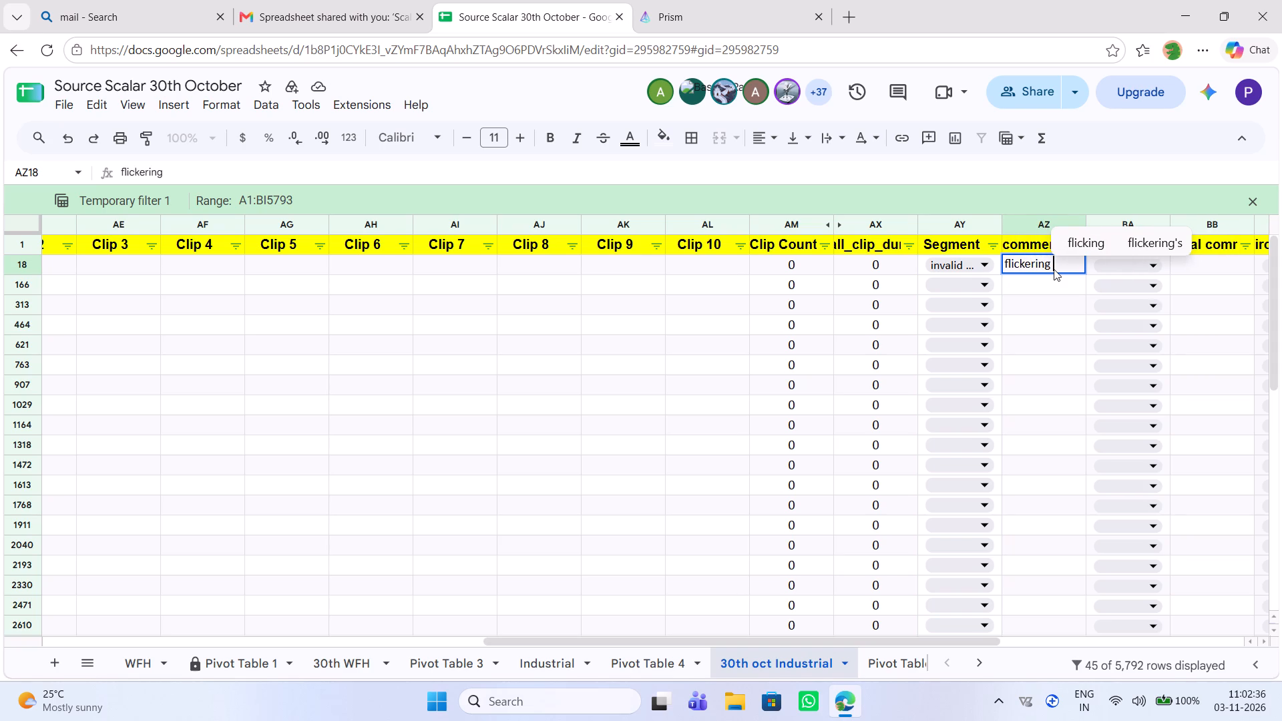
{"action": "type", "text": "and"}
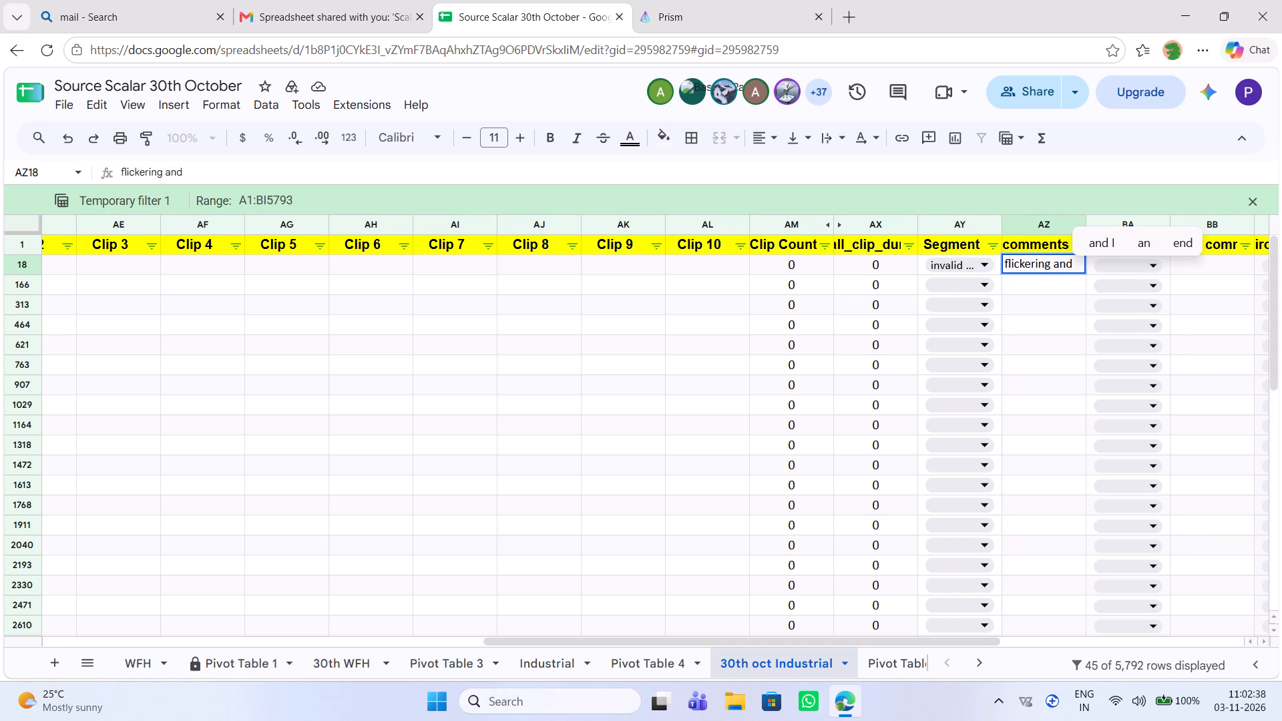
{"action": "key", "text": "space"}
{"action": "key", "text": "BackSpace"}
{"action": "key", "text": "BackSpace"}
{"action": "key", "text": "BackSpace"}
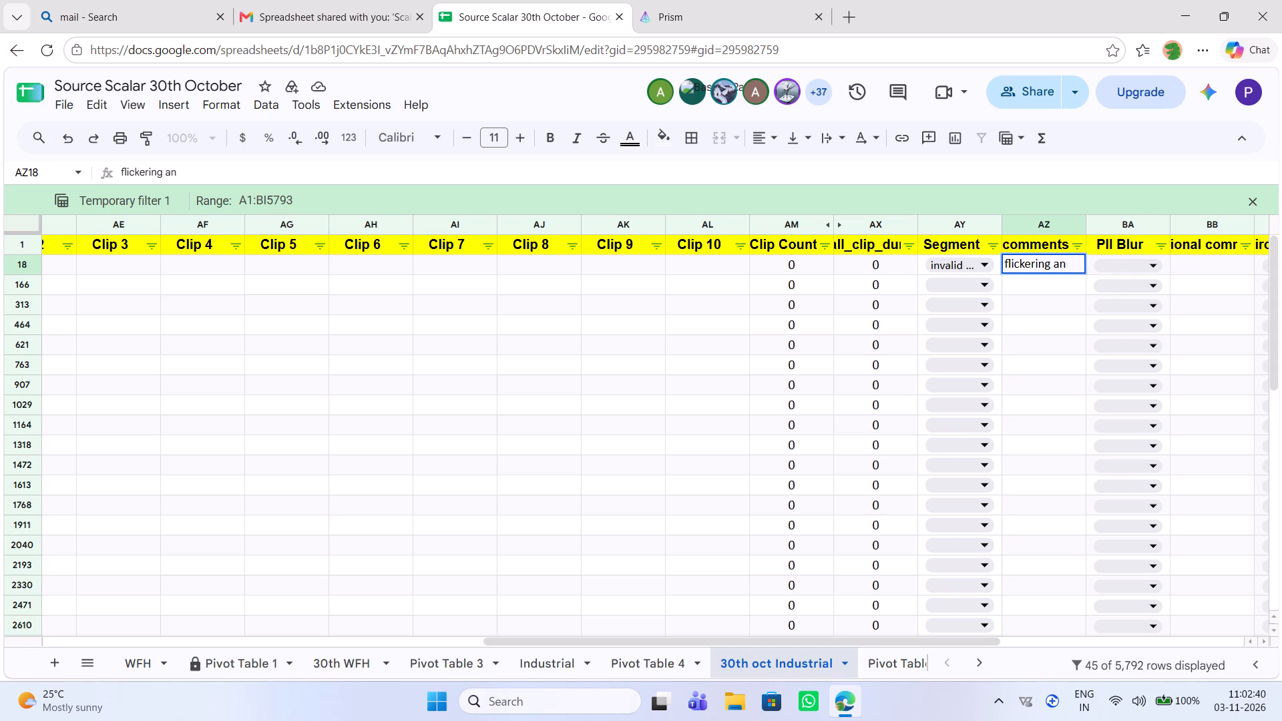
{"action": "key", "text": "BackSpace"}
Set row 18's PII Blur to NO.
{"action": "left_click", "coordinate": [1107, 265]}
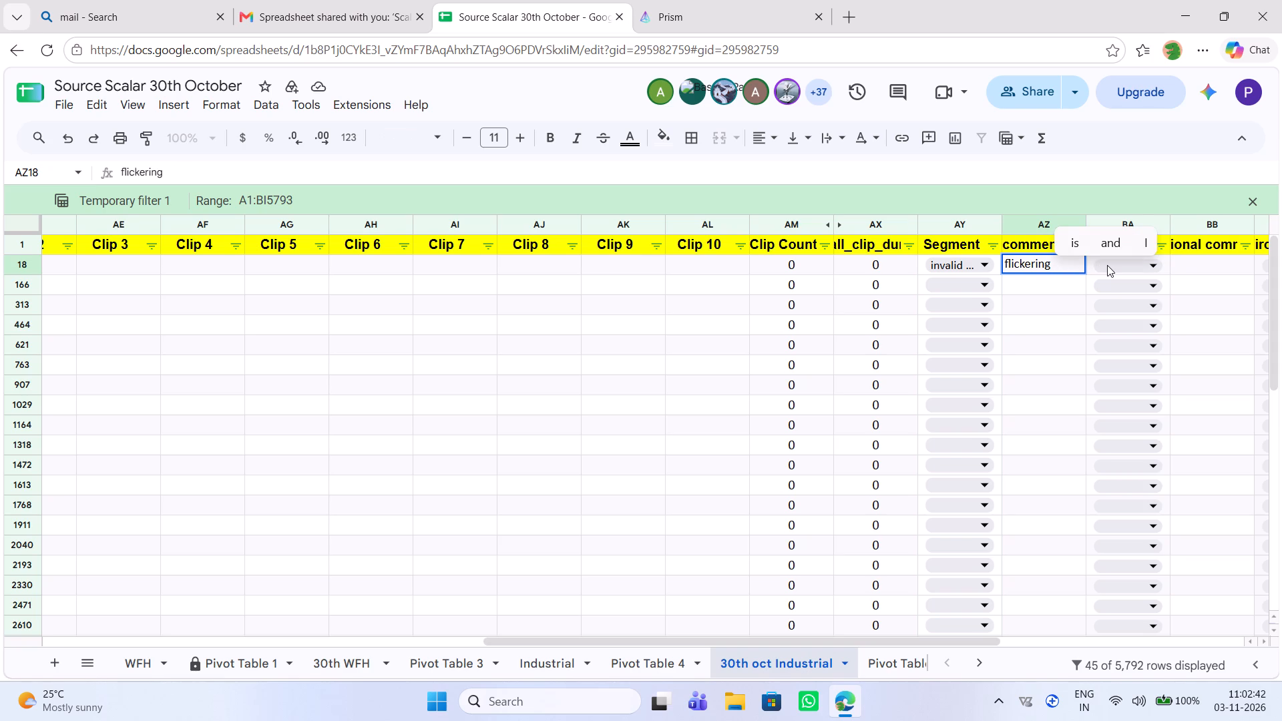
{"action": "left_click", "coordinate": [1107, 265]}
{"action": "left_click", "coordinate": [1182, 265]}
{"action": "left_click", "coordinate": [1146, 265]}
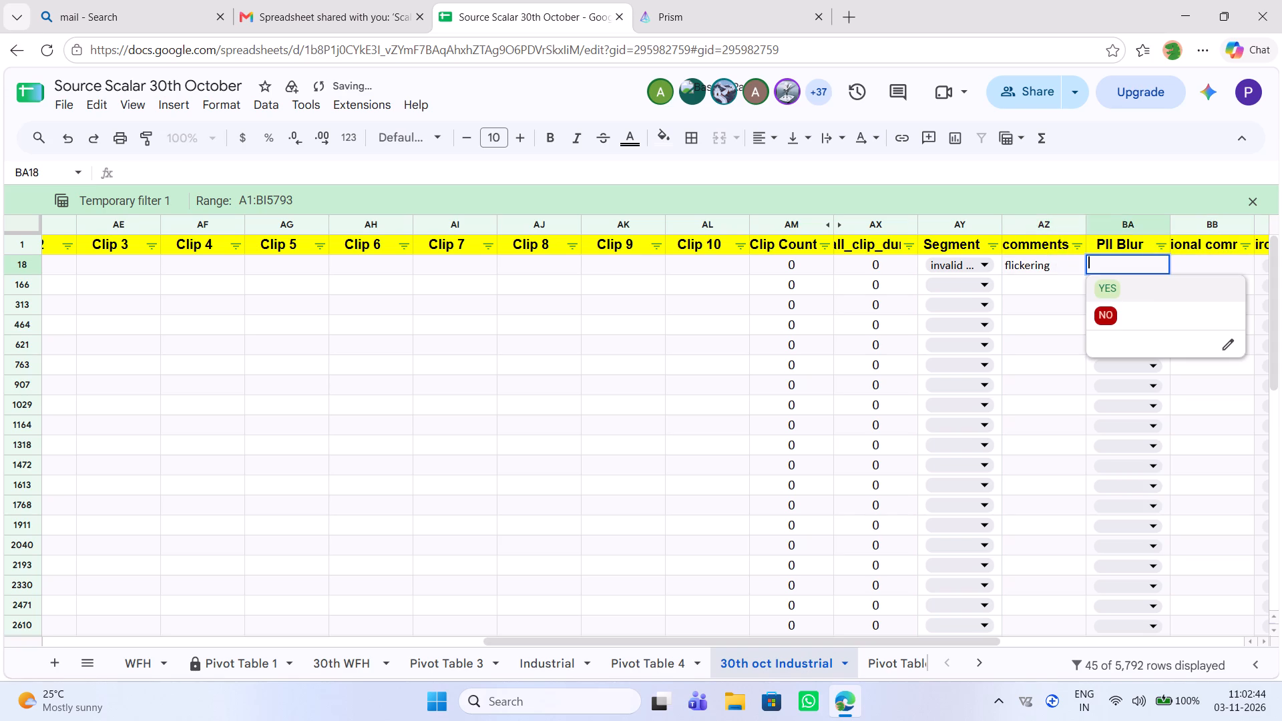
{"action": "left_click", "coordinate": [1149, 312]}
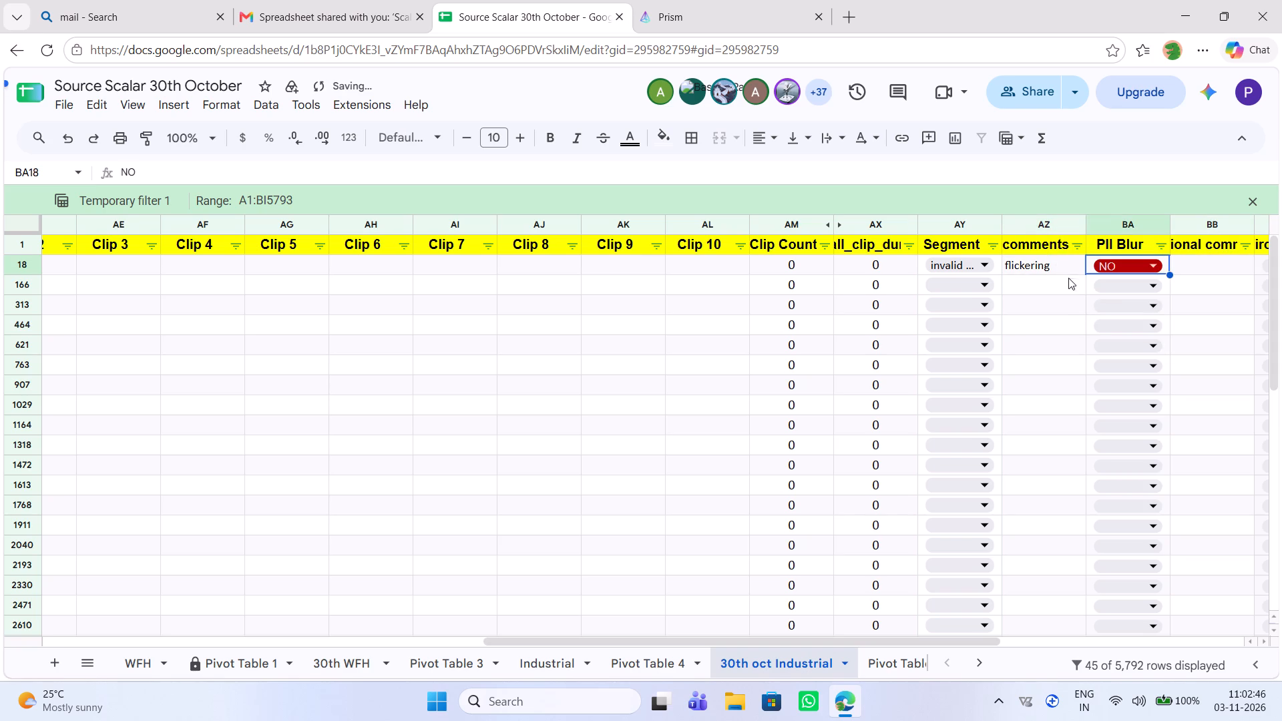
Review the last seconds of row 18's video after Clip 5, and close the video page.
{"action": "left_click", "coordinate": [773, 21]}
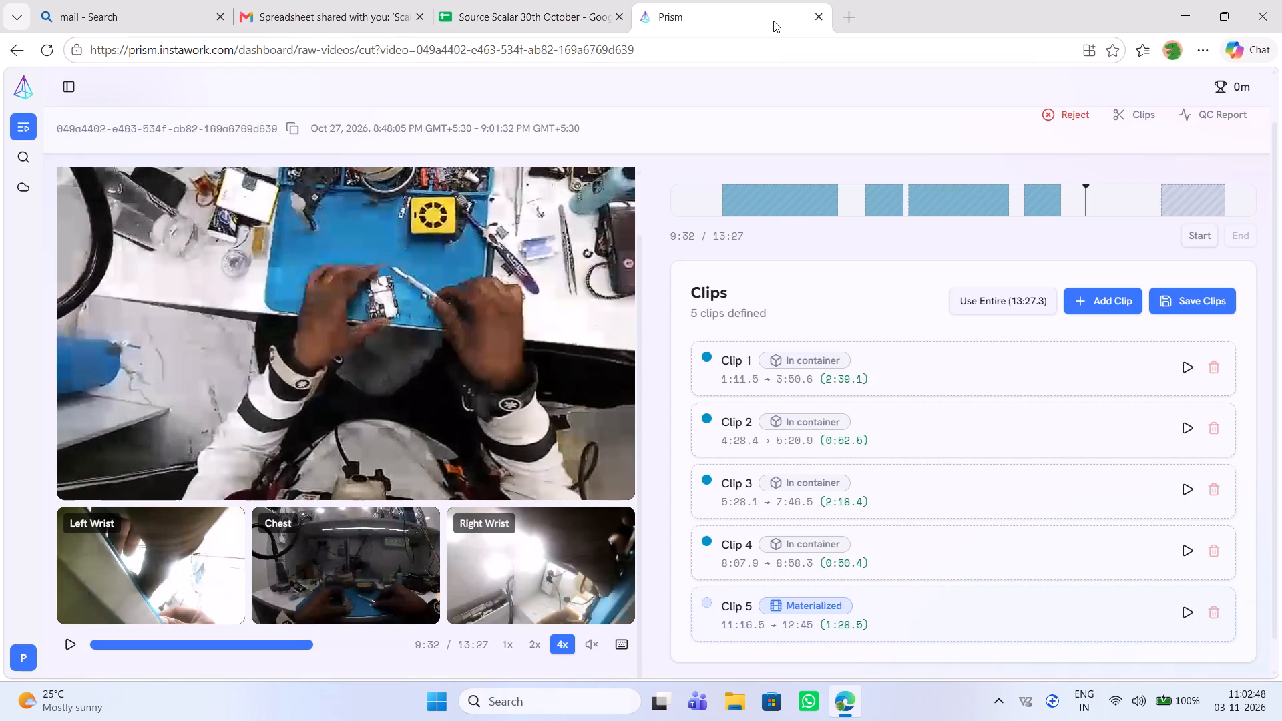
{"action": "left_click", "coordinate": [621, 244]}
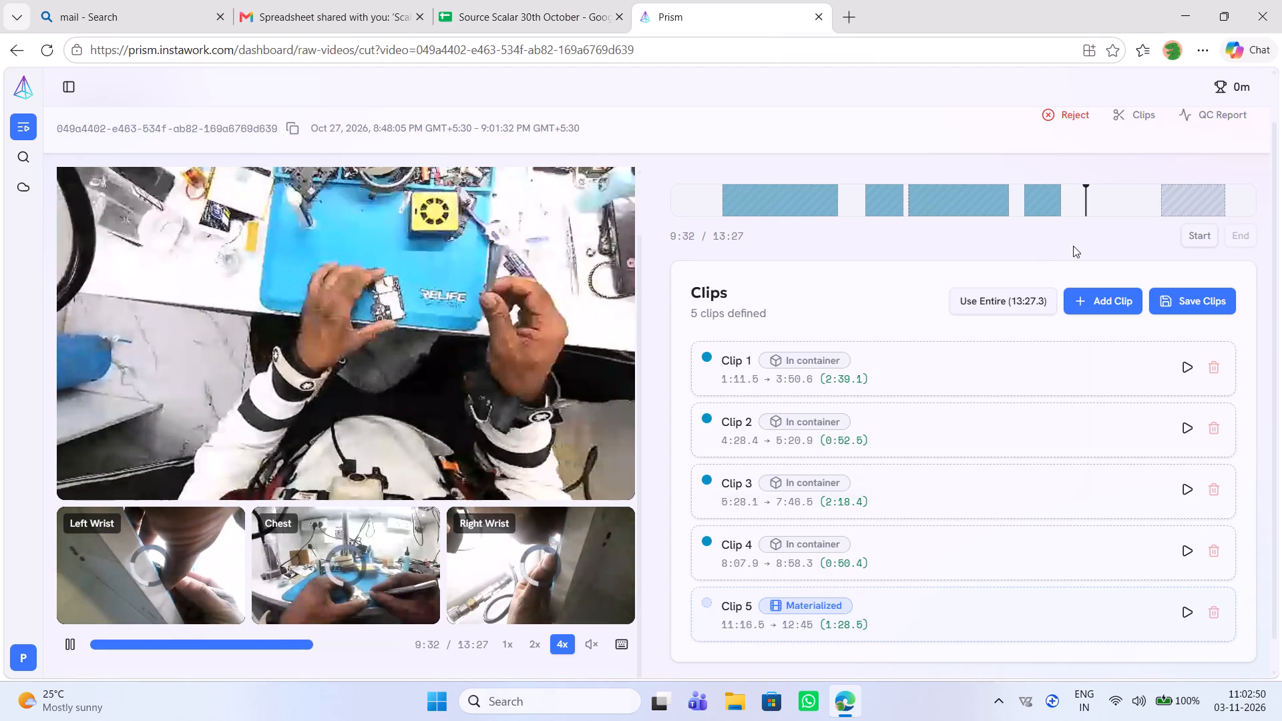
{"action": "left_click", "coordinate": [1242, 208]}
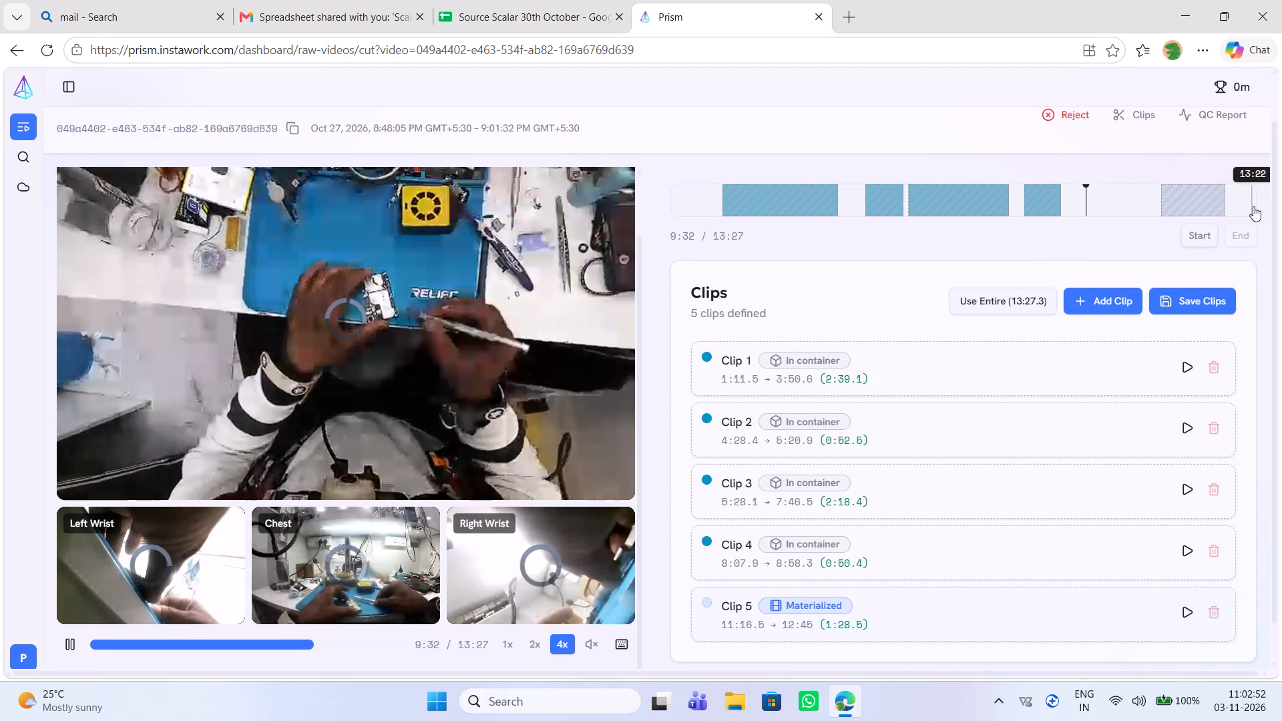
{"action": "left_click", "coordinate": [1253, 206]}
{"action": "left_click", "coordinate": [875, 145]}
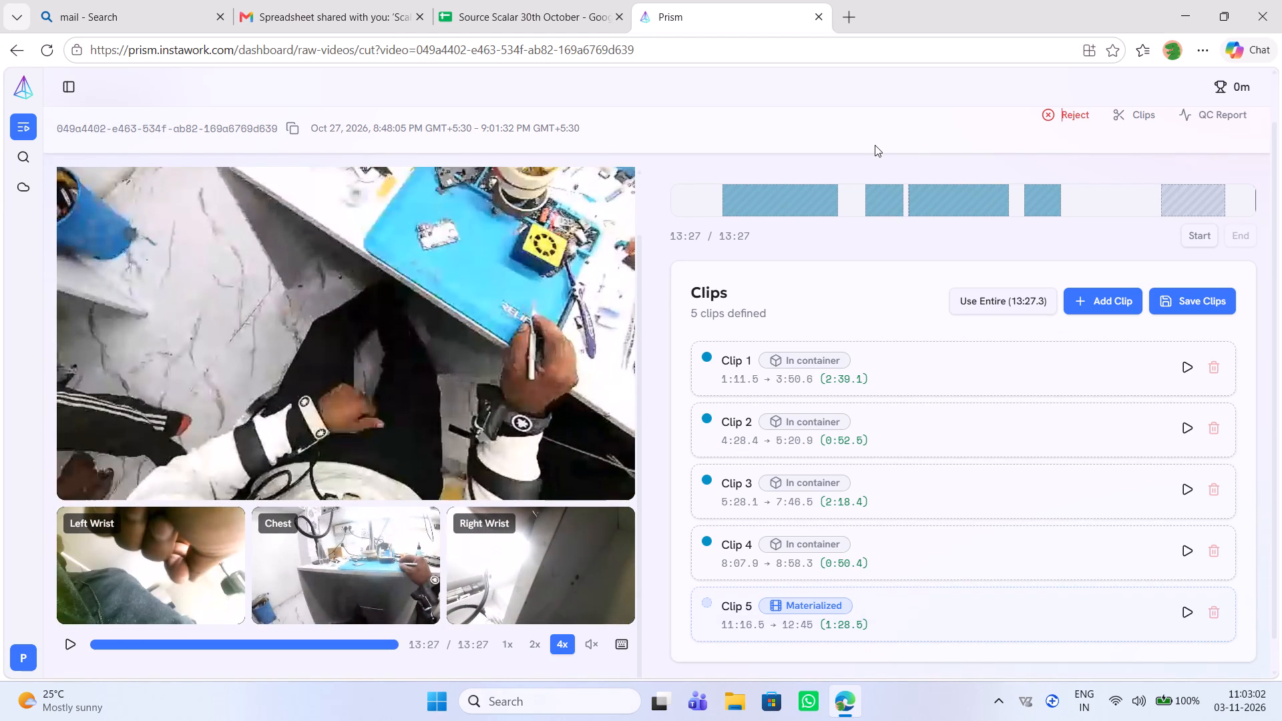
{"action": "left_click", "coordinate": [819, 12]}
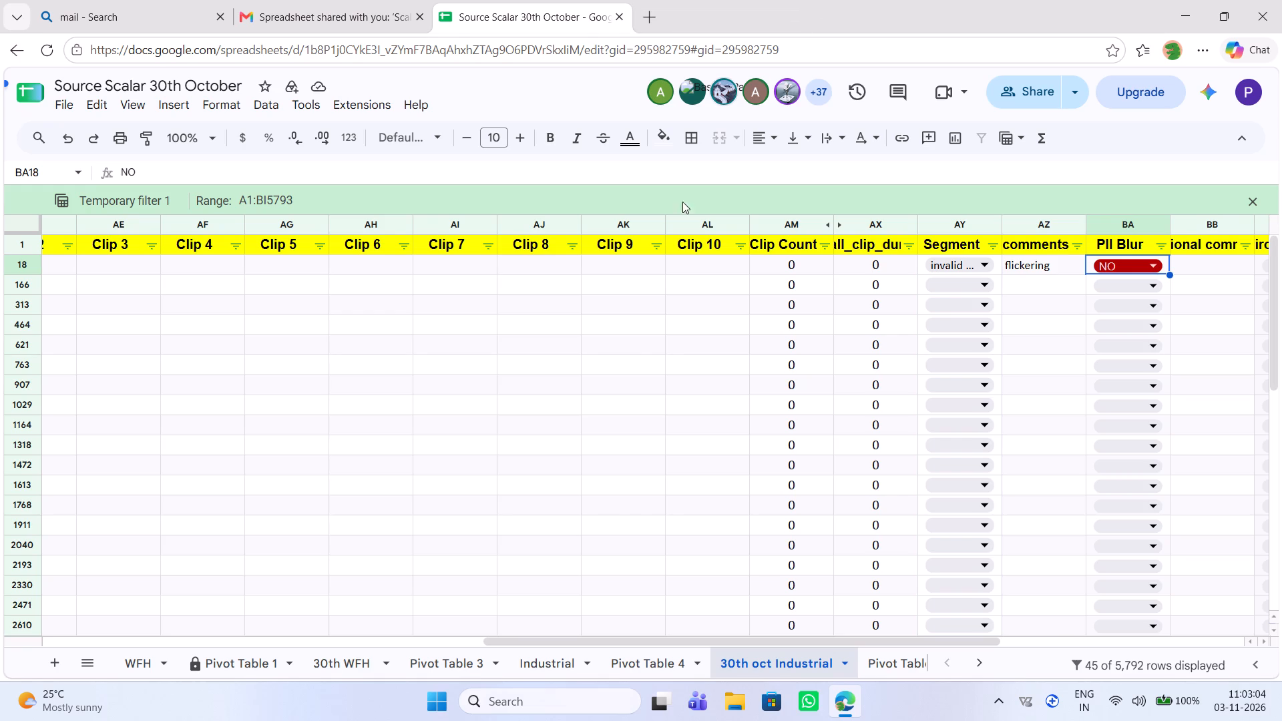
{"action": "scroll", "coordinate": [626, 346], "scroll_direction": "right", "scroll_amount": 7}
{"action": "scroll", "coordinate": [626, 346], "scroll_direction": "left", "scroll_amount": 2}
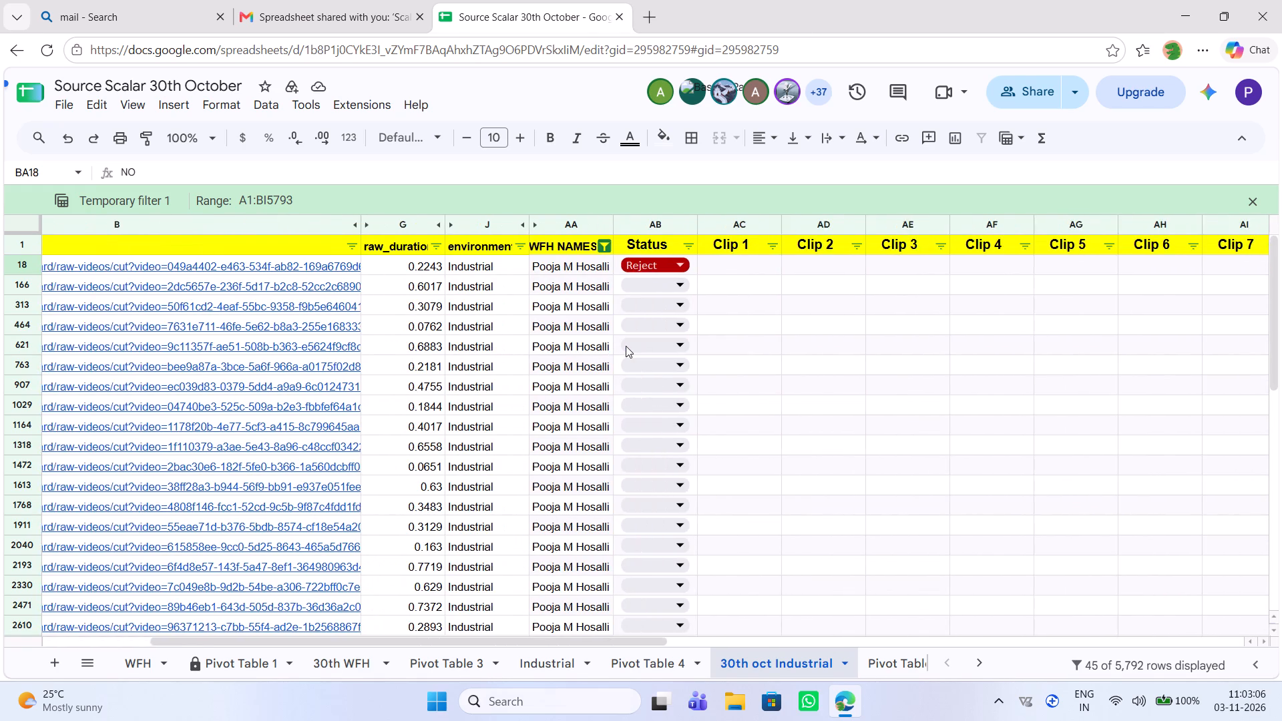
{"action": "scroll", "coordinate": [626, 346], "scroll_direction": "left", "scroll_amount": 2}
Minimise the browser and launch Kuro from the desktop.
{"action": "left_click", "coordinate": [1180, 17]}
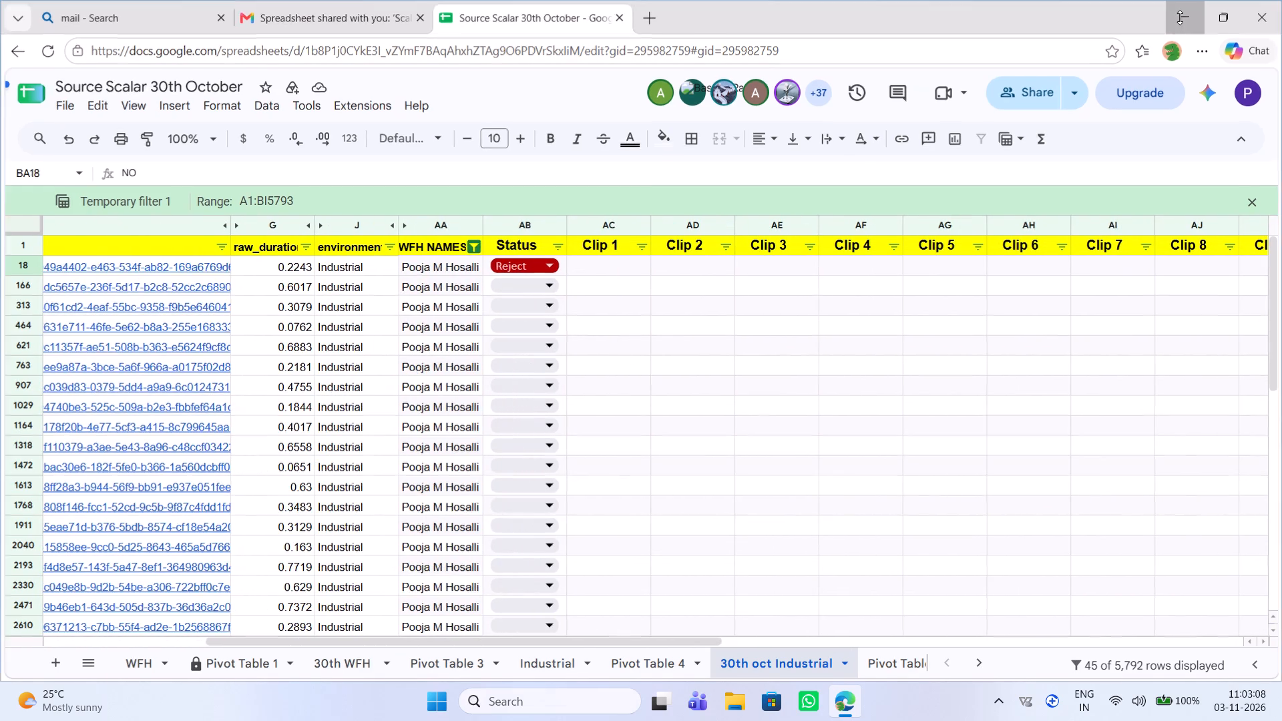
{"action": "left_click", "coordinate": [865, 279]}
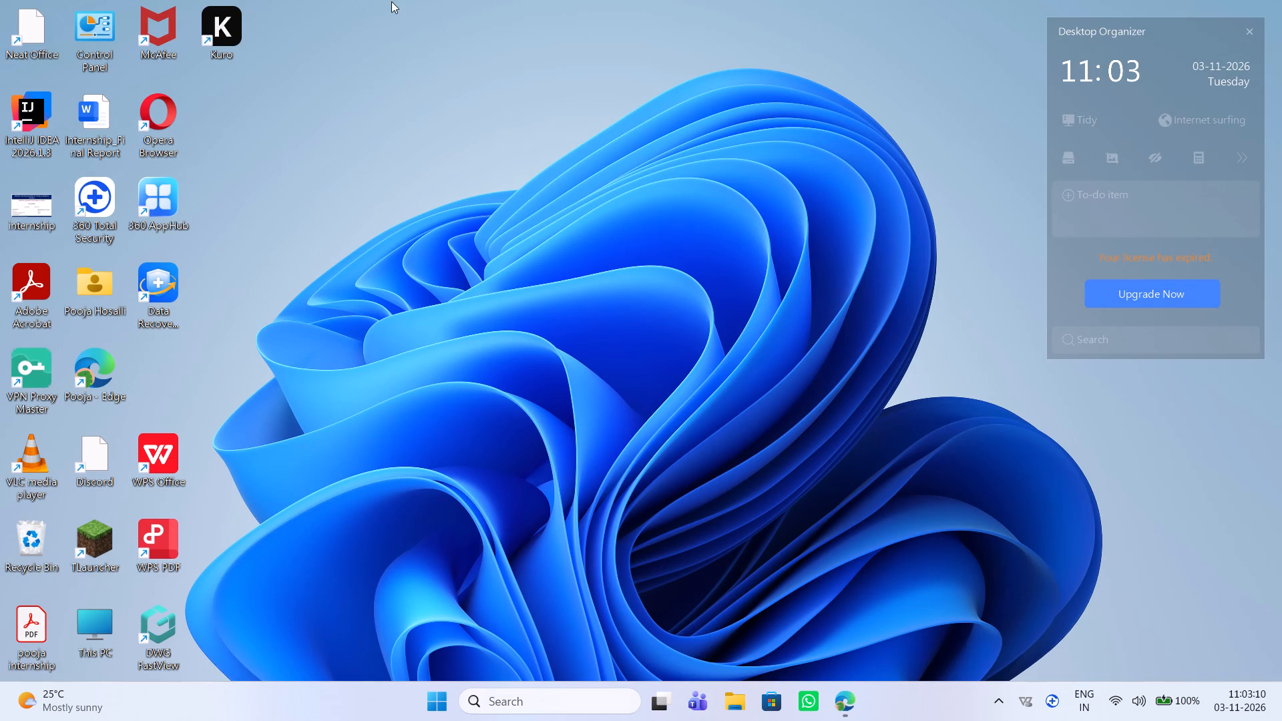
{"action": "double_click", "coordinate": [240, 43]}
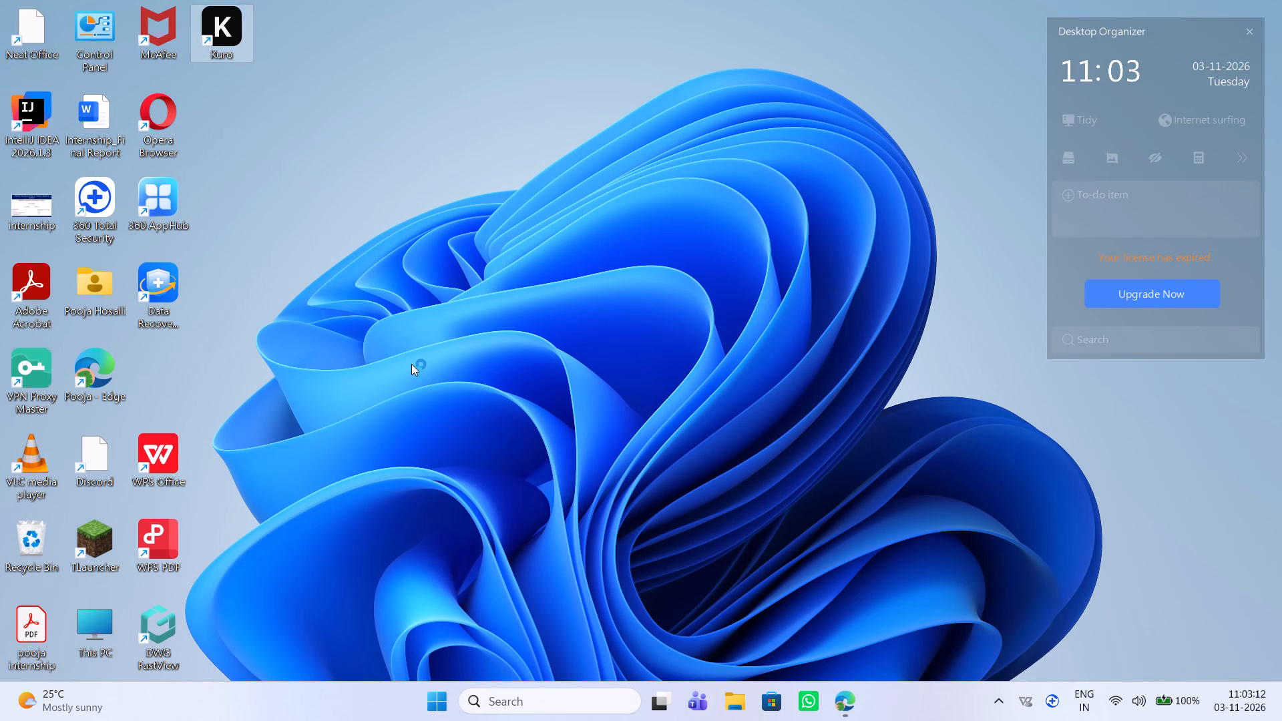